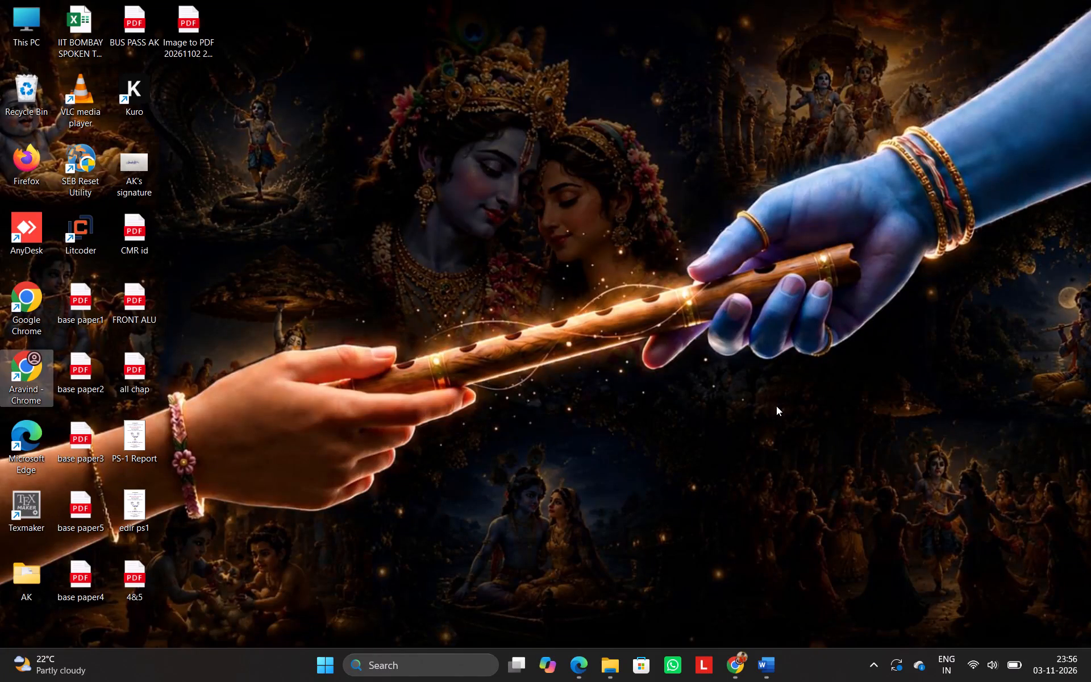
Launch the Kuro application from its desktop shortcut.
scroll(557, 367, "down", 1)
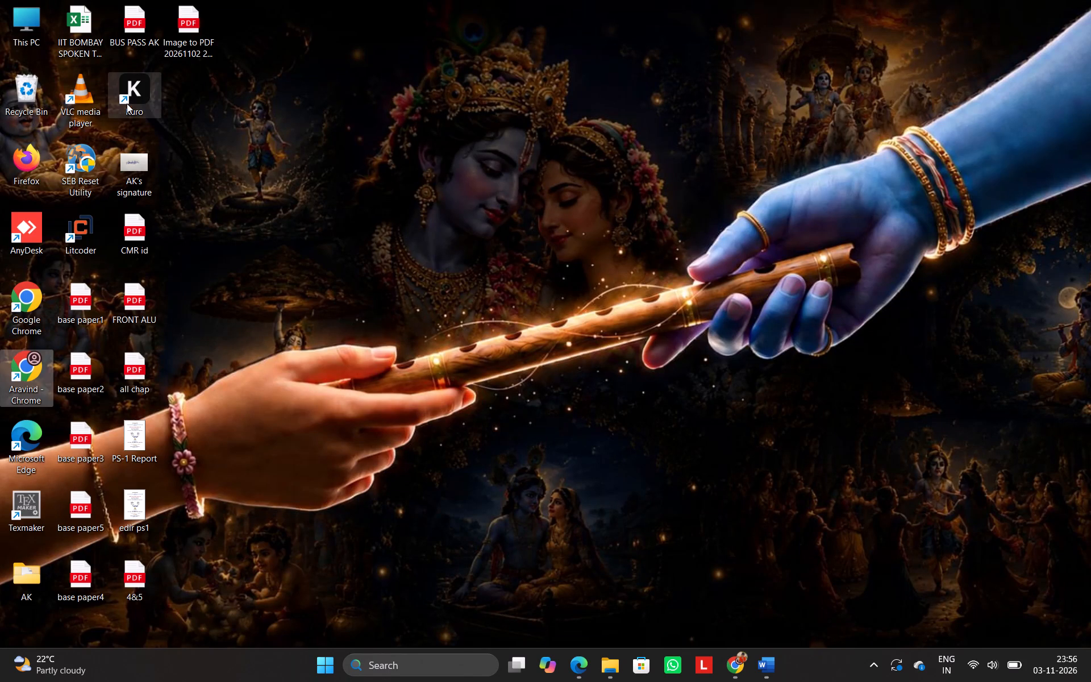
double_click(127, 103)
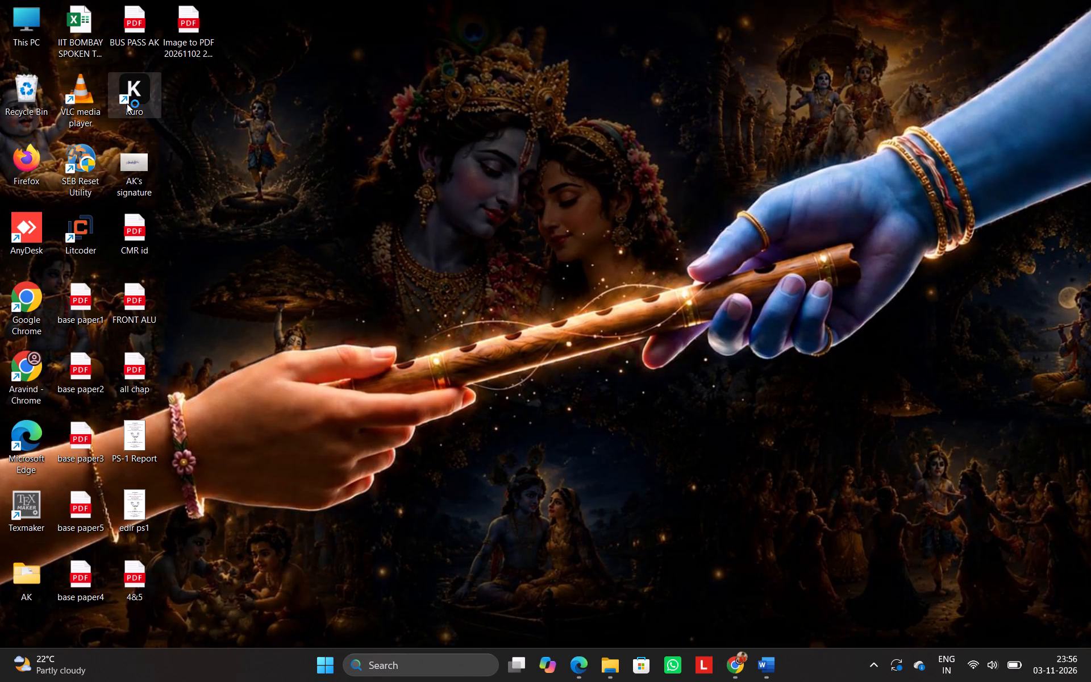
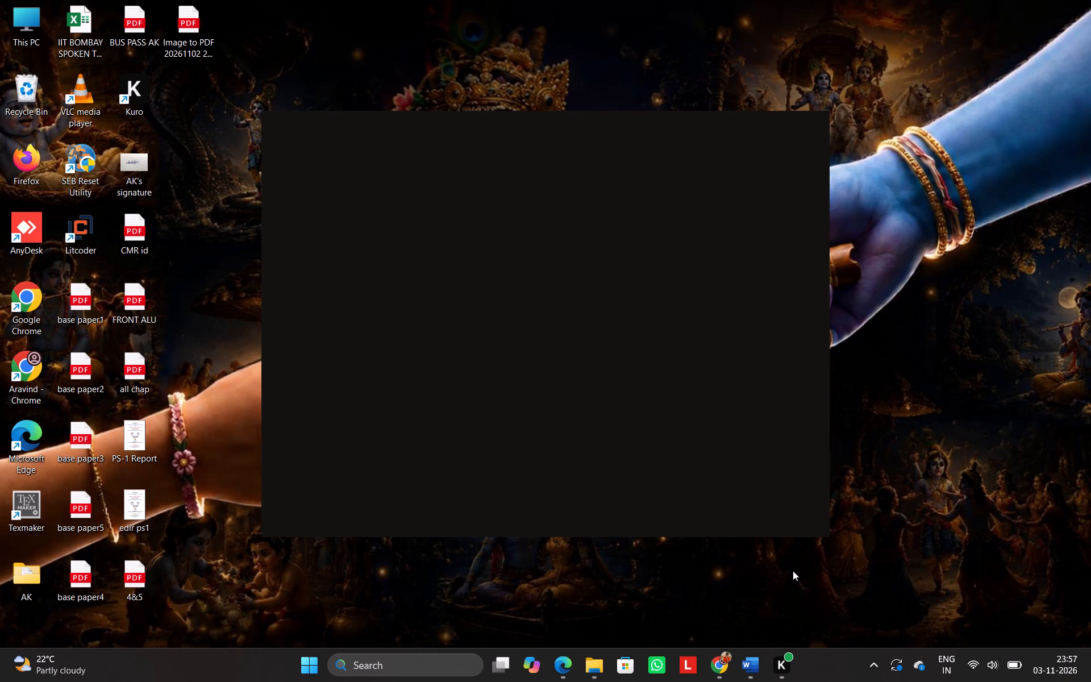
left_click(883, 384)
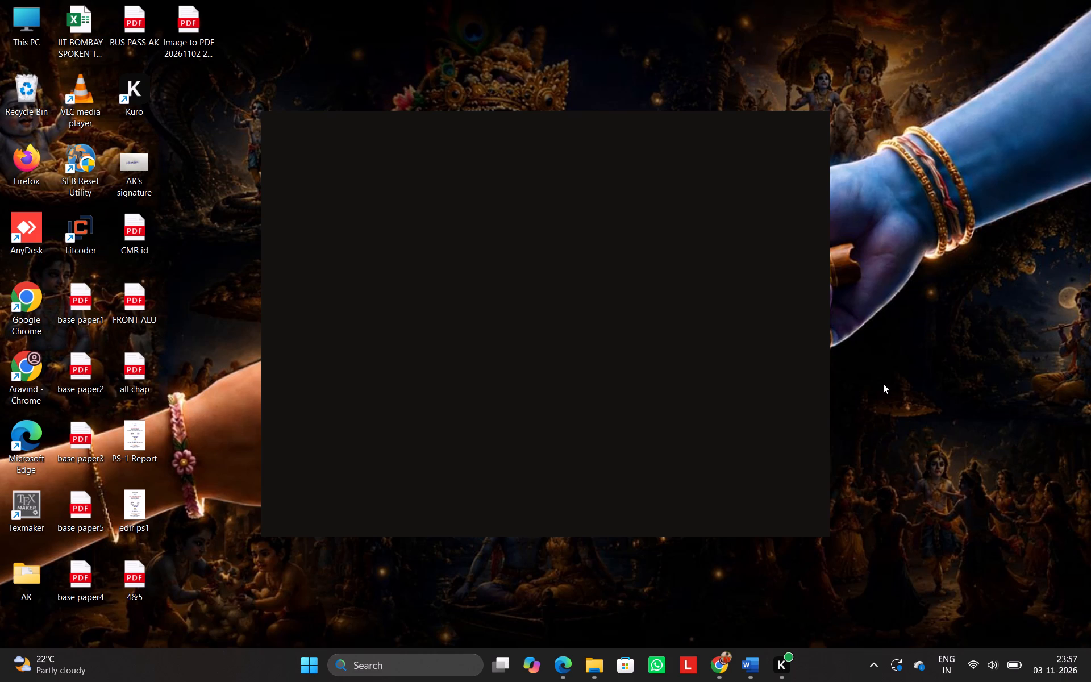
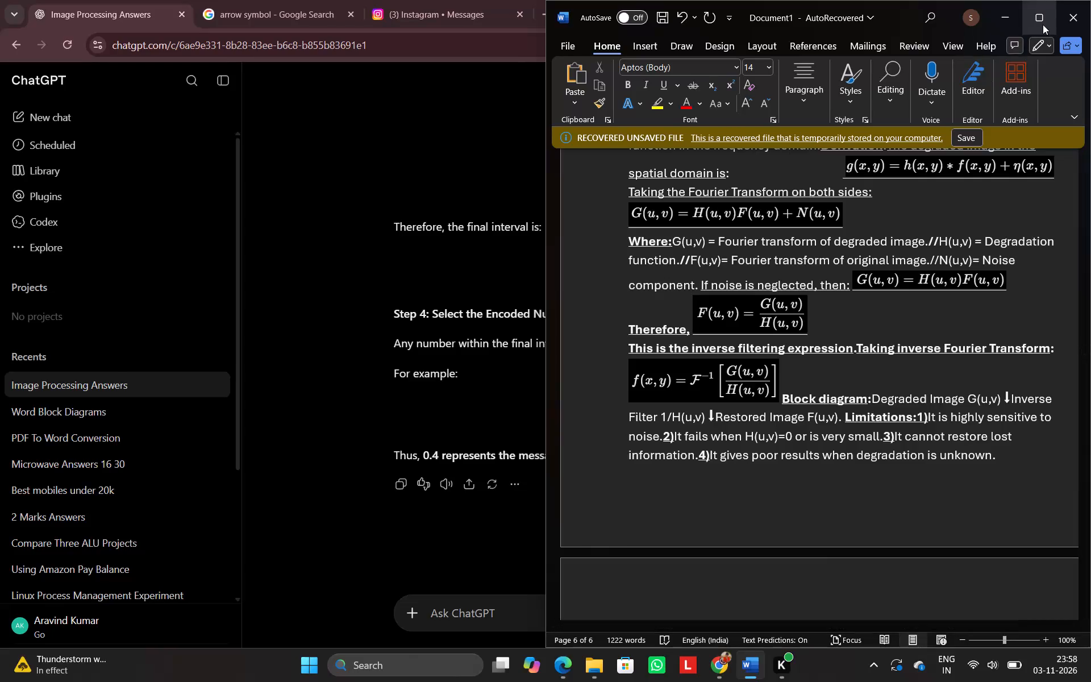
Maximize the Word document window and start a fresh line after the final sentence on 0.4 representing the message AB.
left_click(1043, 24)
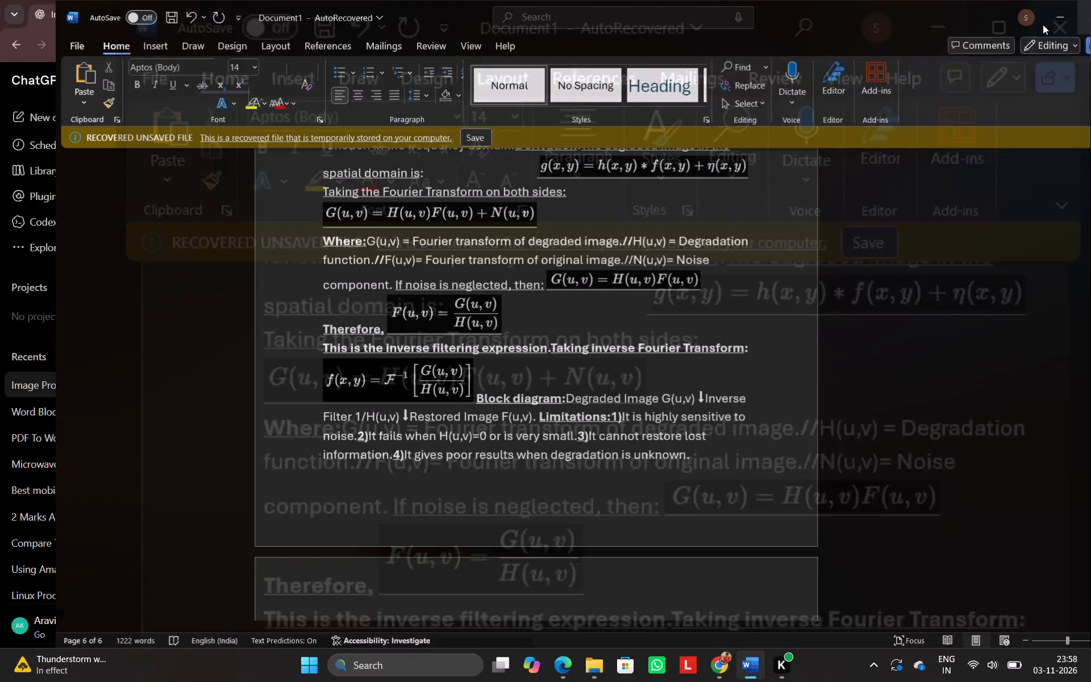
scroll(802, 289, "up", 17)
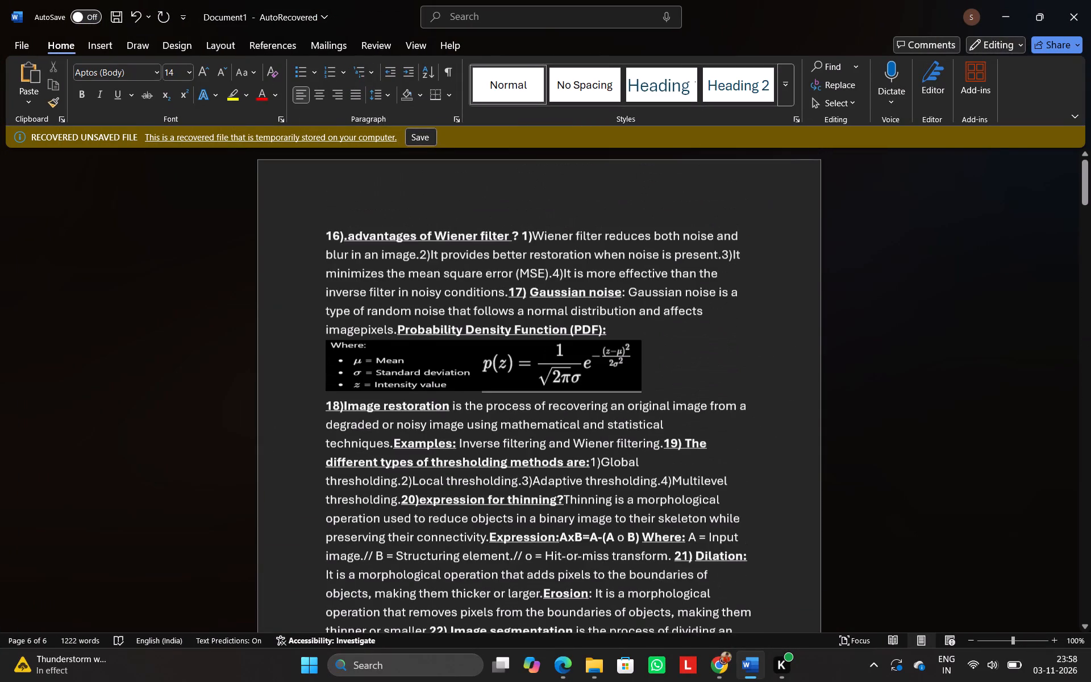
scroll(802, 289, "down", 14)
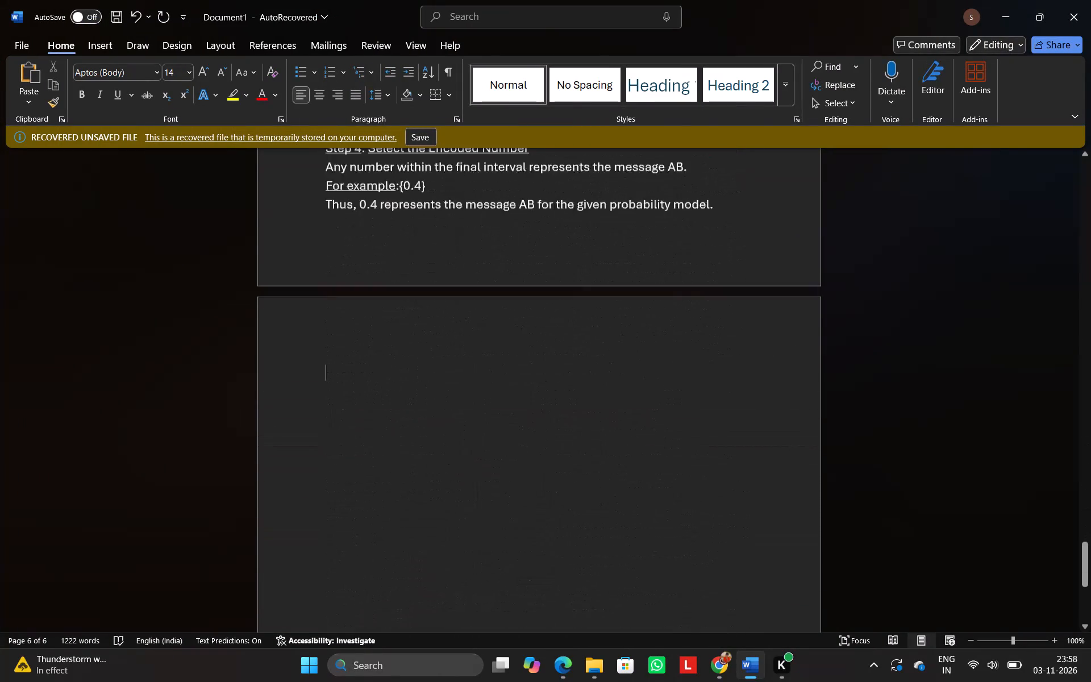
left_click(542, 335)
key("BackSpace")
key("backslash")
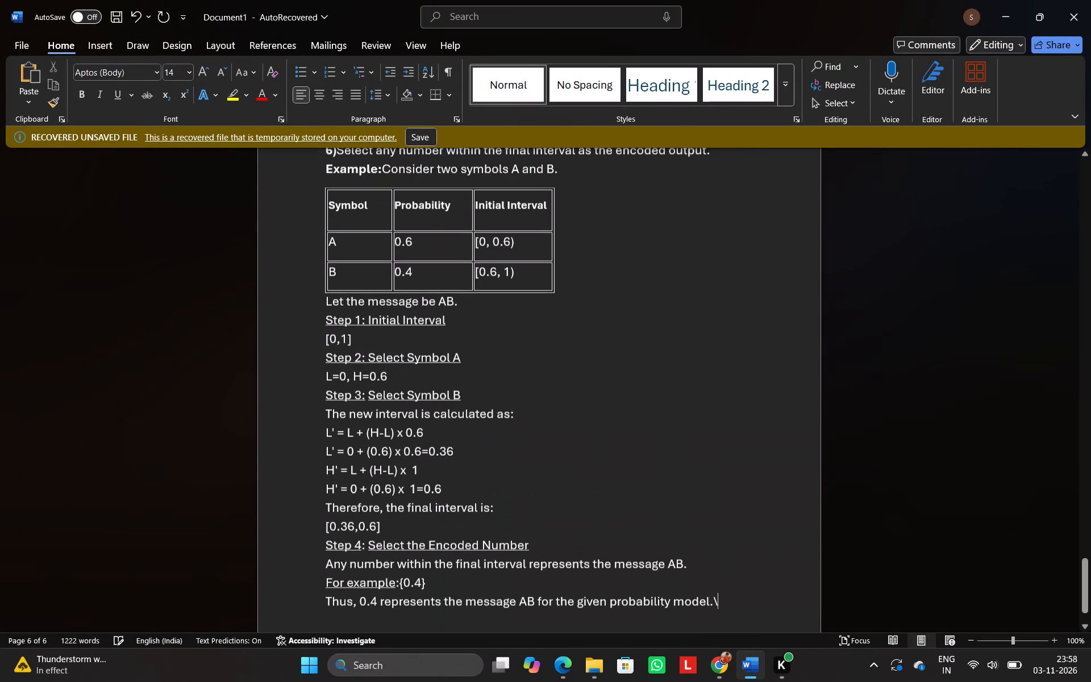
scroll(574, 371, "down", 1)
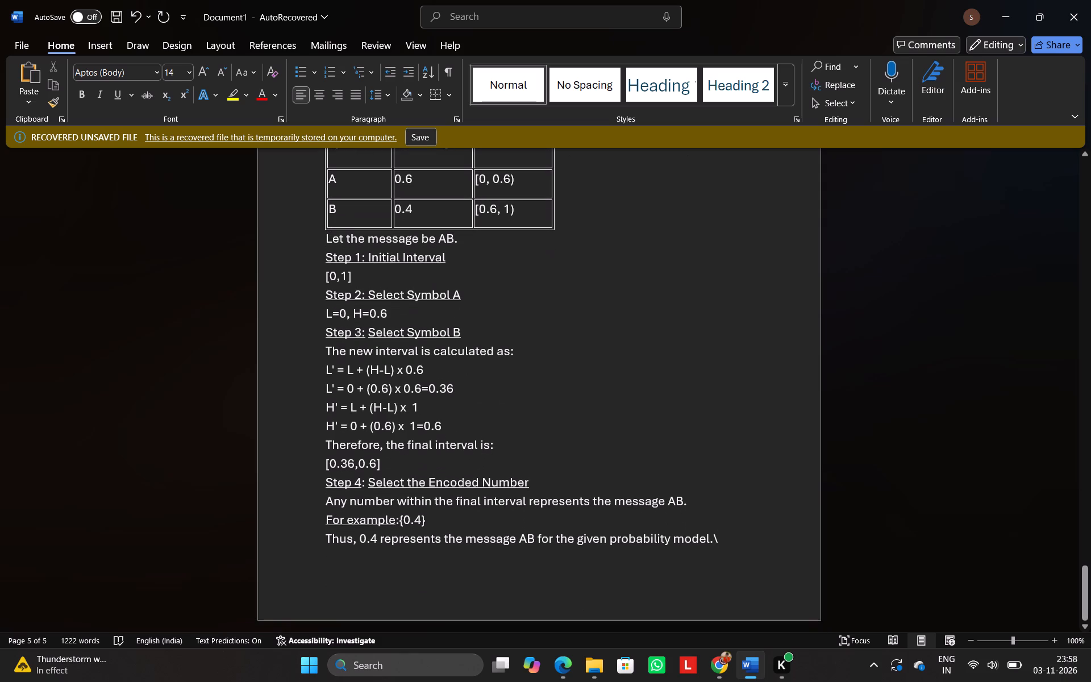
key("BackSpace")
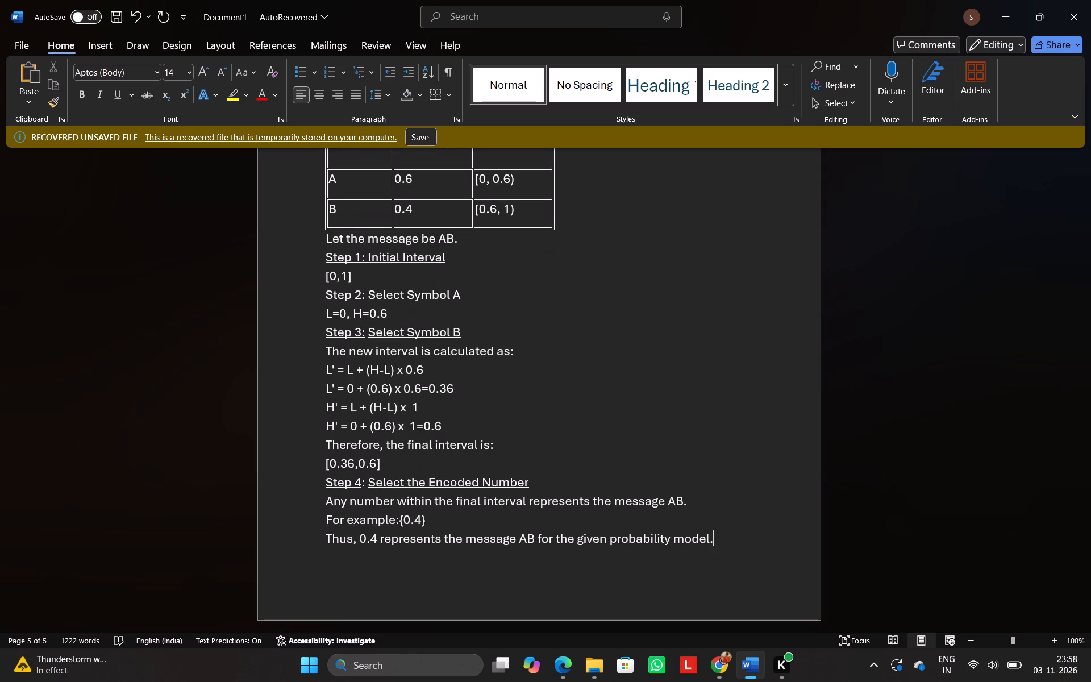
key("Return")
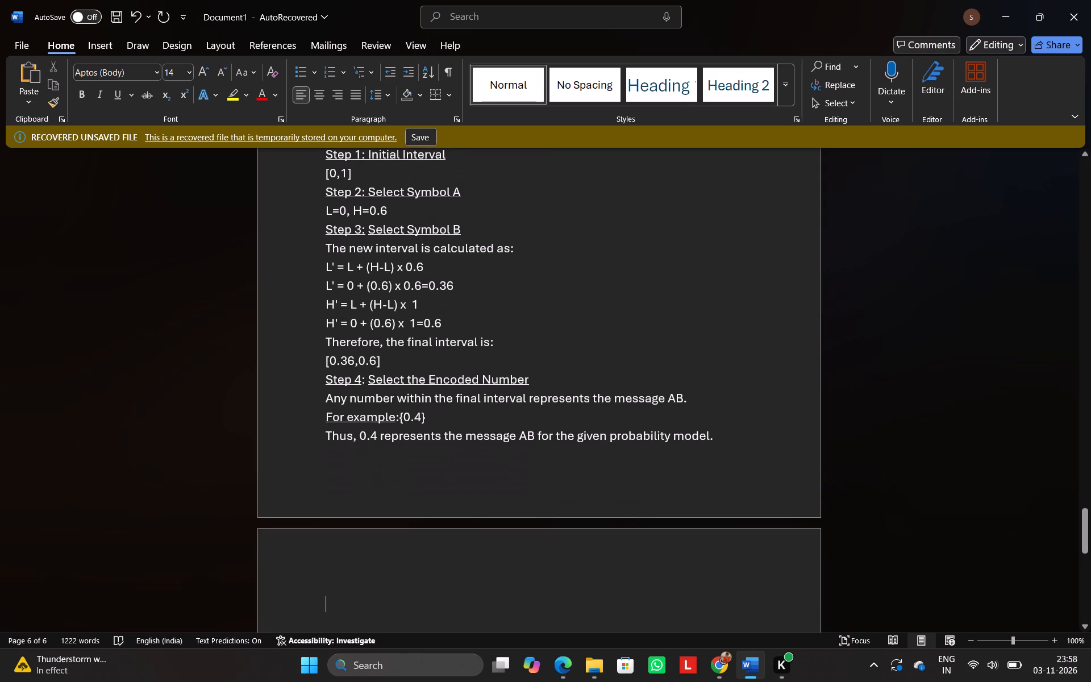
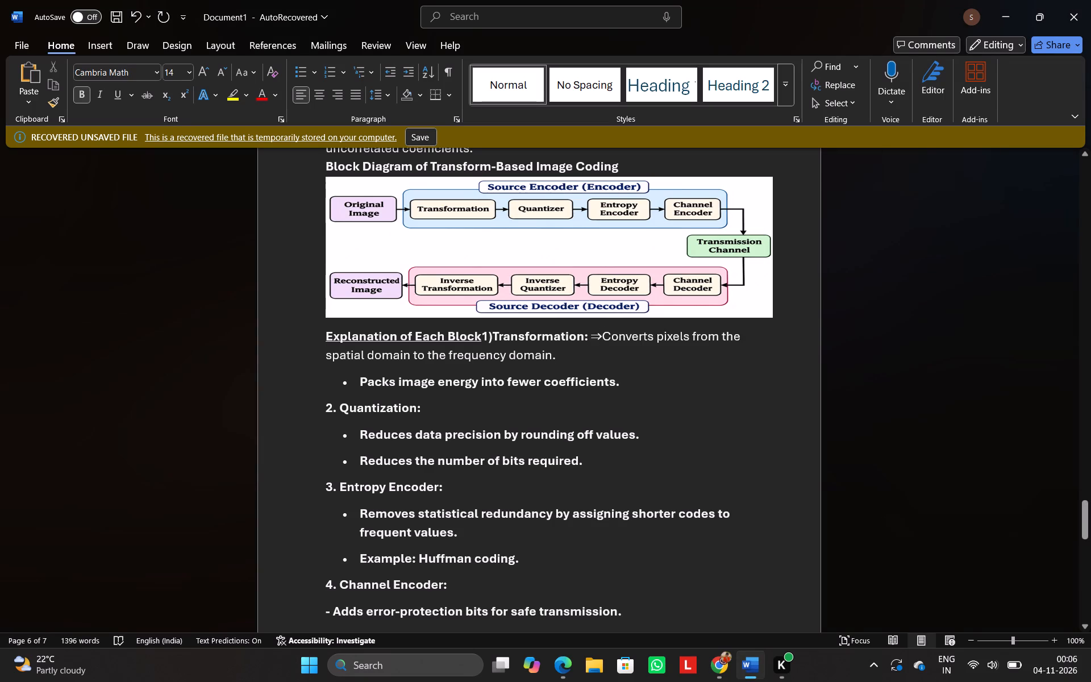
Remove the bullet from "Packs image energy into fewer coefficients." and join it to the preceding sentence with a ⇒ arrow between them.
left_click(364, 383)
key("Left")
key("BackSpace")
key("BackSpace")
key("BackSpace")
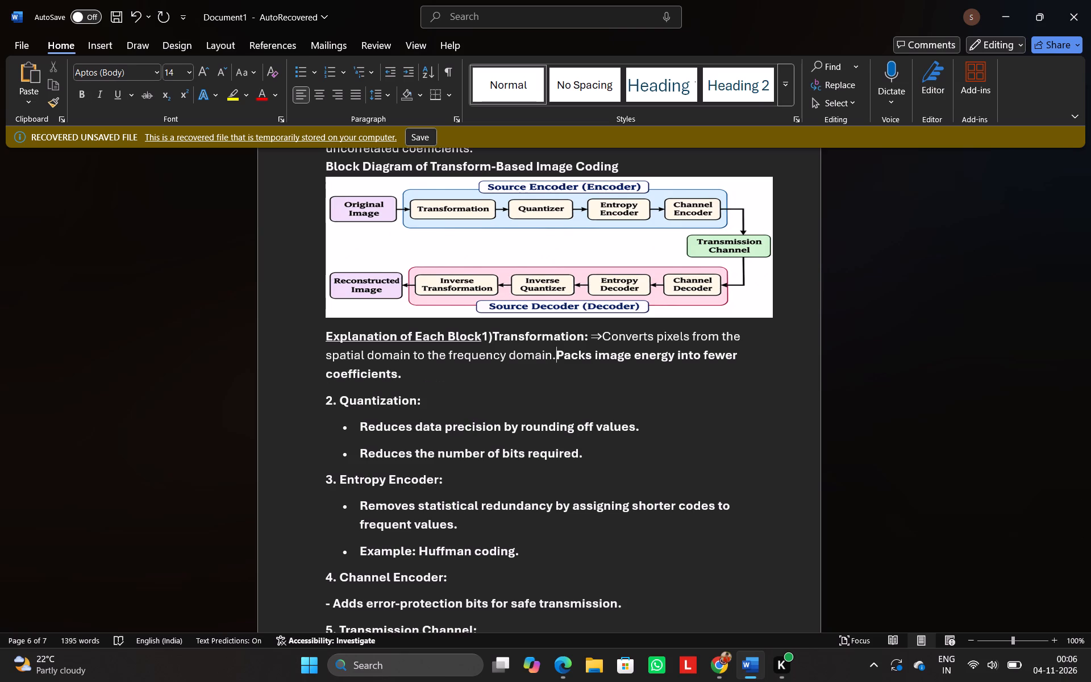
key("ctrl+v")
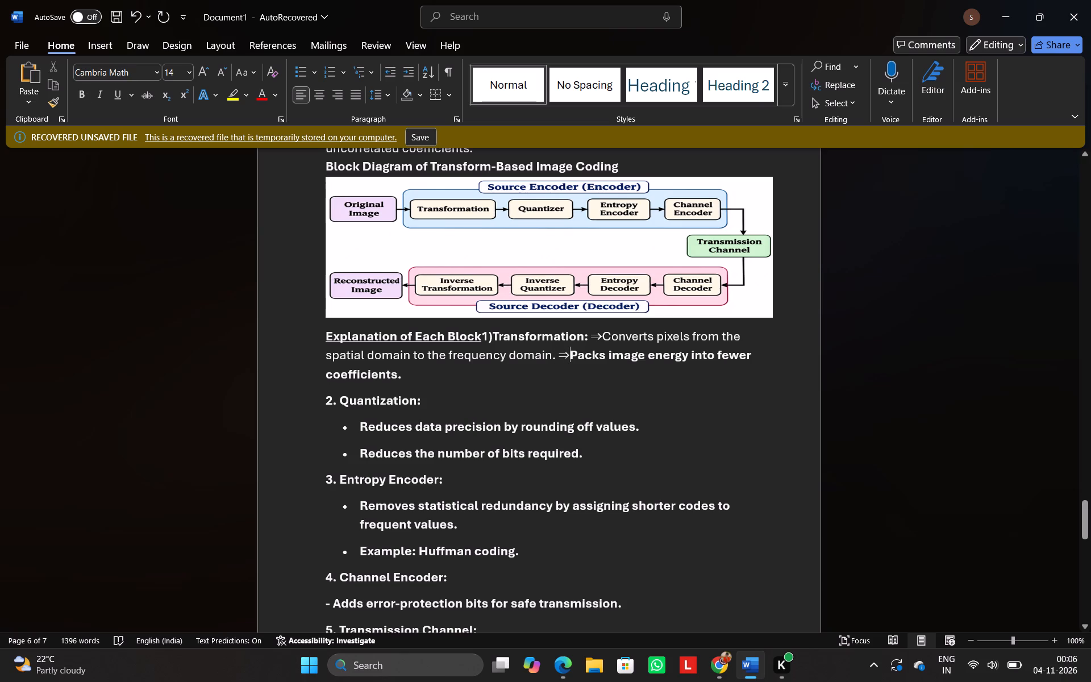
Remove bold from the sentence "Packs image energy into fewer coefficients.".
left_click_drag(573, 352, 658, 382)
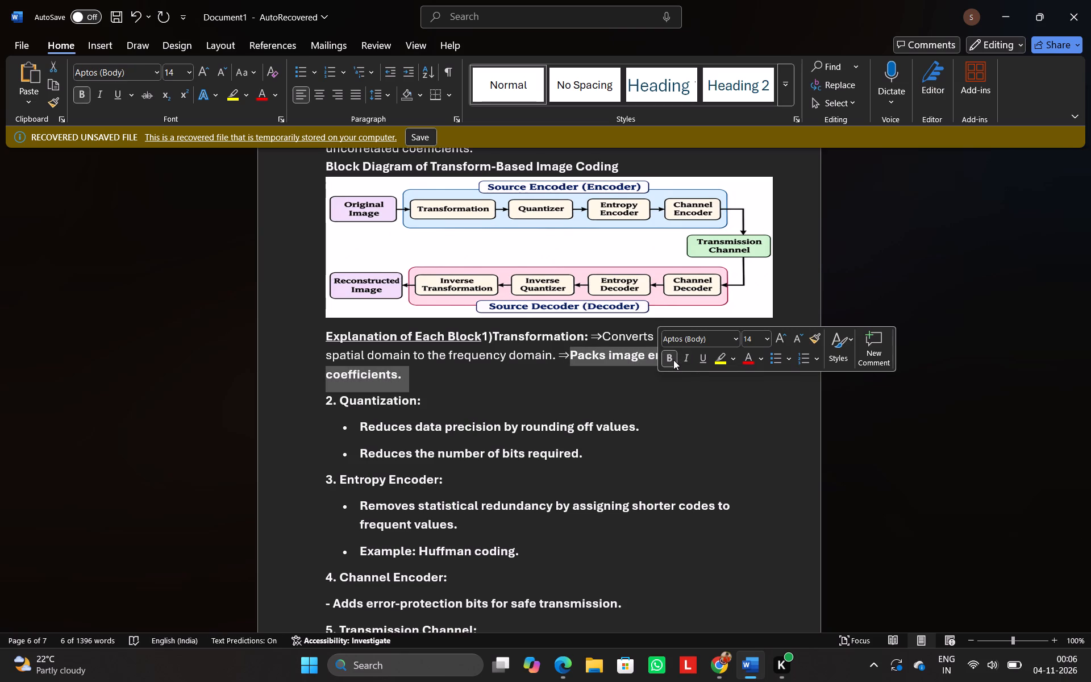
left_click(673, 360)
left_click(664, 393)
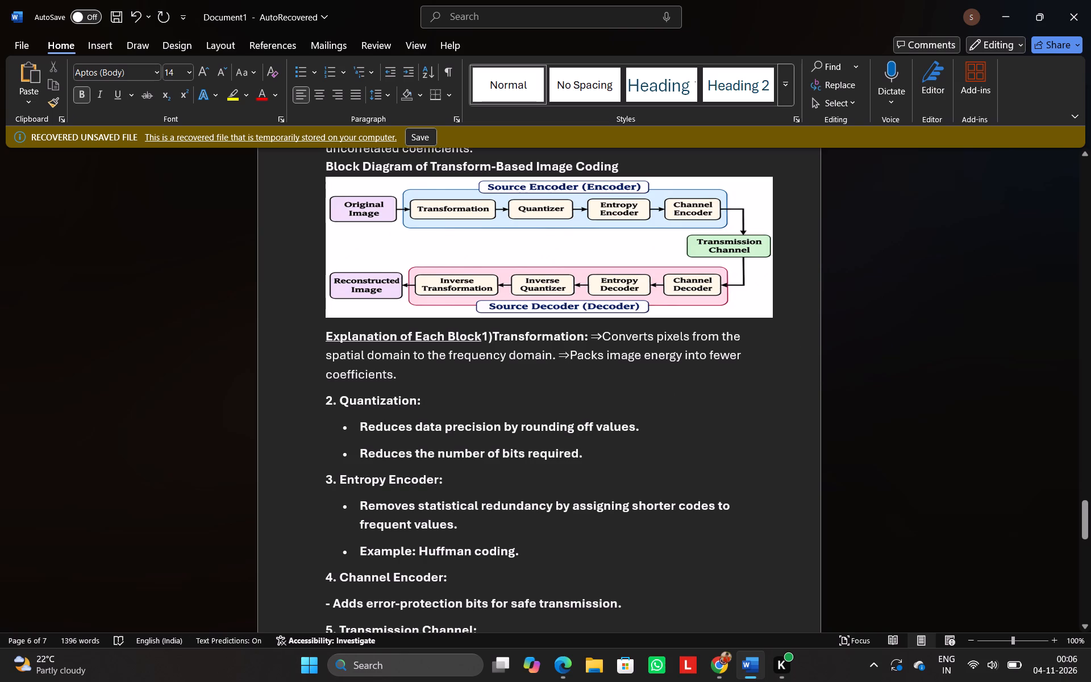
Join the "Quantization:" heading directly after "coefficients." and change its numbering to "2)" with no space after it.
left_click(325, 403)
key("BackSpace")
key("Right")
key("Right")
key("Right")
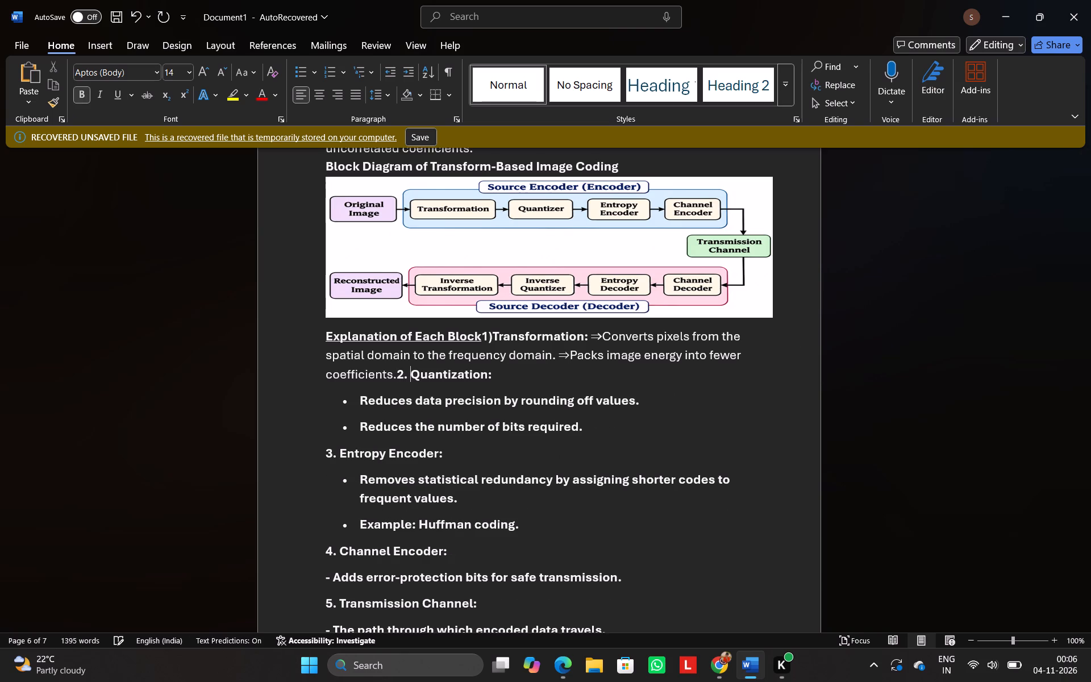
key("BackSpace")
key("BackSpace")
key("shift+parenright")
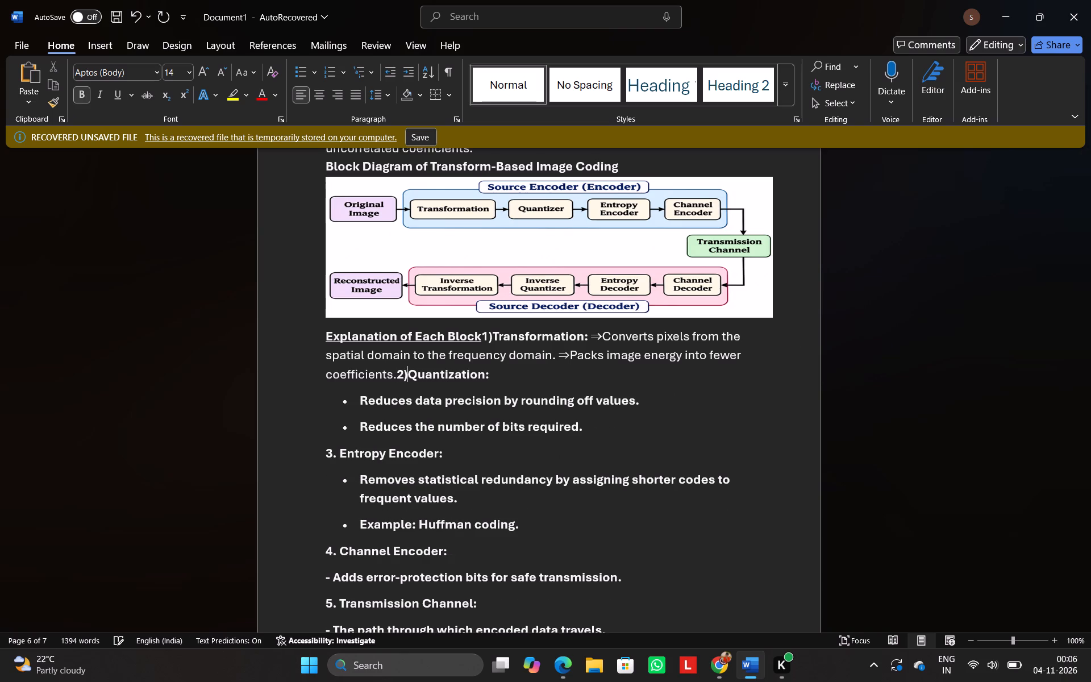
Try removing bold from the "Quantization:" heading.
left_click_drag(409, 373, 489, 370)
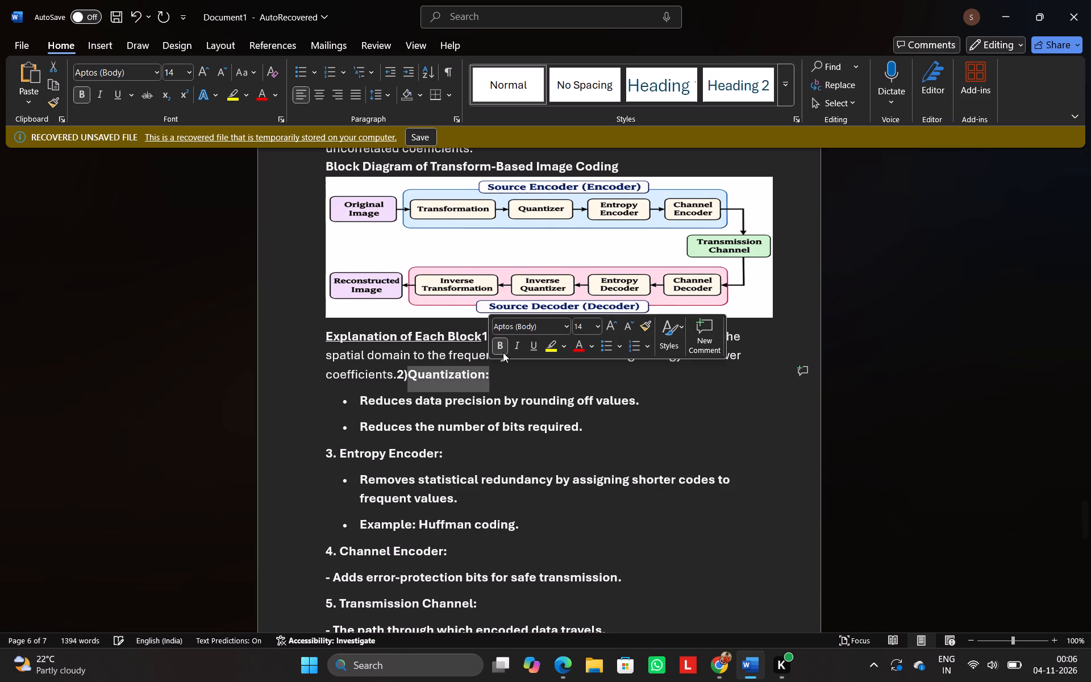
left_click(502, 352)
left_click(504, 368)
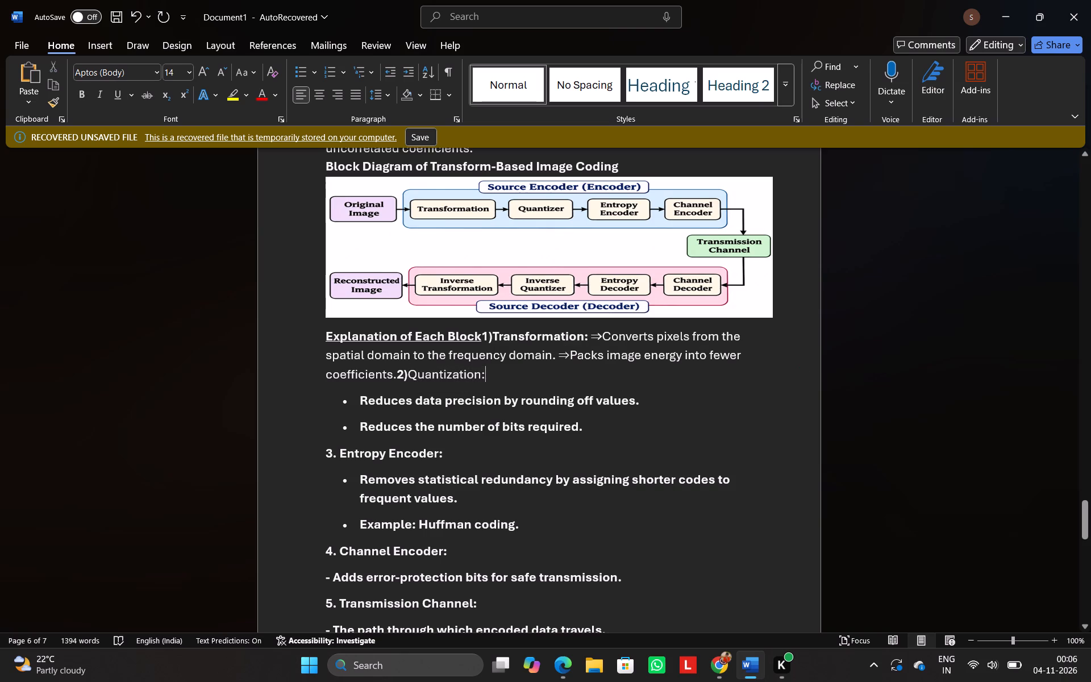
Make the "Quantization:" heading bold and underlined.
left_click_drag(489, 373, 418, 378)
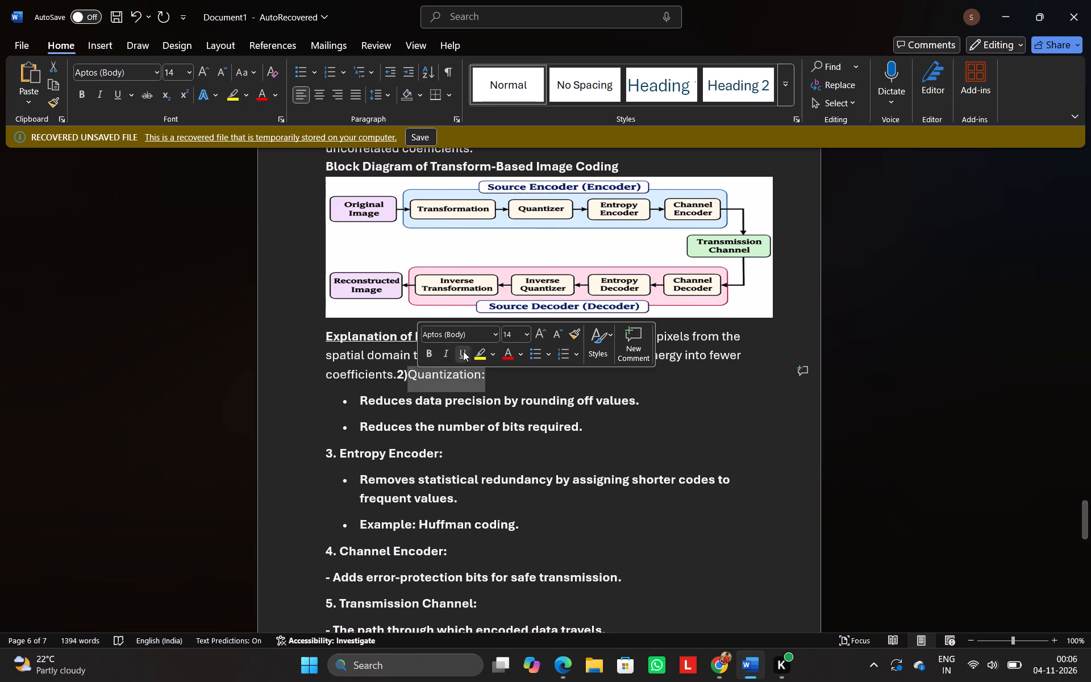
left_click(428, 357)
left_click(460, 355)
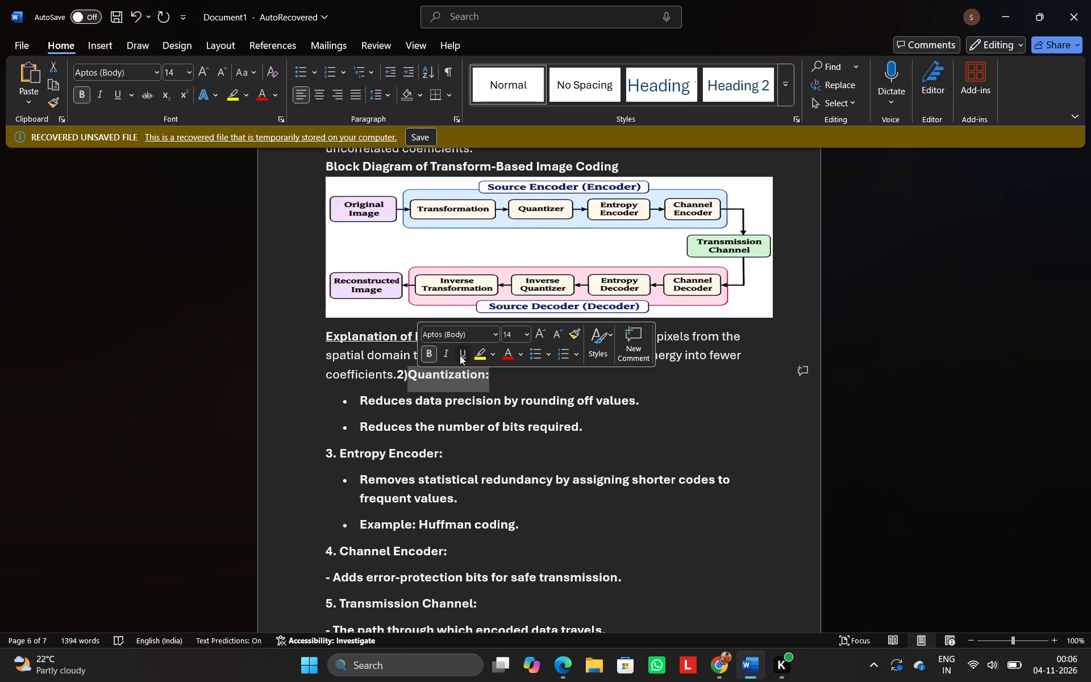
left_click(497, 367)
left_click(511, 396)
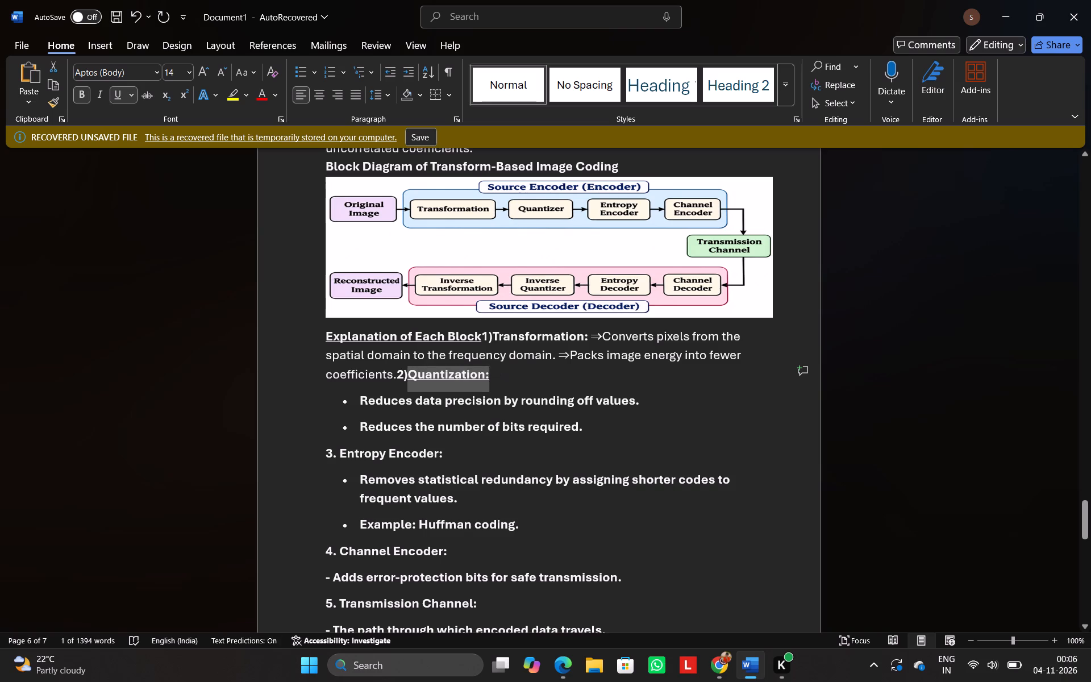
Paste the ⇒ arrow after "Quantization:".
left_click(505, 376)
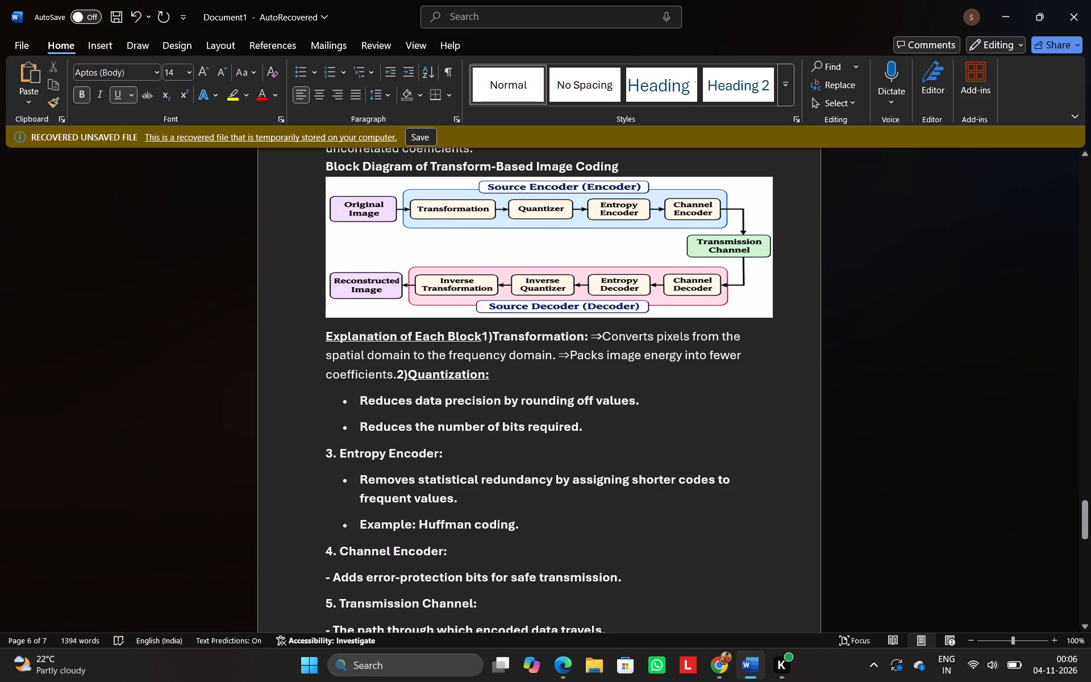
key("ctrl+v")
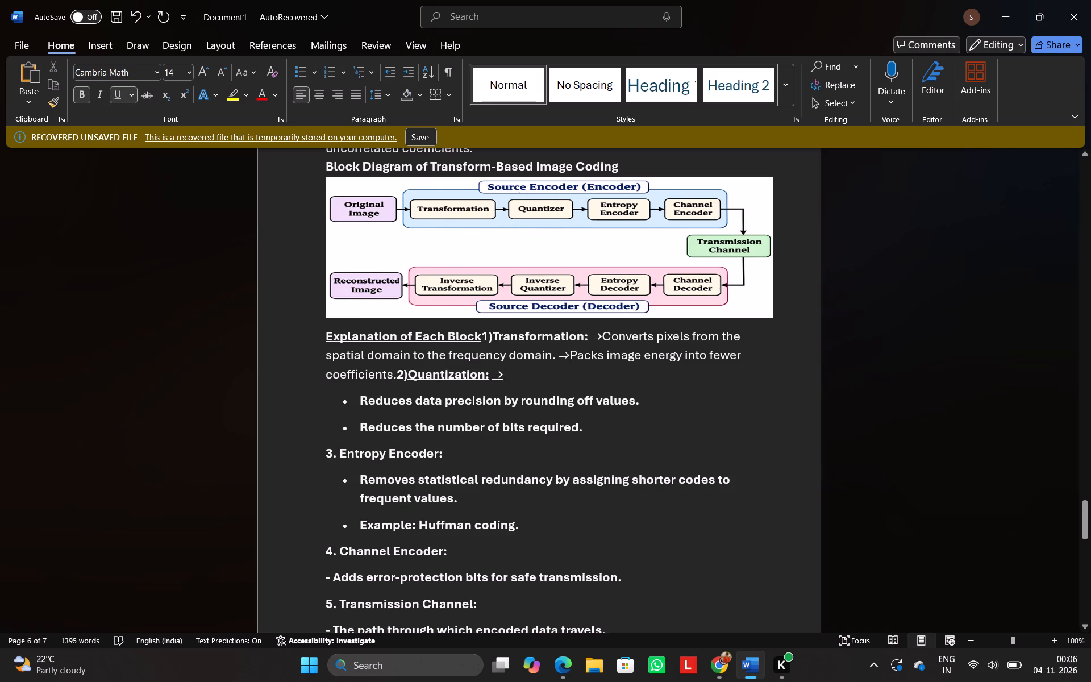
Remove bold from the two bulleted sentences under "Quantization:".
left_click(359, 401)
left_click_drag(344, 393, 496, 438)
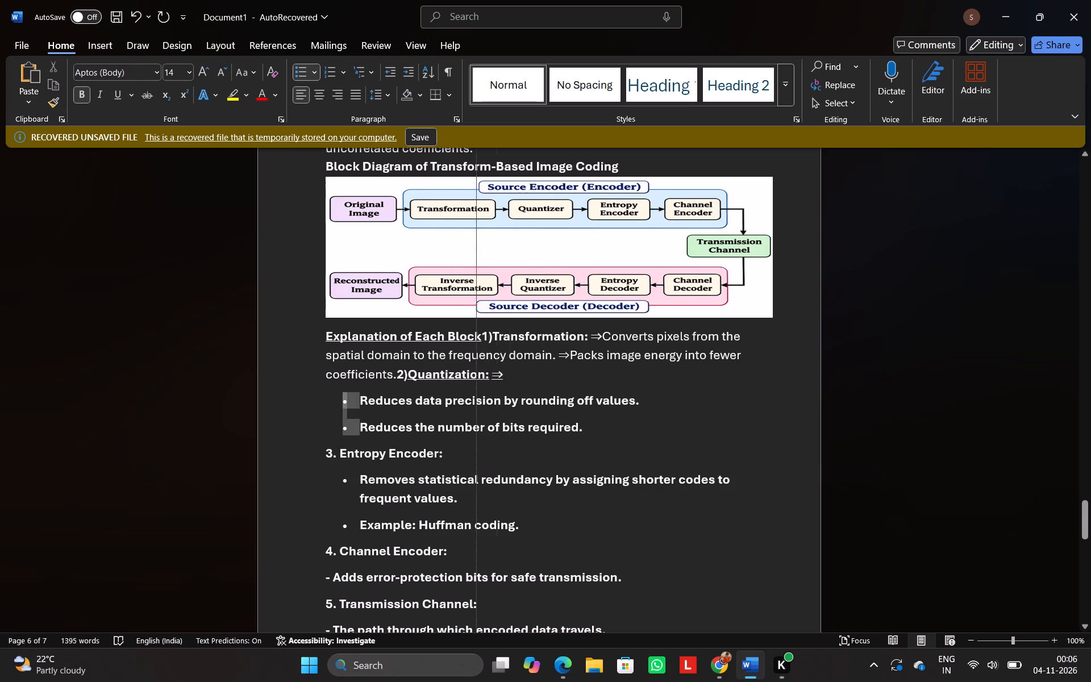
left_click_drag(496, 438, 340, 474)
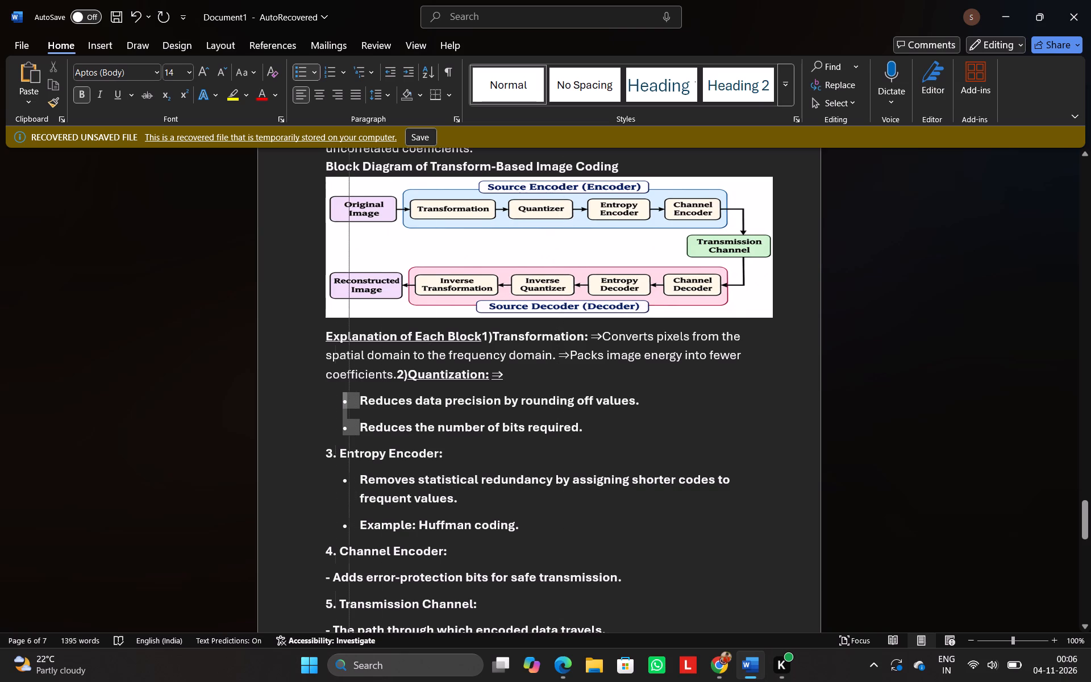
left_click_drag(340, 474, 341, 474)
left_click_drag(337, 396, 588, 440)
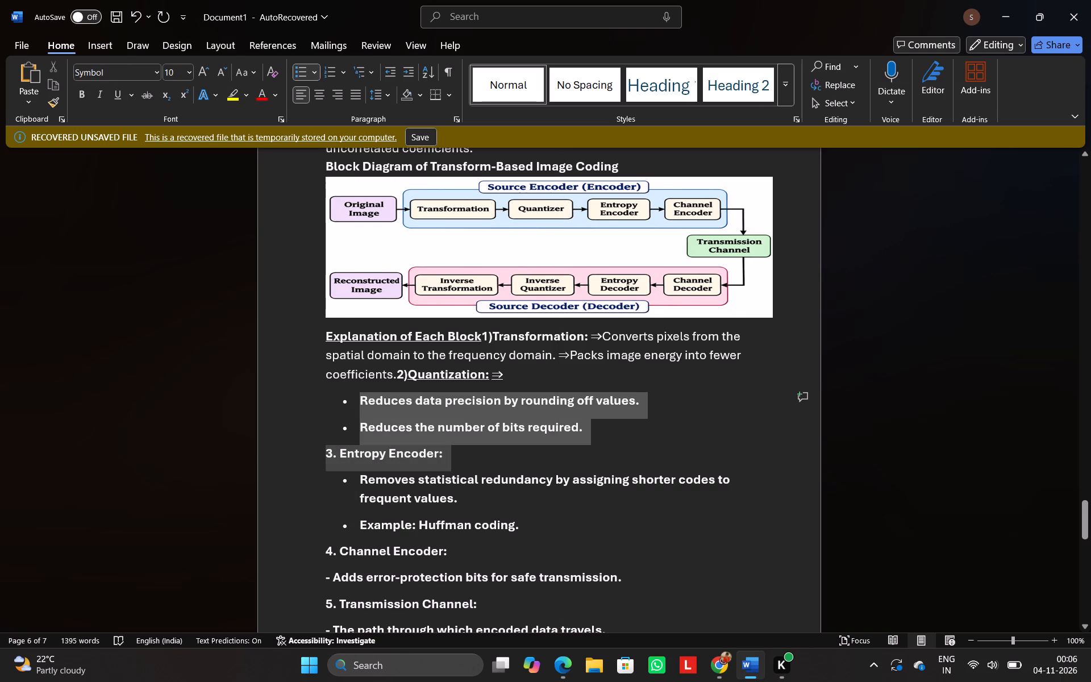
left_click_drag(588, 440, 588, 440)
left_click(601, 421)
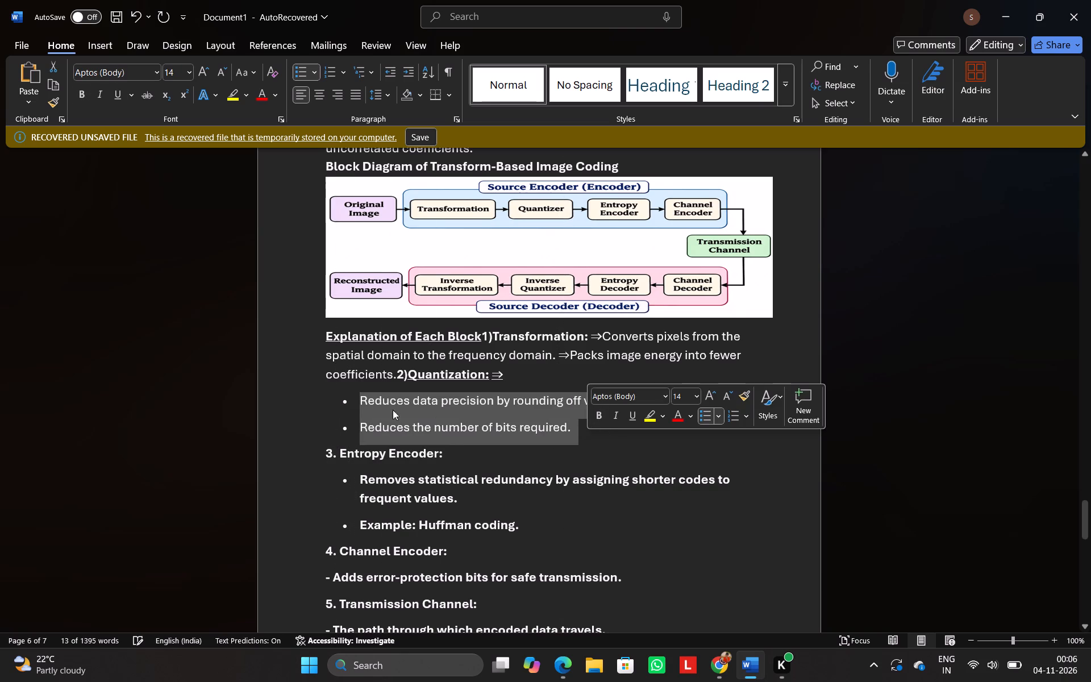
Remove the bullet from "Reduces data precision by rounding off values." and join the sentence after the ⇒ arrow following "Quantization:".
left_click(360, 400)
key("BackSpace")
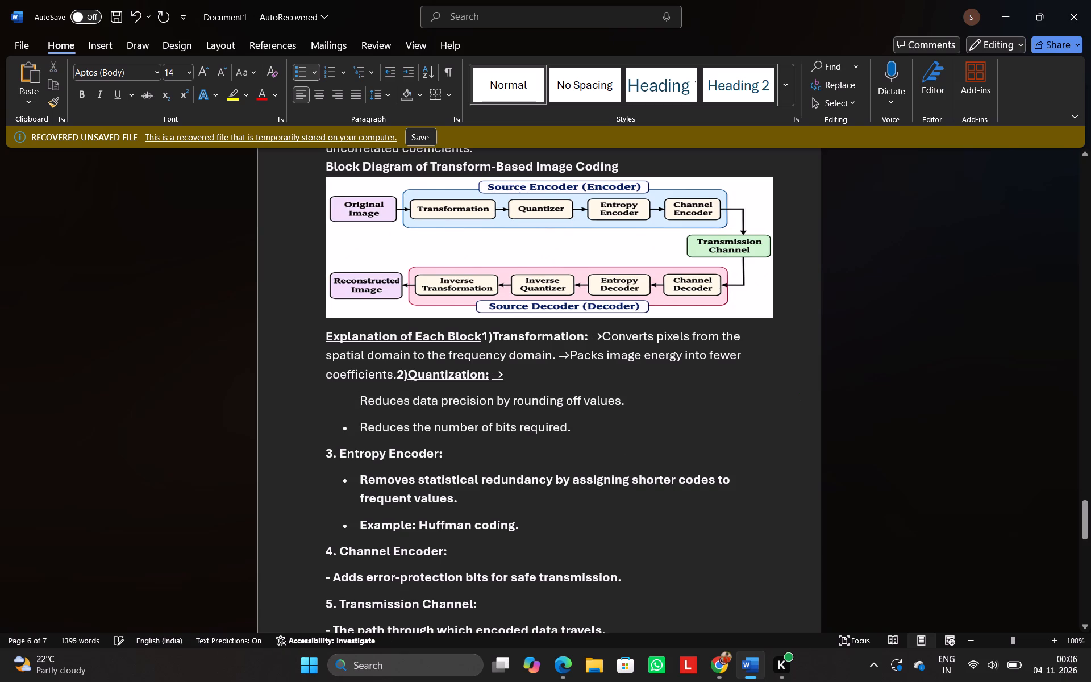
key("BackSpace")
key("BackSpace")
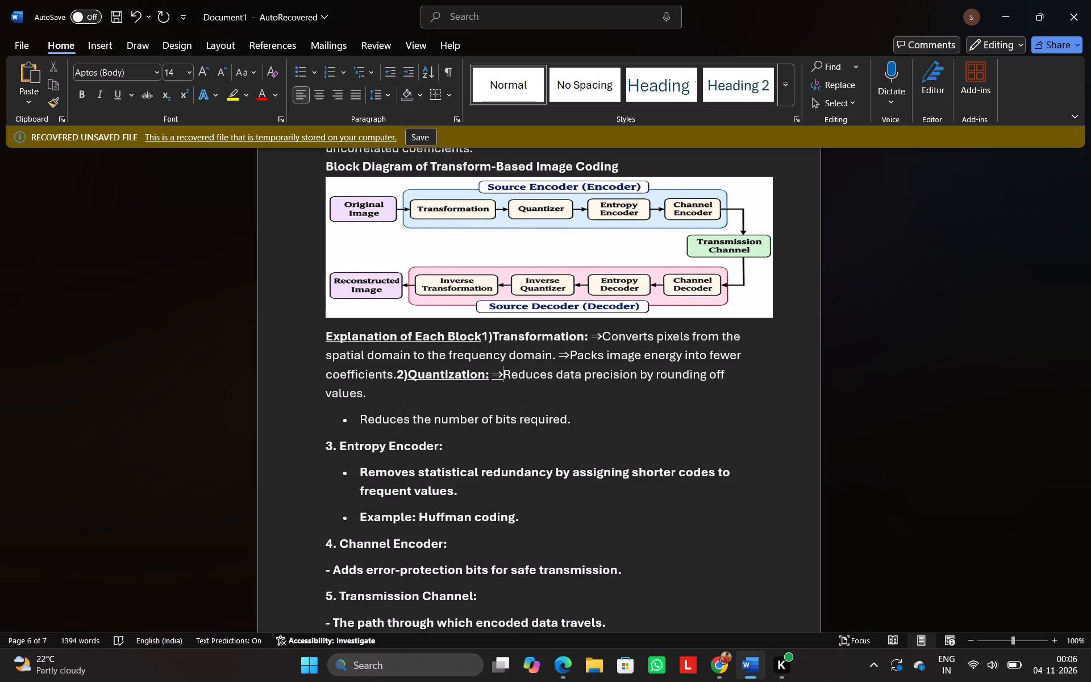
Remove the bullet from "Reduces the number of bits required." and join it after "values." with a ⇒ arrow between them.
key("Down")
key("Down")
key("Left")
key("Left")
key("Left")
key("Left")
key("Left")
key("Left")
key("Left")
key("Left")
key("Left")
key("Left")
key("Left")
key("Left")
key("Left")
key("Left")
key("Left")
key("Left")
key("Left")
key("Left")
key("Left")
key("Left")
key("Left")
key("Left")
key("Left")
key("BackSpace")
key("BackSpace")
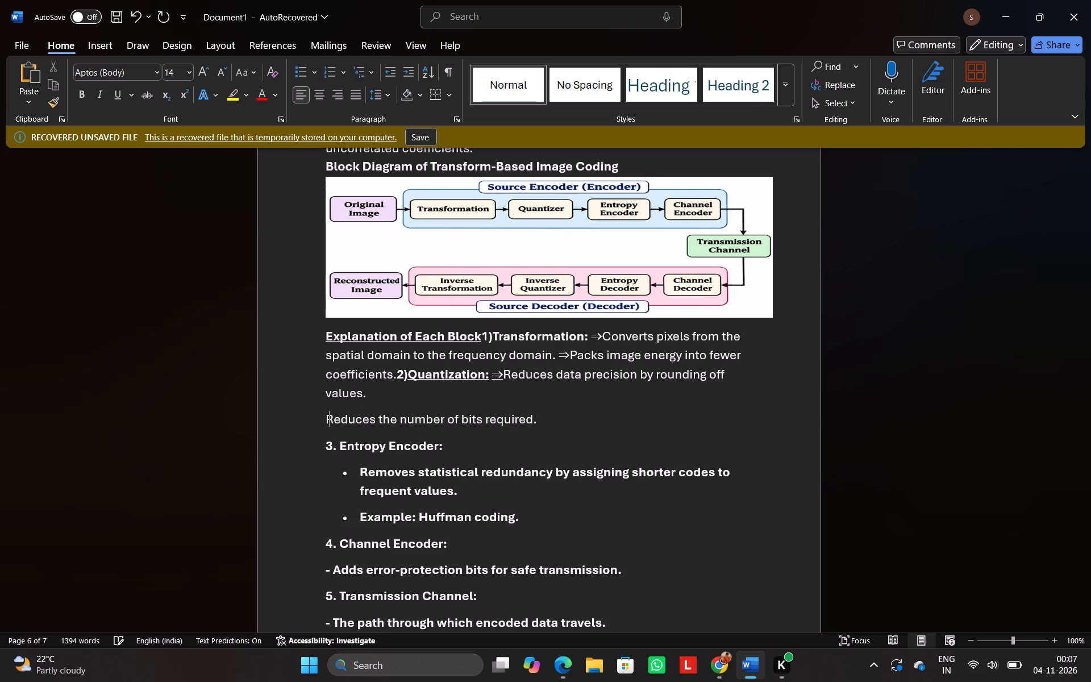
key("BackSpace")
key("ctrl+v")
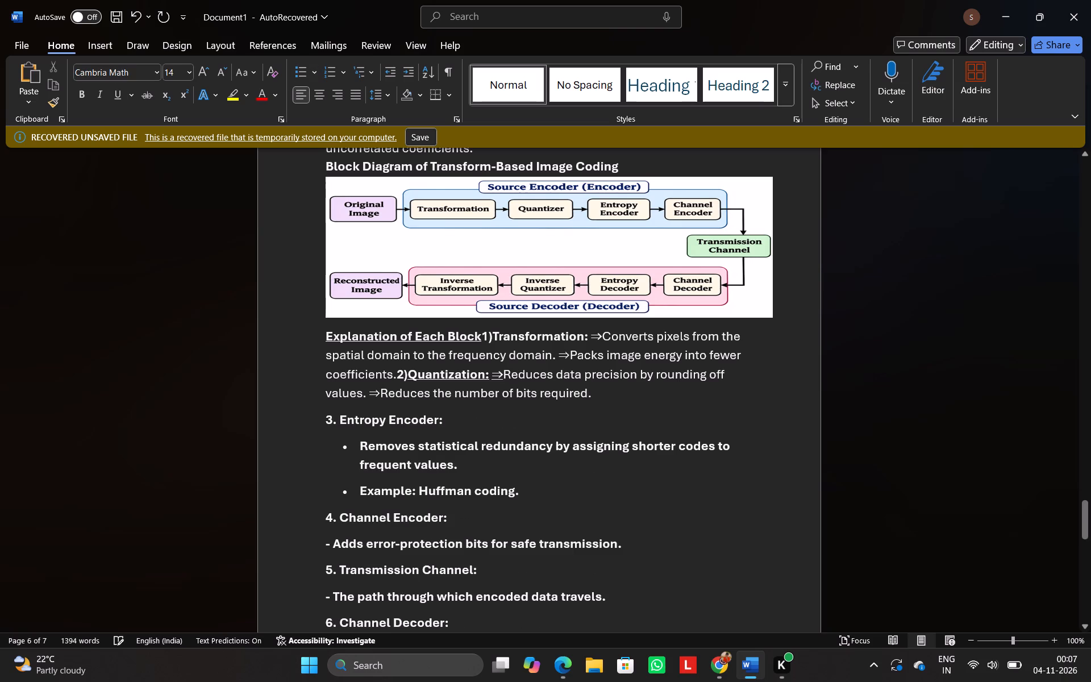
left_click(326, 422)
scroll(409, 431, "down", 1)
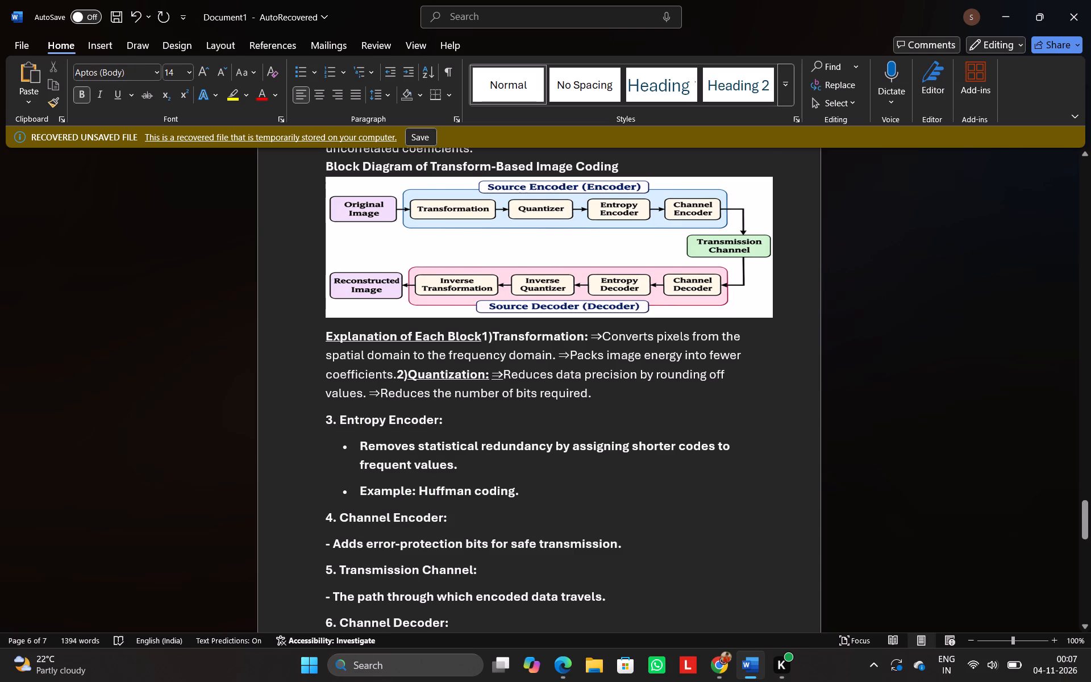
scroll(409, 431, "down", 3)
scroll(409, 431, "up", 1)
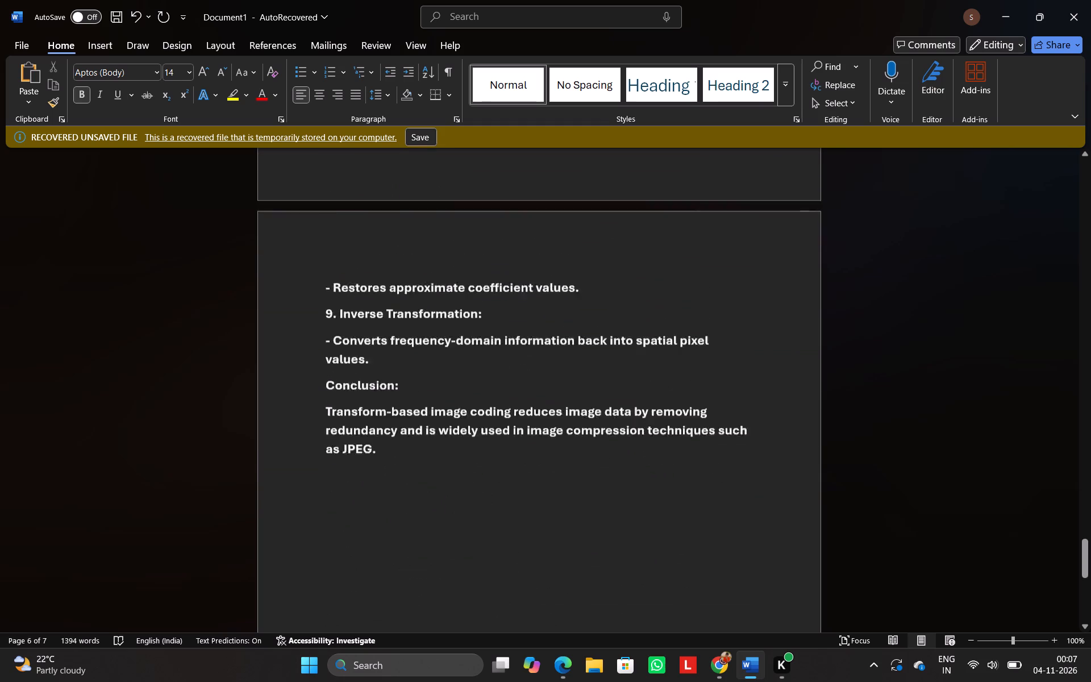
Bring the "3. Entropy Encoder:" heading up onto the line directly beneath the Quantization text and renumber it "3)".
scroll(409, 431, "up", 3)
scroll(409, 431, "down", 1)
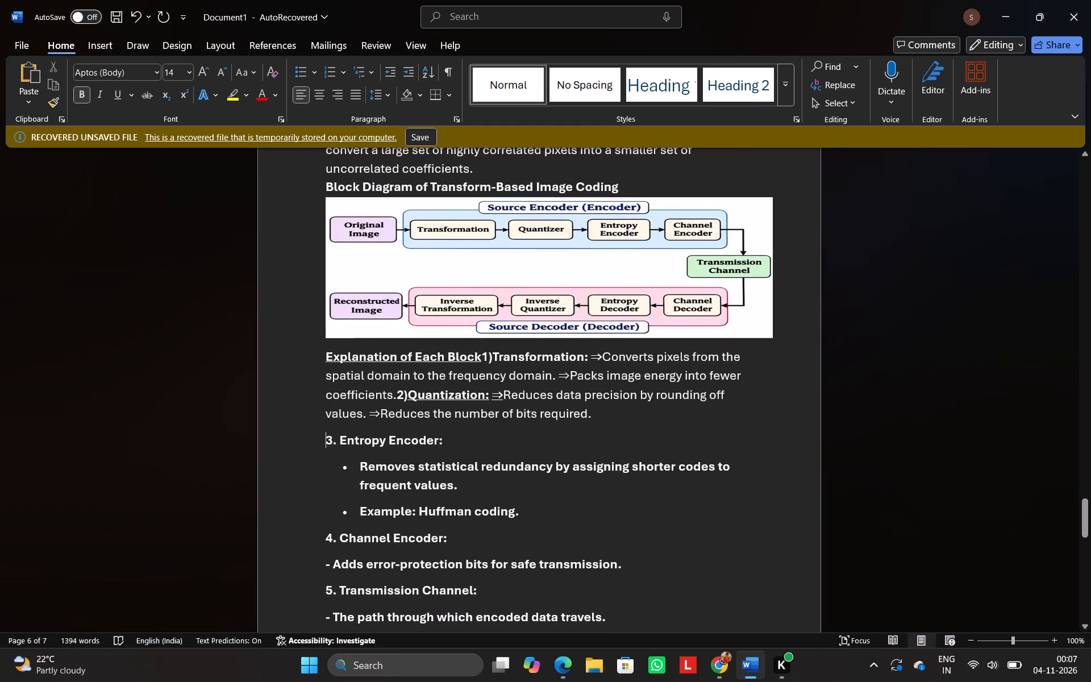
key("BackSpace")
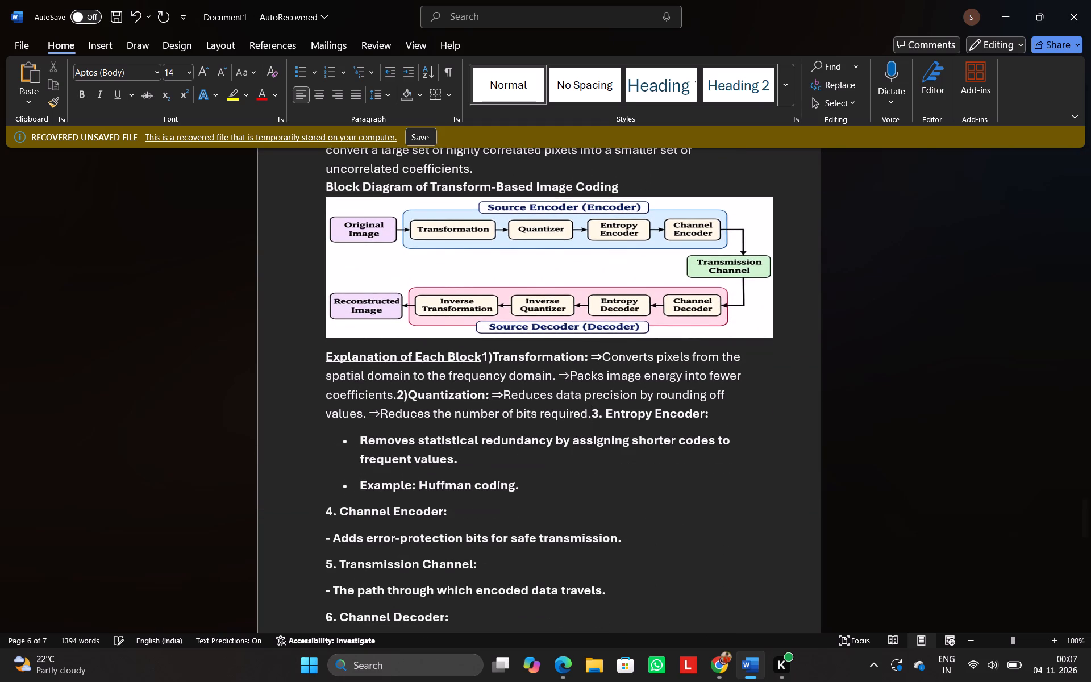
key("shift+Return")
key("Right")
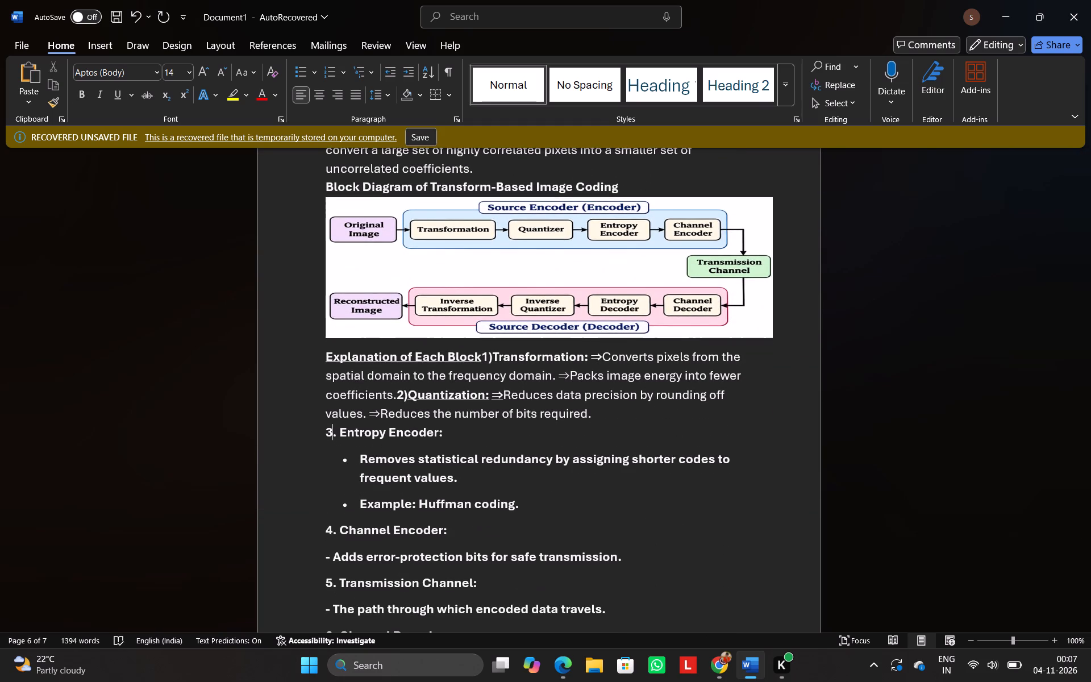
key("Right")
key("BackSpace")
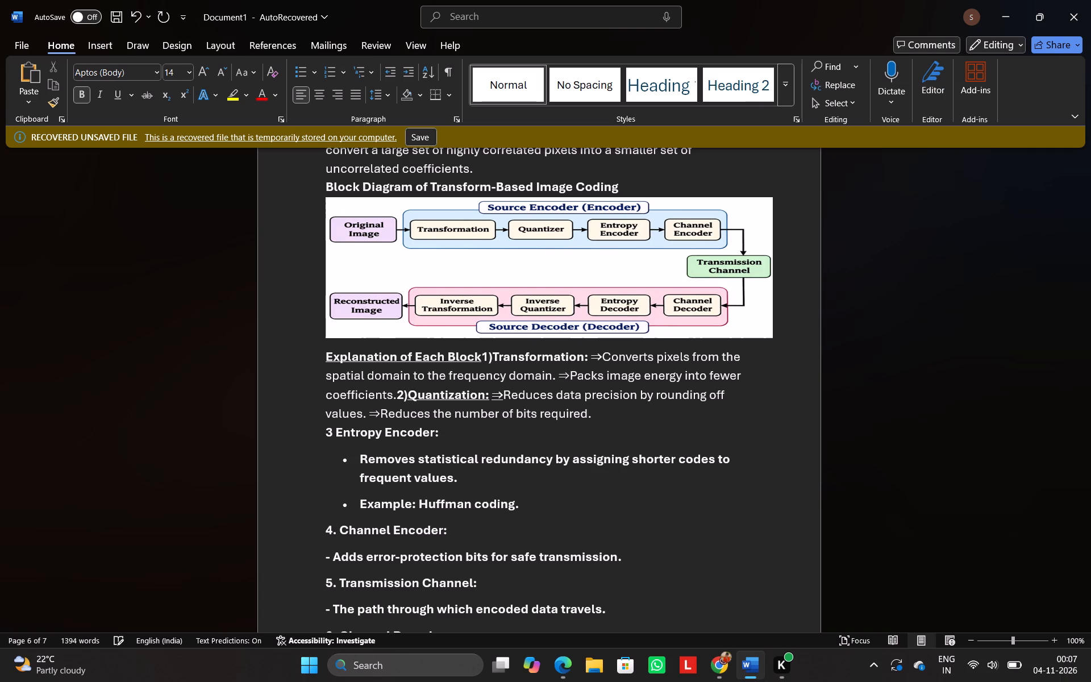
key("shift+parenright")
Turn the bulleted "Removes statistical redundancy…" sentence into an unbulleted line directly under "3) Entropy Encoder:", starting with a ⇒ arrow.
key("Down")
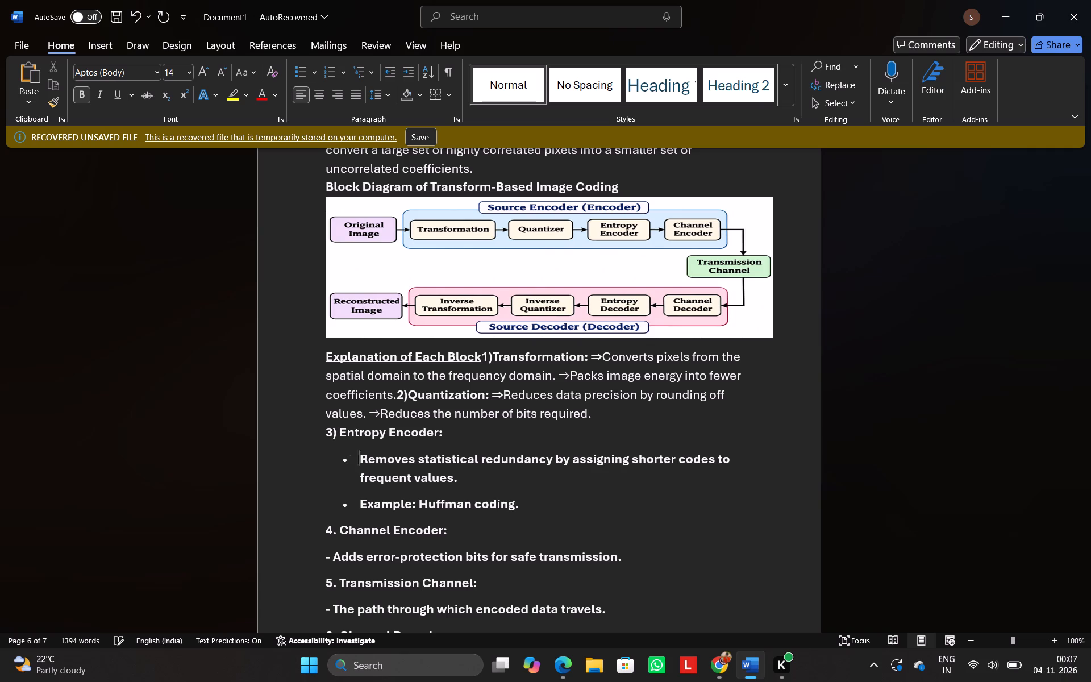
key("Down")
key("Up")
key("BackSpace")
key("BackSpace")
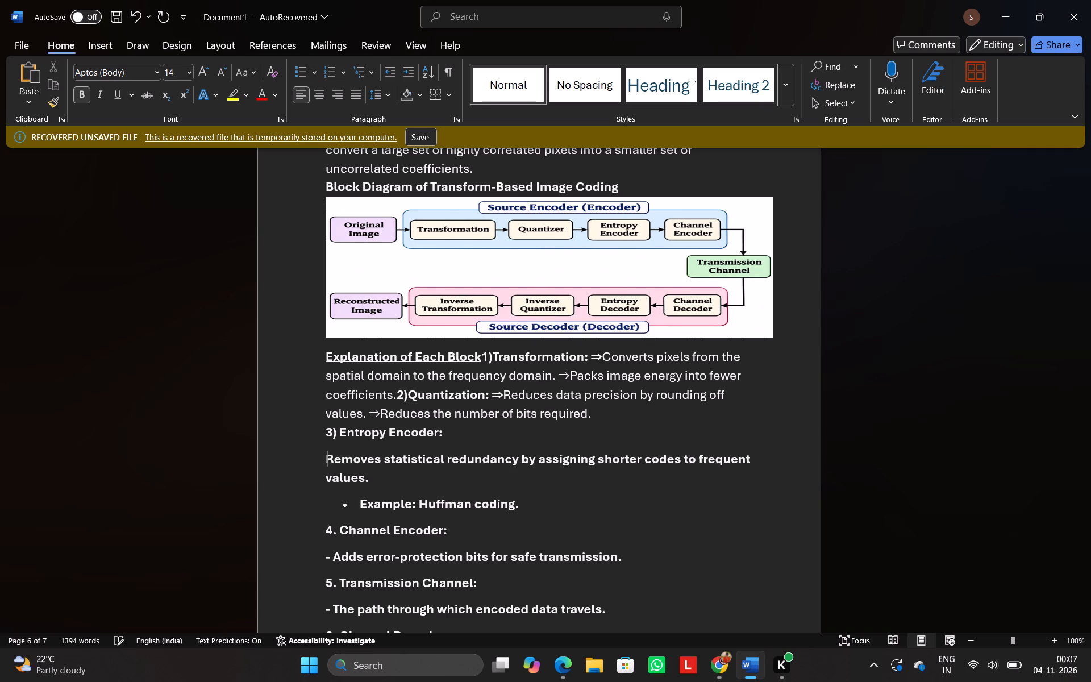
key("BackSpace")
key("shift+Return")
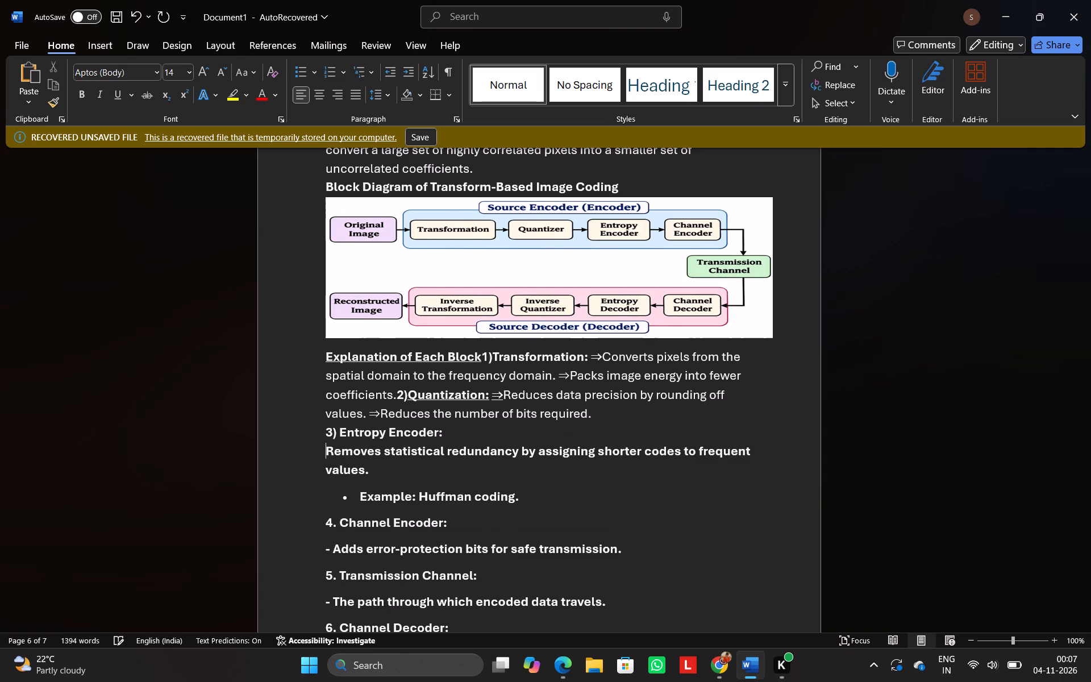
key("ctrl+v")
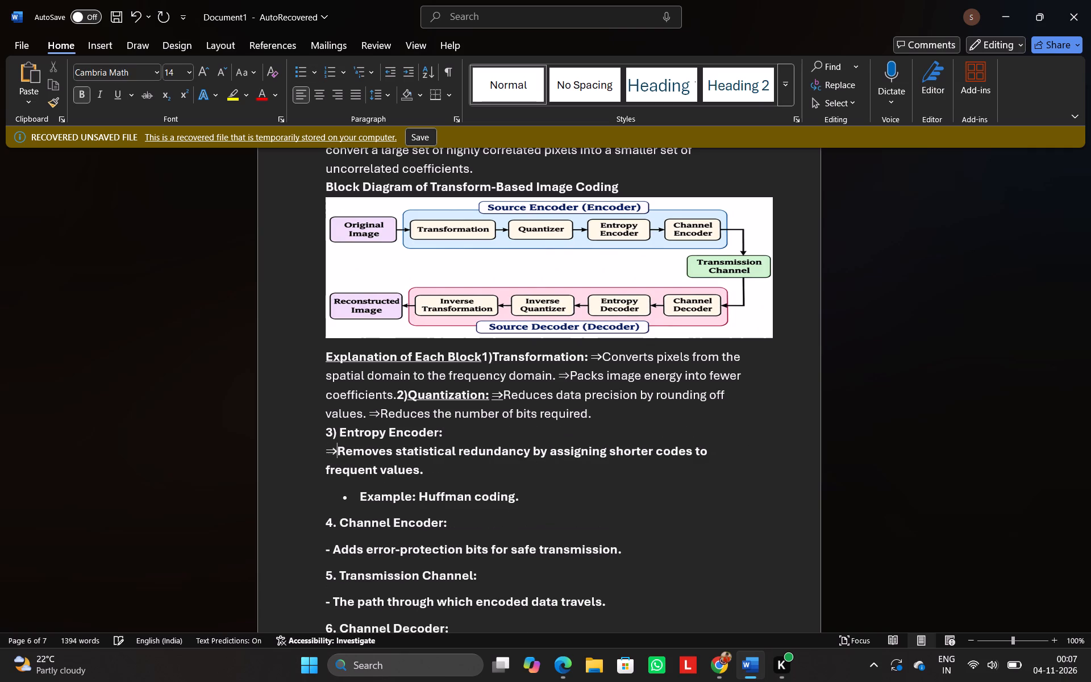
Remove the bullet from "Example: Huffman coding." and place it on the line directly below "frequent values." with a ⇒ arrow in front.
key("Down")
key("Down")
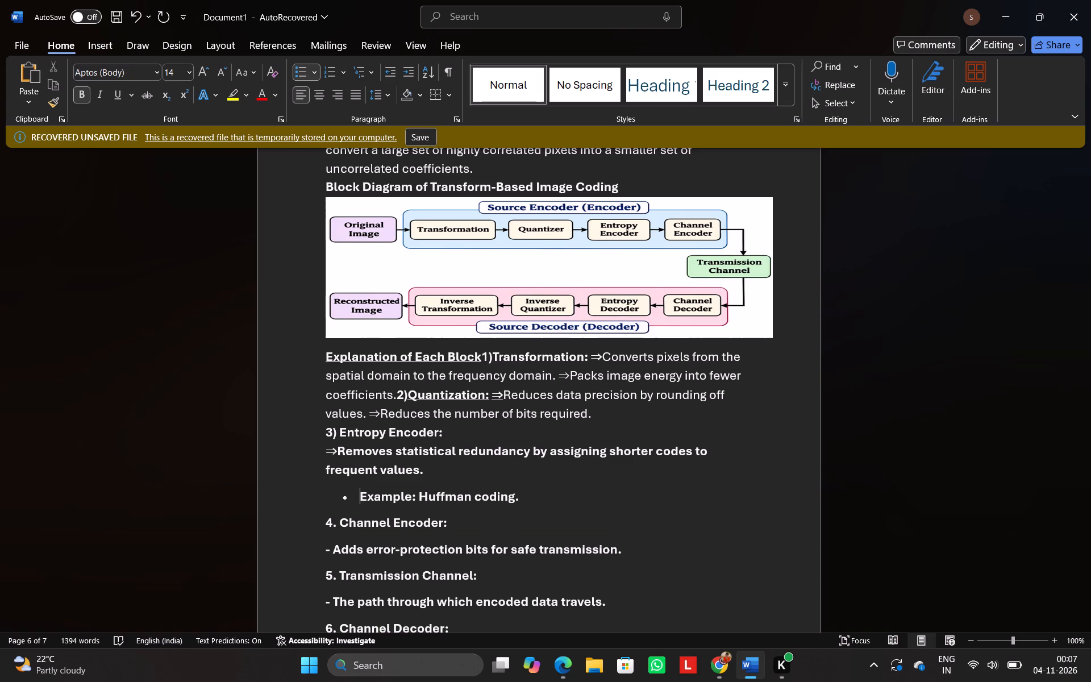
key("BackSpace")
key("BackSpace")
key("BackSpace")
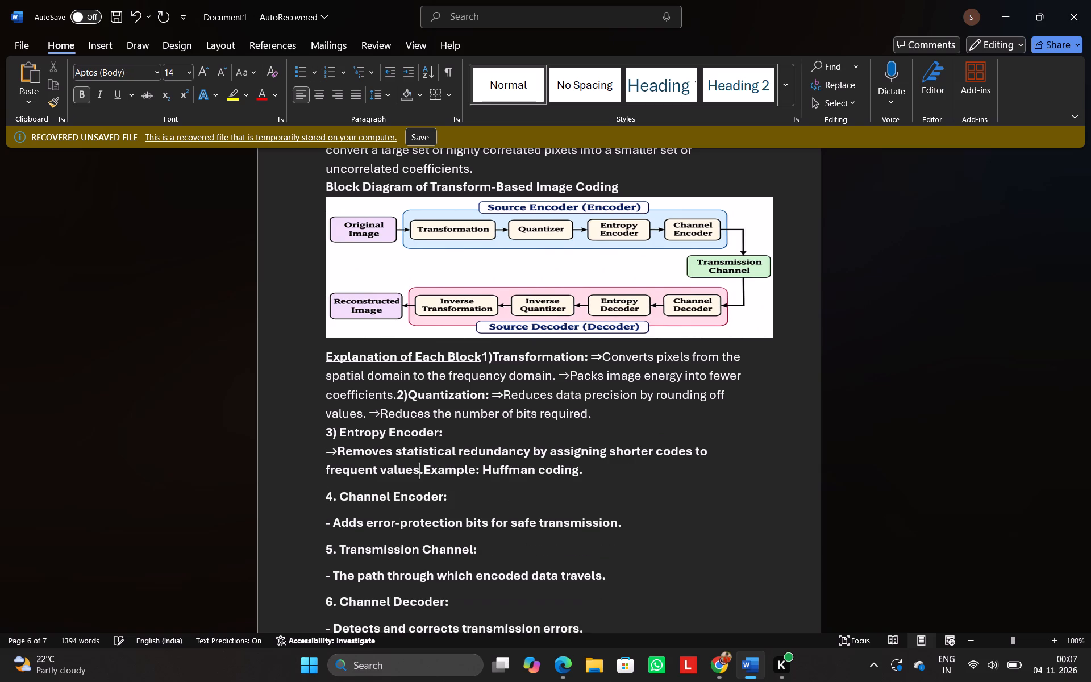
key("shift+Return")
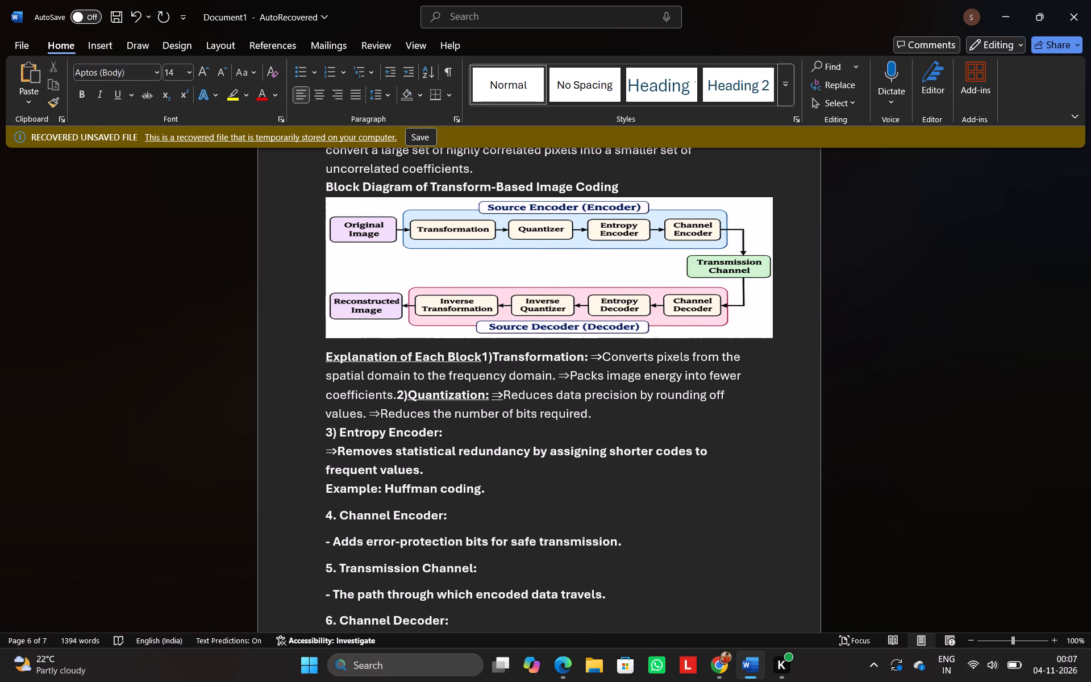
key("ctrl+v")
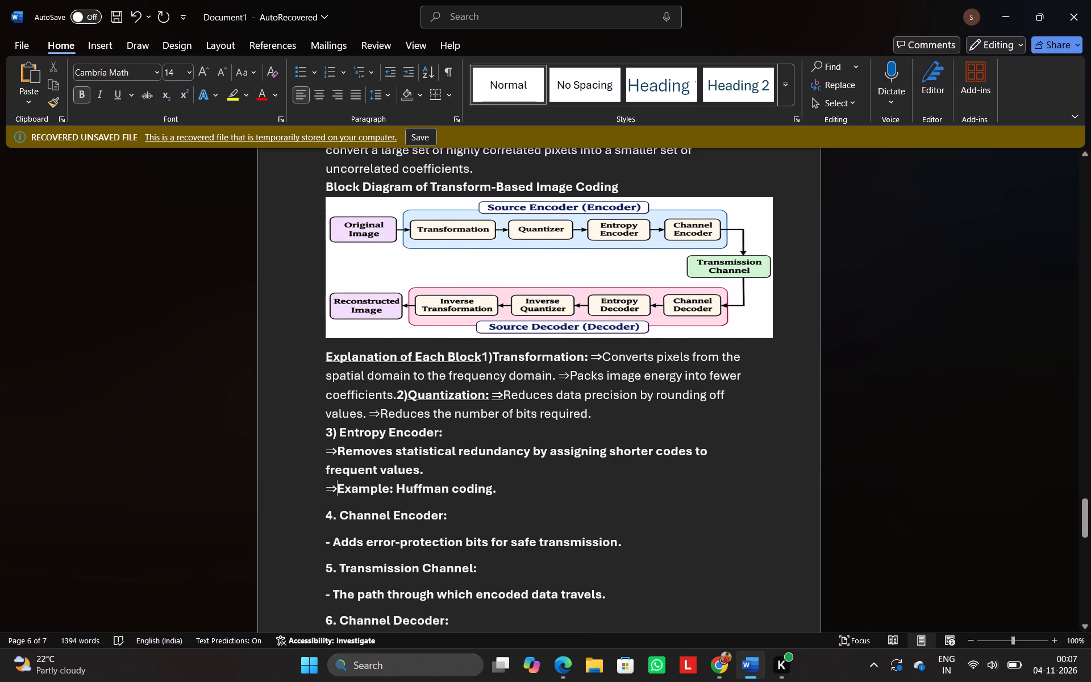
Remove bold from "Huffman coding." and from the sentence "Removes statistical redundancy by assigning shorter codes to frequent values".
left_click_drag(401, 492, 495, 498)
left_click(514, 475)
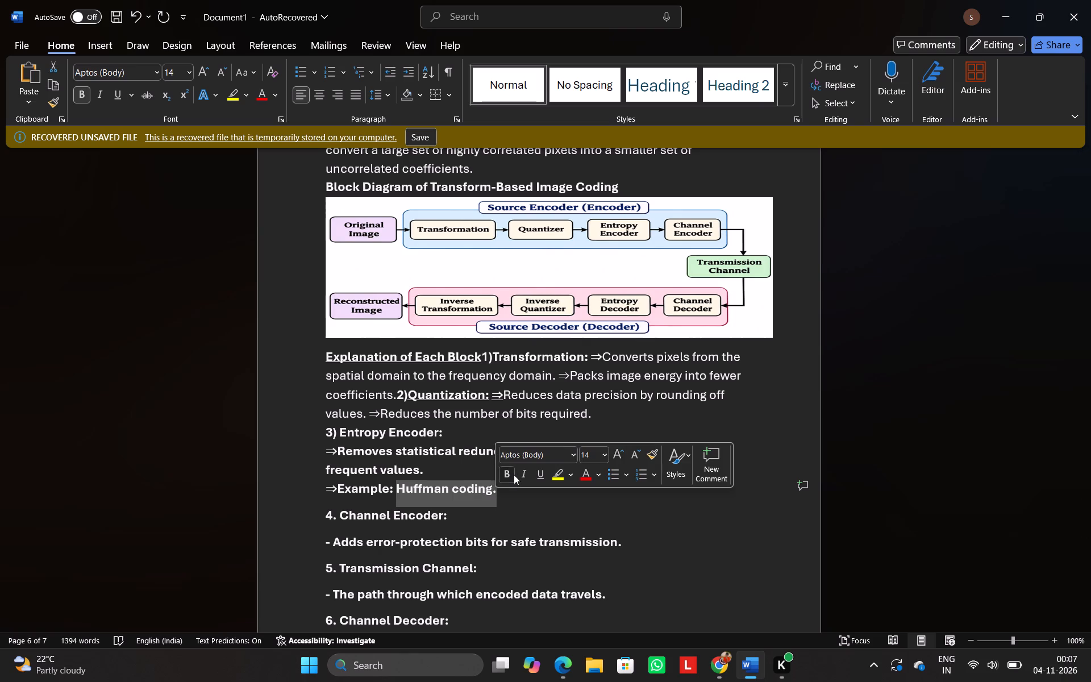
left_click_drag(341, 450, 399, 468)
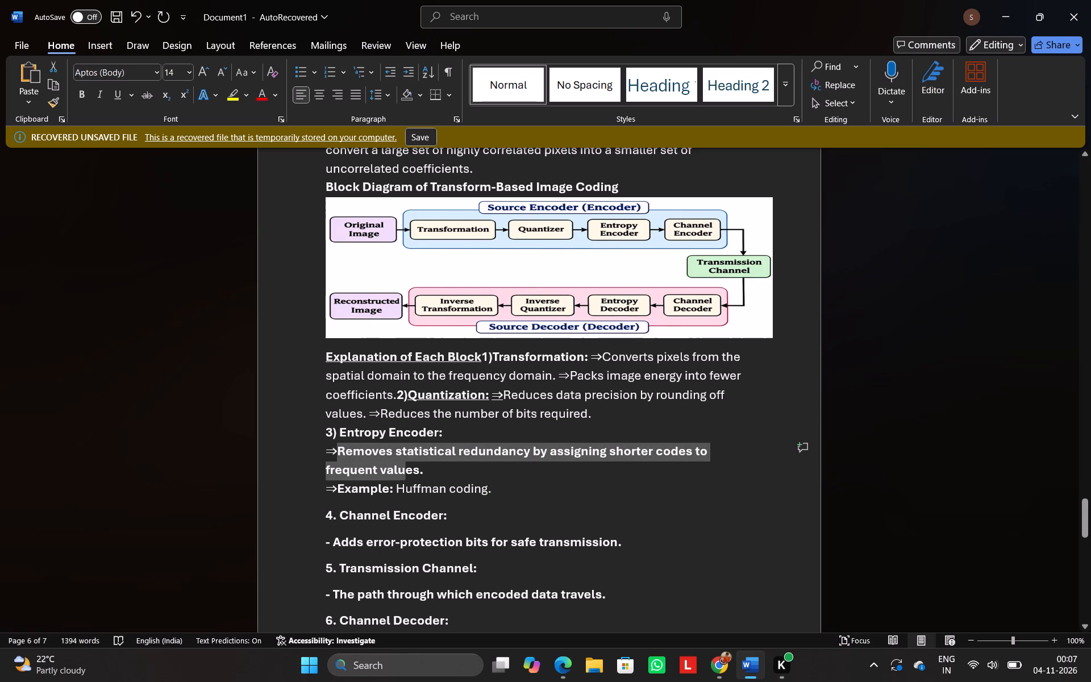
left_click_drag(399, 468, 421, 476)
left_click(432, 451)
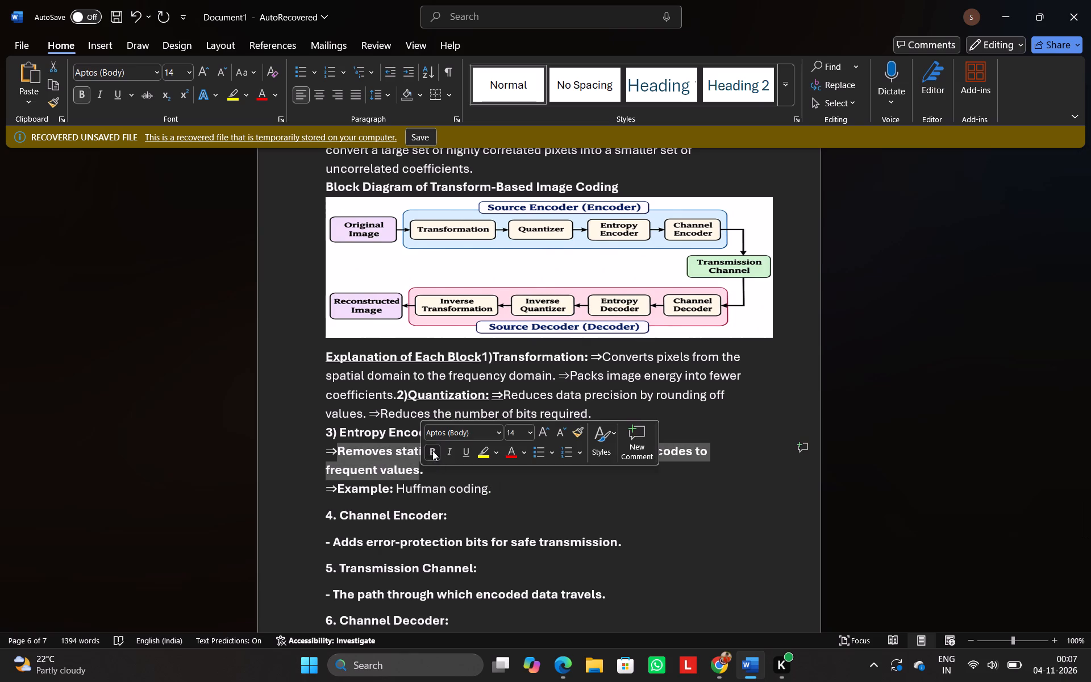
left_click(532, 500)
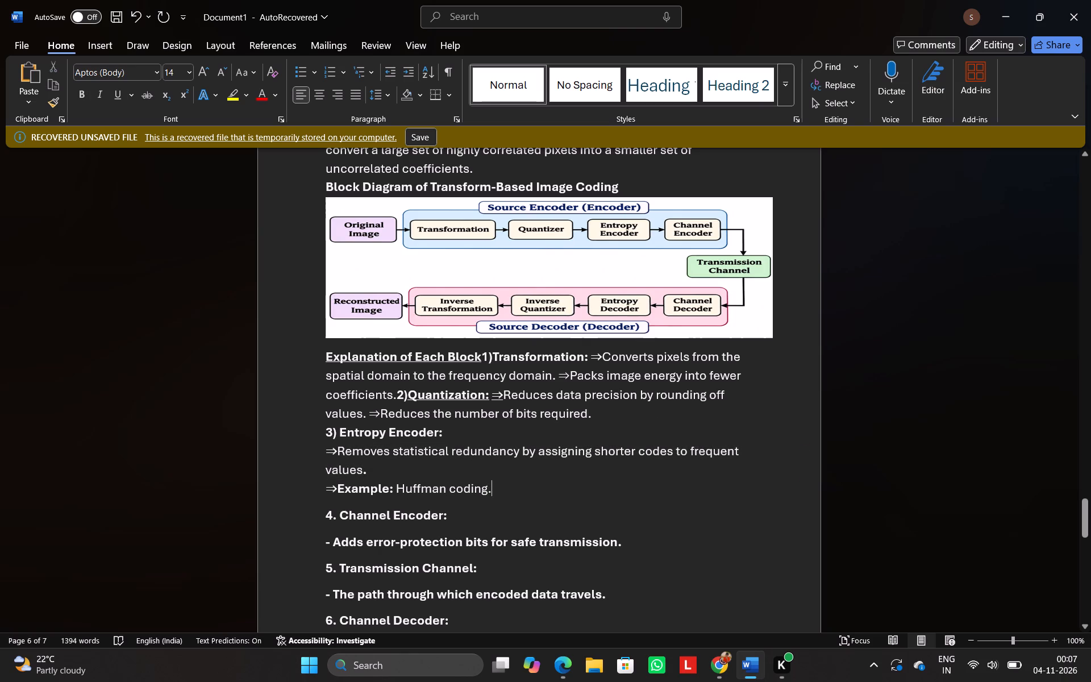
Join "⇒Example: Huffman coding." onto the end of the preceding sentence, separated from "values." by two spaces.
left_click(324, 490)
key("BackSpace")
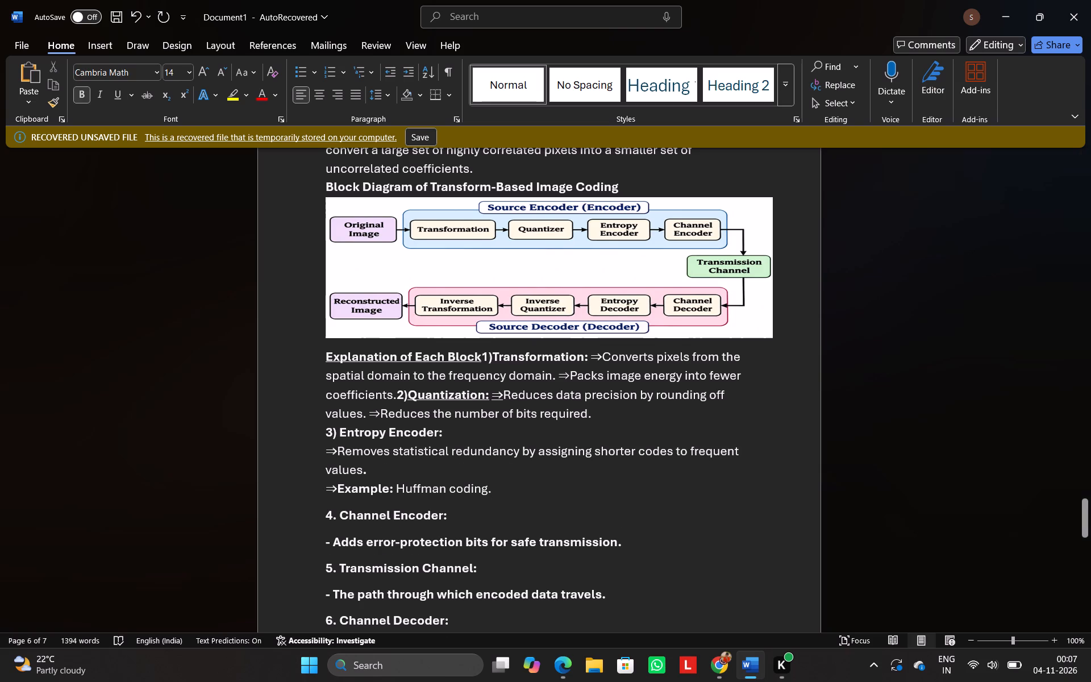
key("space")
key("space")
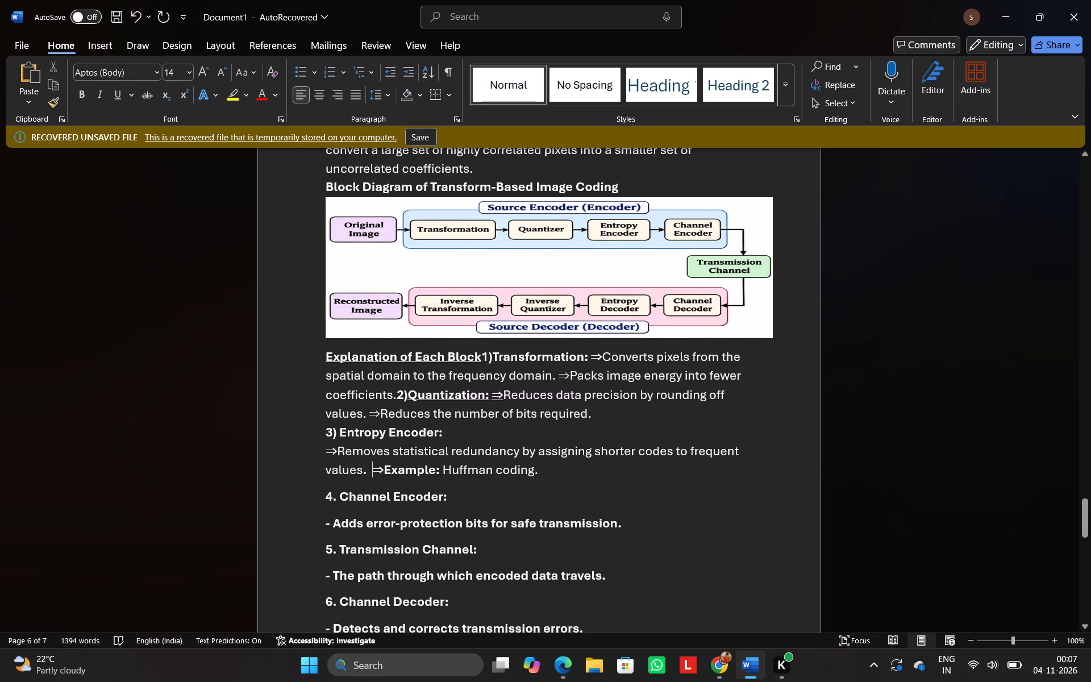
Bring the "4. Channel Encoder:" heading up directly beneath the Entropy Encoder text and change its numbering to "4)" without a space.
left_click(324, 499)
key("BackSpace")
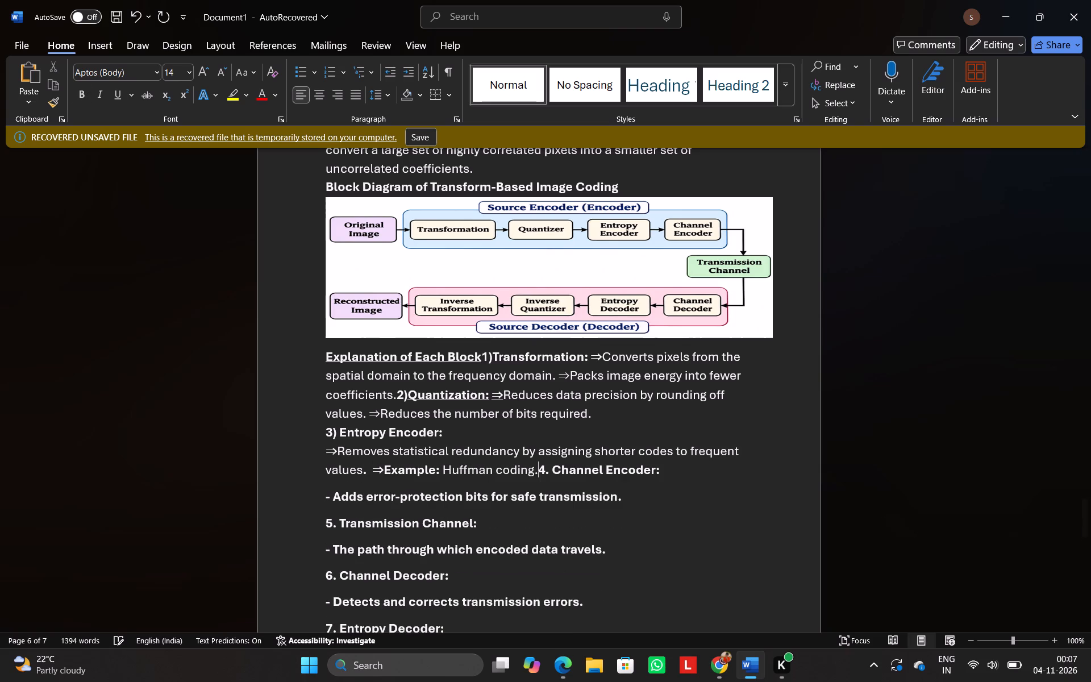
key("shift+Return")
key("Right")
key("Right")
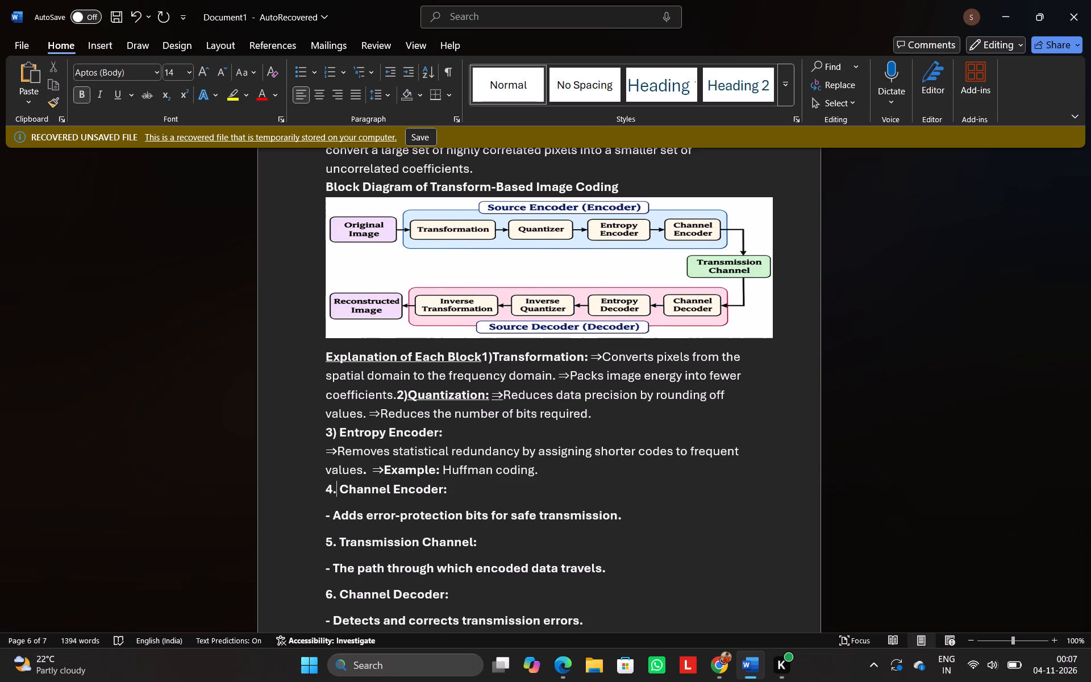
key("Right")
key("BackSpace")
key("BackSpace")
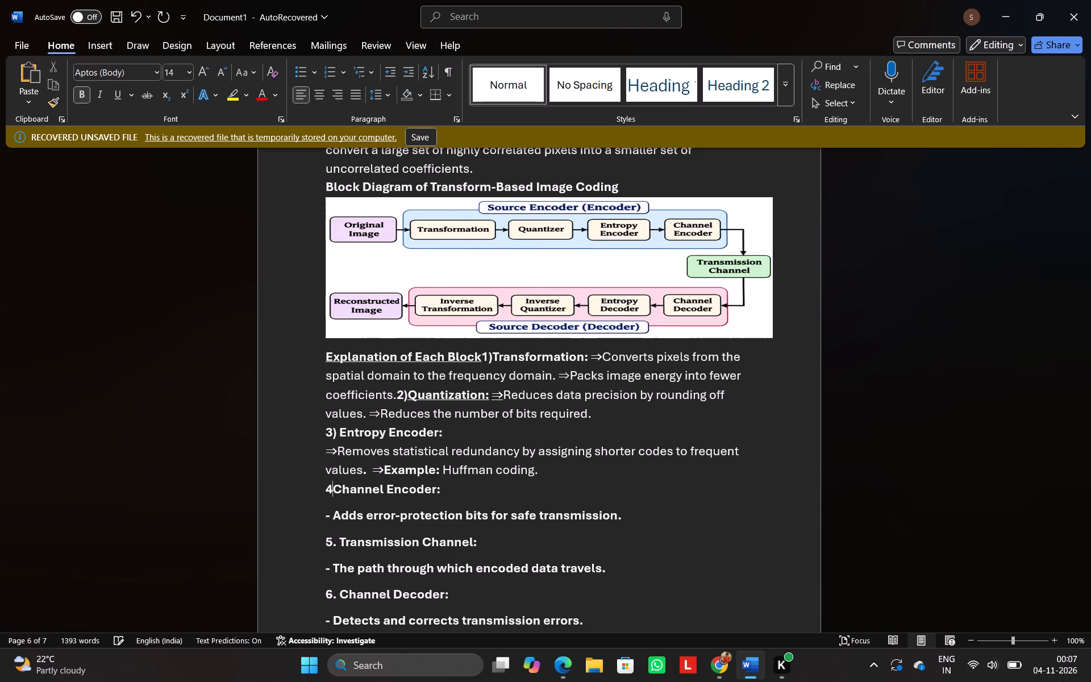
key("shift+parenright")
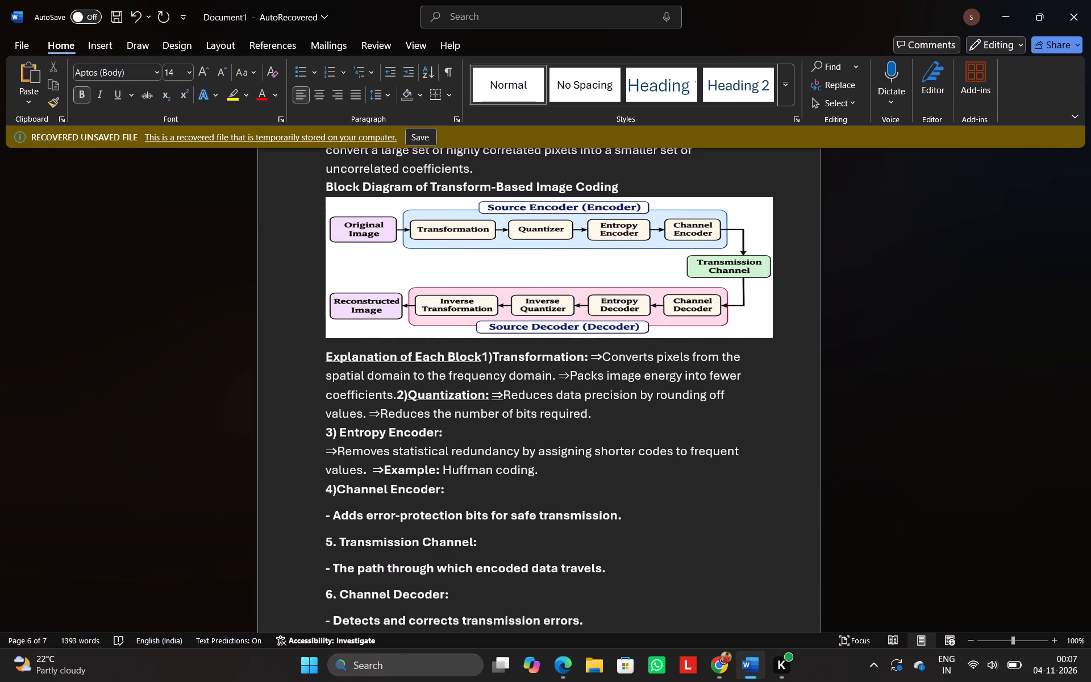
Remove bold from the sentence "- Adds error-protection bits for safe transmission.".
key("Down")
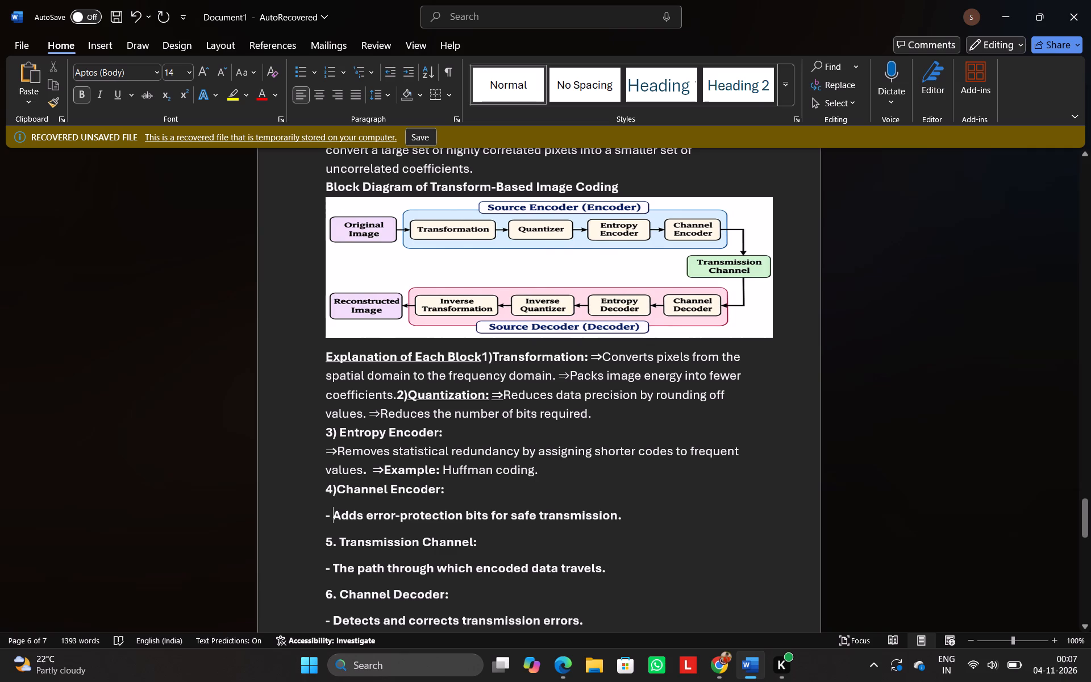
left_click_drag(327, 512, 678, 517)
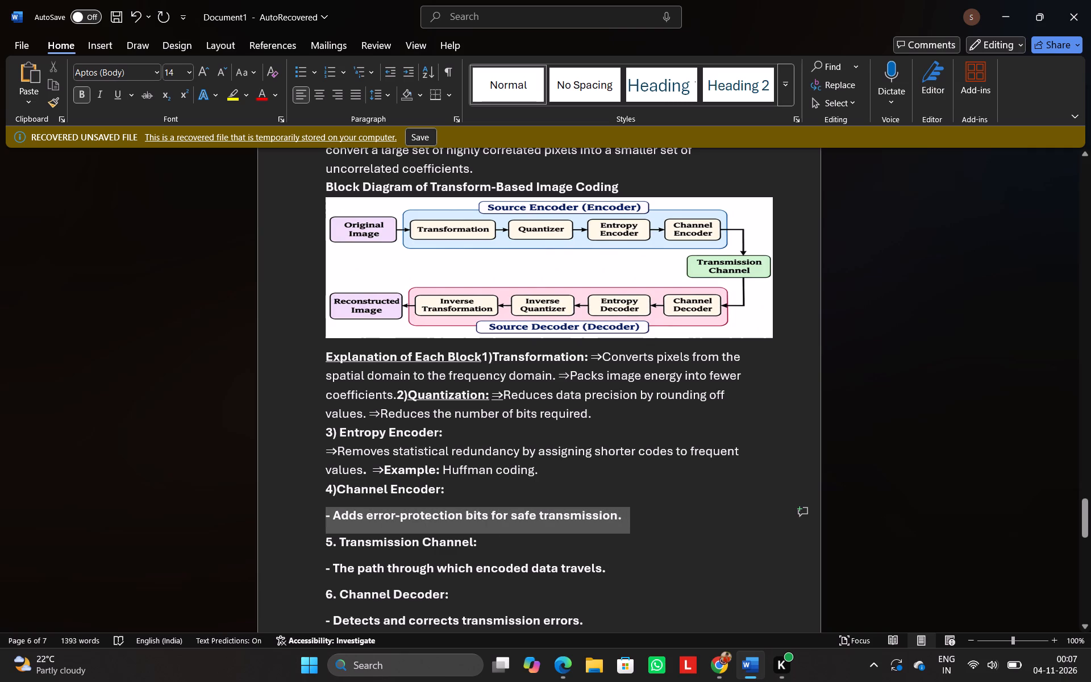
left_click_drag(678, 517, 647, 519)
left_click(656, 498)
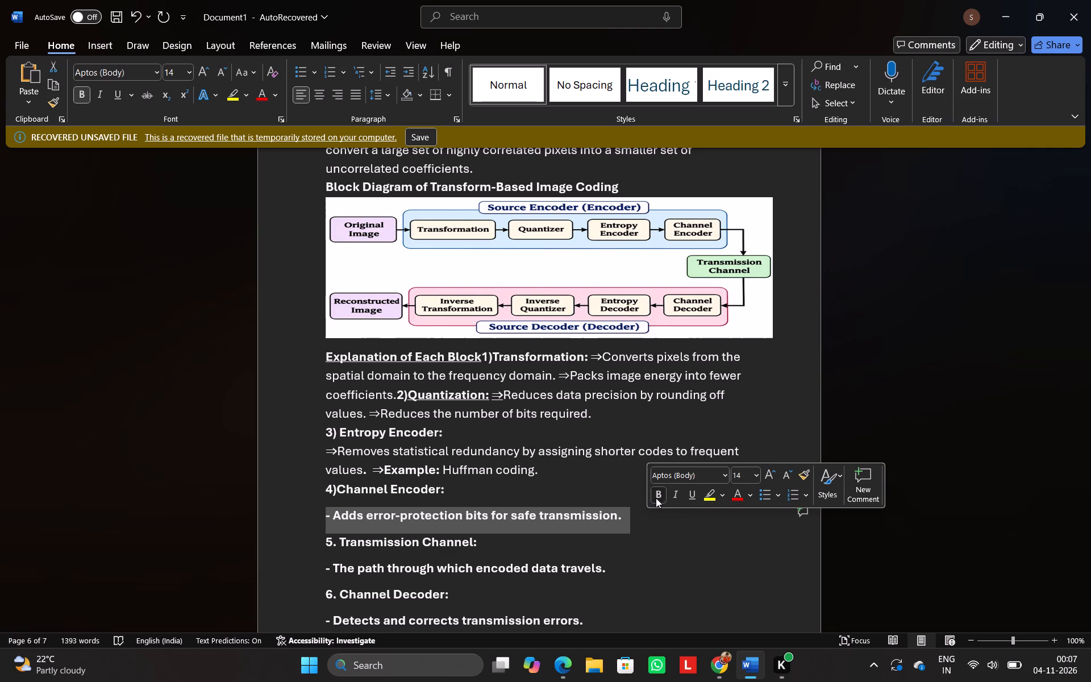
Replace the dash before "Adds error-protection bits" with a ⇒ arrow and place the sentence on the line directly under "4)Channel Encoder:".
left_click(334, 512)
key("BackSpace")
key("BackSpace")
key("BackSpace")
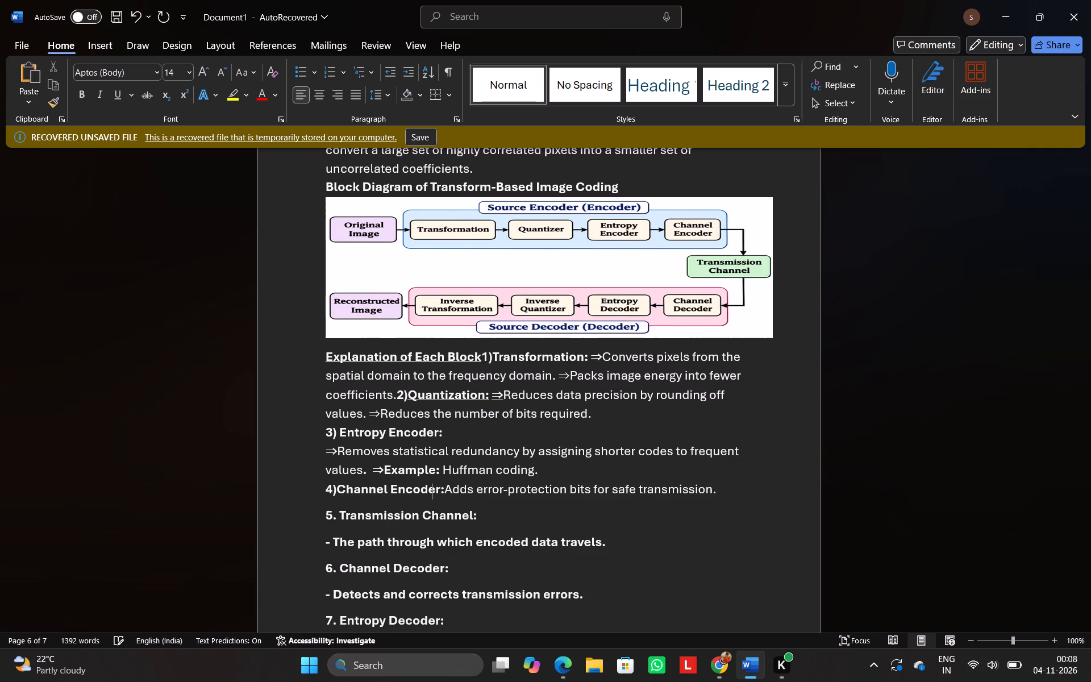
key("Return")
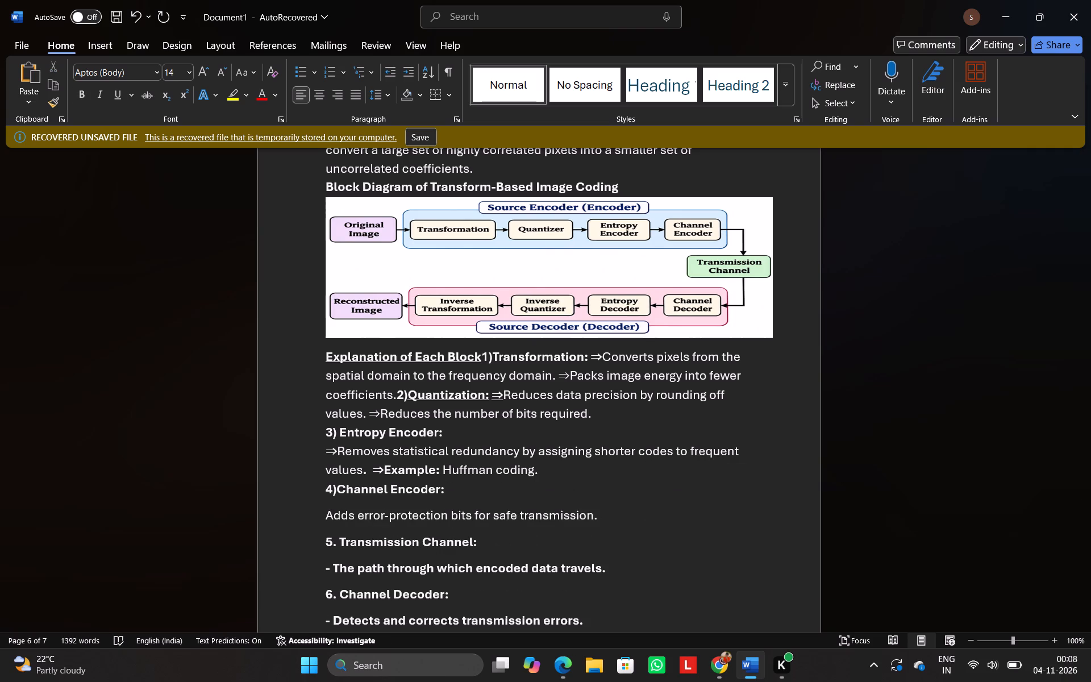
key("BackSpace")
key("shift+Return")
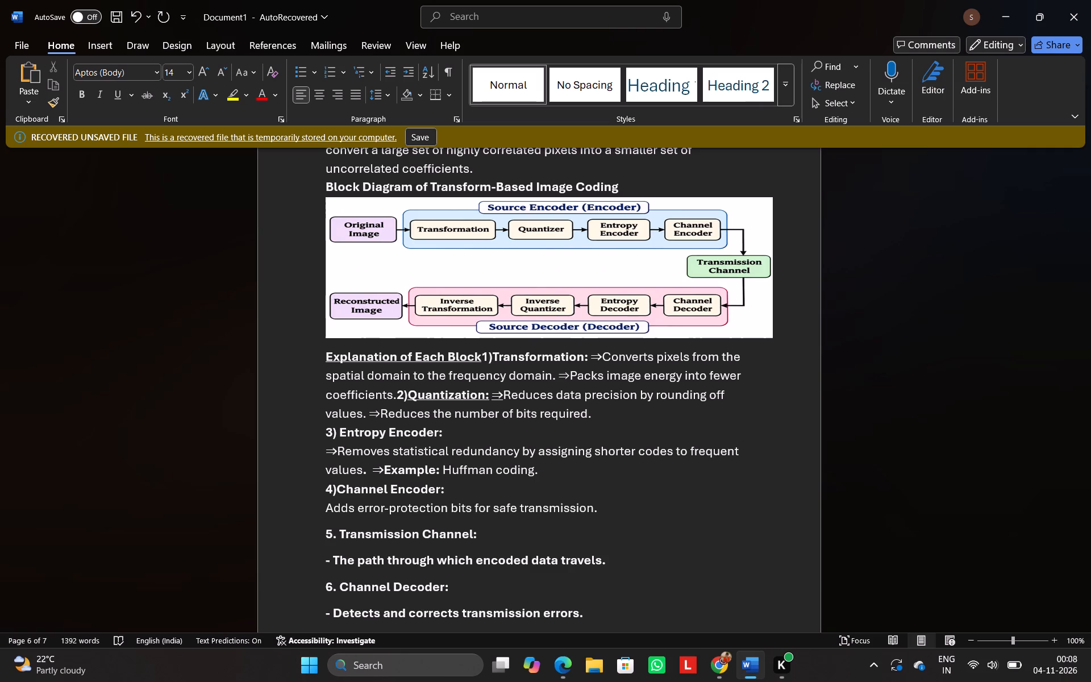
key("BackSpace")
key("shift+Return")
key("ctrl+v")
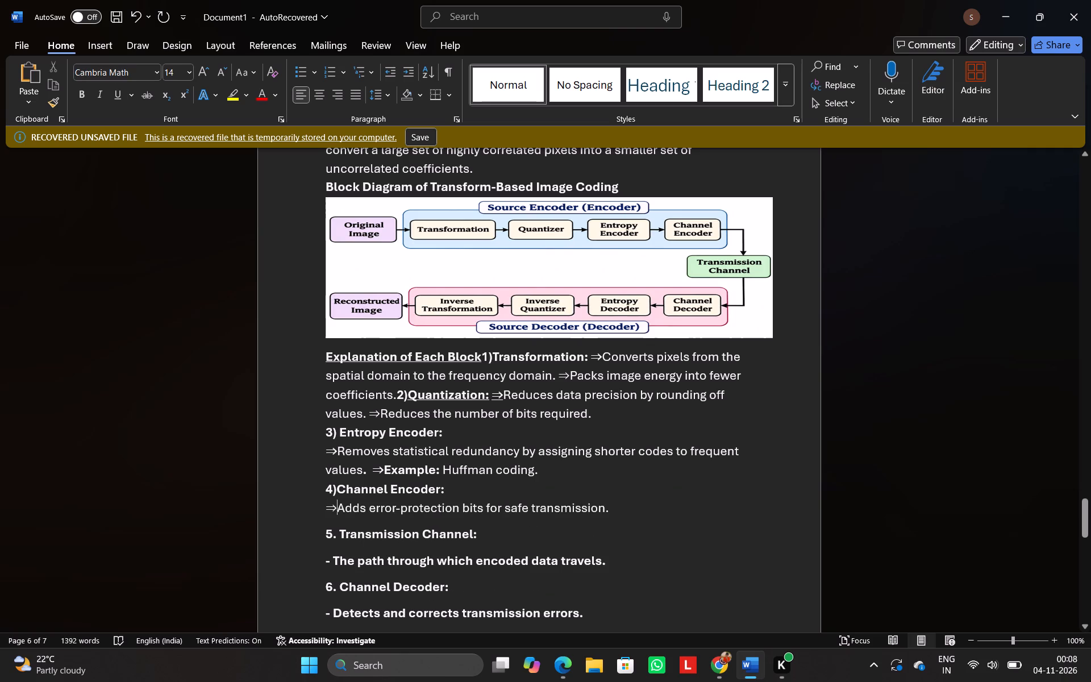
Renumber the "5. Transmission Channel:" heading as "5)" without a space and bring it up directly beneath the Channel Encoder text.
left_click(343, 535)
key("Left")
key("BackSpace")
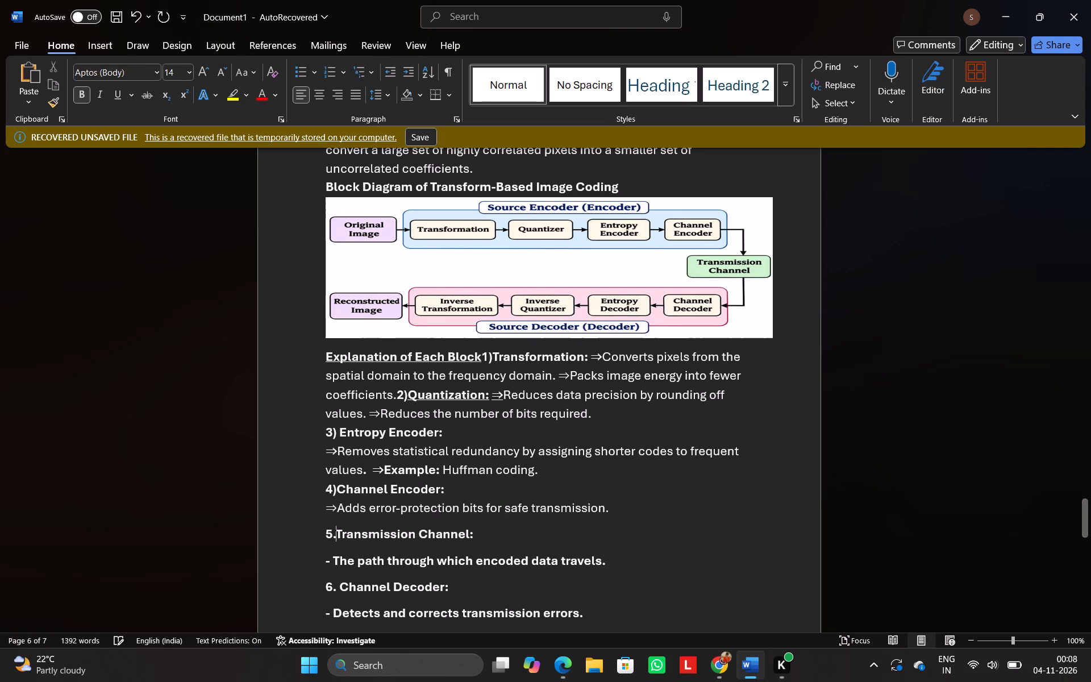
key("BackSpace")
key("shift+parenright")
key("Left")
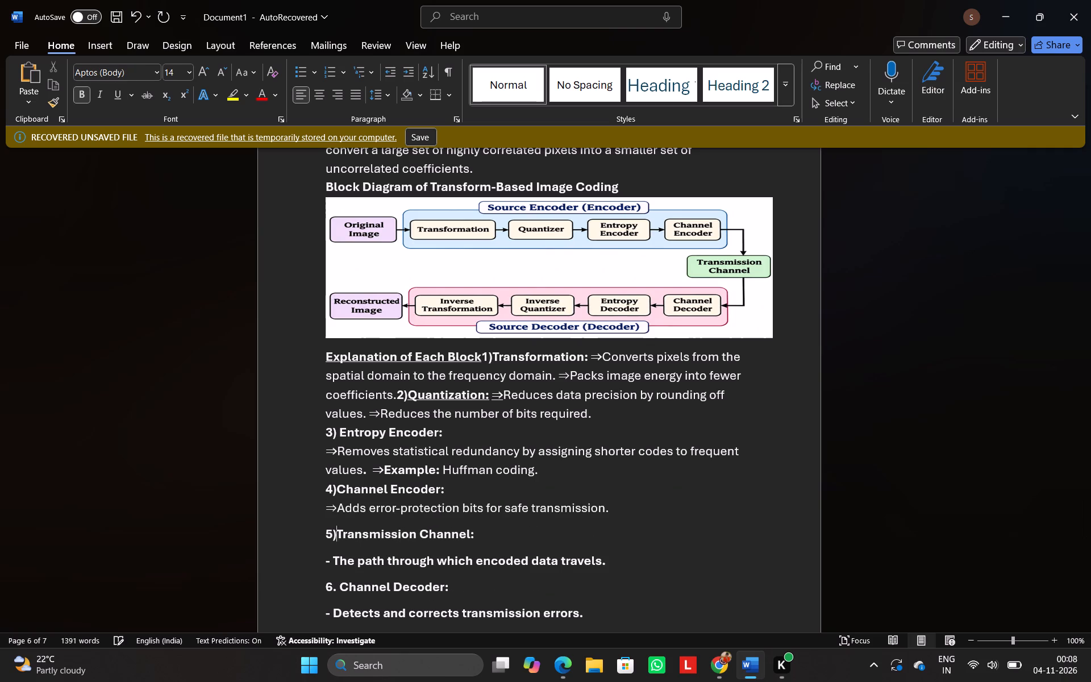
key("Left")
key("BackSpace")
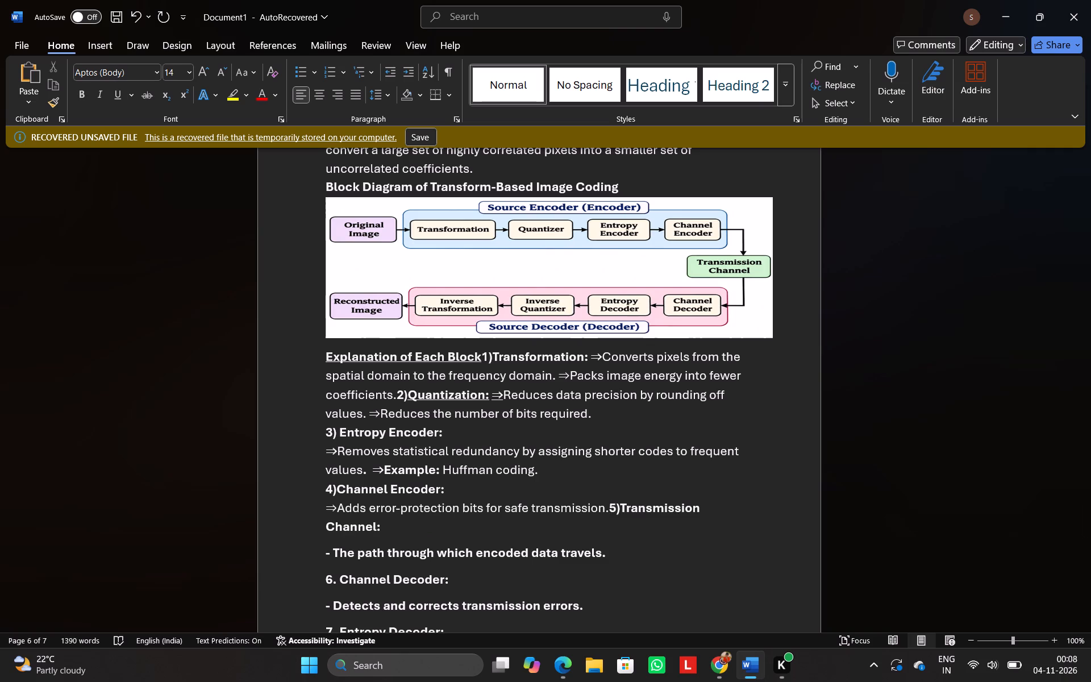
key("shift+Return")
Replace the dash before "The path through which encoded data travels." with a ⇒ arrow.
key("Down")
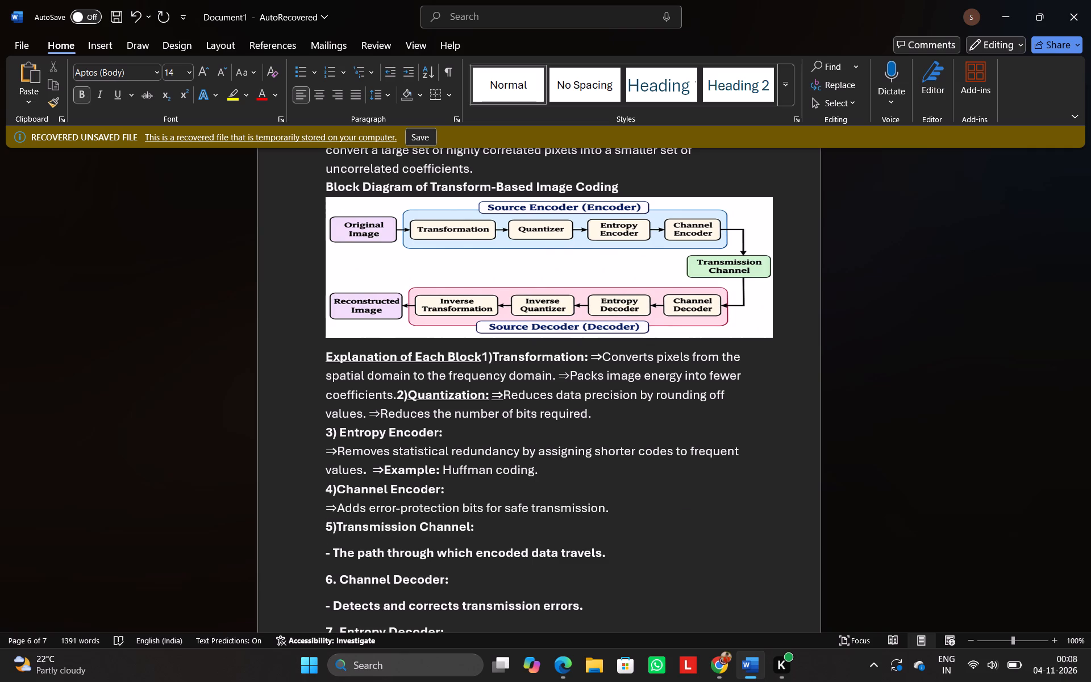
key("Right")
key("BackSpace")
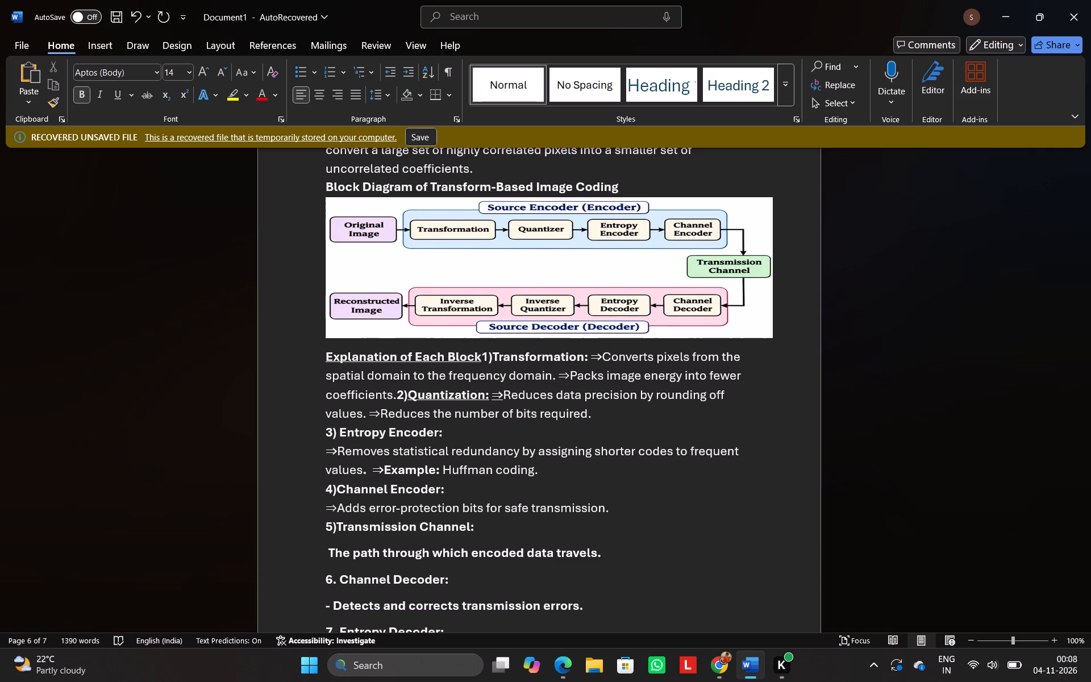
key("ctrl+v")
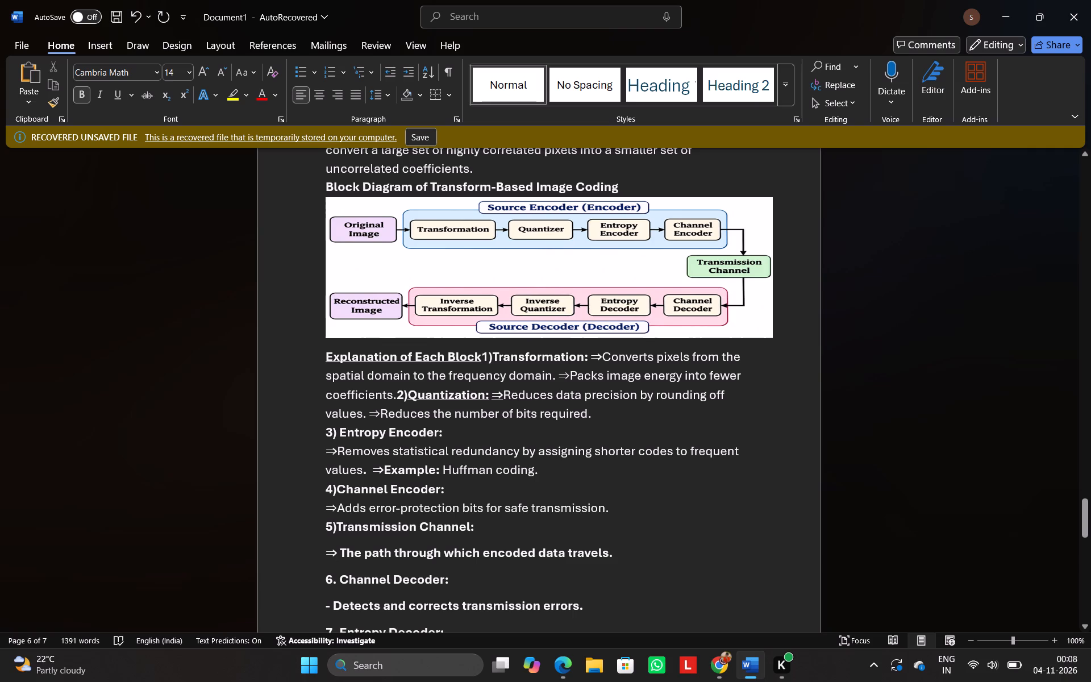
Remove bold from "The path through which encoded data travels" and place the sentence on the line directly under "5)Transmission Channel:".
left_click_drag(340, 552, 595, 562)
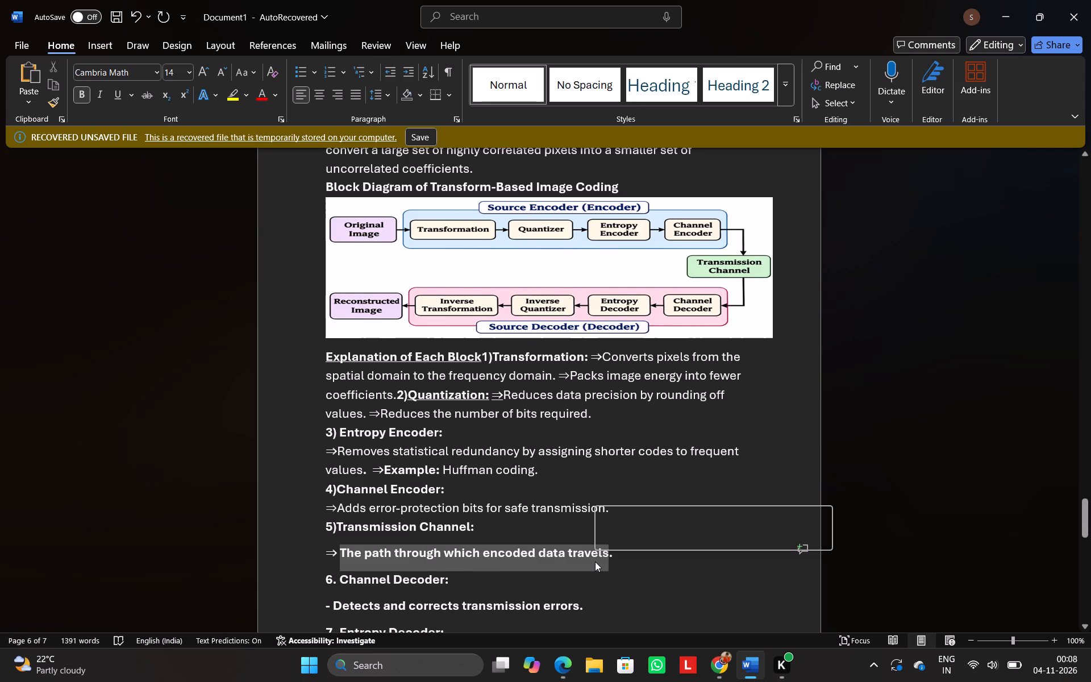
left_click(607, 539)
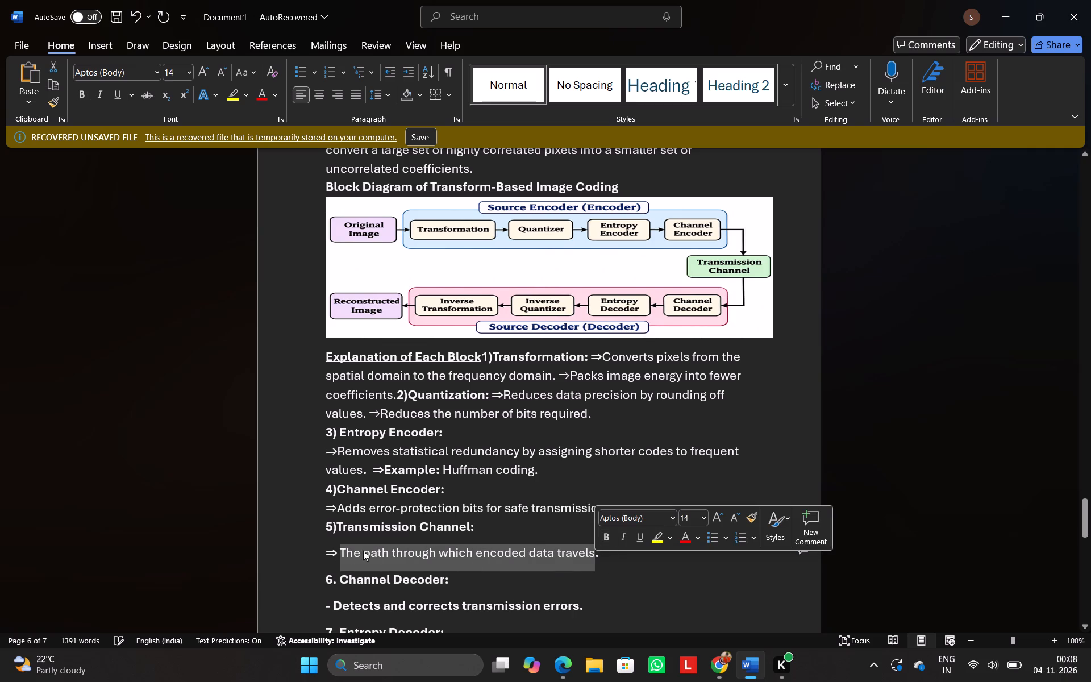
left_click(327, 550)
key("BackSpace")
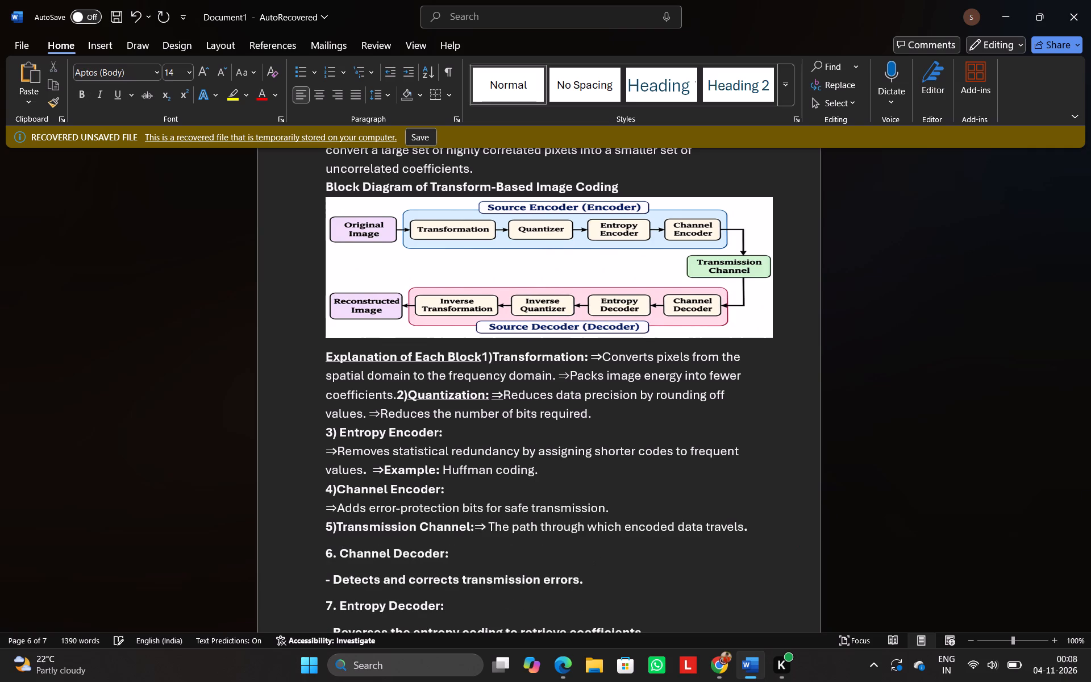
key("shift+Return")
Renumber the "6. Channel Decoder:" heading as "6)" without a space and bring it up directly beneath the Transmission Channel text.
scroll(393, 543, "down", 2)
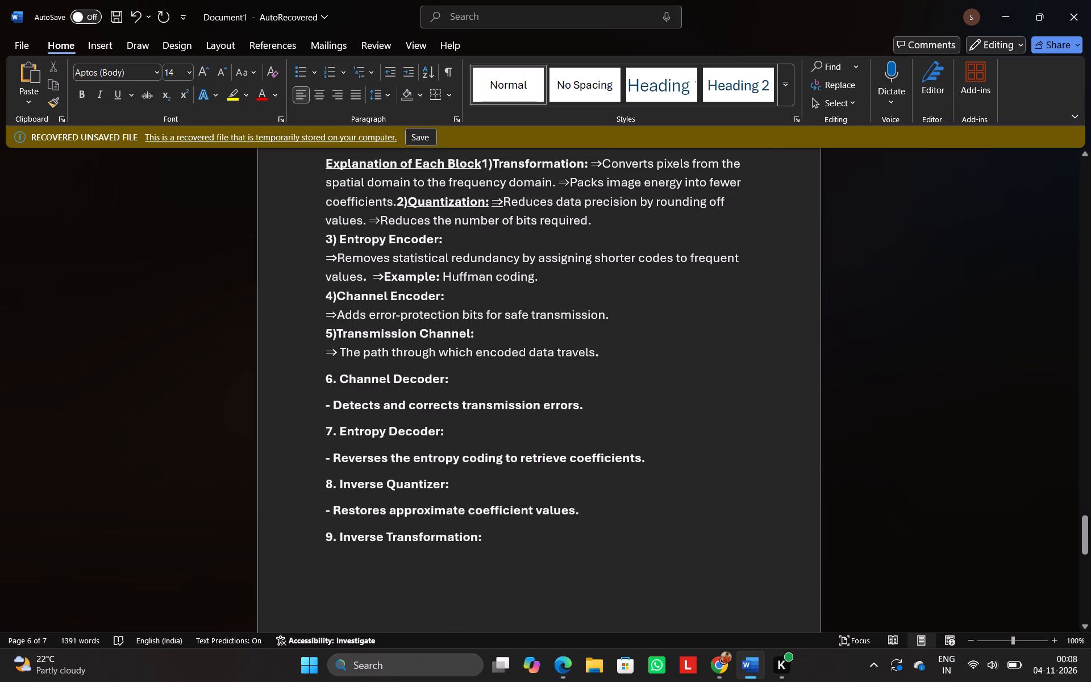
scroll(393, 543, "down", 2)
scroll(393, 543, "up", 1)
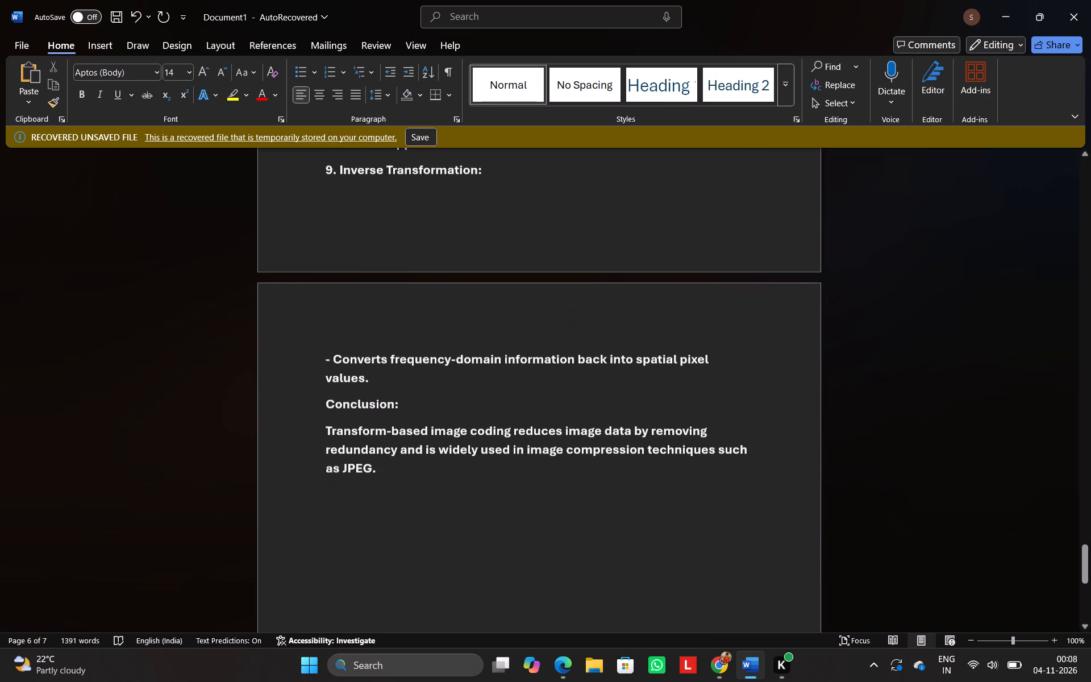
scroll(393, 543, "up", 2)
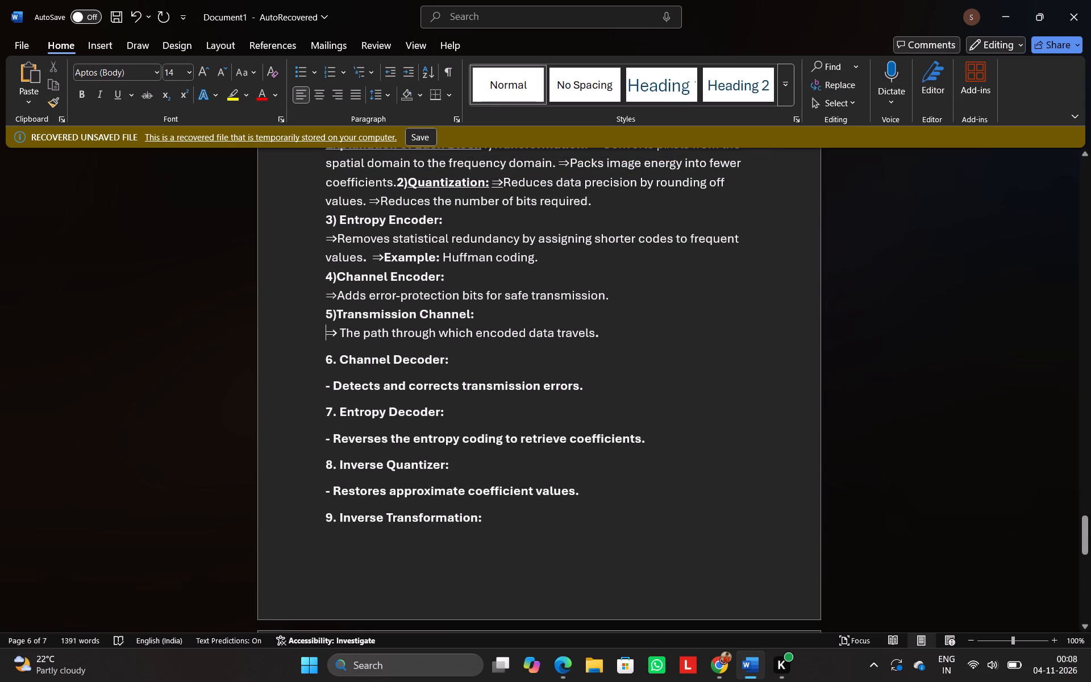
left_click(337, 360)
key("Right")
key("BackSpace")
key("BackSpace")
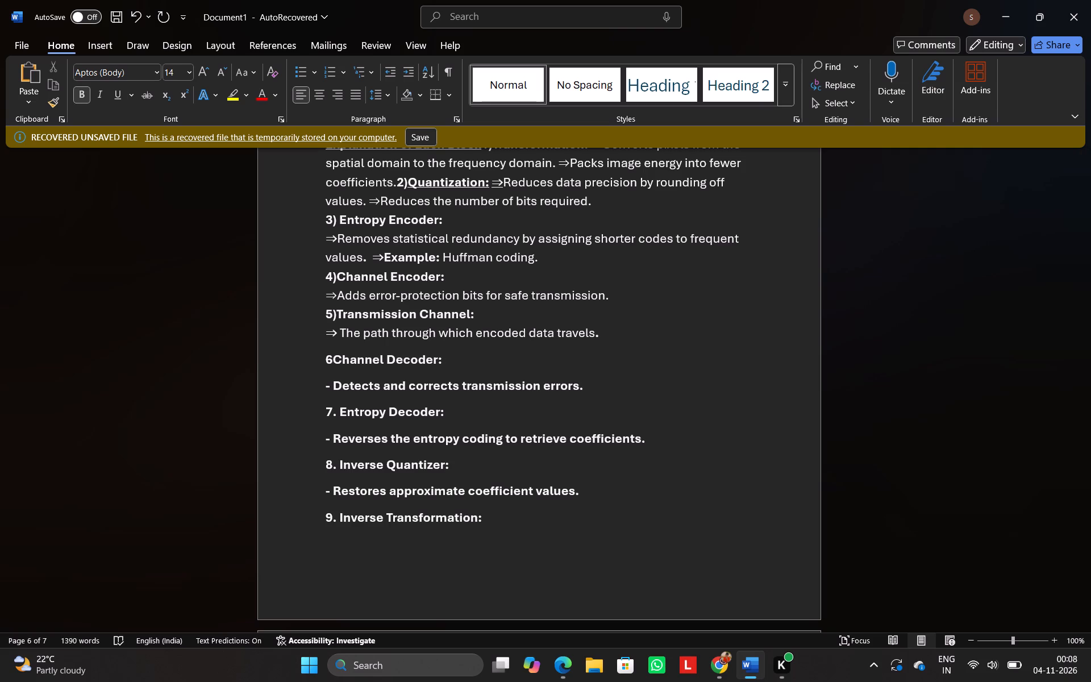
key("shift+parenright")
key("Left")
key("Left")
key("BackSpace")
key("shift+Return")
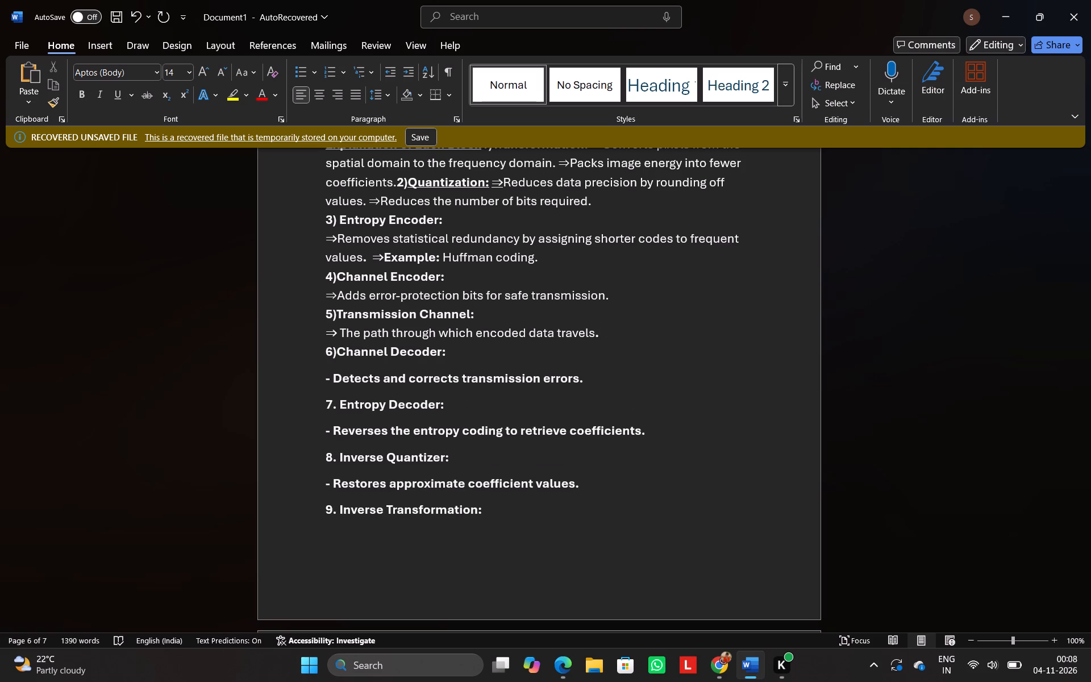
Remove bold from the words "Detects and corrects transmission errors".
key("Down")
left_click_drag(332, 375, 488, 374)
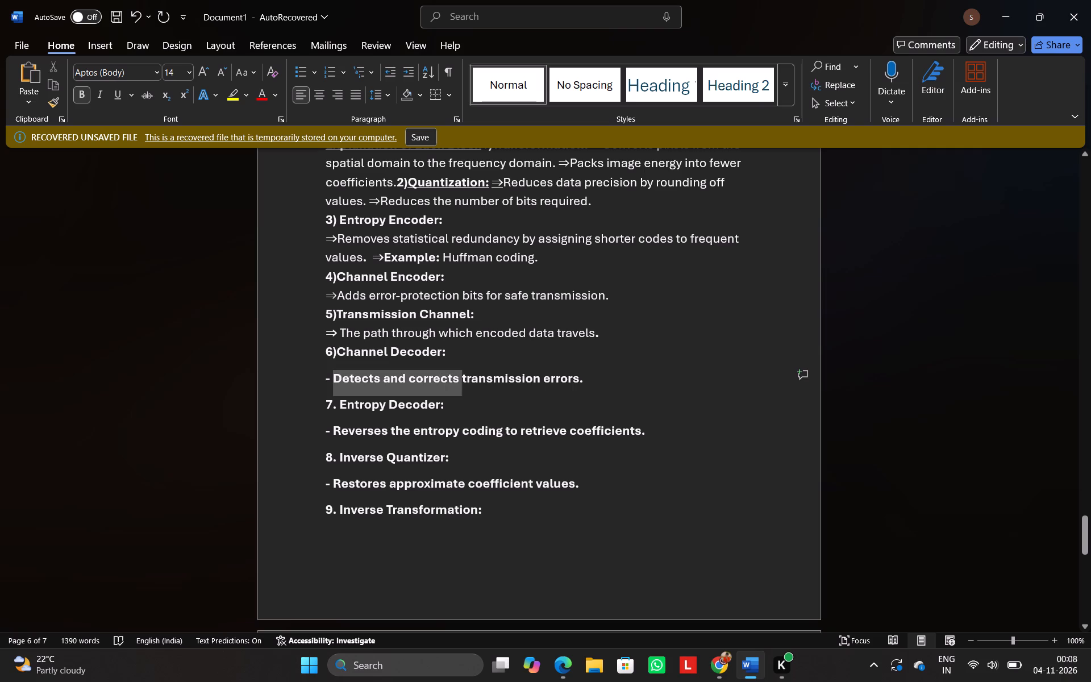
left_click_drag(488, 374, 575, 375)
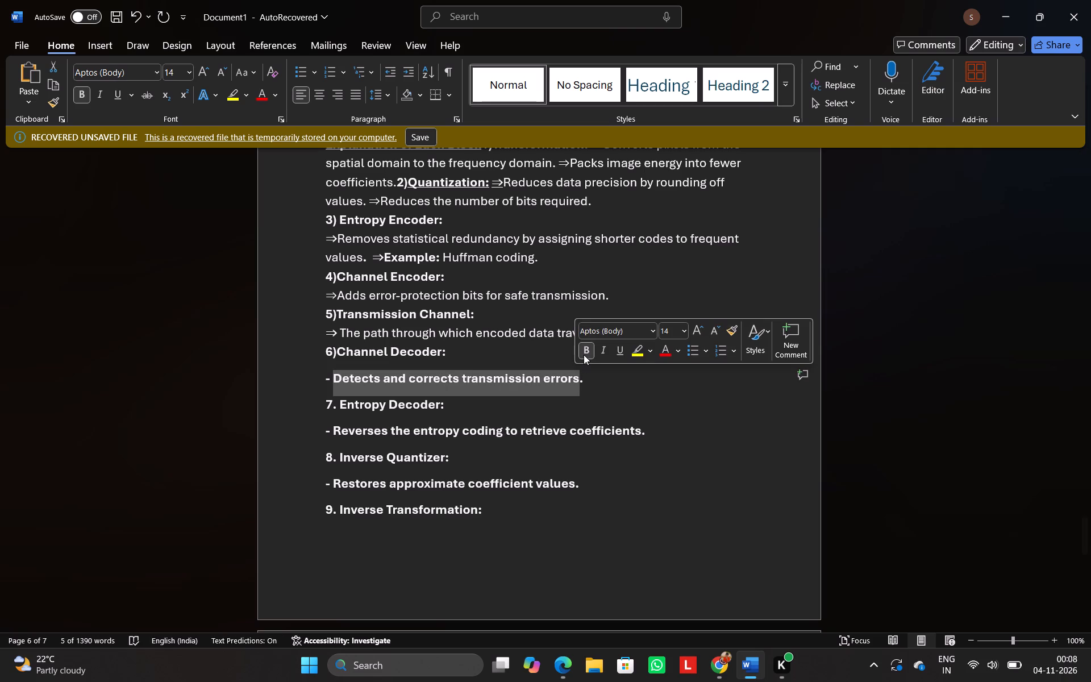
left_click(584, 355)
Replace the dash before "Detects and corrects transmission errors." with a ⇒ arrow and place the sentence directly under "6)Channel Decoder:".
left_click(337, 376)
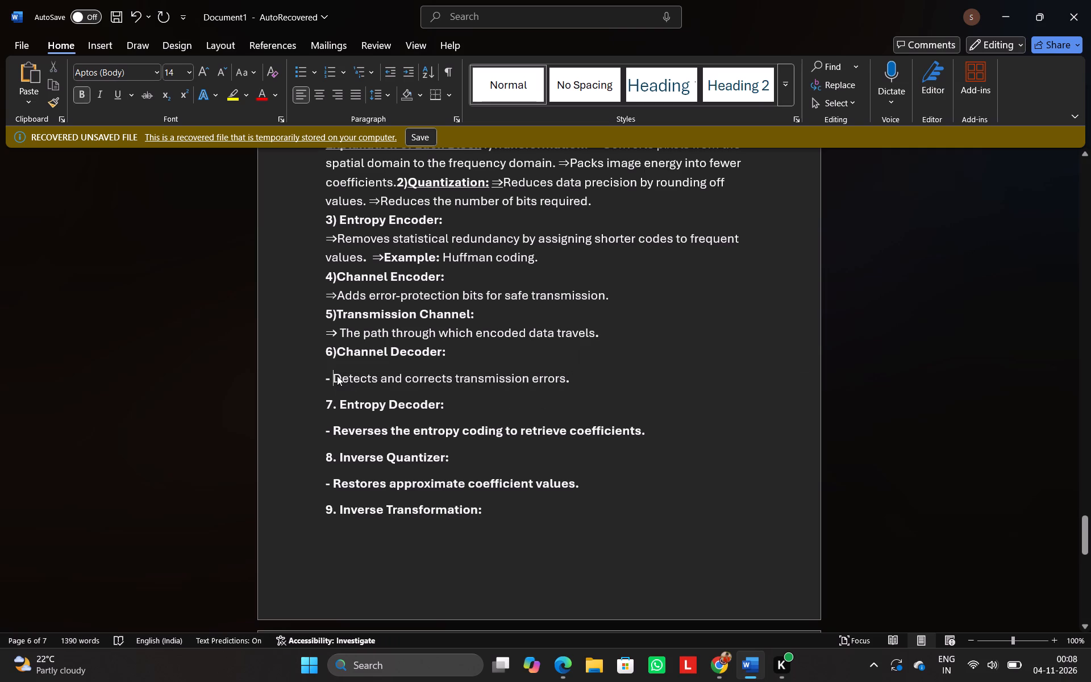
key("BackSpace")
key("ctrl+v")
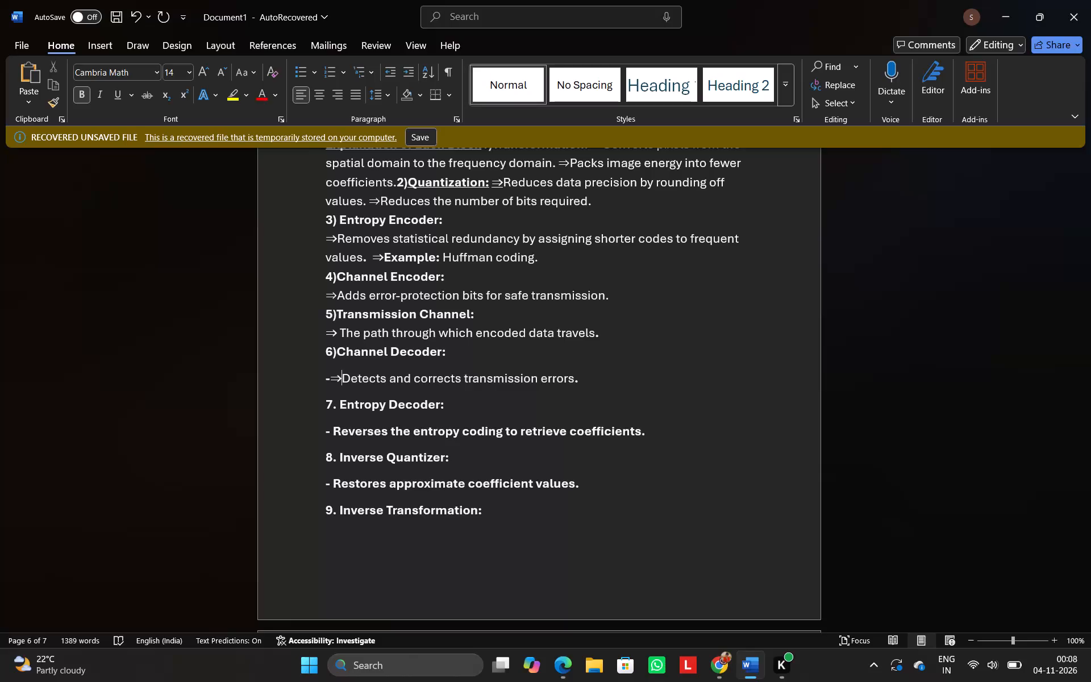
key("Left")
key("Left")
key("Right")
key("BackSpace")
key("BackSpace")
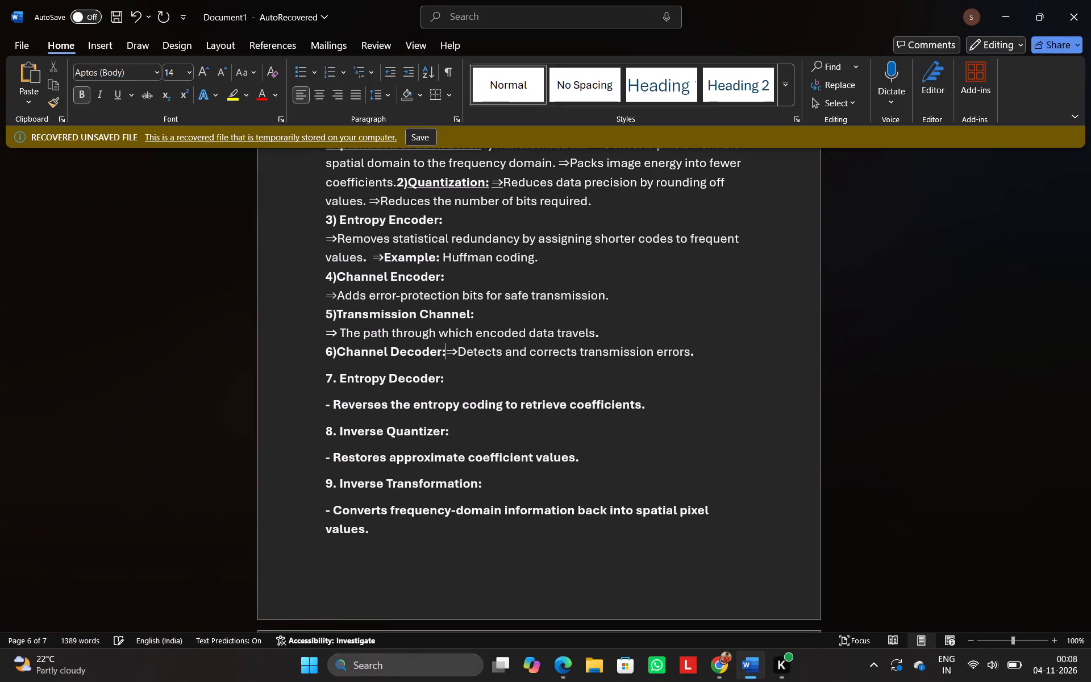
key("shift+Return")
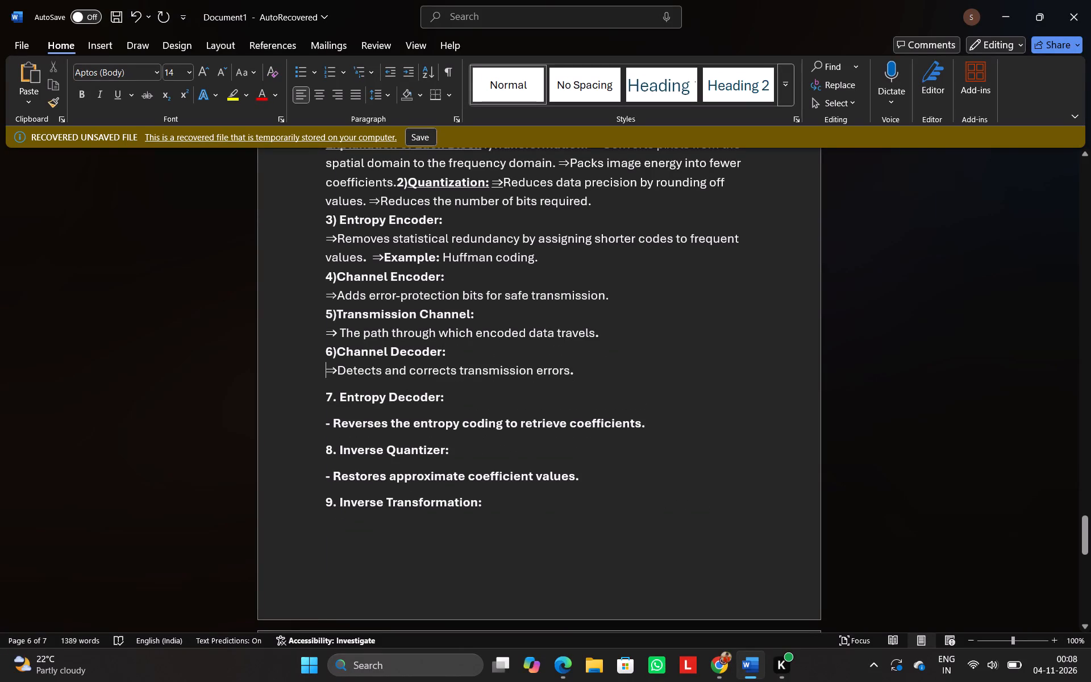
Renumber the "7. Entropy Decoder:" heading as "7)", keeping the space, and bring it up directly beneath the Channel Decoder text.
left_click(338, 400)
key("BackSpace")
key("BackSpace")
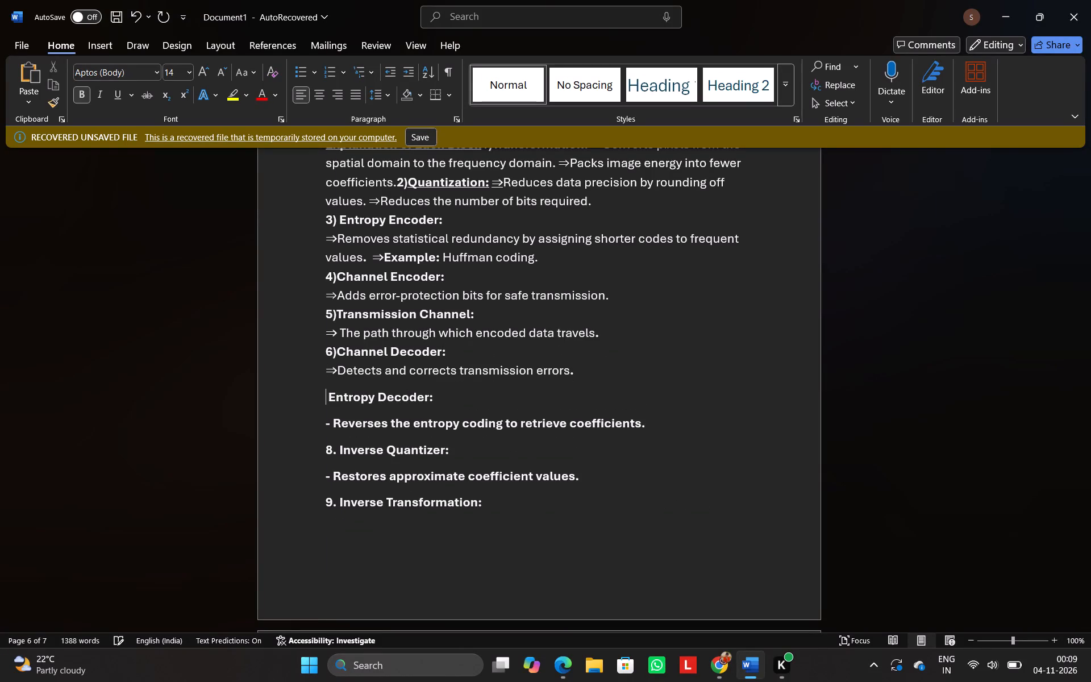
key("ctrl+z")
key("shift+parenright")
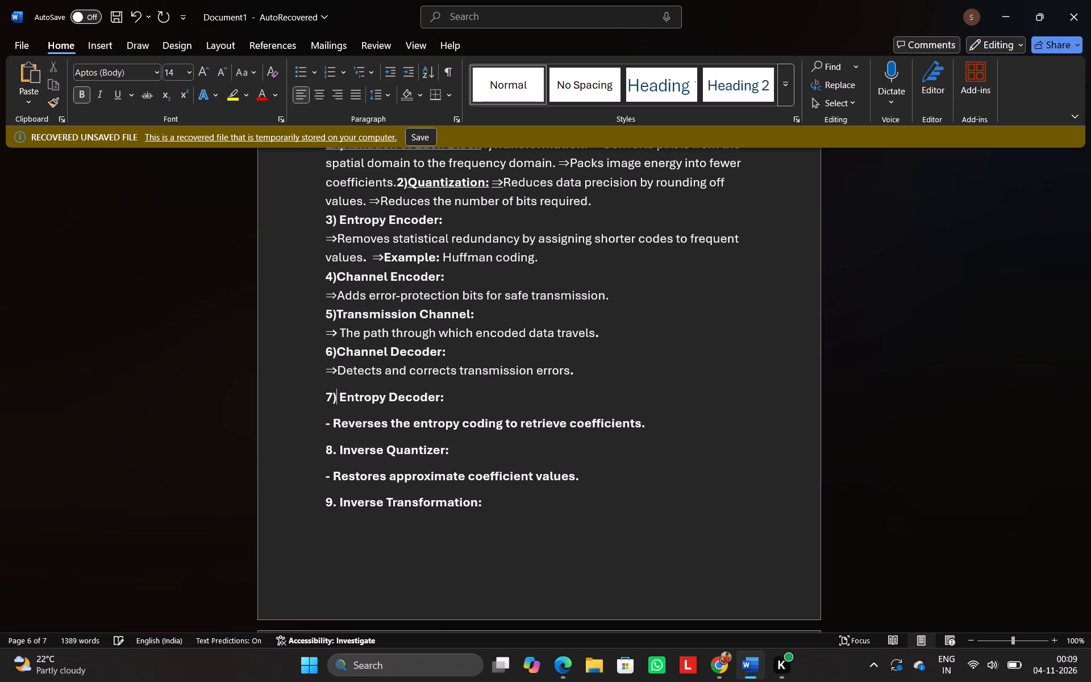
key("Left")
key("Left")
key("BackSpace")
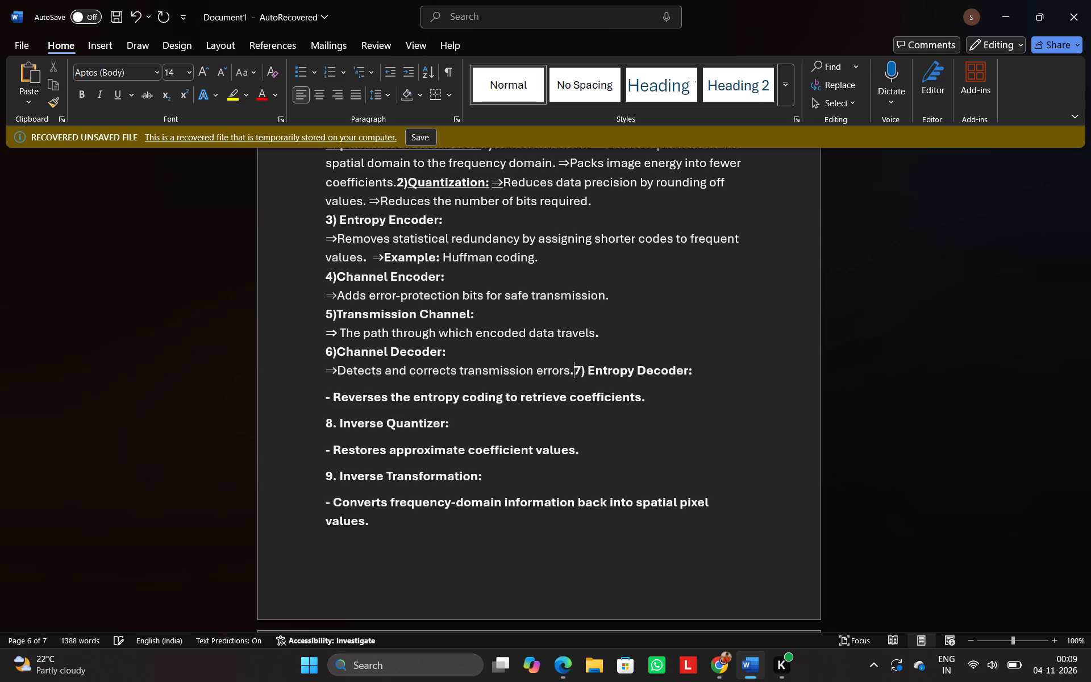
key("shift+Return")
Delete the dash before "Reverses the entropy coding to retrieve coefficients." and remove bold from the sentence.
key("Down")
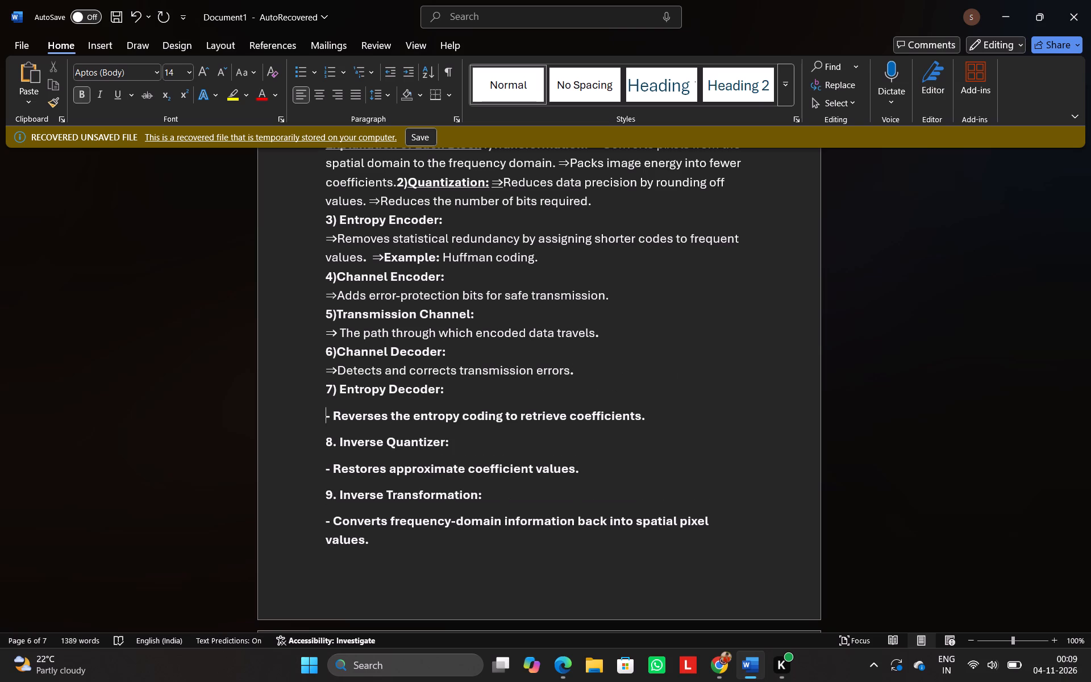
key("Right")
key("backslash")
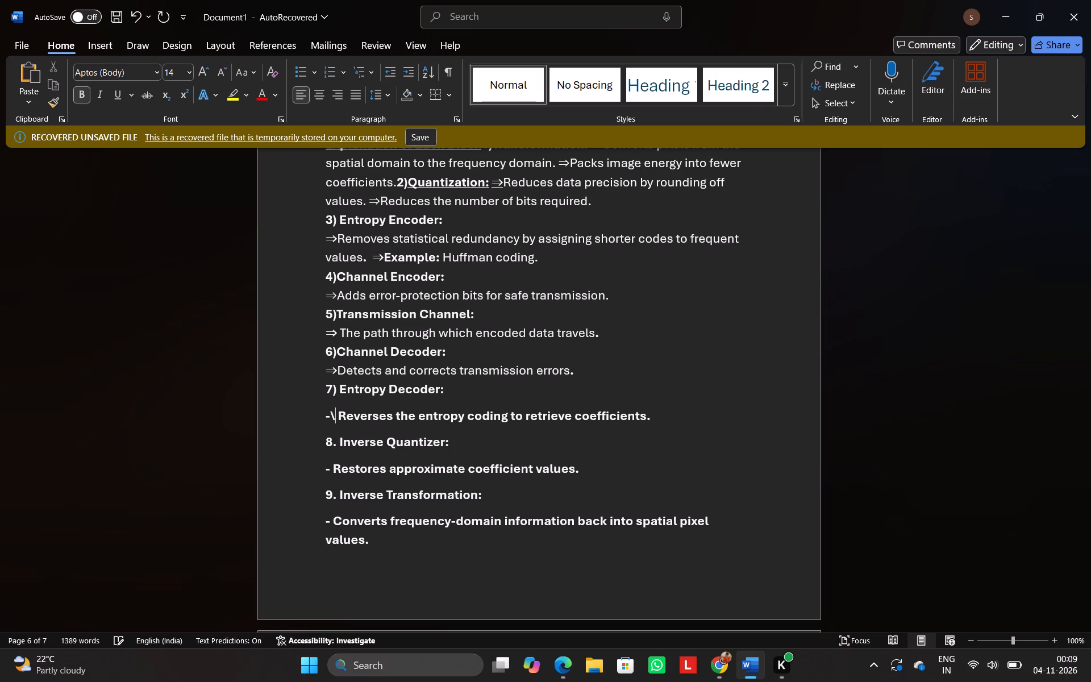
key("BackSpace")
key("BackSpace")
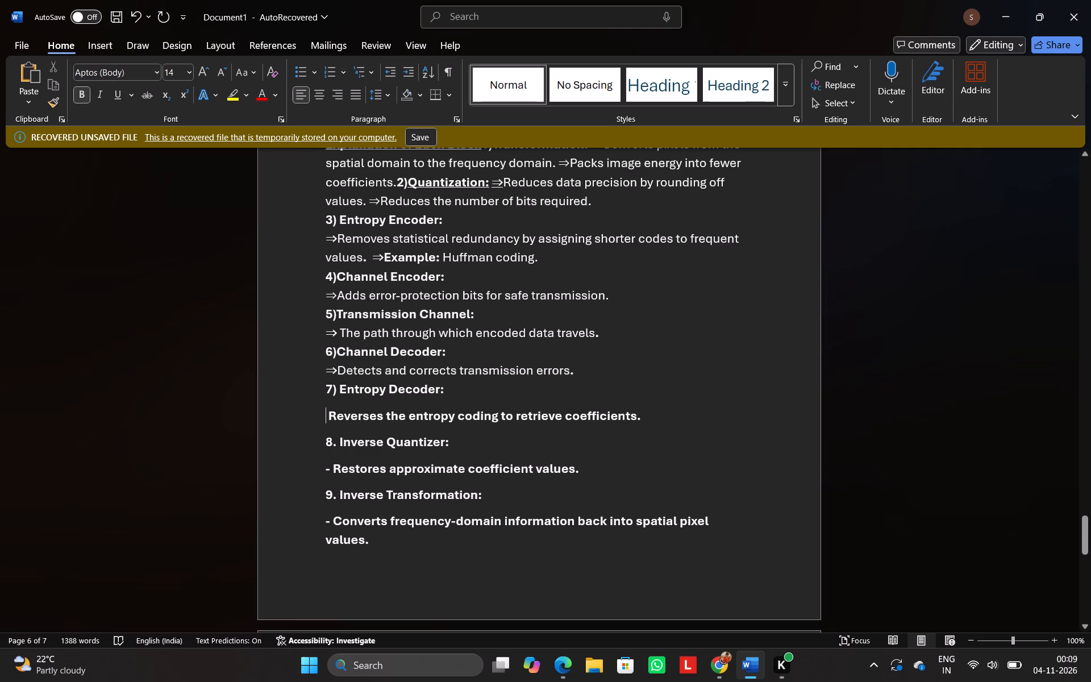
left_click_drag(330, 424, 639, 431)
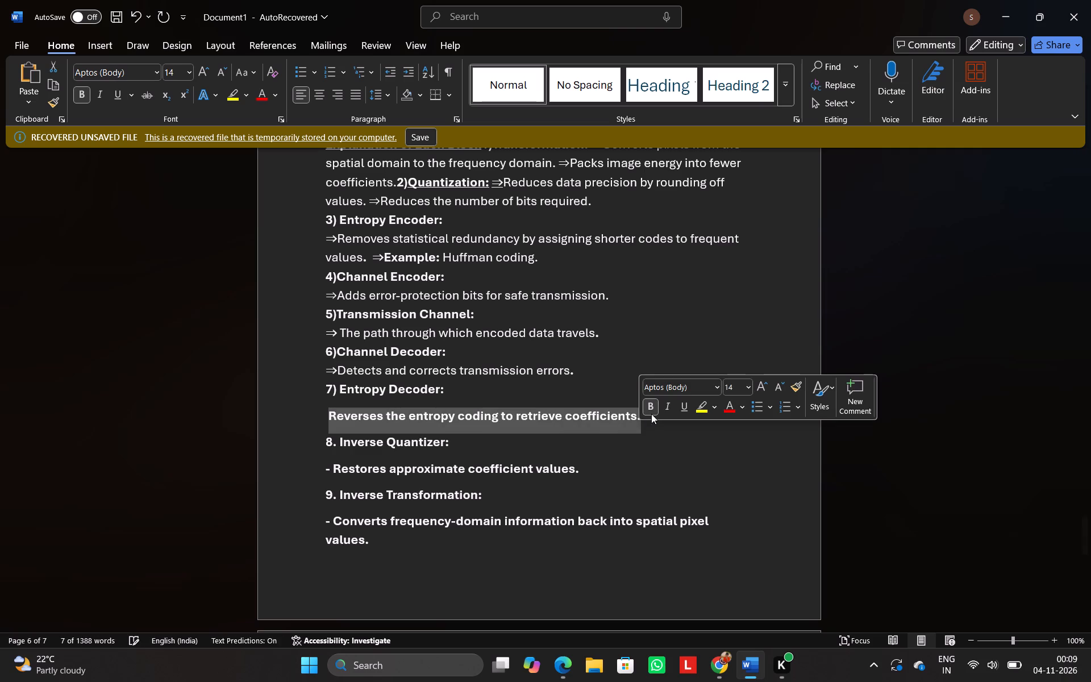
left_click(651, 413)
Insert a ⇒ arrow before "Reverses the entropy coding to retrieve coefficients." and place the sentence directly under "7) Entropy Decoder:".
left_click(336, 413)
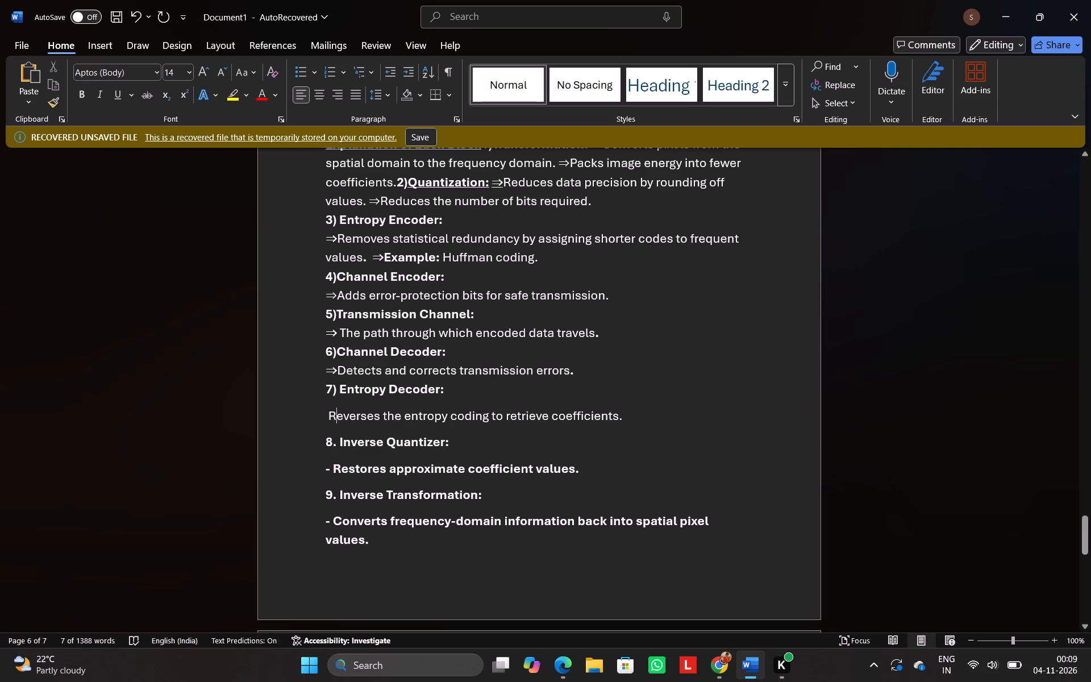
key("Left")
key("ctrl+v")
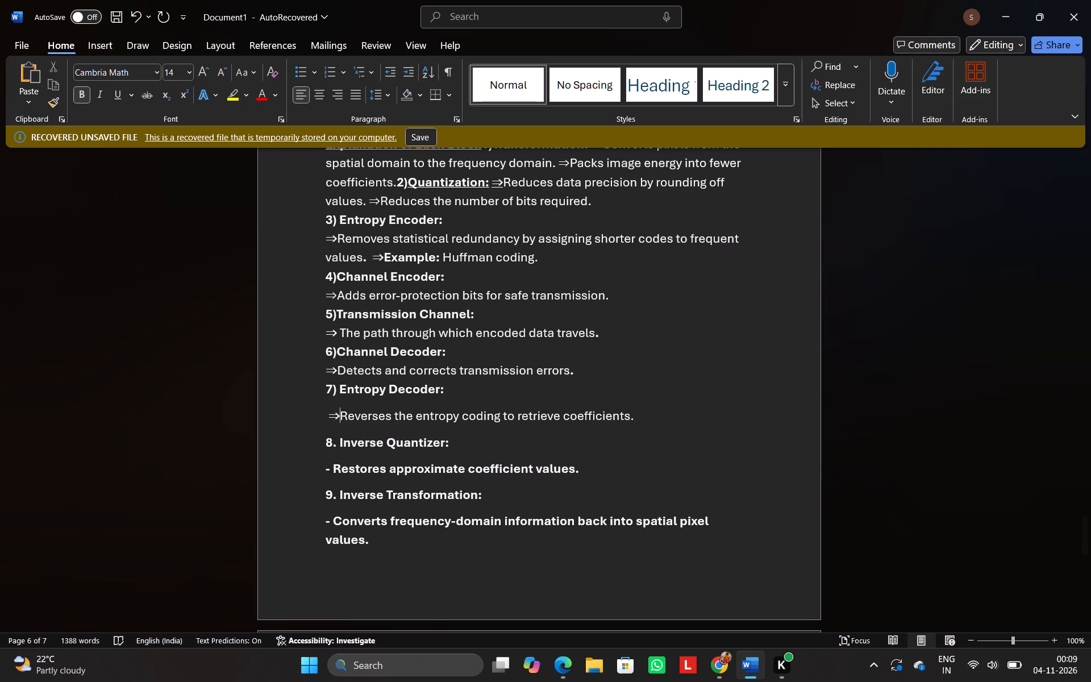
key("Left")
key("BackSpace")
key("BackSpace")
key("shift+Return")
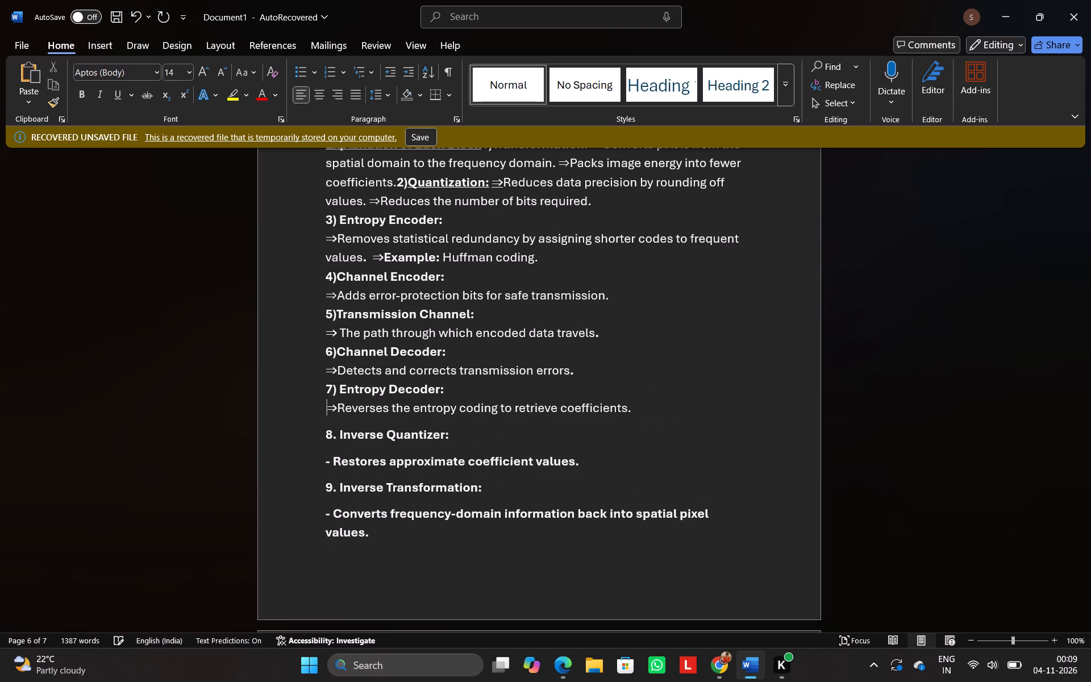
Renumber the "8. Inverse Quantizer:" heading as "8)" without a space and bring it up directly beneath the Entropy Decoder text.
left_click(340, 435)
key("BackSpace")
key("BackSpace")
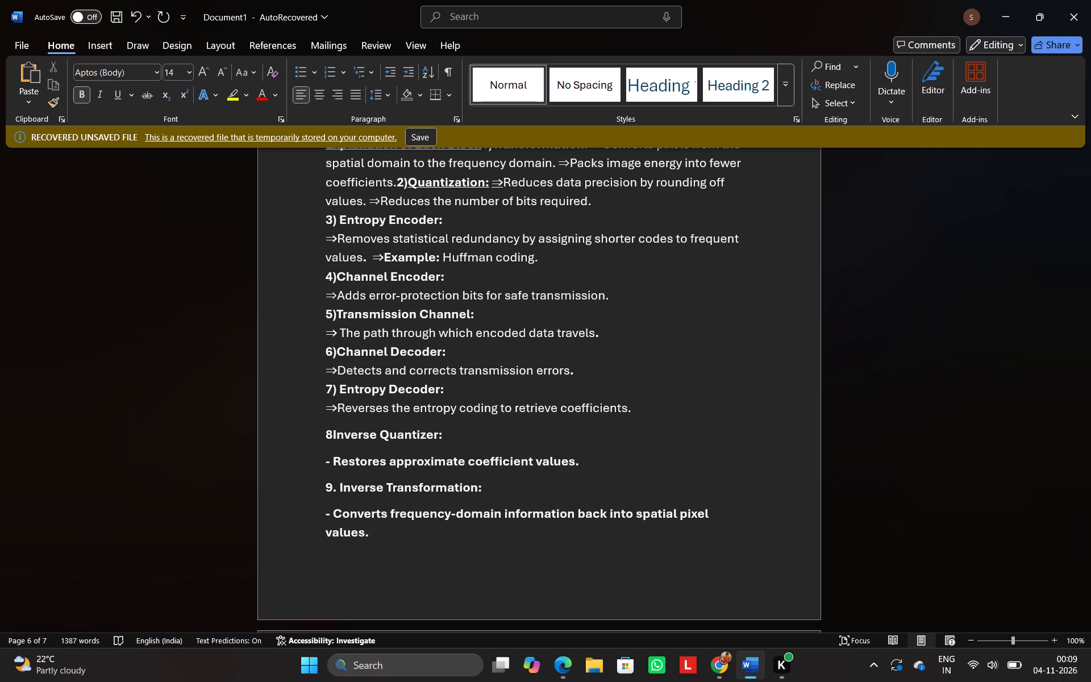
key("shift+parenright")
key("Left")
key("Left")
key("BackSpace")
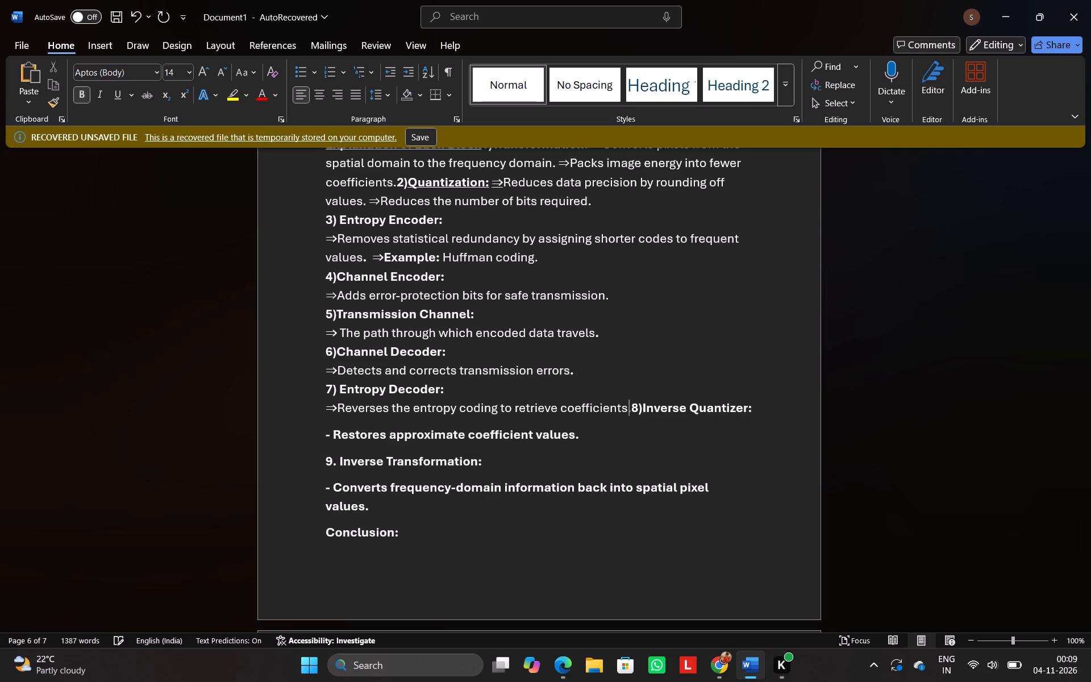
key("shift+Return")
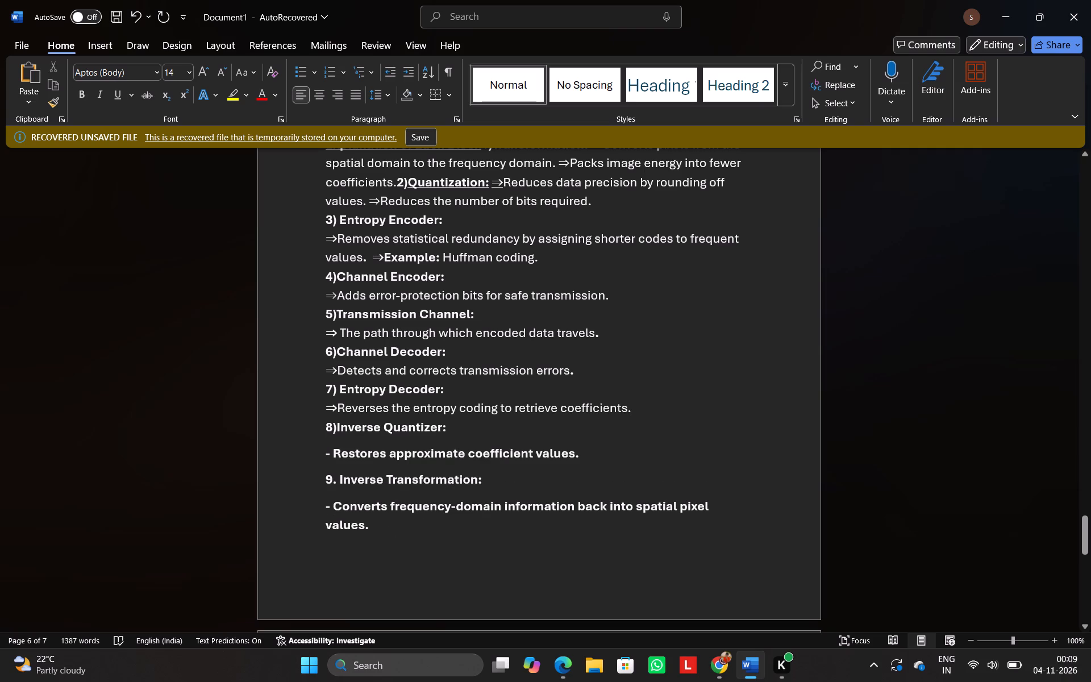
Place "Restores approximate coefficient values." directly under "8)Inverse Quantizer:", without its leading dash and with bold removed from its words.
left_click(334, 462)
key("BackSpace")
key("BackSpace")
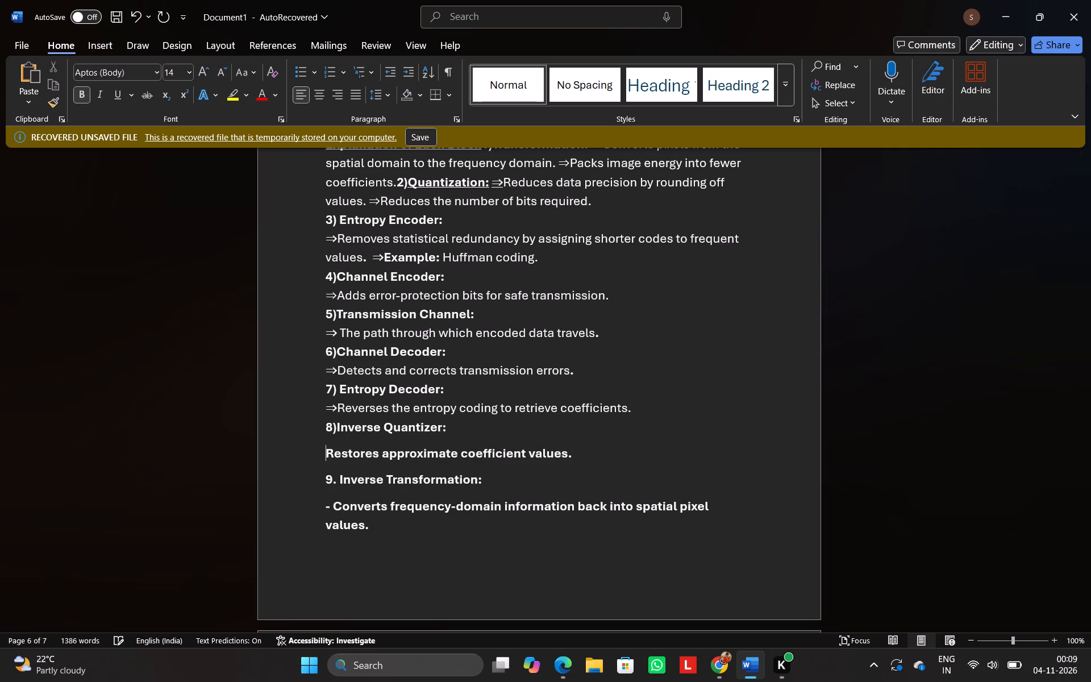
key("BackSpace")
key("shift+Return")
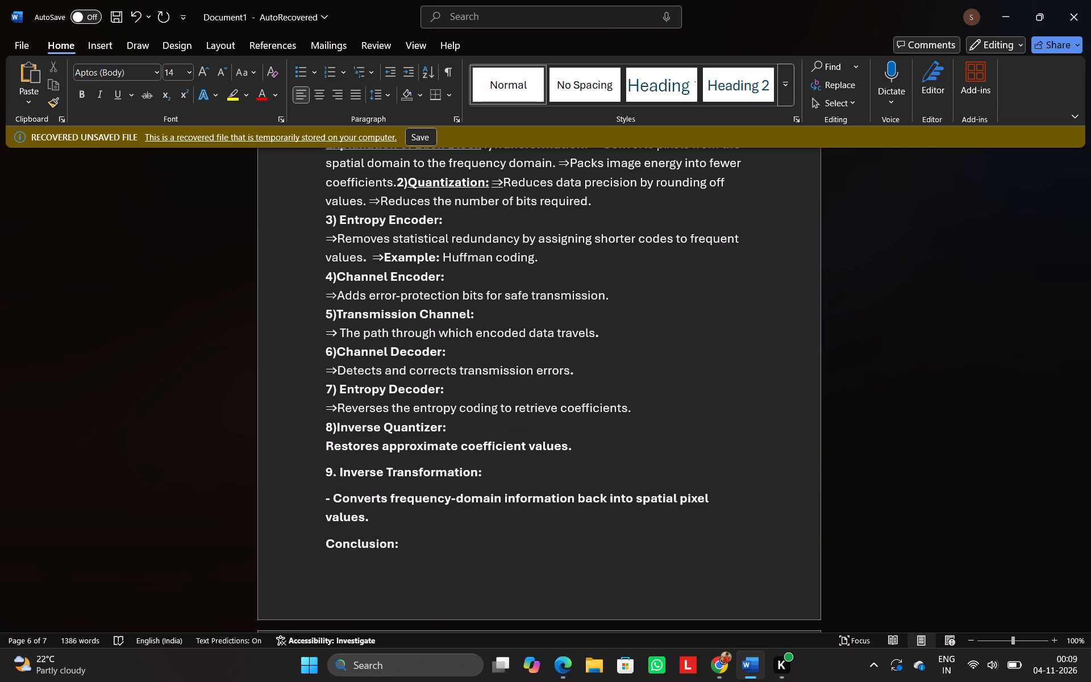
left_click_drag(326, 450, 569, 446)
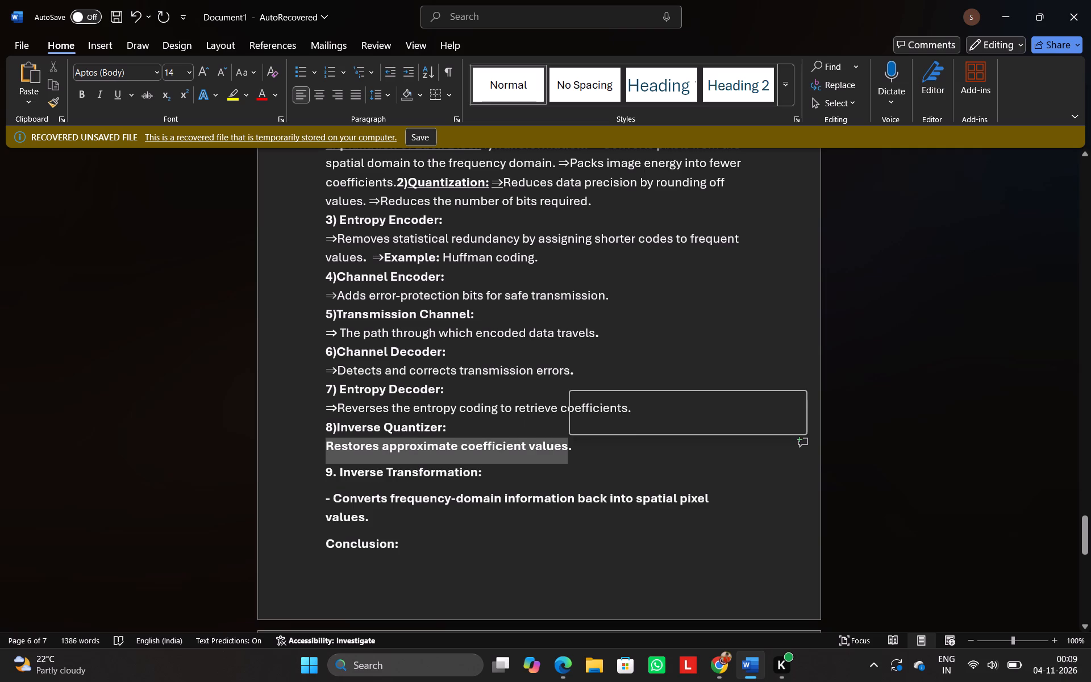
left_click(580, 430)
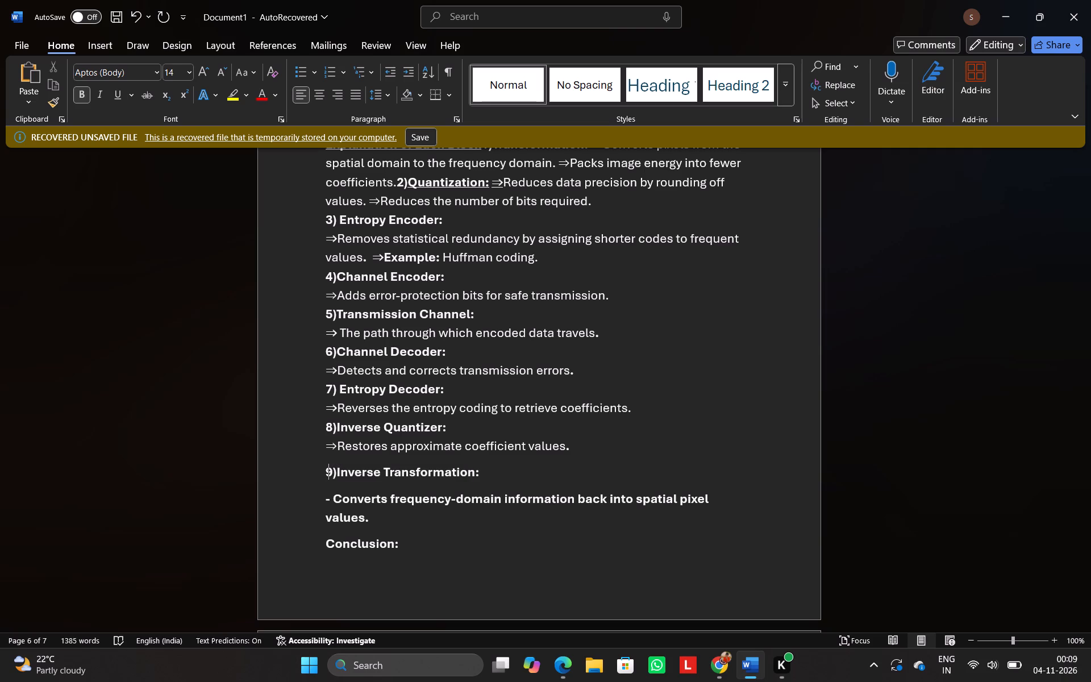
key("BackSpace")
key("shift+Return")
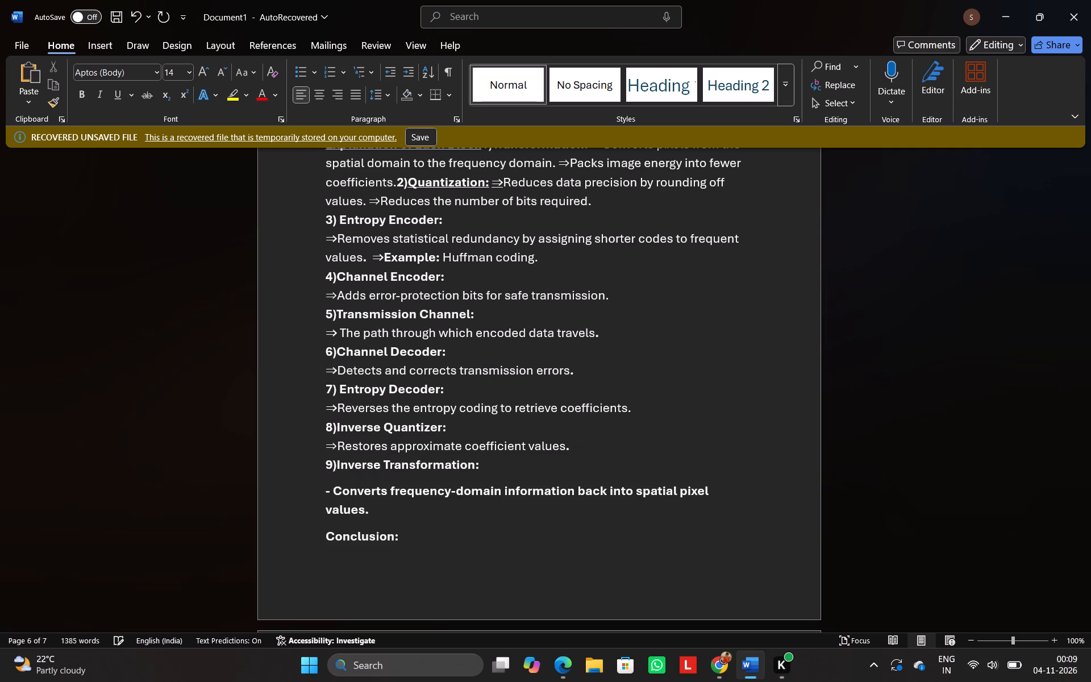
Replace the dash before the "Converts frequency-domain information" sentence with a ⇒ arrow and place it directly under "9)Inverse Transformation:".
left_click(333, 493)
key("BackSpace")
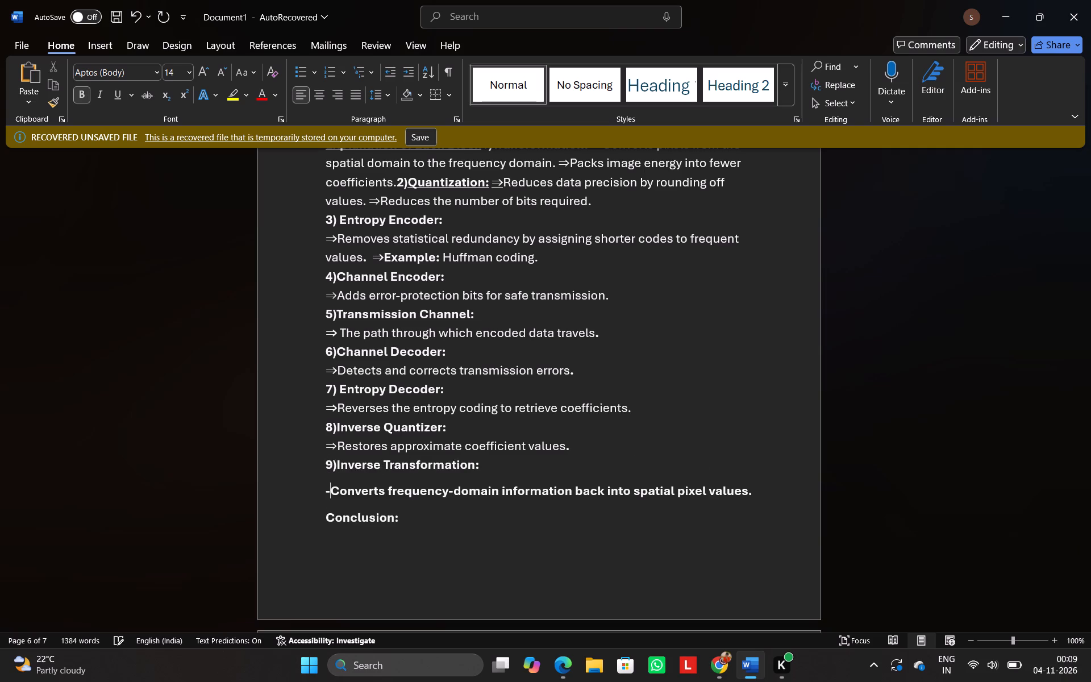
key("BackSpace")
key("BackSpace")
key("shift+Return")
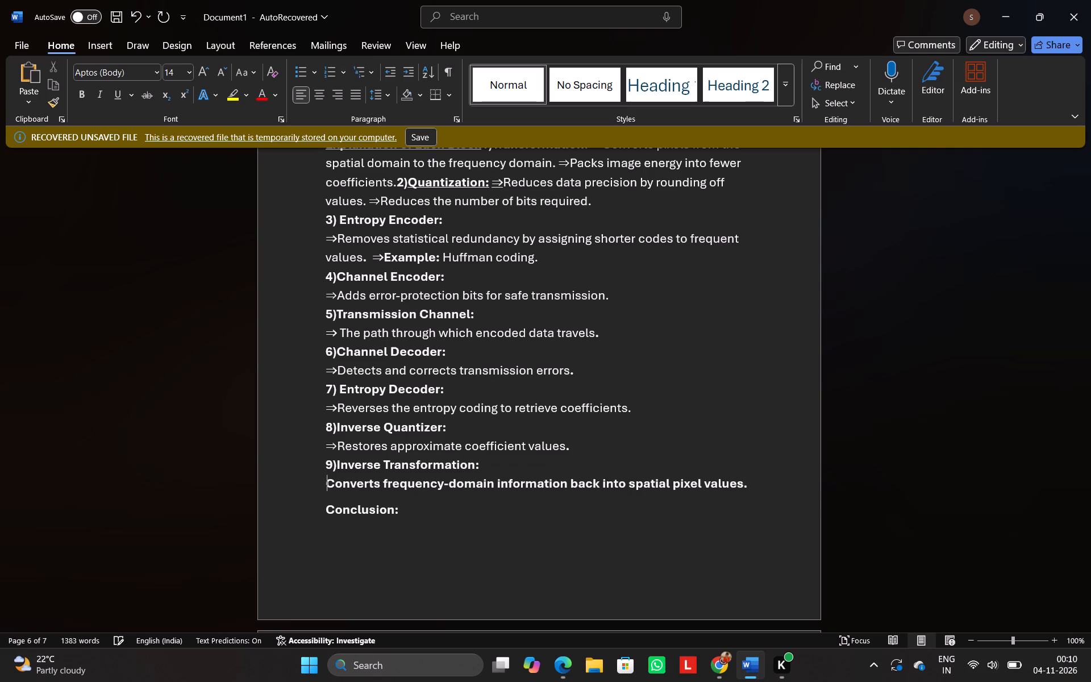
key("ctrl+v")
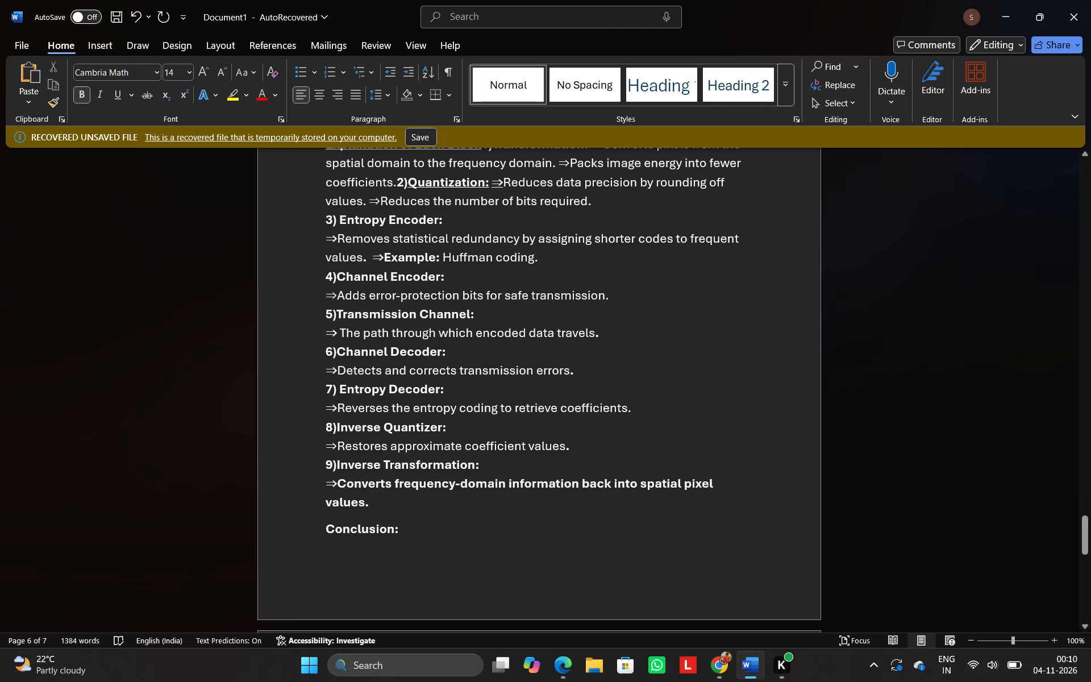
Remove bold from "Converts frequency-domain information back into spatial pixel values.".
left_click_drag(342, 480, 405, 509)
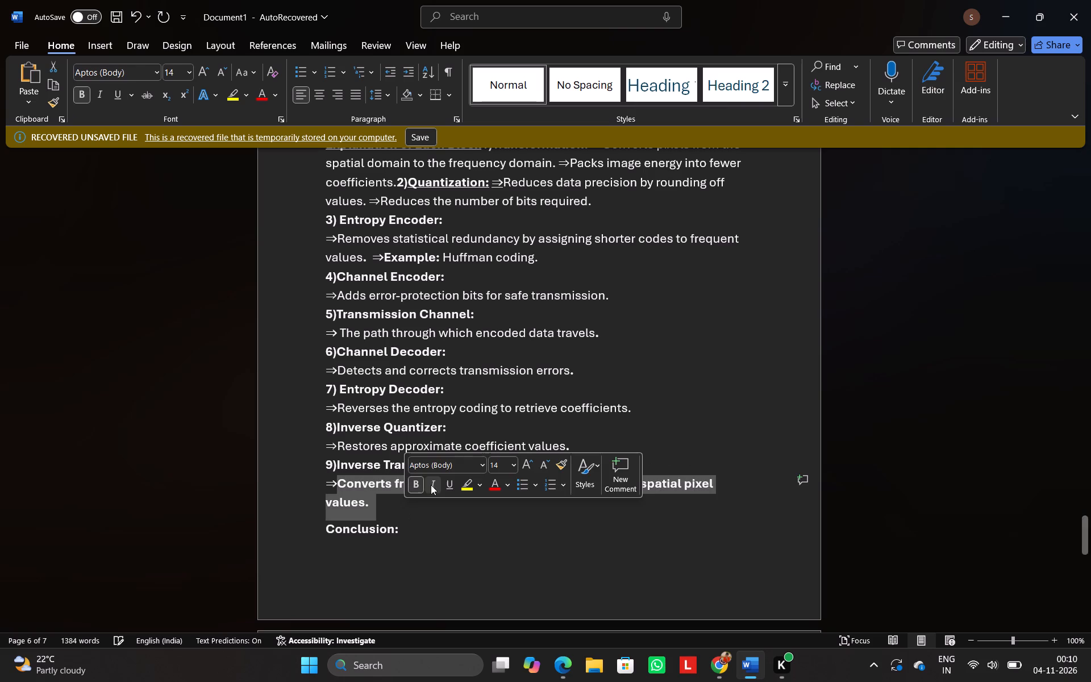
left_click(418, 483)
left_click(450, 523)
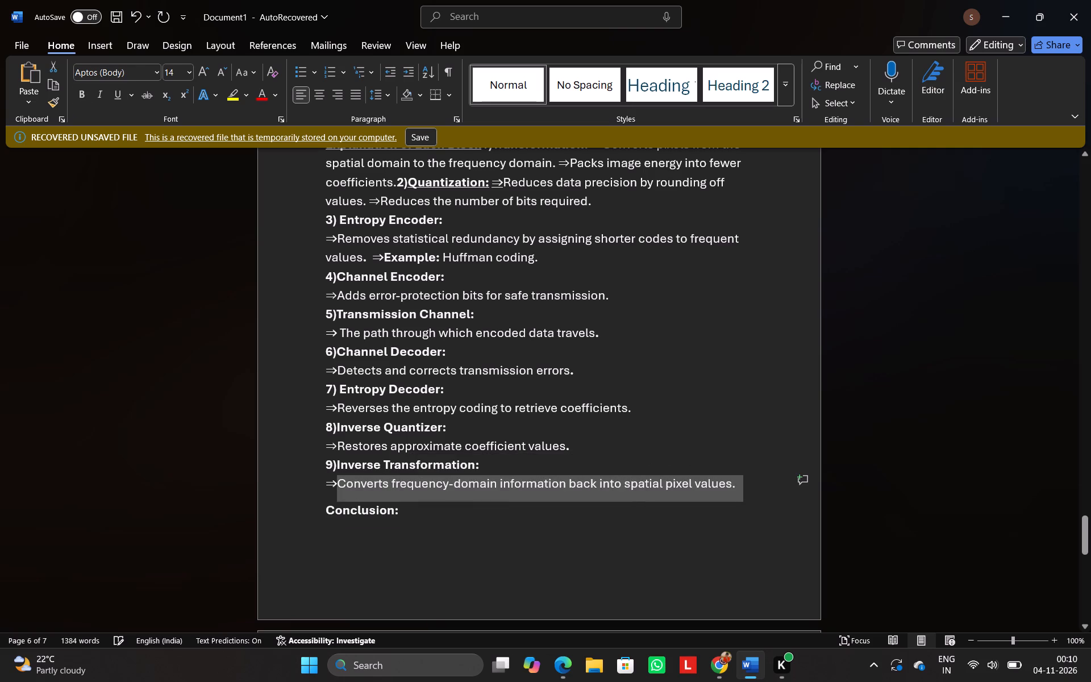
Run the "Conclusion:" heading on after "spatial pixel values." and join the "Transform-based image coding" paragraph directly to it.
scroll(485, 459, "up", 1)
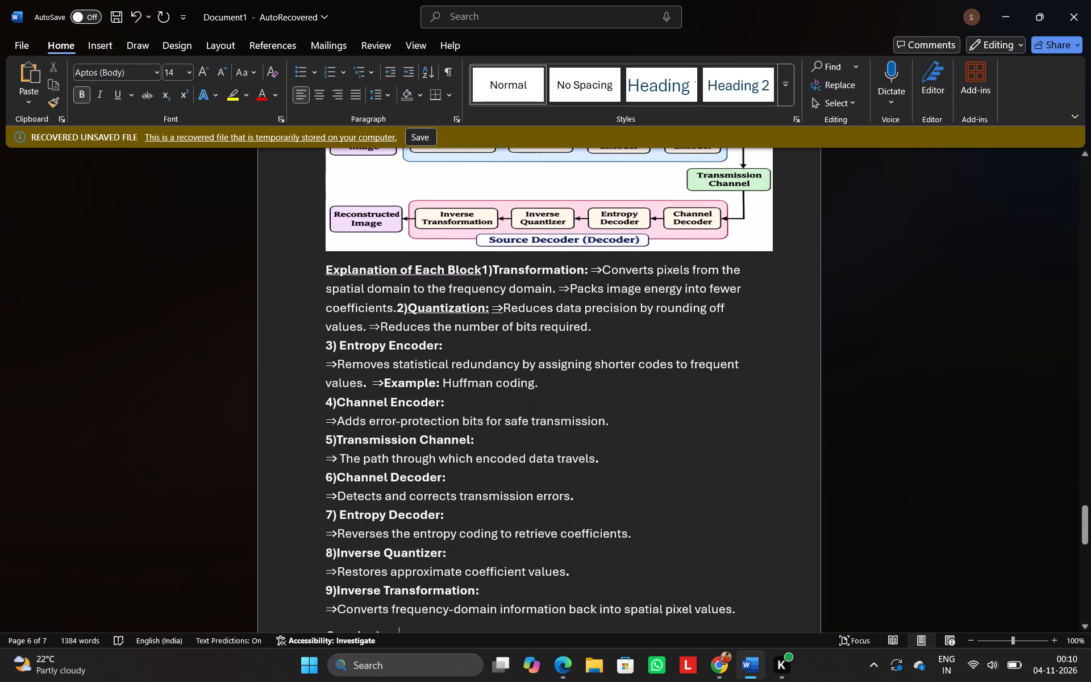
scroll(485, 459, "down", 2)
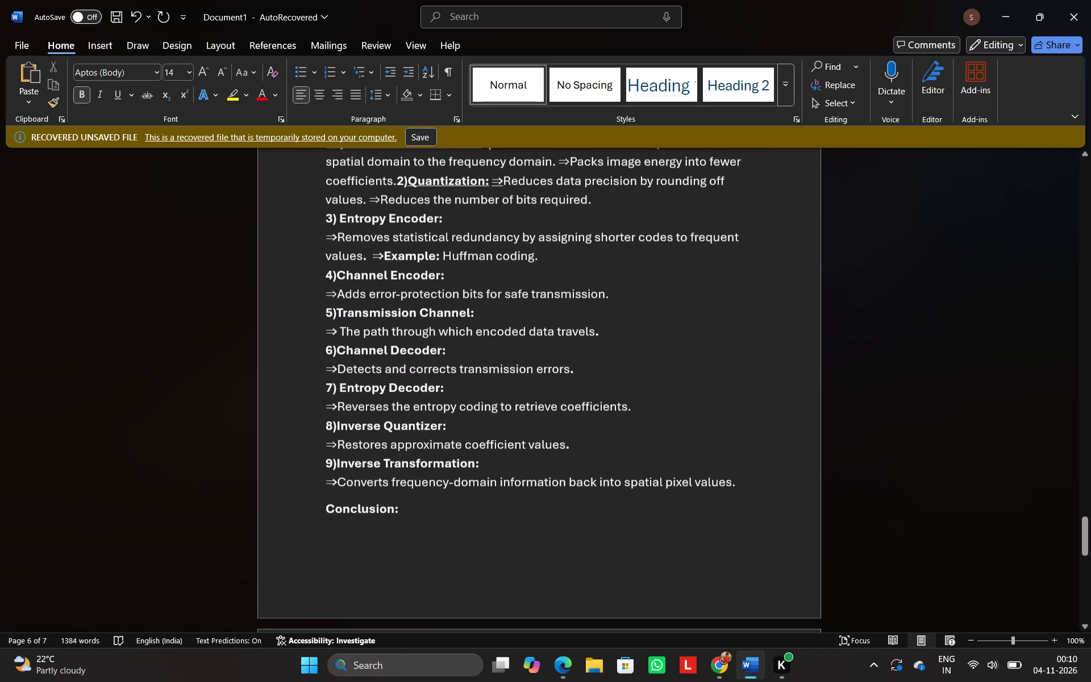
scroll(485, 459, "down", 1)
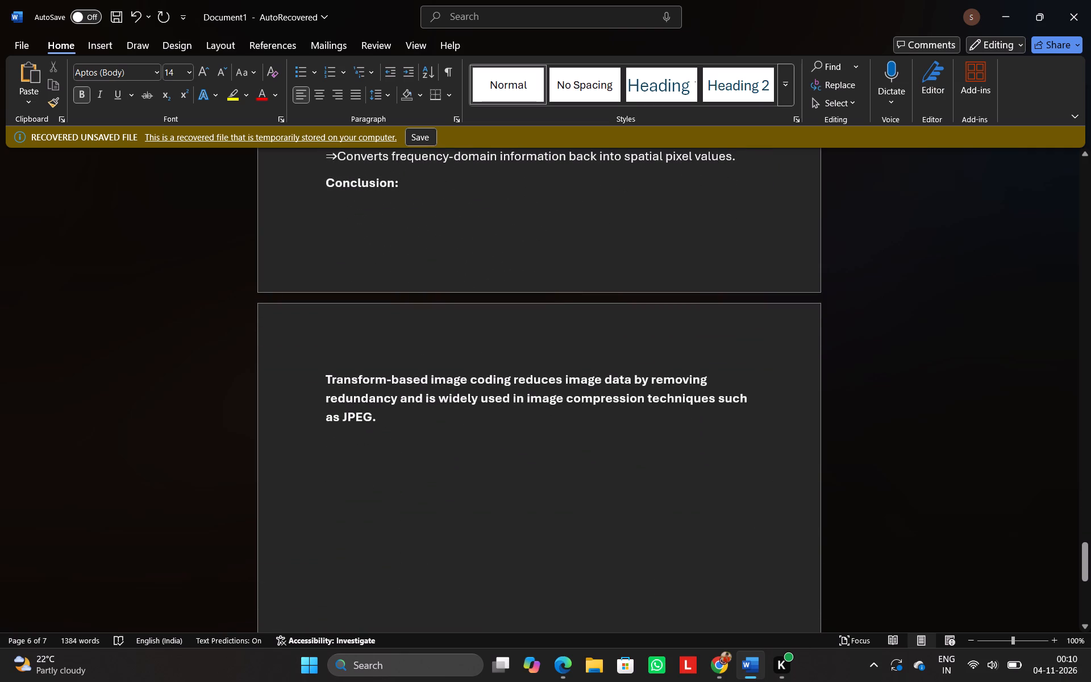
left_click(328, 179)
key("BackSpace")
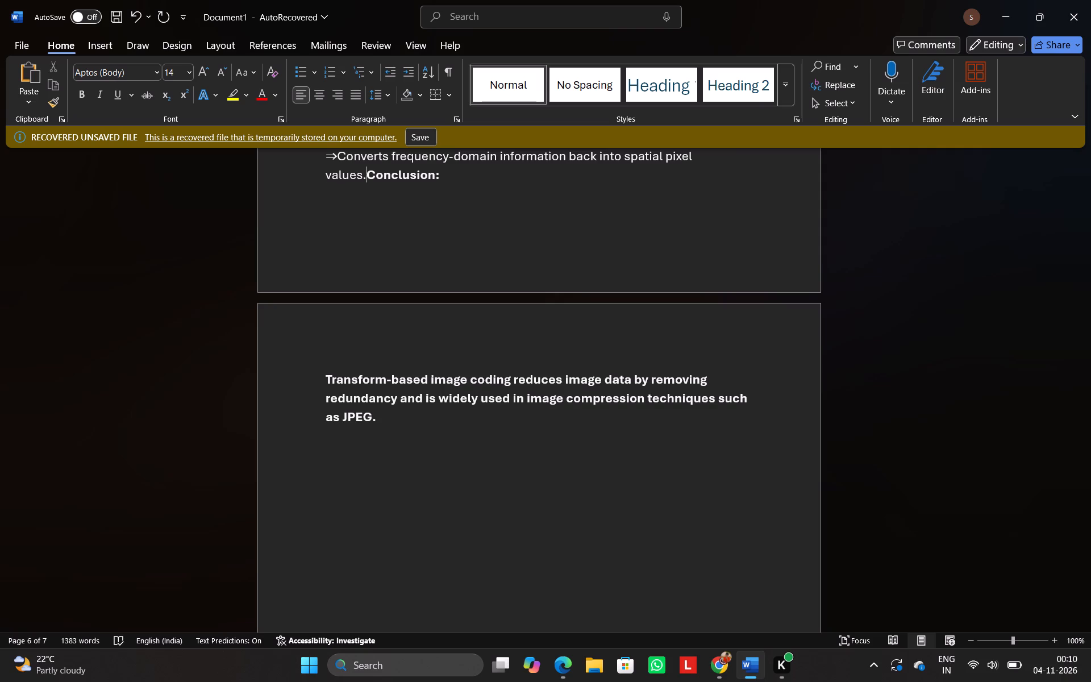
left_click(328, 376)
key("BackSpace")
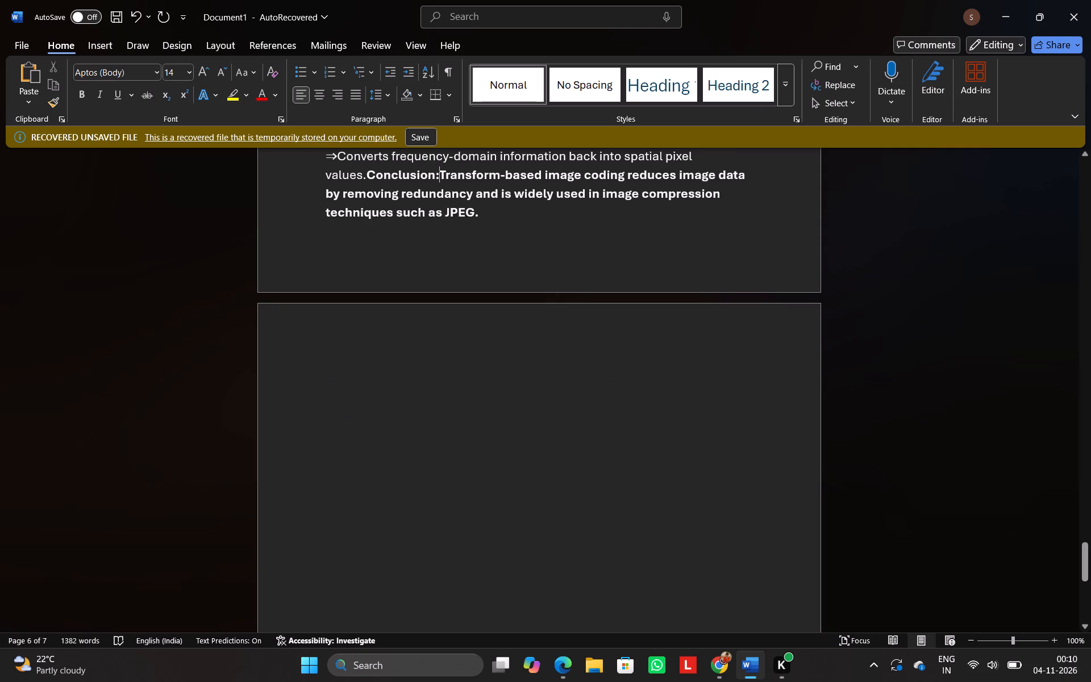
Remove bold from the conclusion sentence "Transform-based image coding reduces image data … such as JPEG.".
left_click_drag(440, 177, 486, 209)
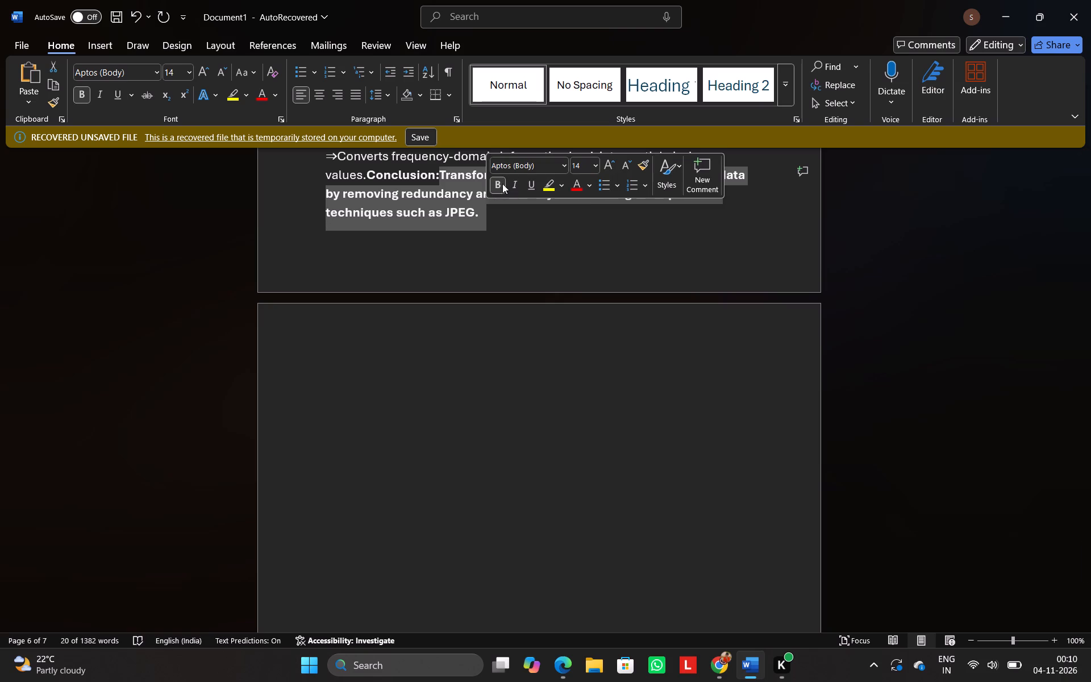
left_click(500, 185)
left_click(515, 208)
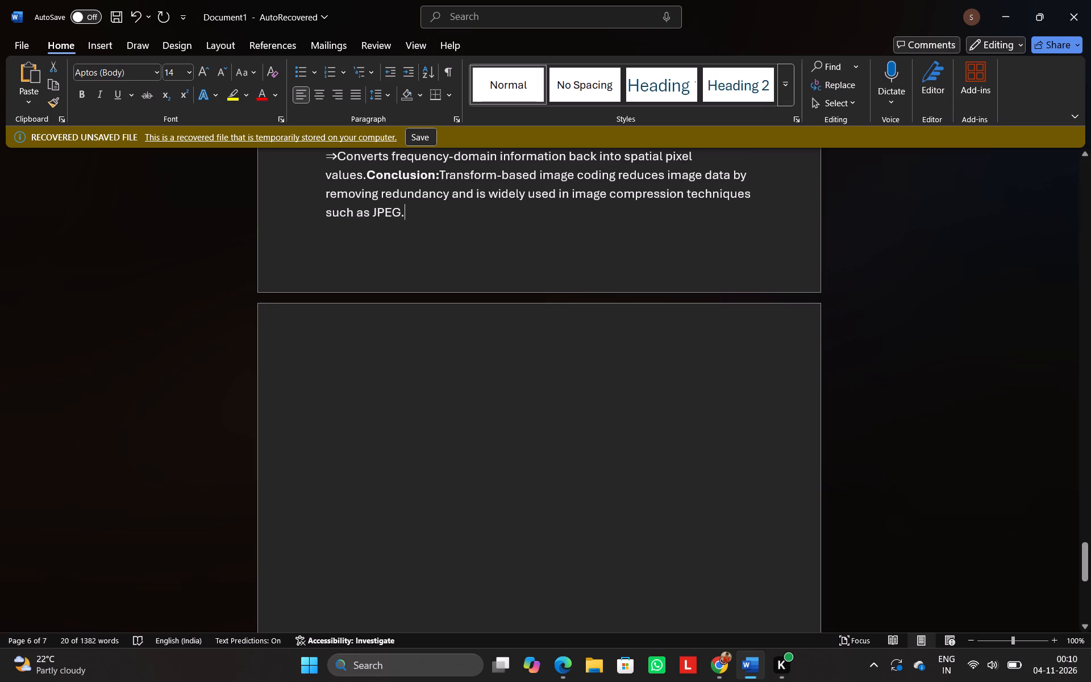
Underline the bold "Conclusion:" heading.
left_click_drag(368, 170, 425, 173)
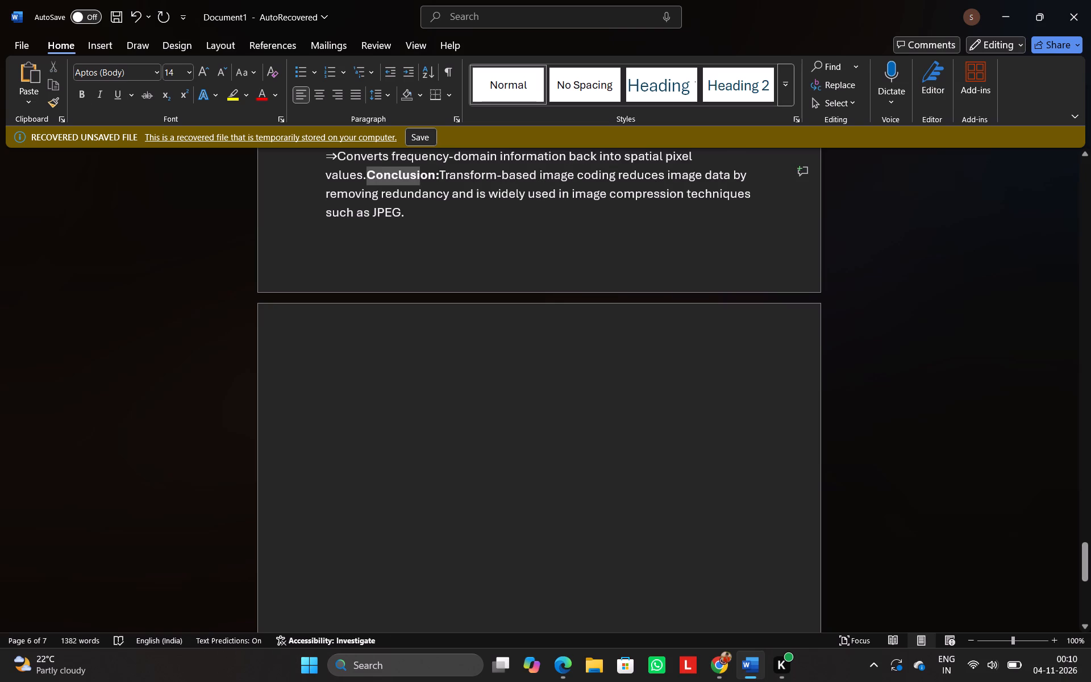
left_click_drag(425, 173, 441, 181)
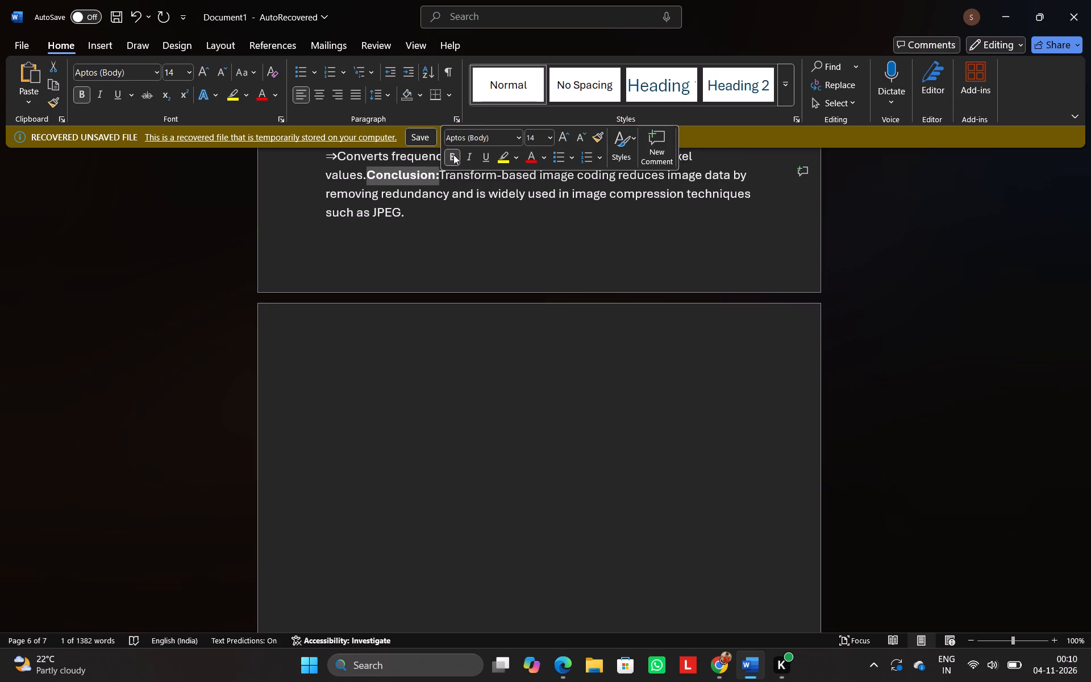
left_click(487, 154)
left_click(486, 249)
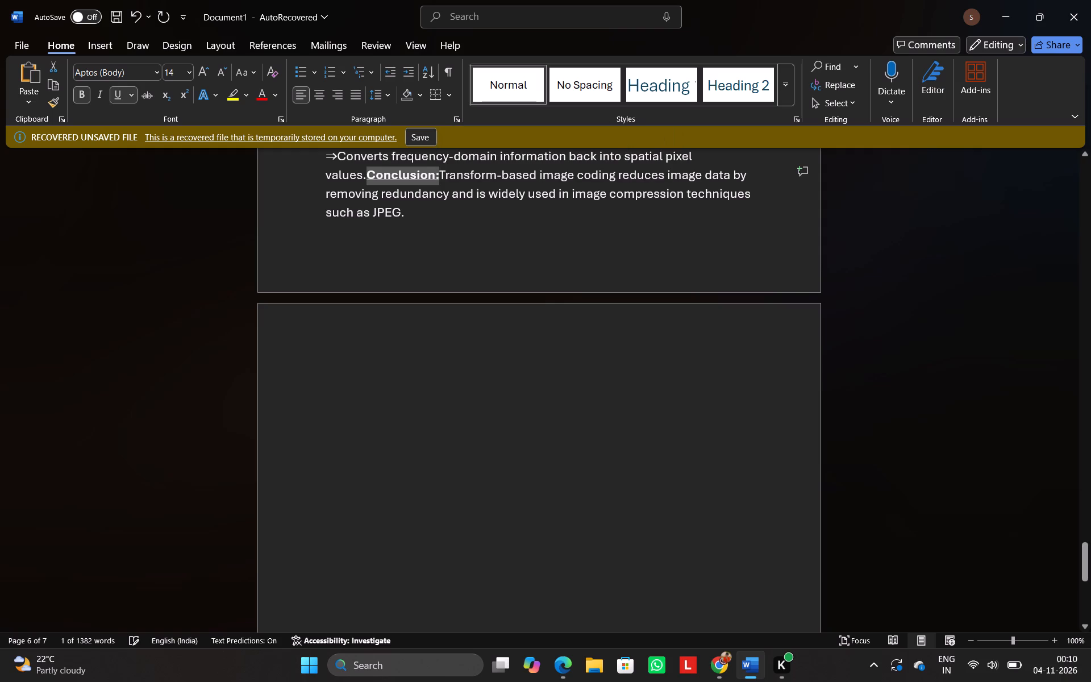
Review the compiled answers from question 16 at the start of the document through the end of question 42.
scroll(486, 249, "up", 3)
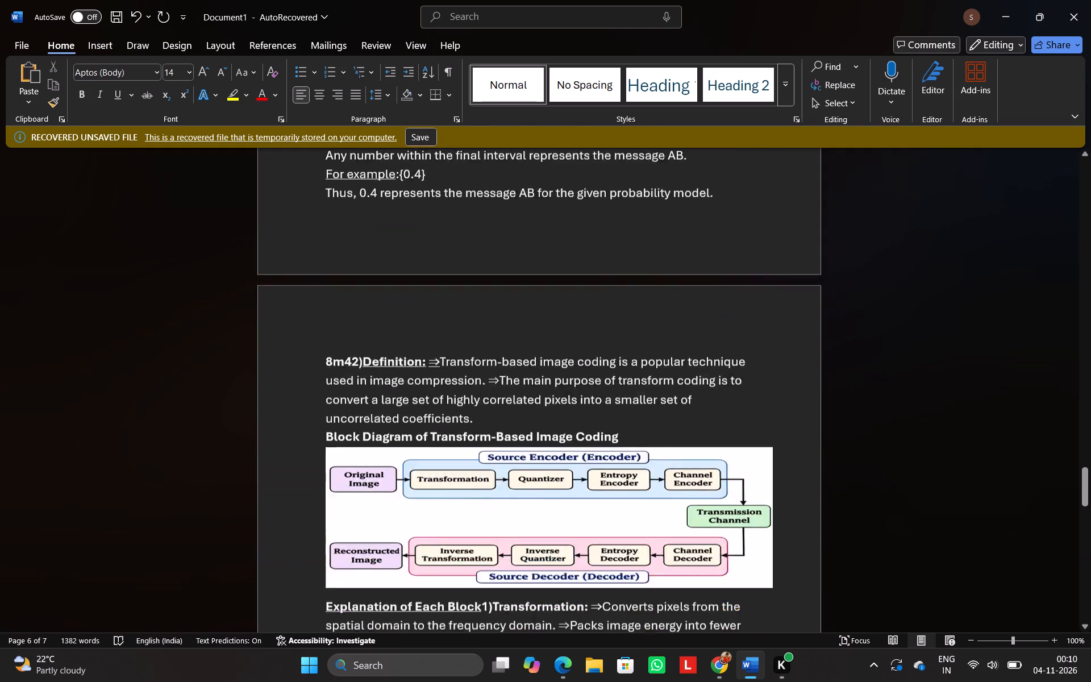
scroll(486, 249, "up", 20)
scroll(486, 249, "up", 7)
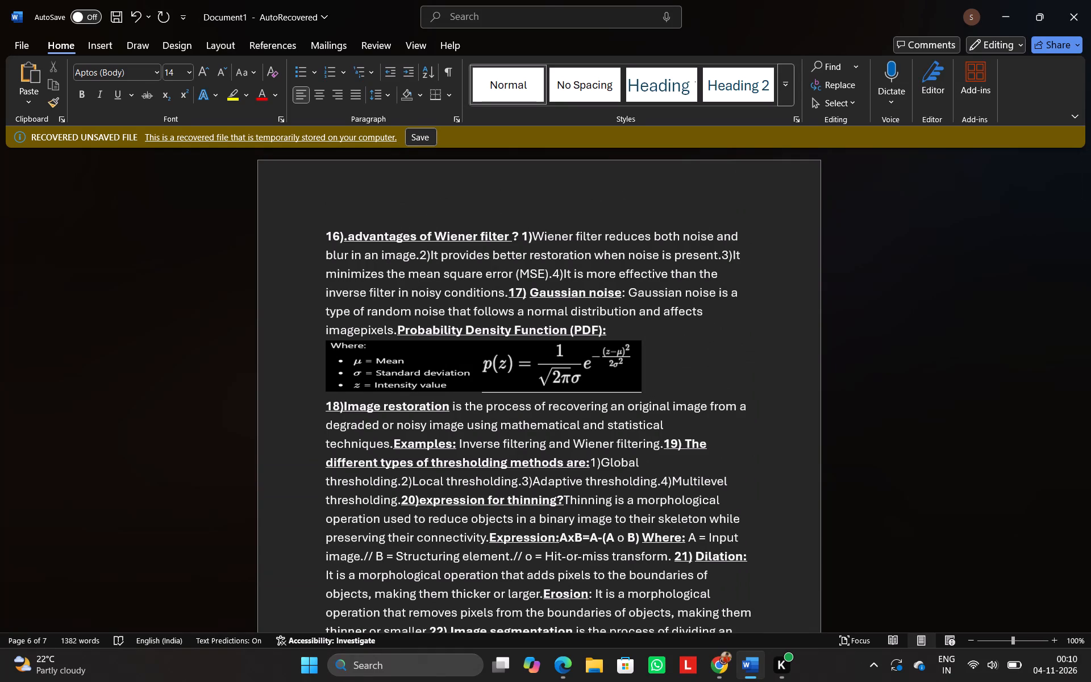
scroll(507, 271, "up", 2)
scroll(507, 271, "down", 5)
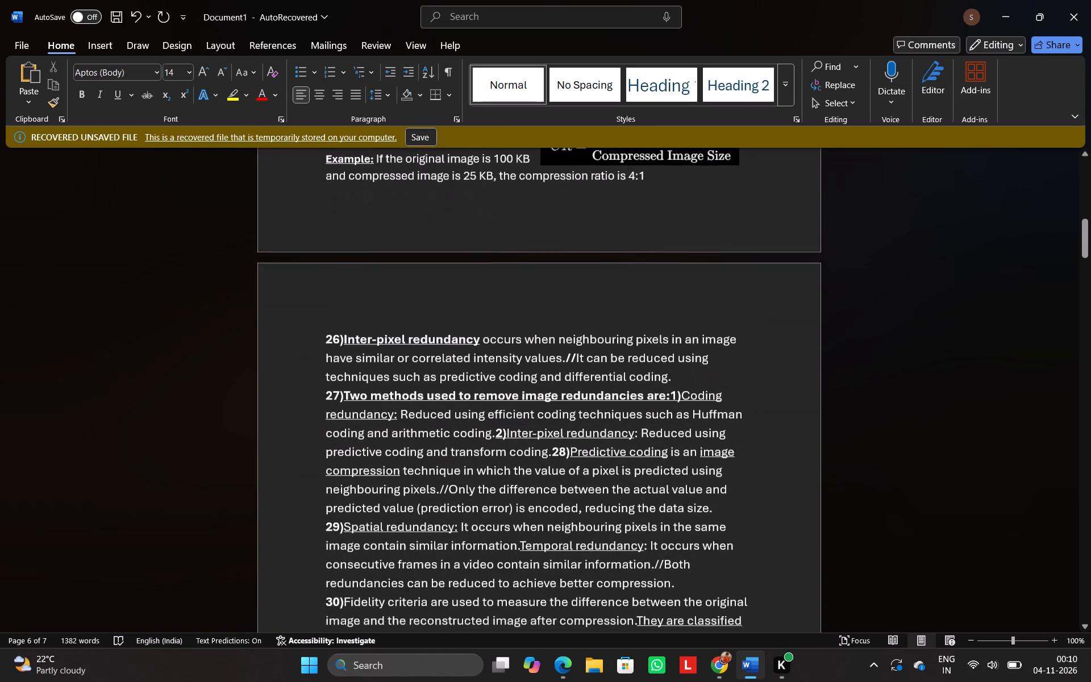
scroll(507, 271, "down", 6)
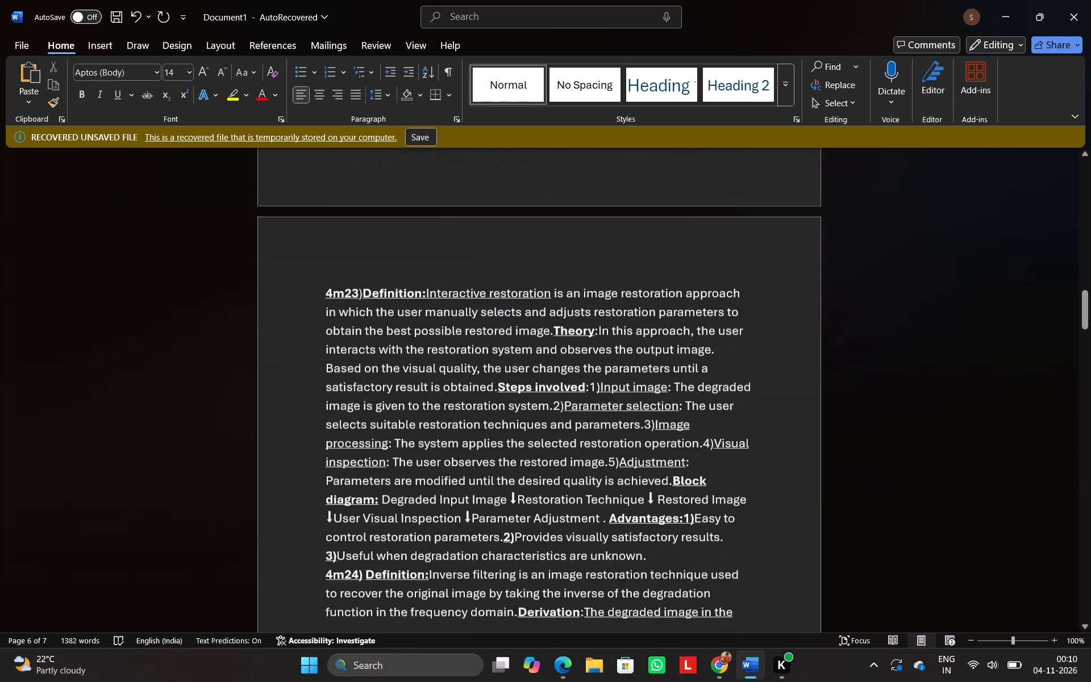
scroll(507, 271, "down", 7)
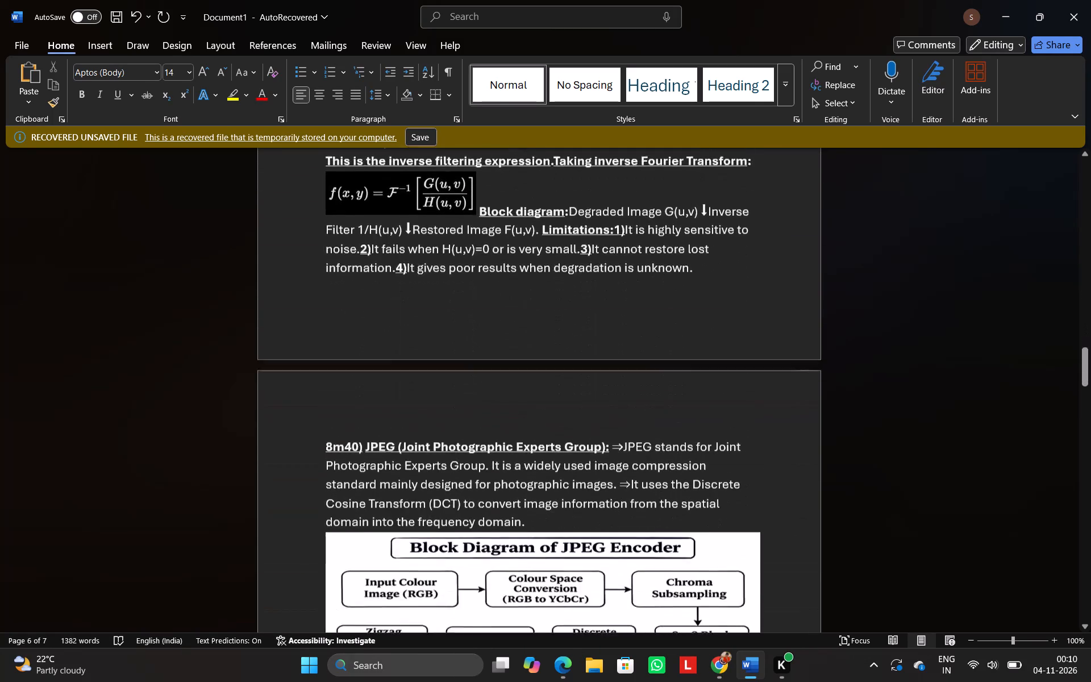
scroll(507, 271, "down", 6)
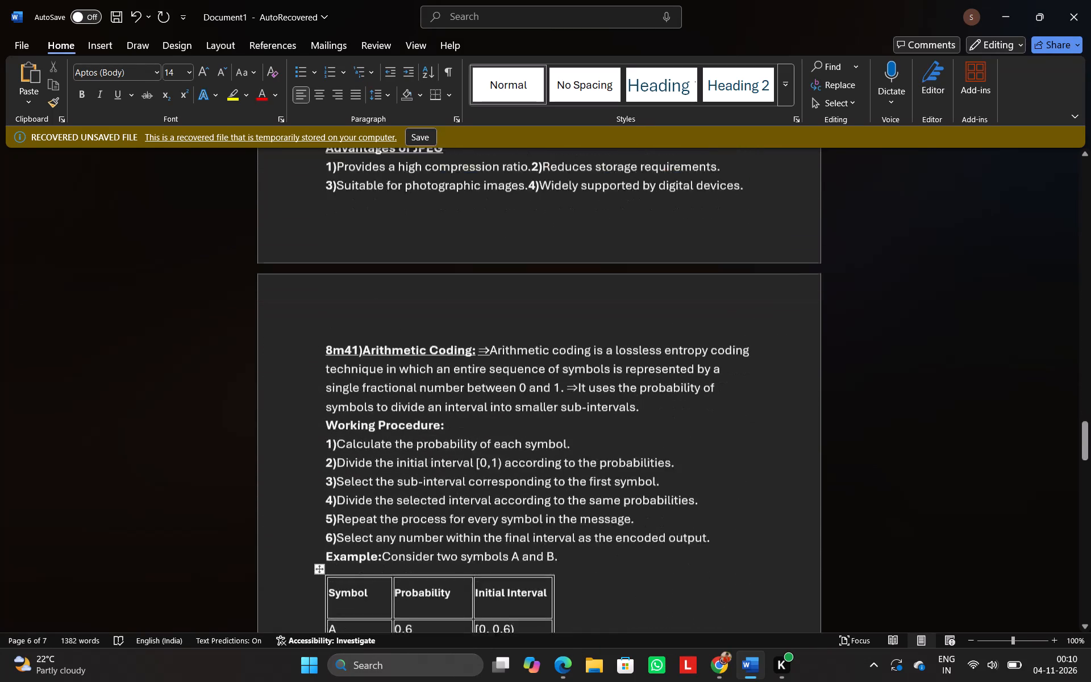
scroll(507, 271, "down", 4)
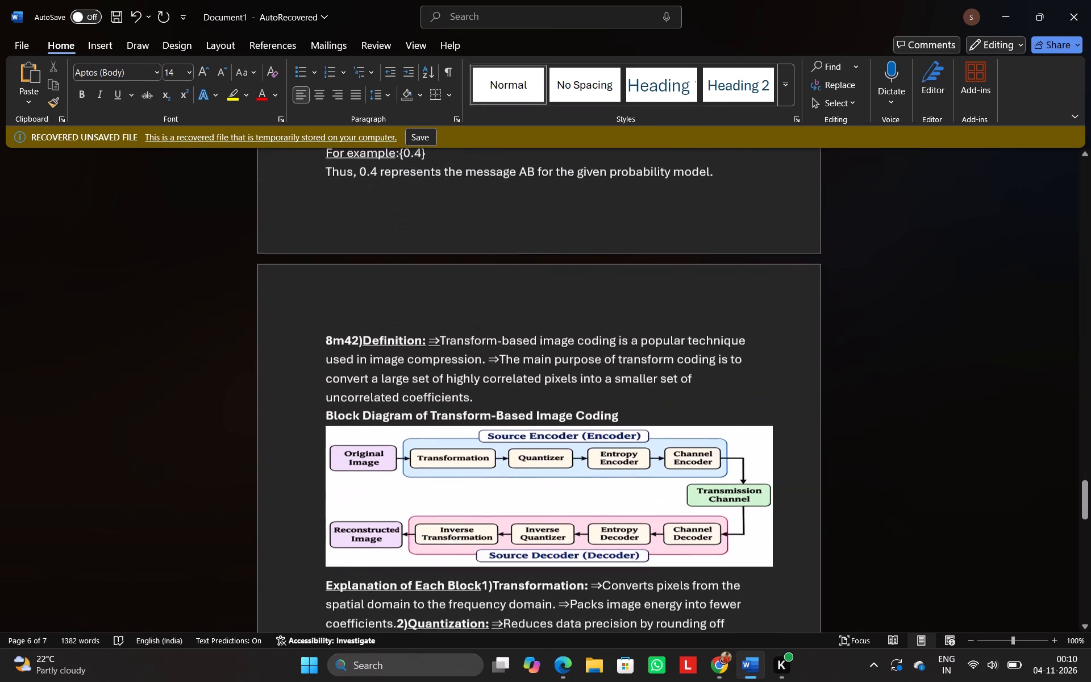
scroll(507, 271, "down", 3)
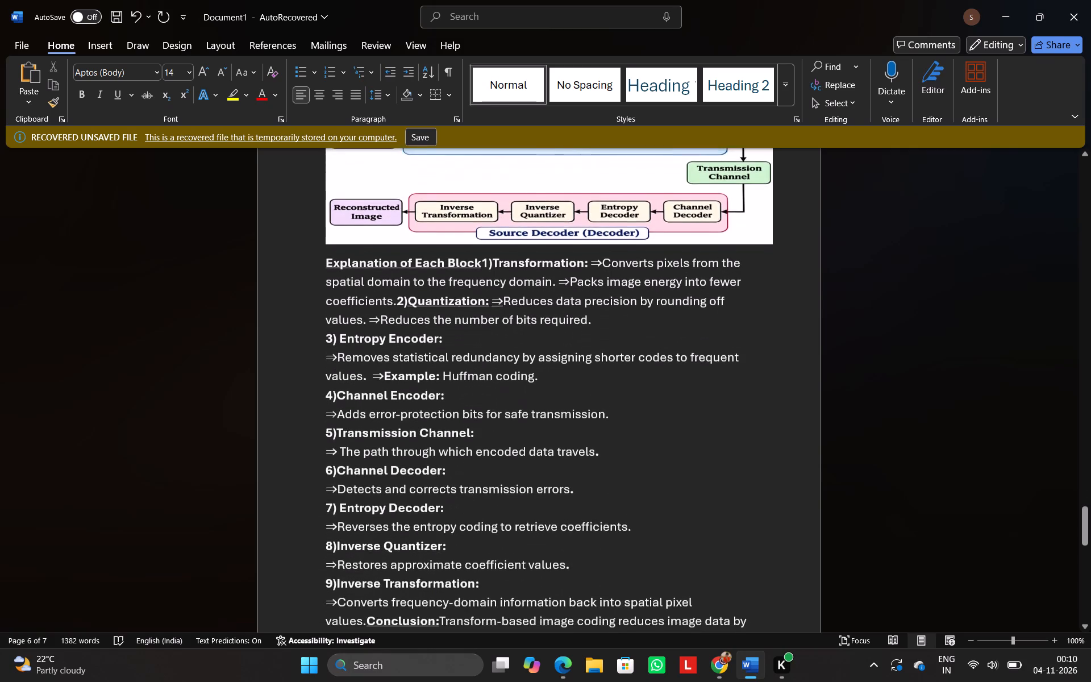
scroll(507, 271, "down", 8)
Start a new paragraph after question 42's conclusion.
scroll(507, 271, "up", 1)
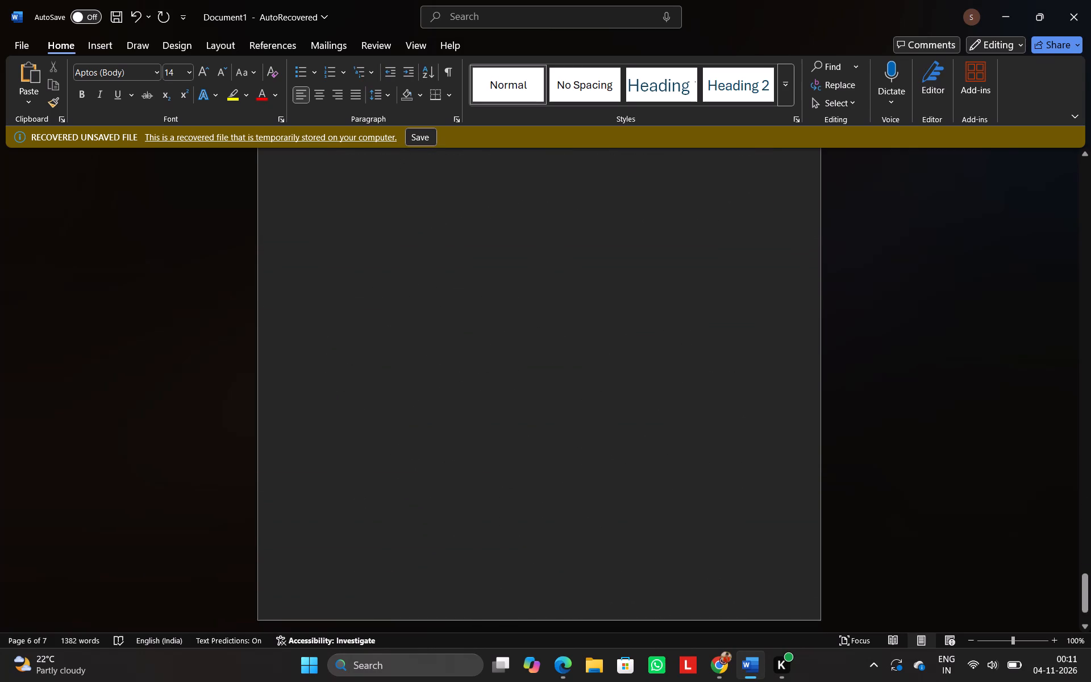
scroll(507, 271, "up", 3)
key("Return")
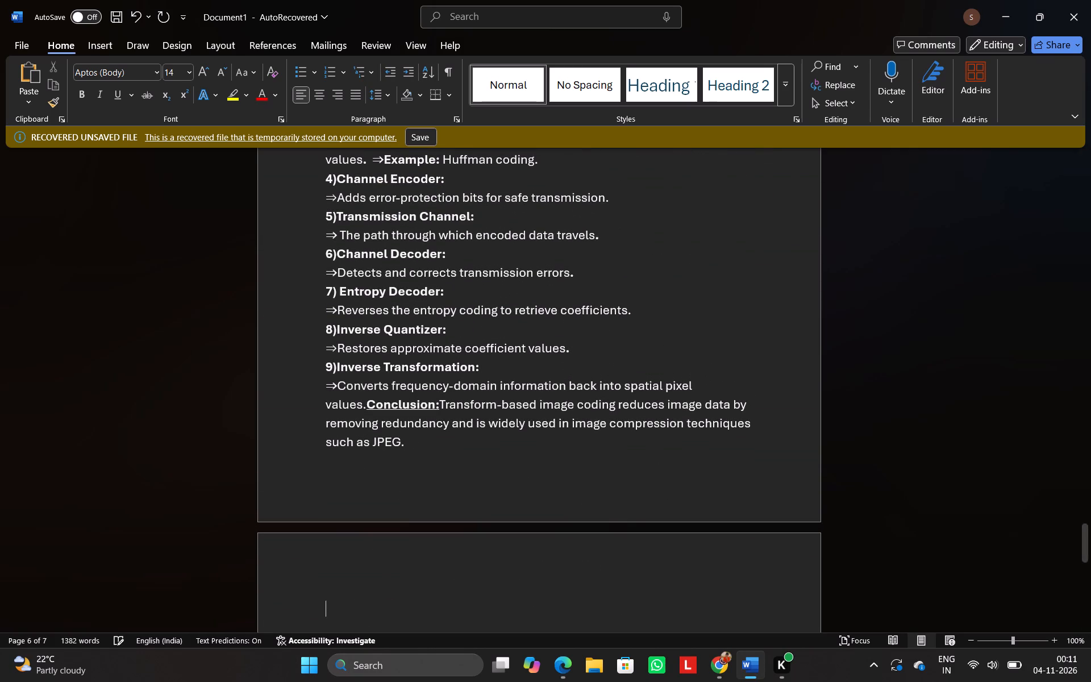
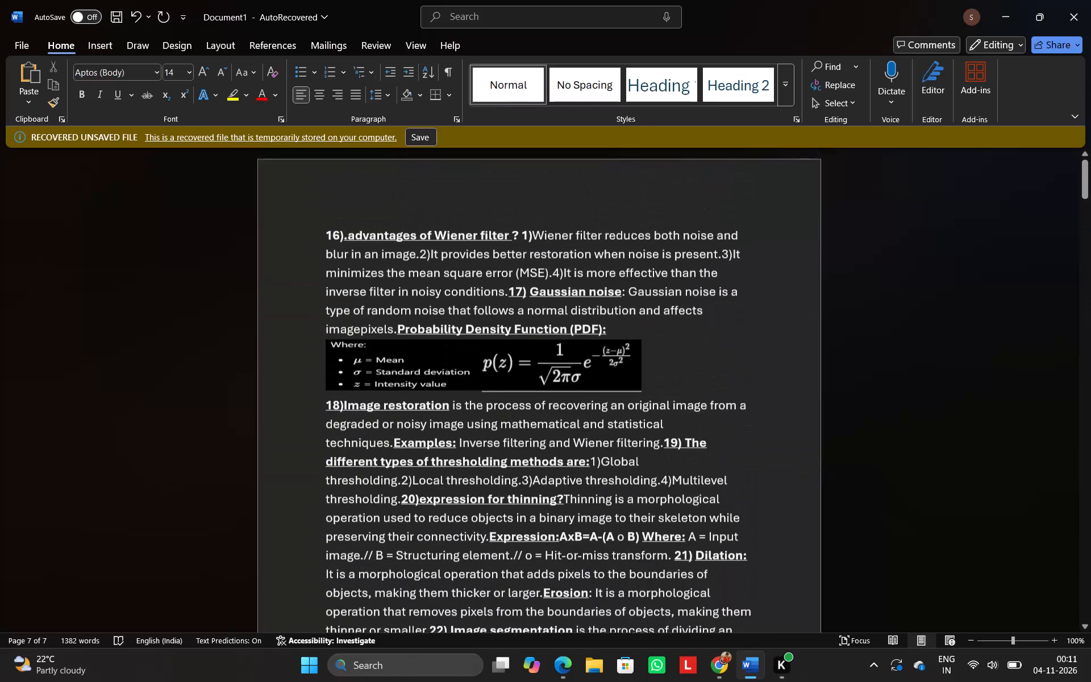
Review the compiled answers in the document, from question 42 back to question 23 and down to the end again.
scroll(707, 325, "down", 1)
scroll(707, 325, "up", 1)
scroll(707, 325, "down", 20)
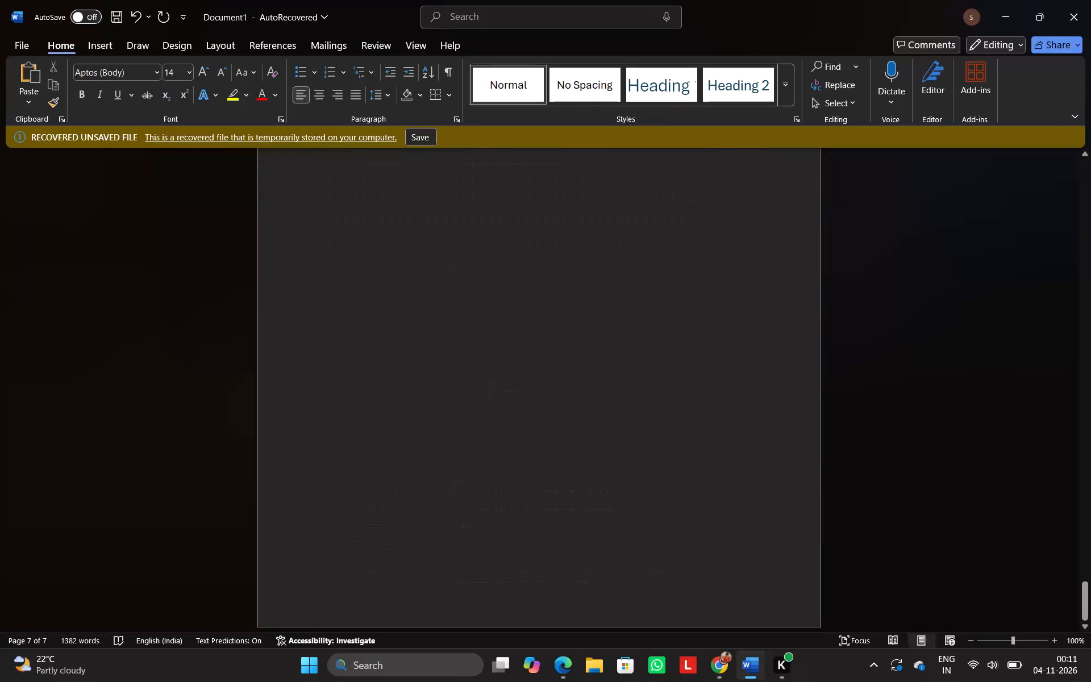
scroll(707, 325, "up", 7)
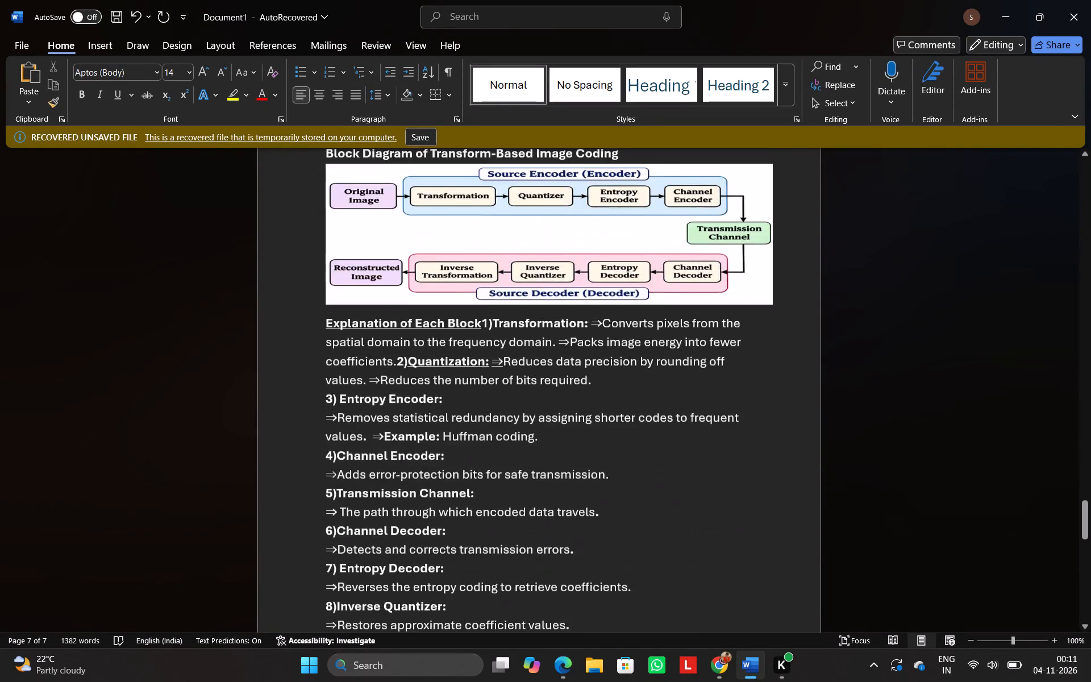
scroll(707, 325, "up", 9)
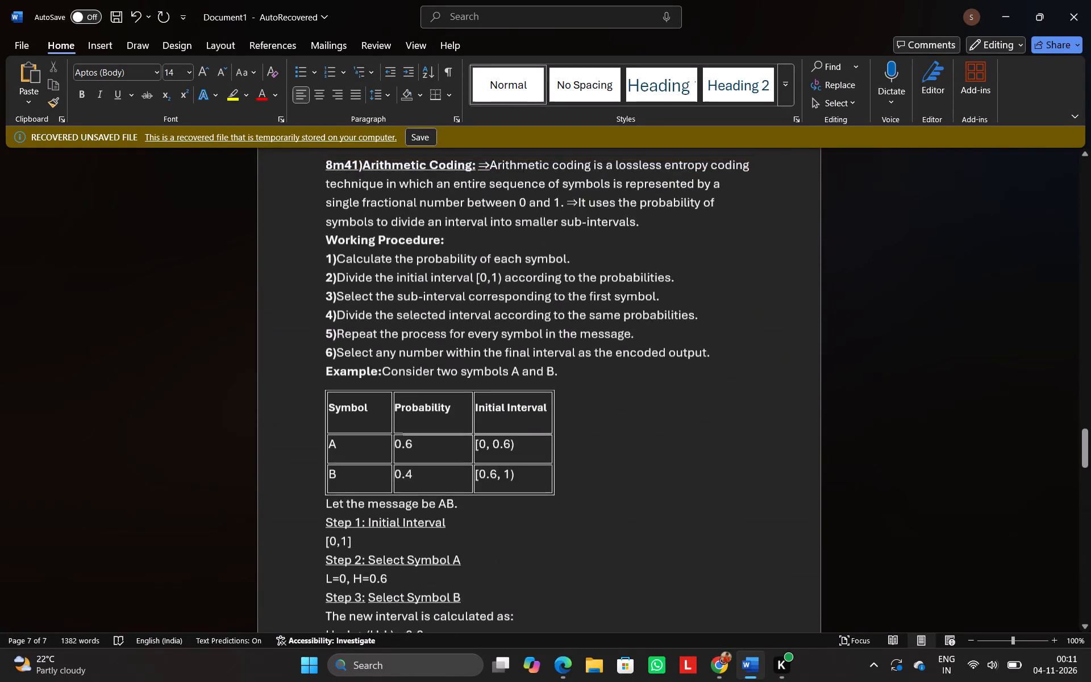
scroll(707, 325, "up", 9)
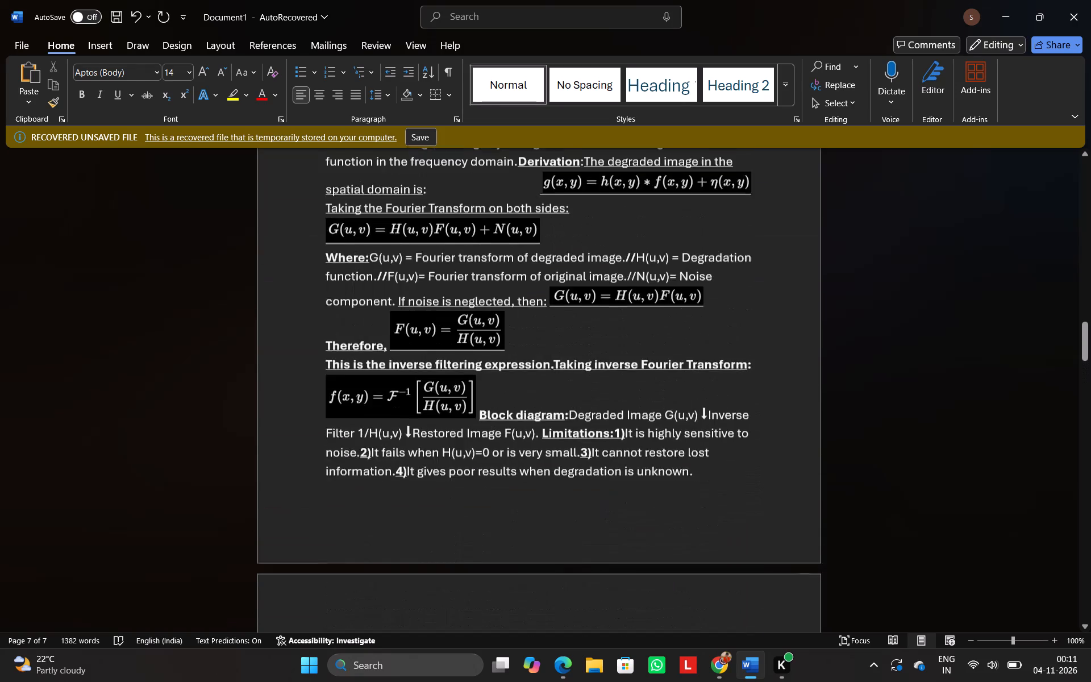
scroll(707, 325, "up", 9)
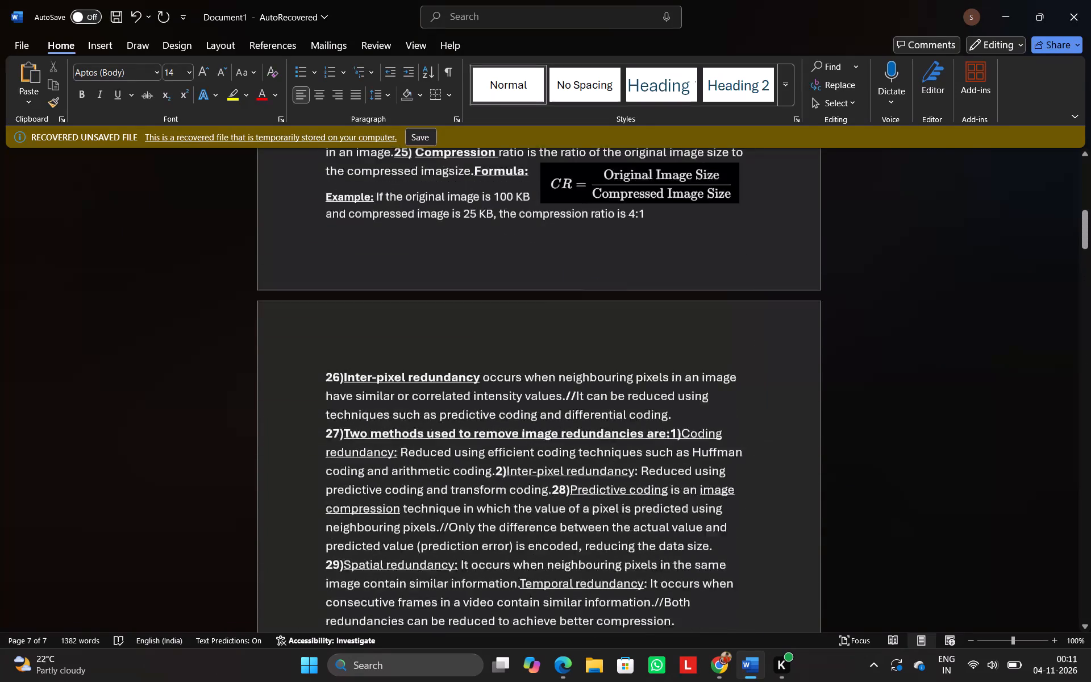
scroll(707, 325, "up", 6)
scroll(707, 325, "down", 5)
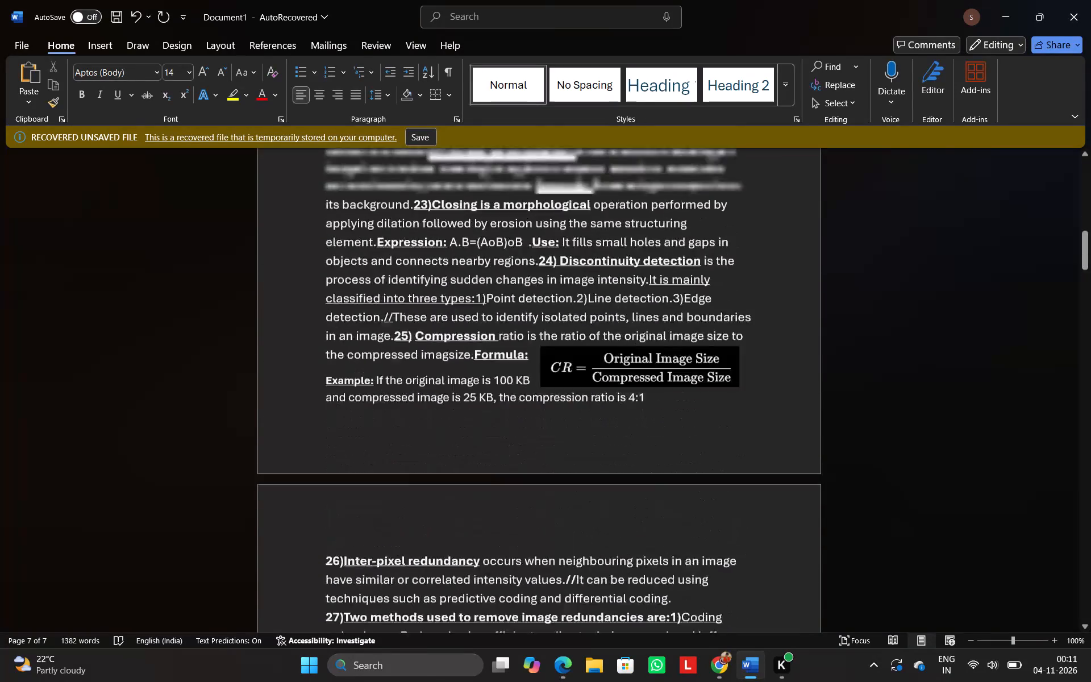
scroll(707, 325, "down", 20)
scroll(707, 325, "down", 1)
scroll(615, 320, "up", 1)
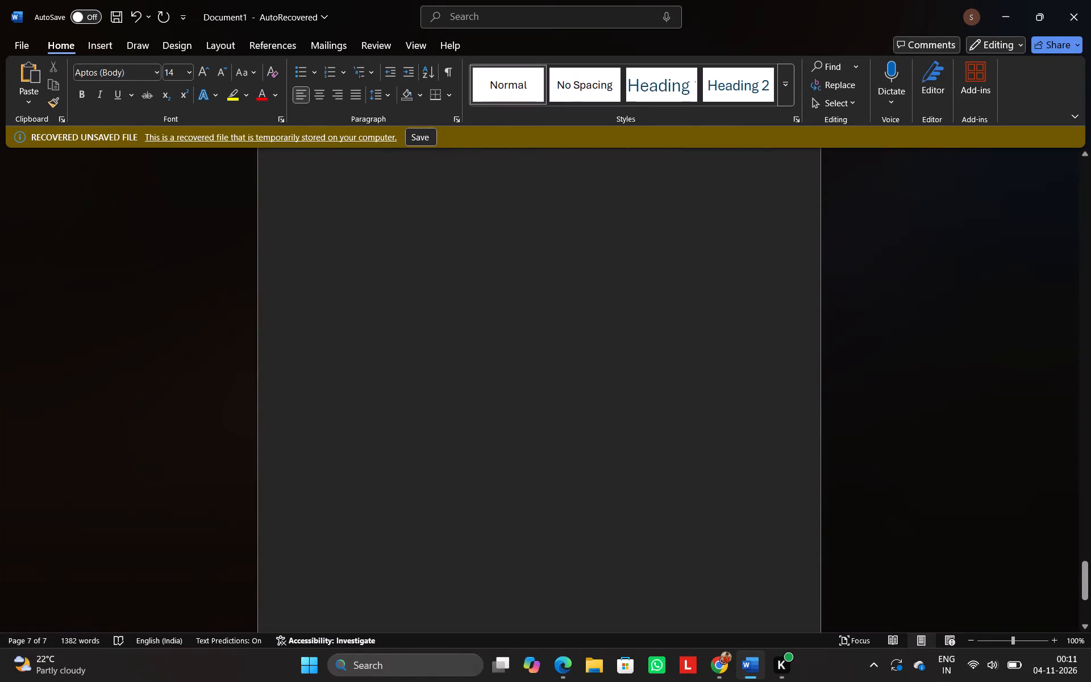
scroll(615, 320, "up", 3)
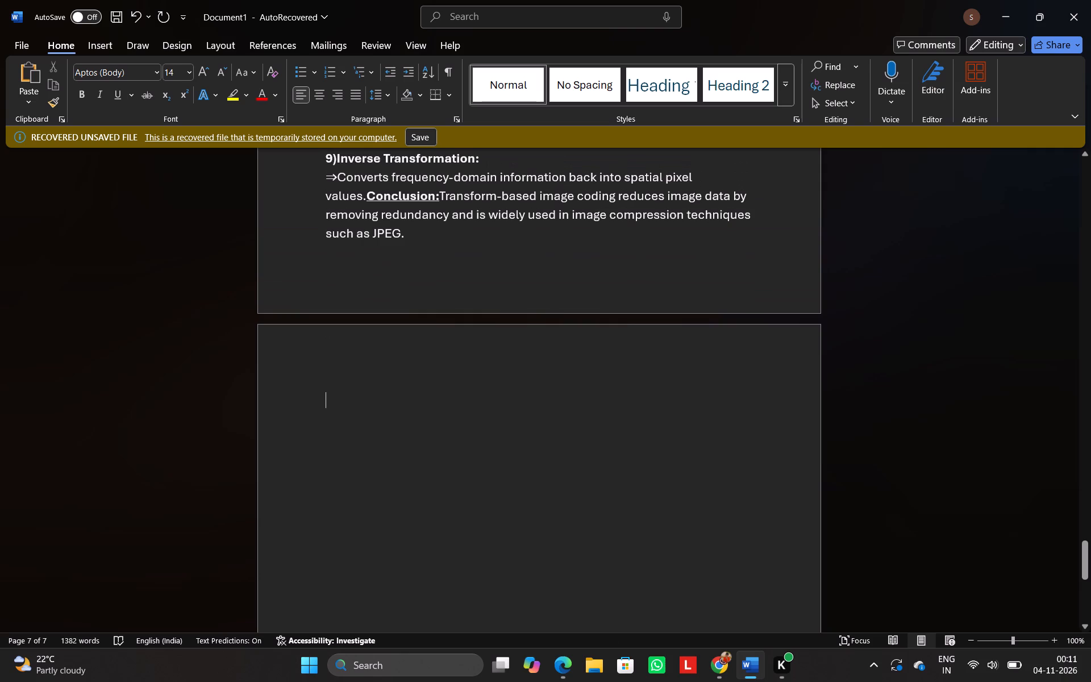
Switch to Edge and examine the Part-B questions through number 42 in the question bank DIP QB FINAL.pdf.
left_click(567, 667)
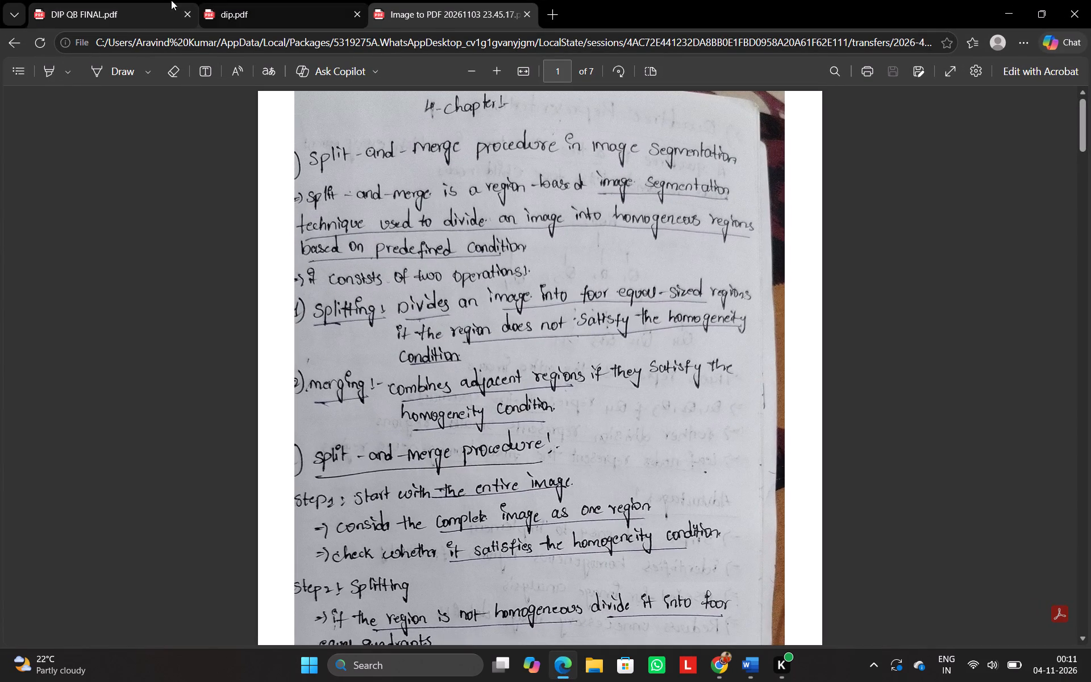
left_click(149, 0)
scroll(439, 338, "down", 5)
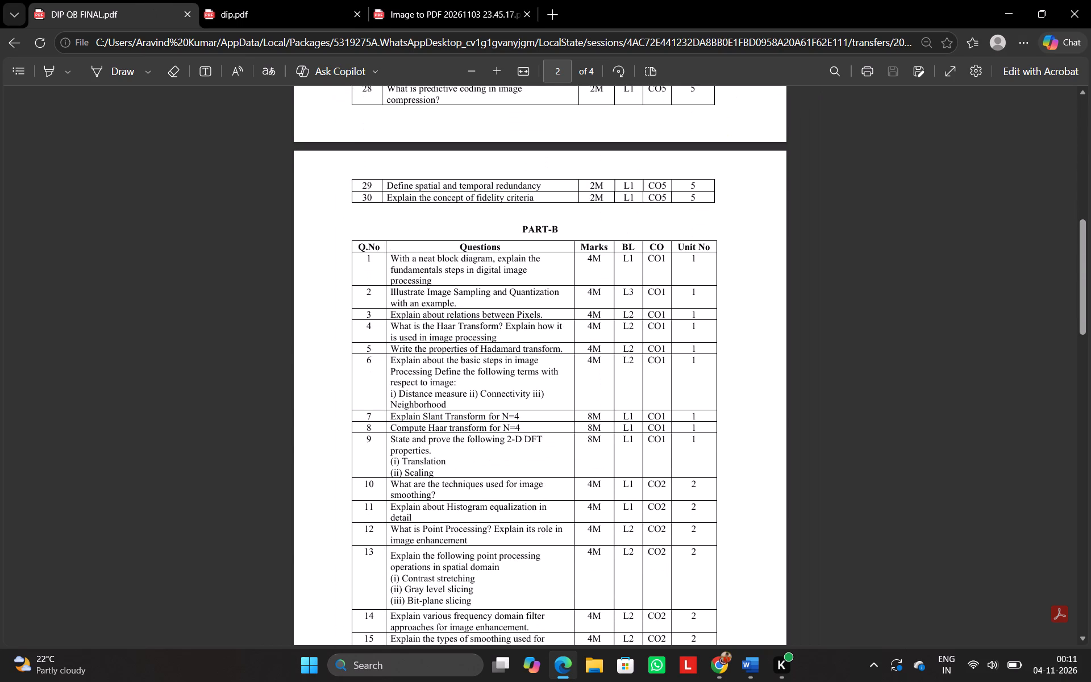
scroll(439, 338, "down", 1)
scroll(491, 408, "down", 2)
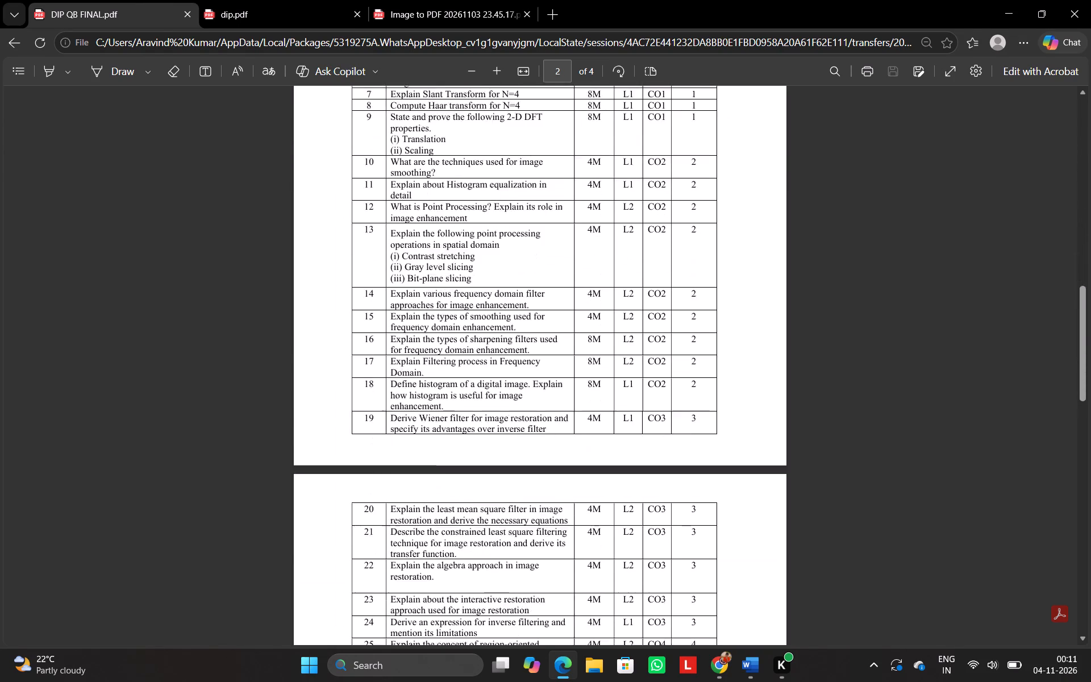
scroll(491, 408, "down", 3)
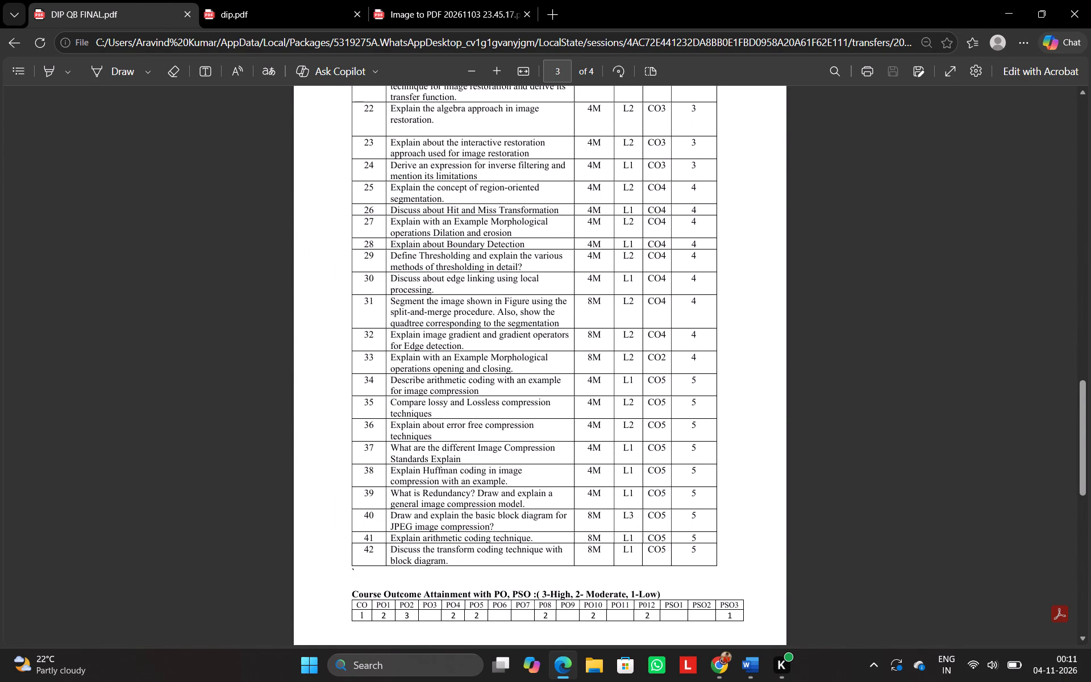
scroll(488, 346, "up", 1)
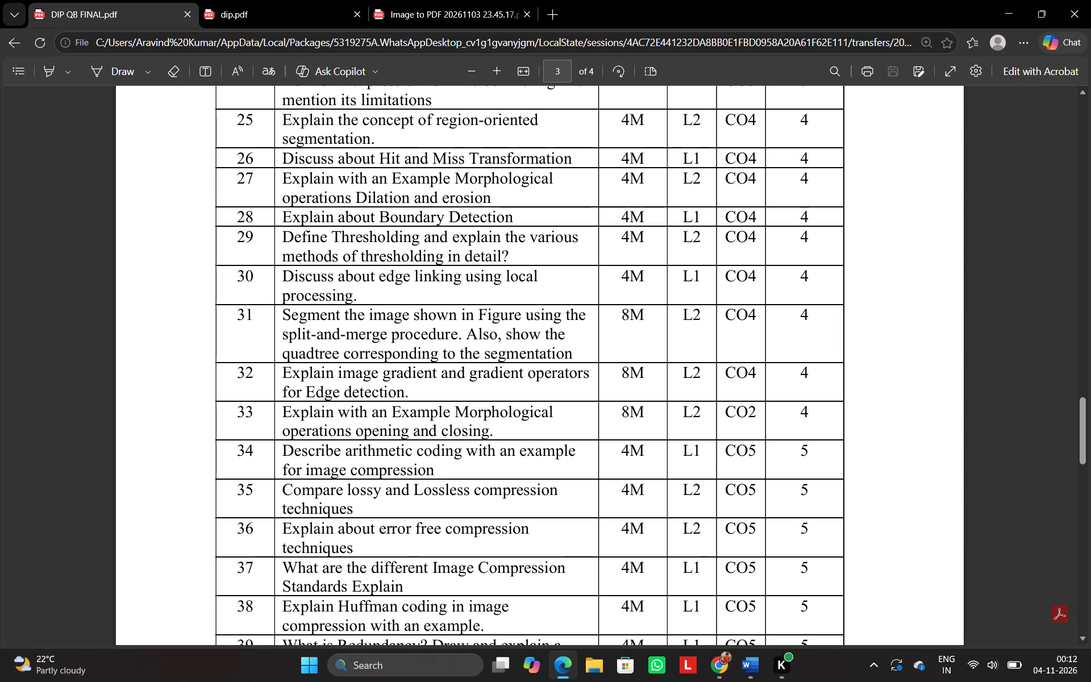
left_click(565, 668)
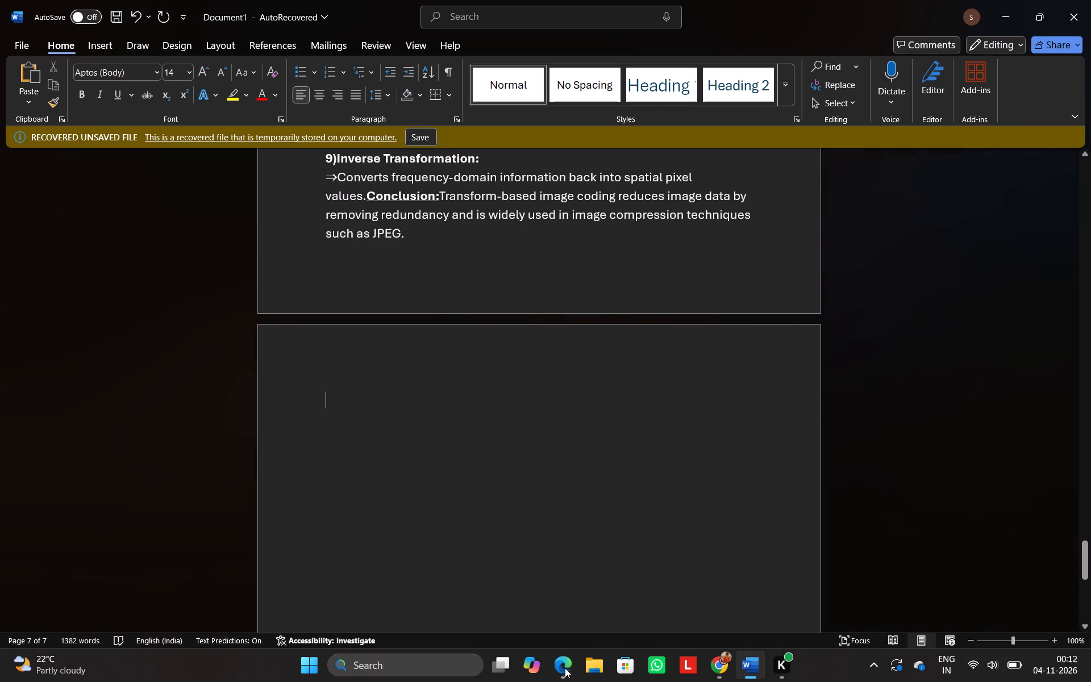
Switch back to Edge and read the handwritten chapter 4 notes on split-and-merge and quadtree representation in the Image to PDF file.
left_click(567, 668)
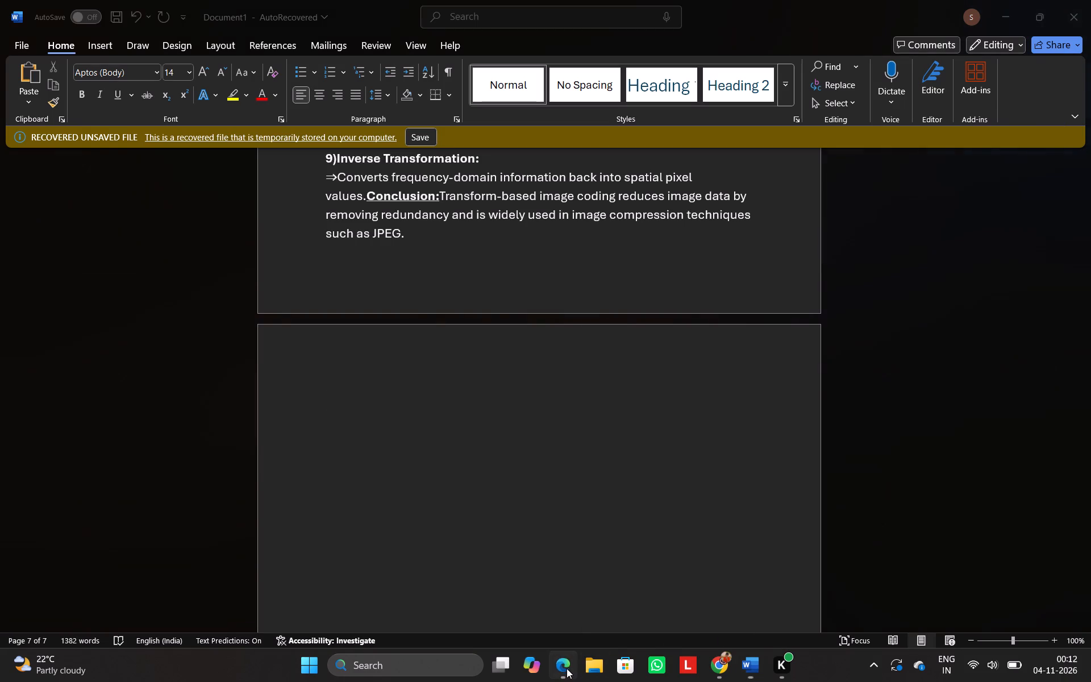
left_click(493, 0)
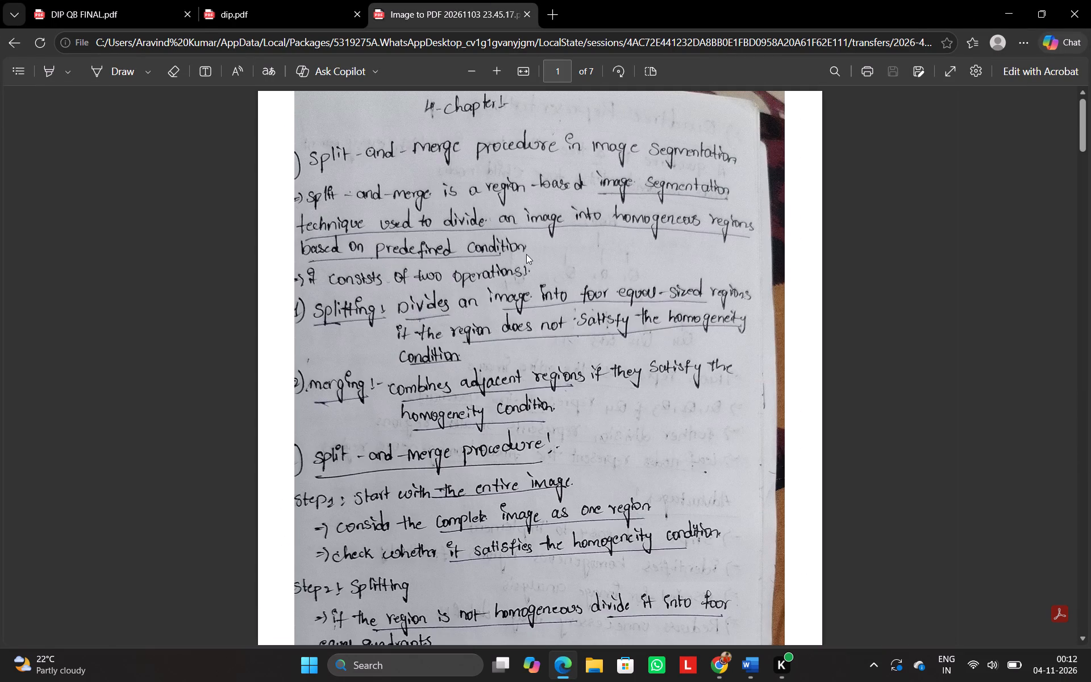
scroll(526, 254, "down", 2)
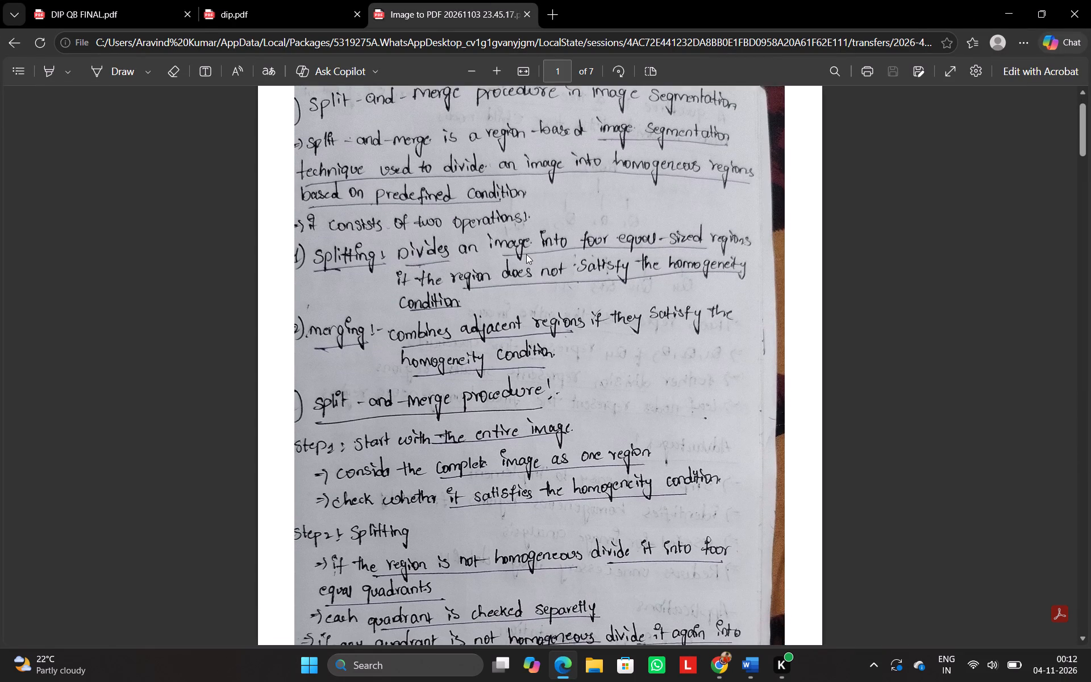
scroll(526, 254, "down", 5)
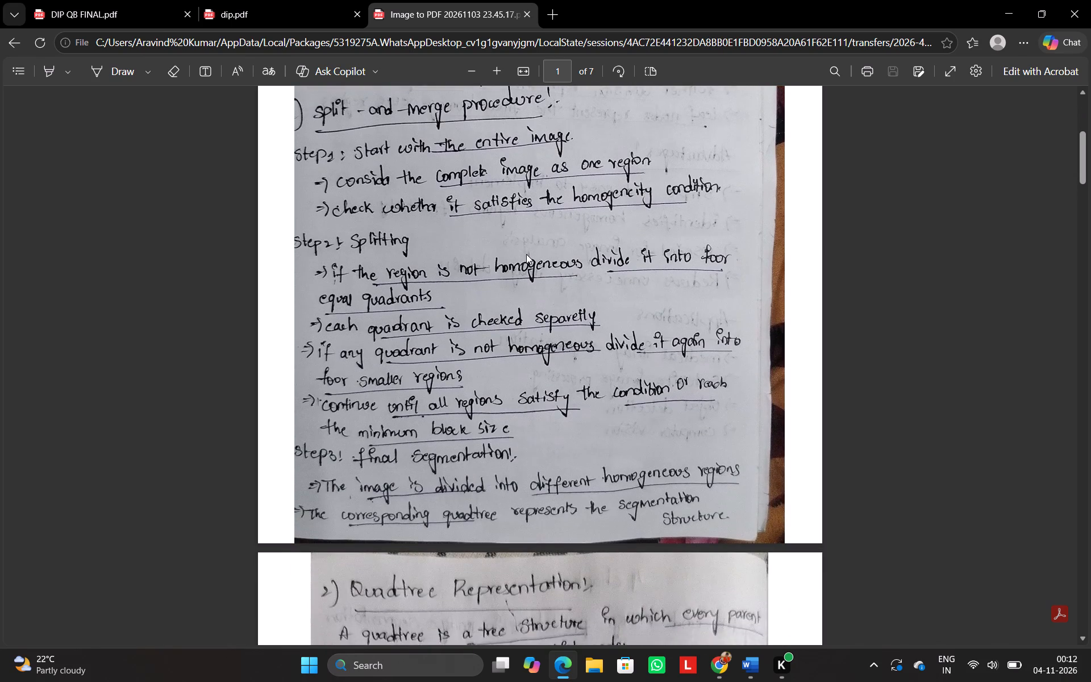
scroll(526, 254, "down", 2)
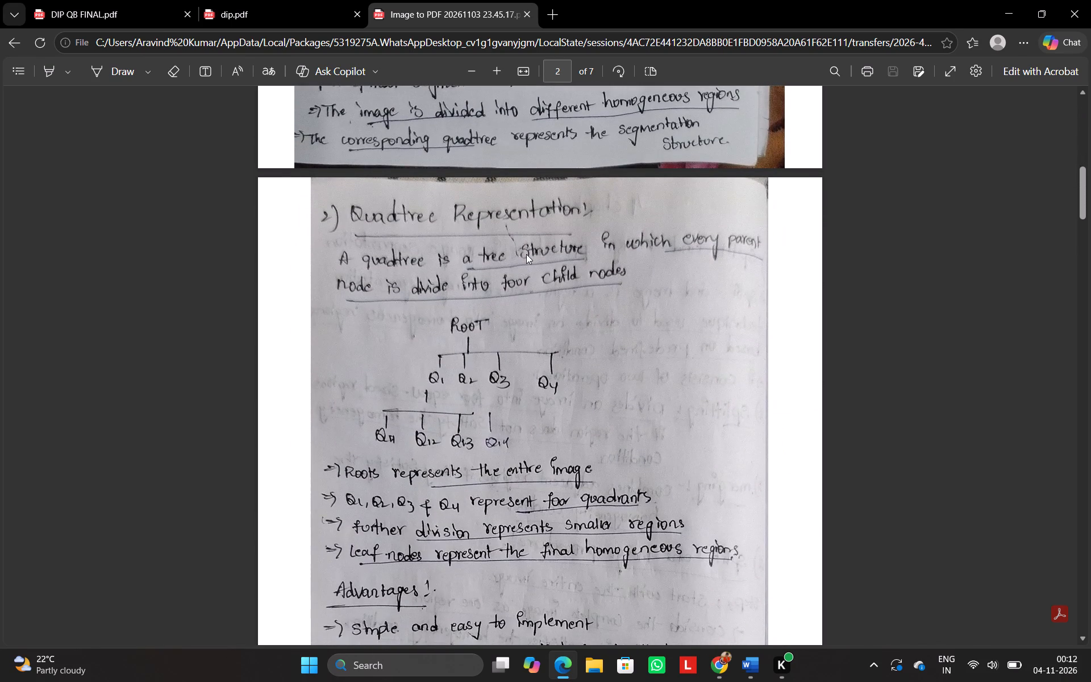
scroll(526, 254, "down", 2)
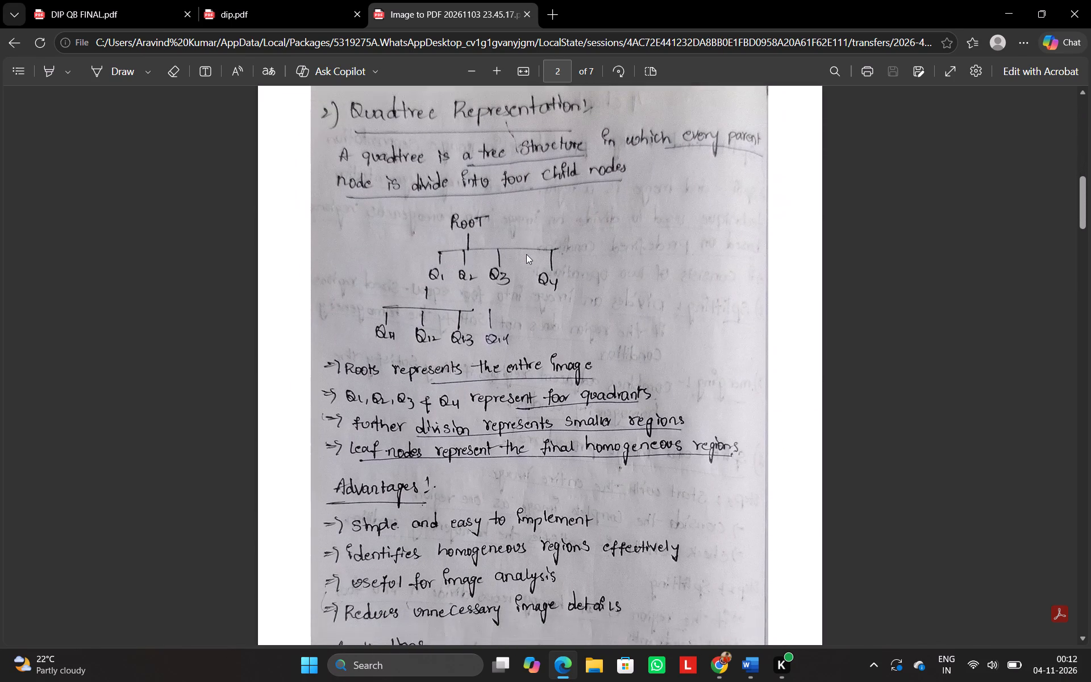
scroll(526, 254, "down", 1)
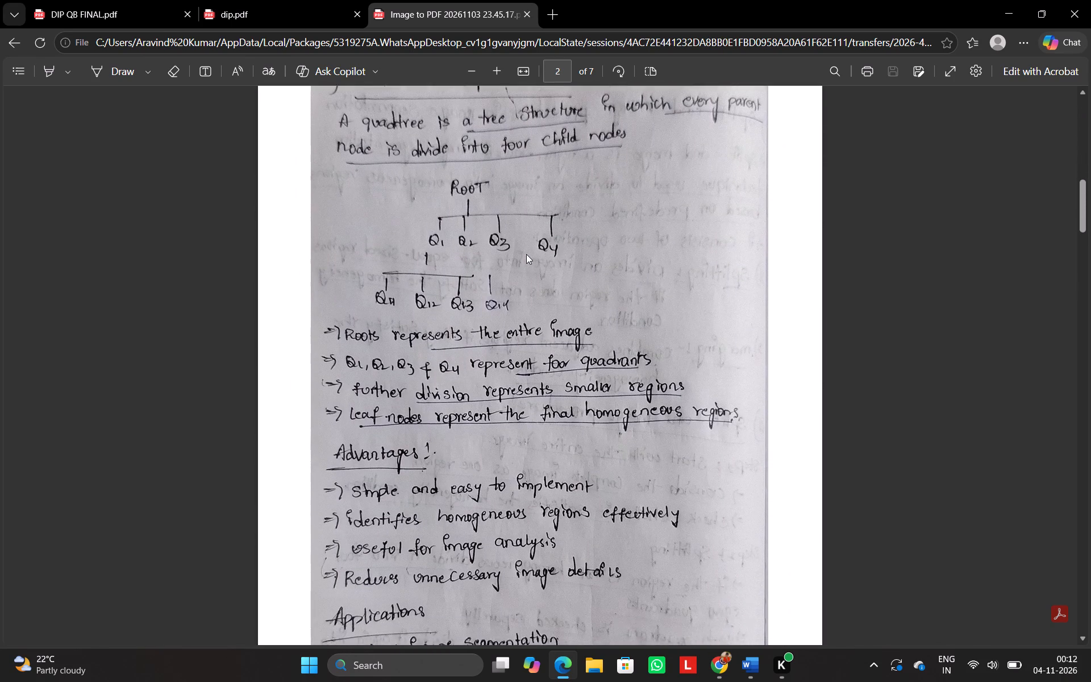
scroll(526, 254, "down", 2)
scroll(526, 254, "up", 9)
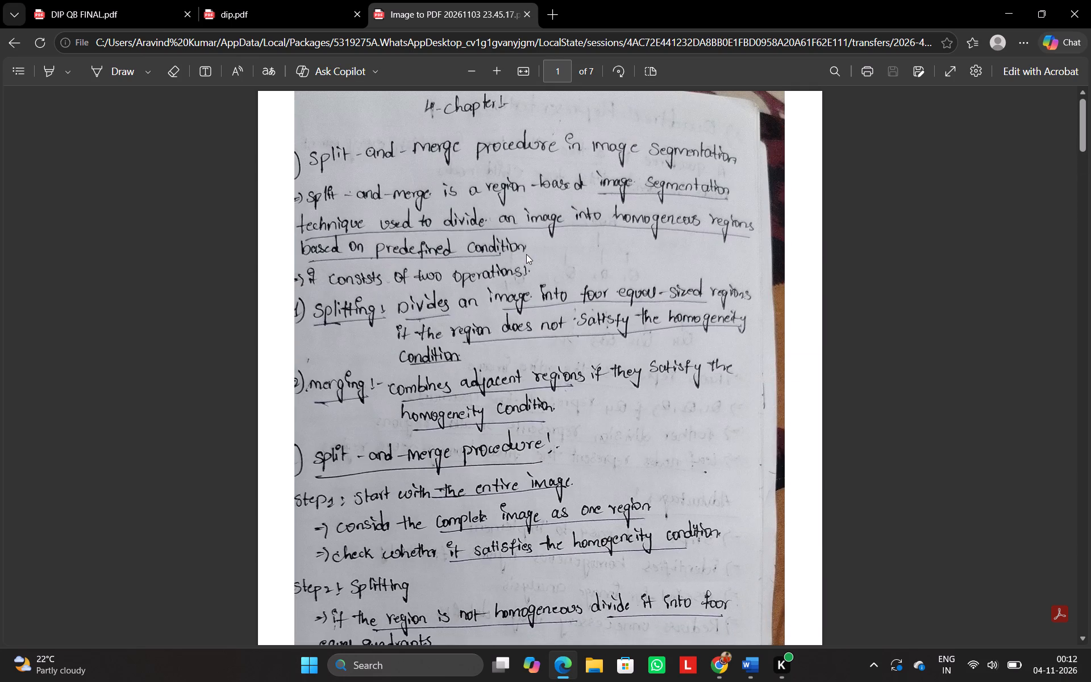
scroll(526, 254, "down", 11)
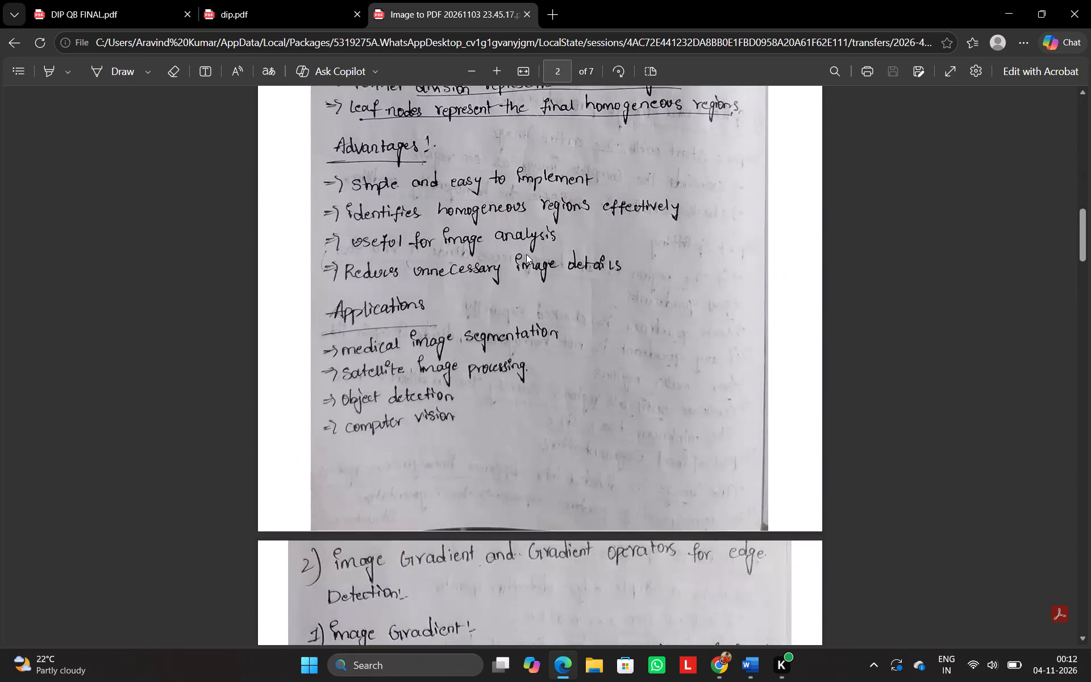
scroll(526, 254, "down", 3)
scroll(526, 254, "up", 2)
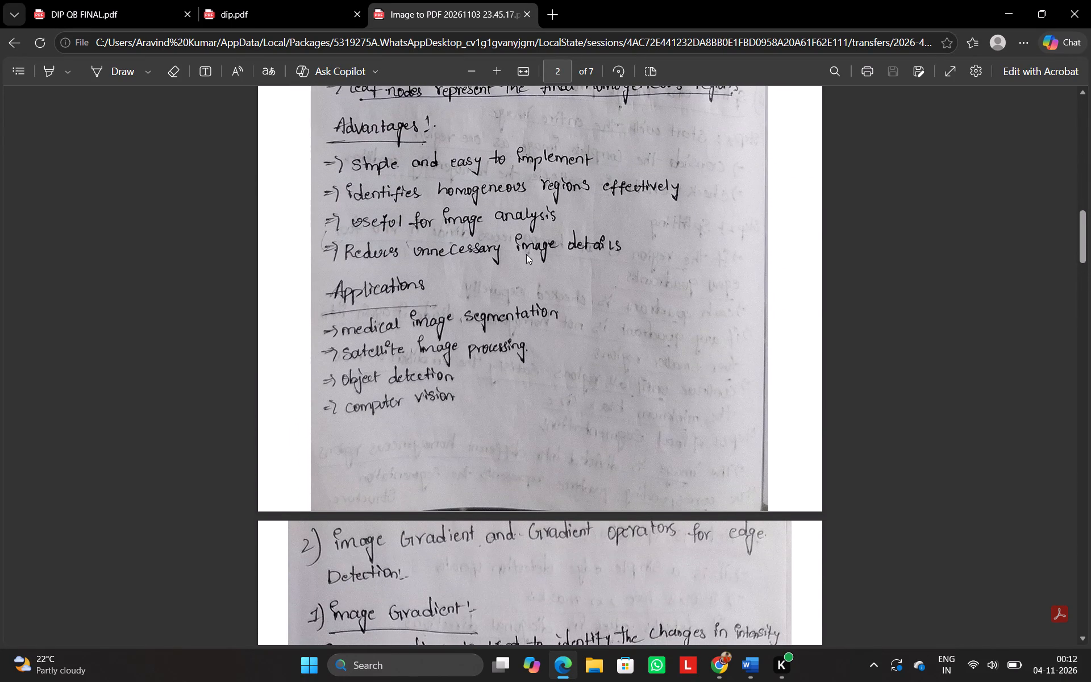
Recheck the Part-B questions 25 to 38 in DIP QB FINAL.pdf against the handwritten notes.
left_click(555, 666)
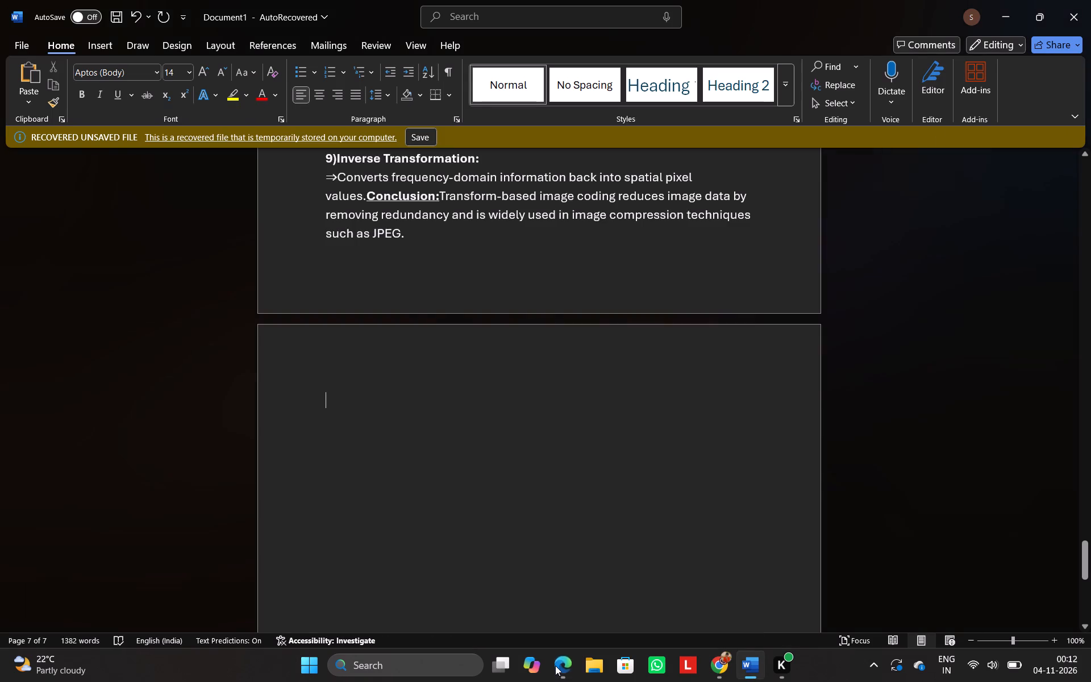
left_click(555, 666)
left_click(112, 0)
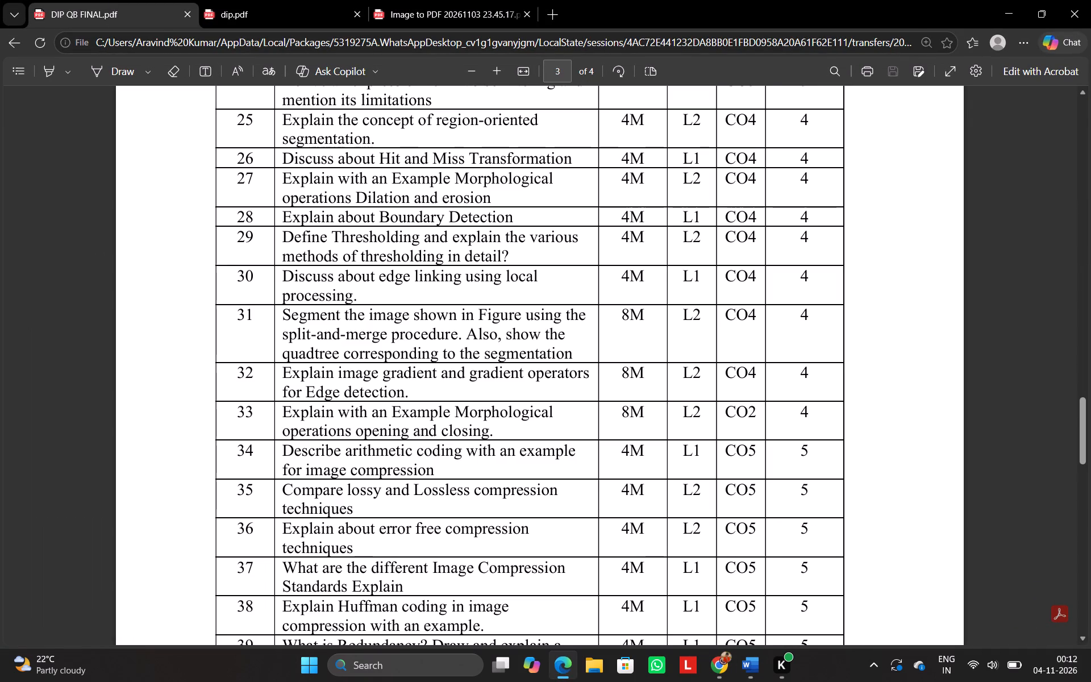
left_click(565, 657)
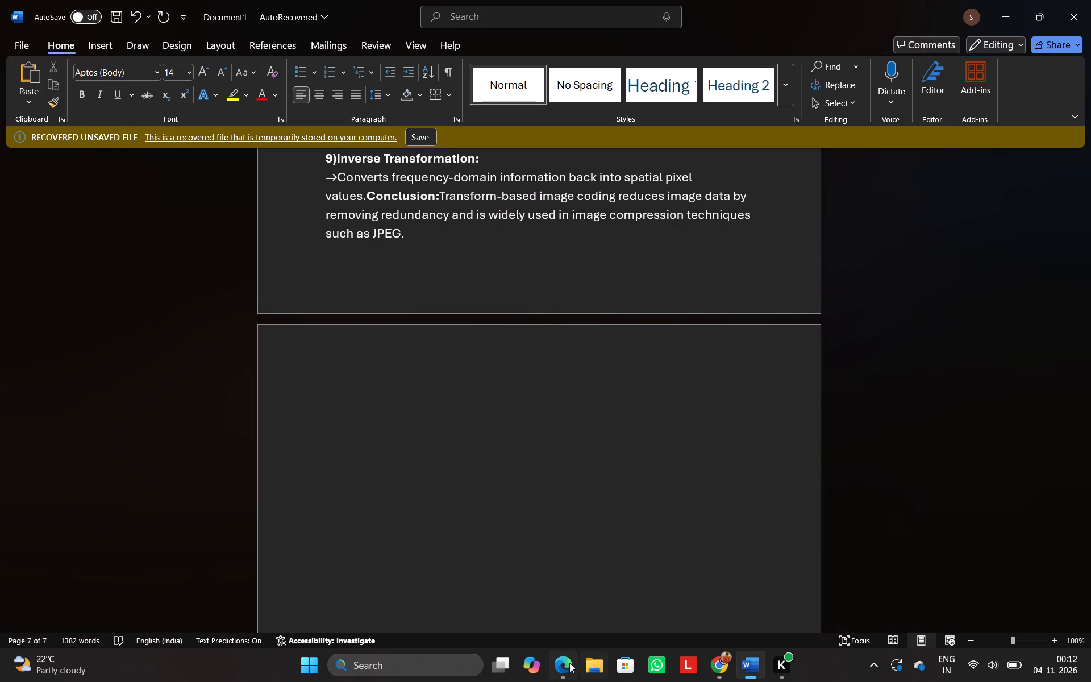
Capture a screen snip of the first handwritten notes page, from the split-and-merge title to the start of Step 2 Splitting.
left_click(569, 663)
left_click(484, 0)
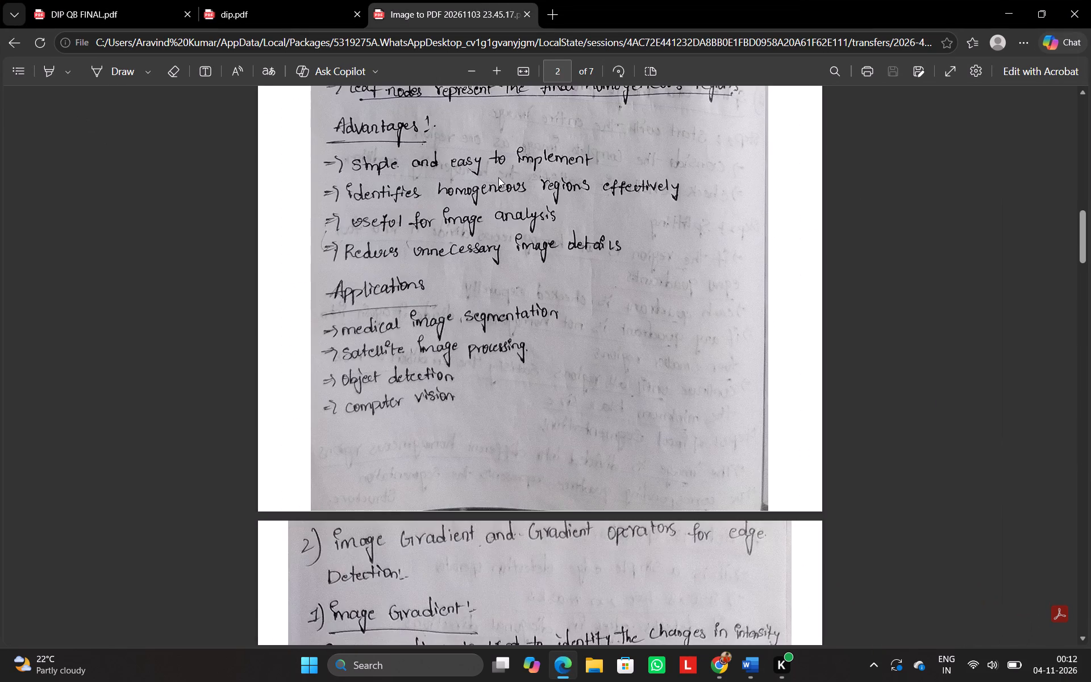
scroll(498, 177, "up", 3)
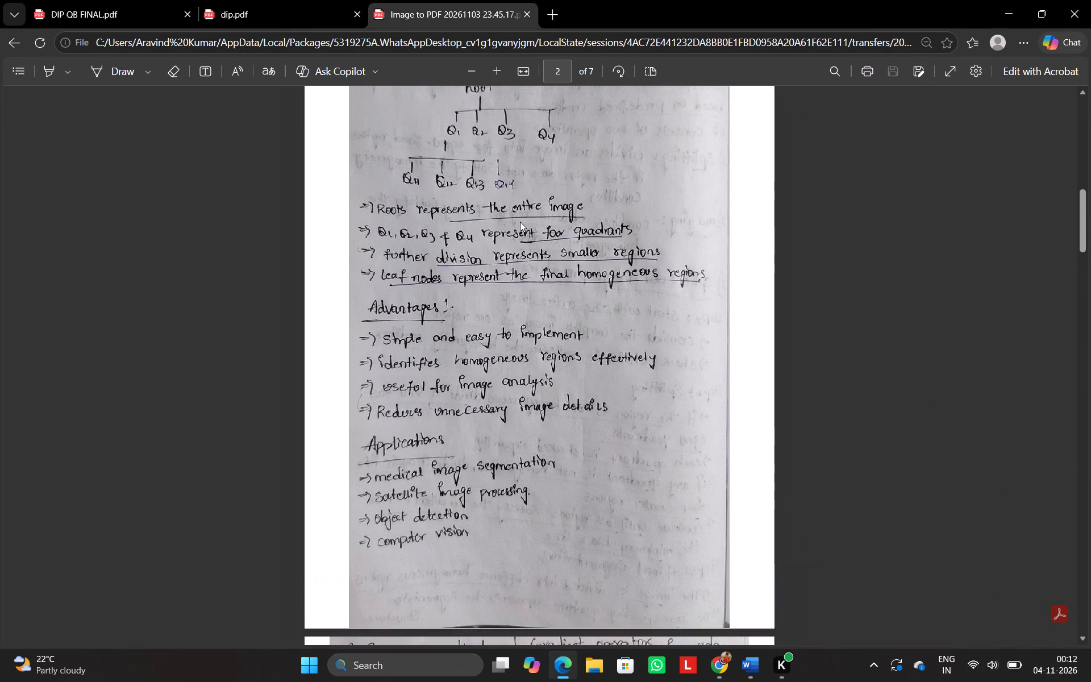
scroll(527, 288, "up", 6)
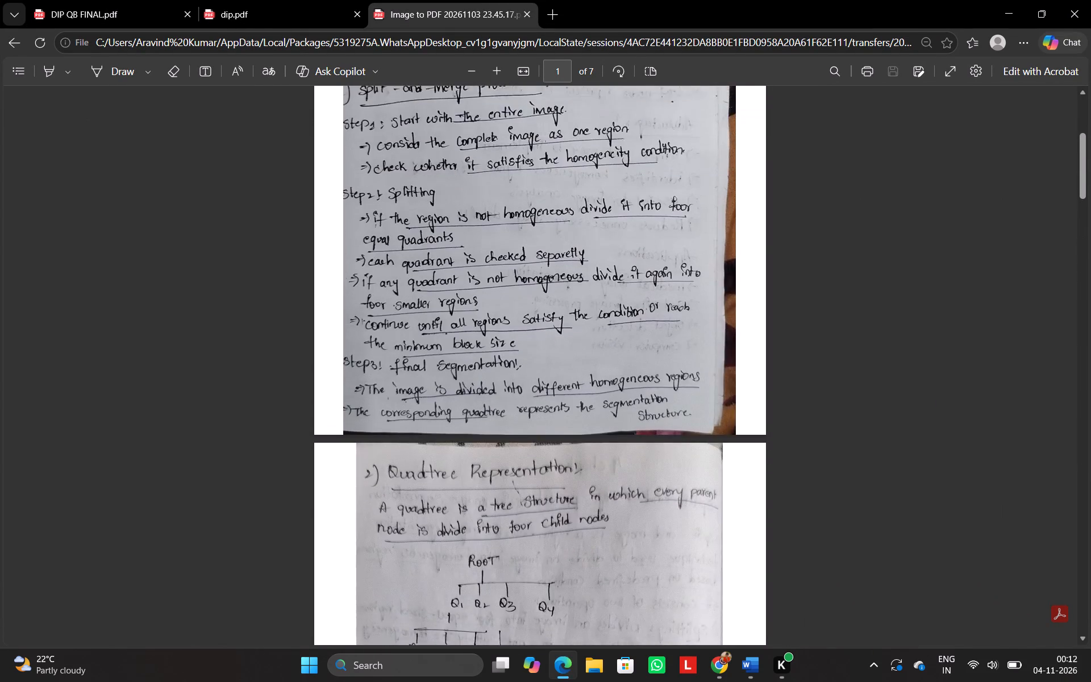
scroll(527, 288, "up", 5)
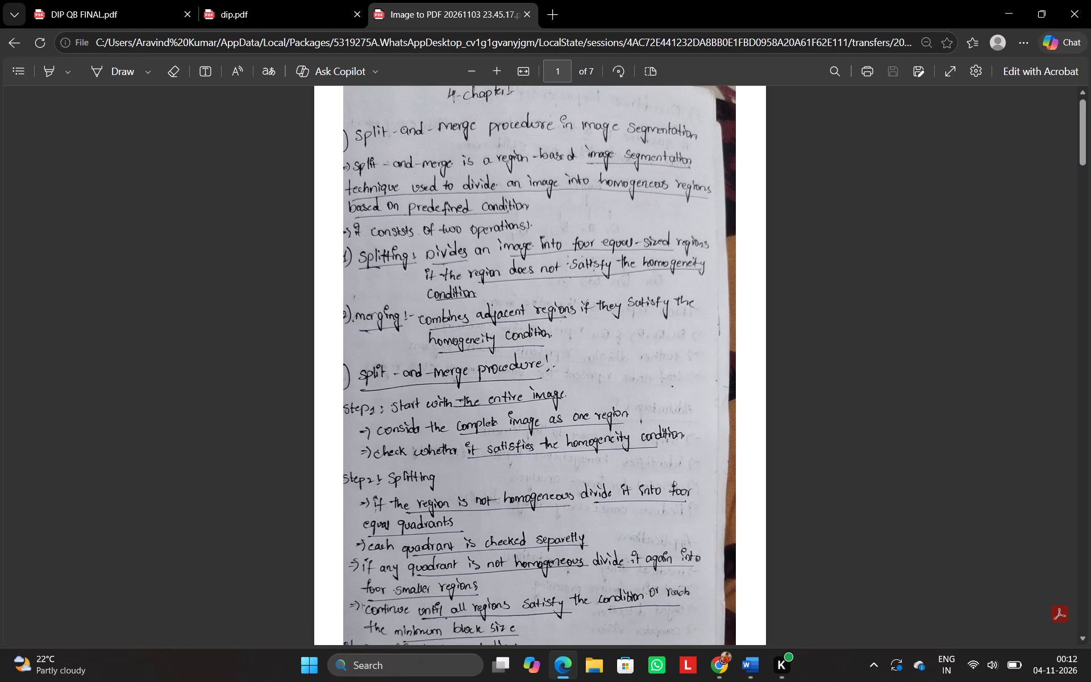
scroll(530, 295, "up", 1)
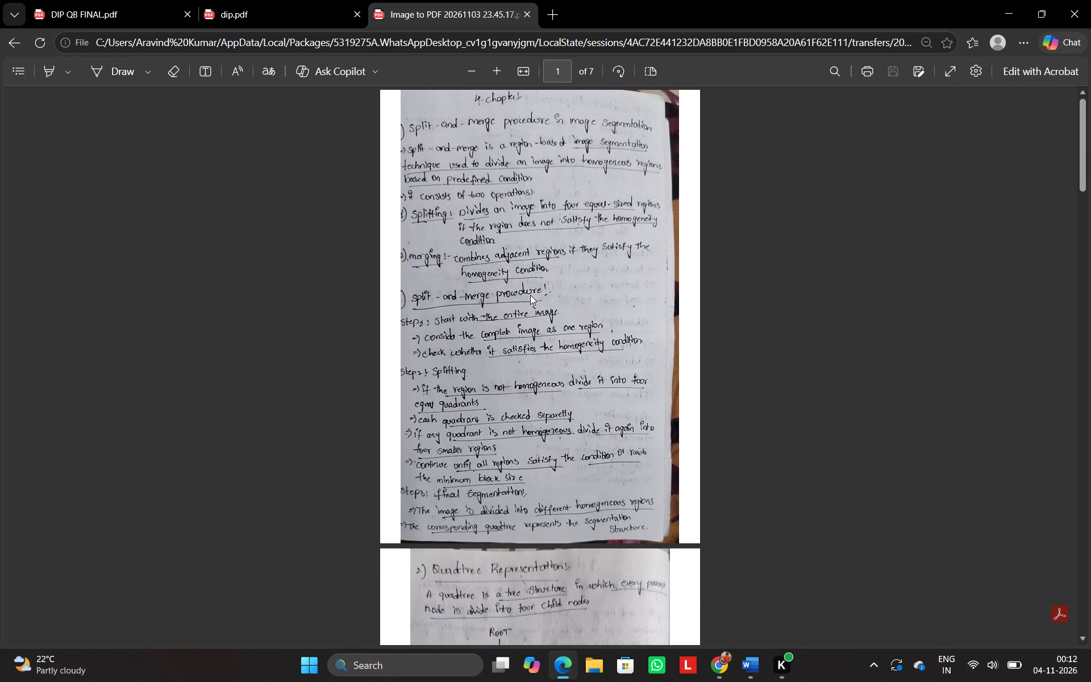
scroll(530, 295, "up", 3)
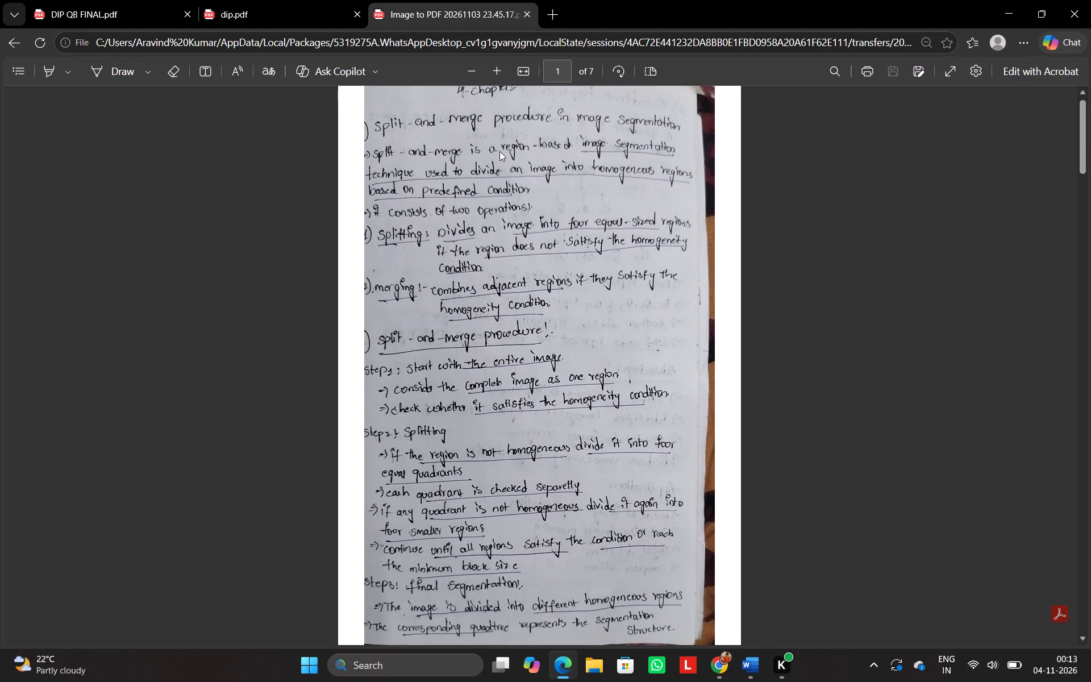
key("shift+super+s")
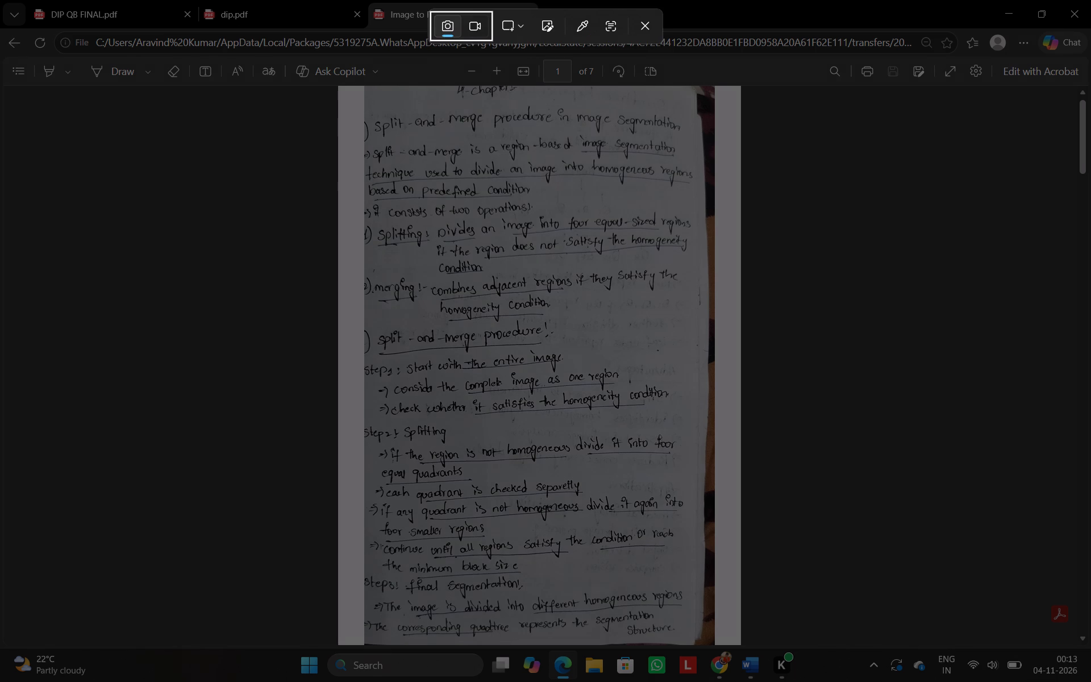
left_click_drag(357, 103, 666, 481)
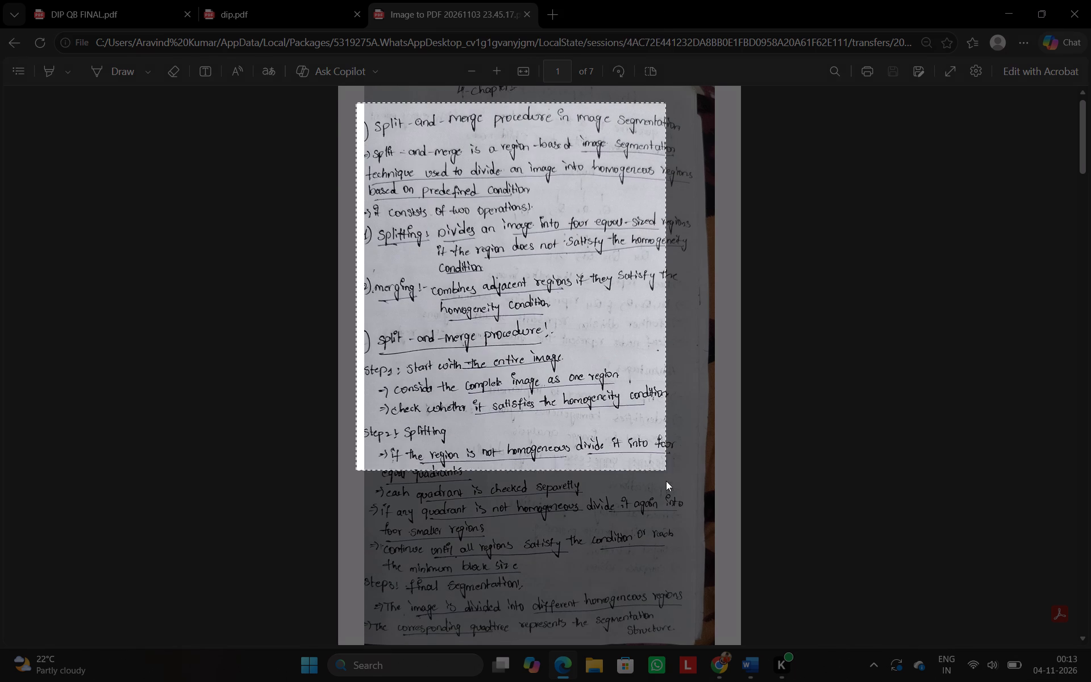
Extend the screen snip to the end of the first handwritten notes page, through Step 3 Final Segmentation.
left_click_drag(666, 481, 698, 643)
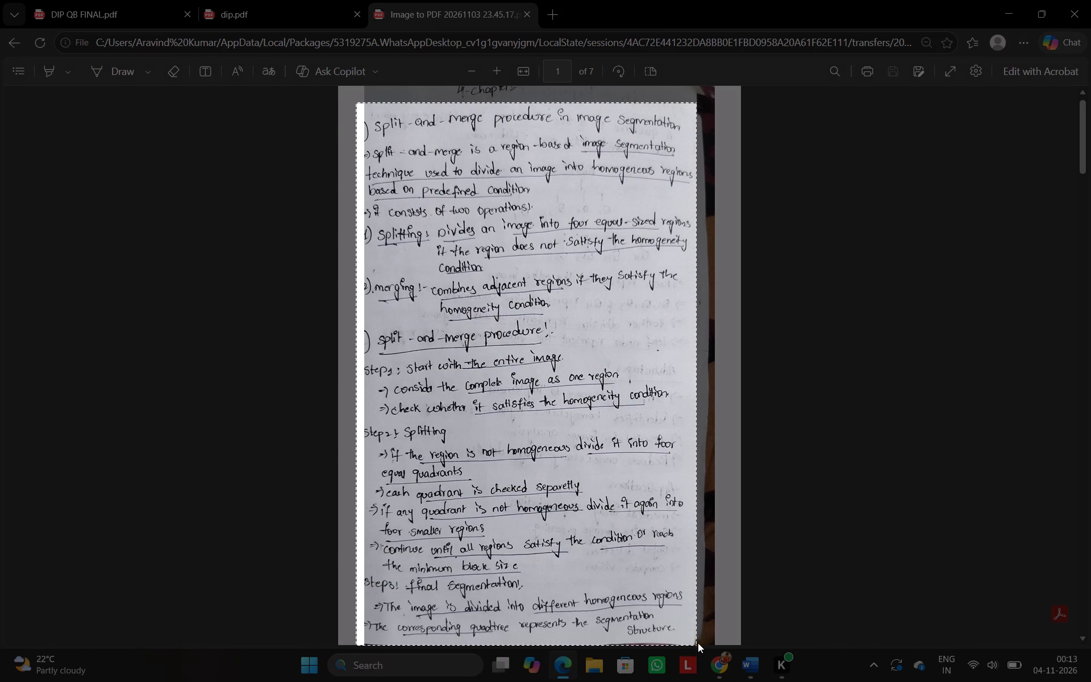
left_click_drag(698, 643, 699, 641)
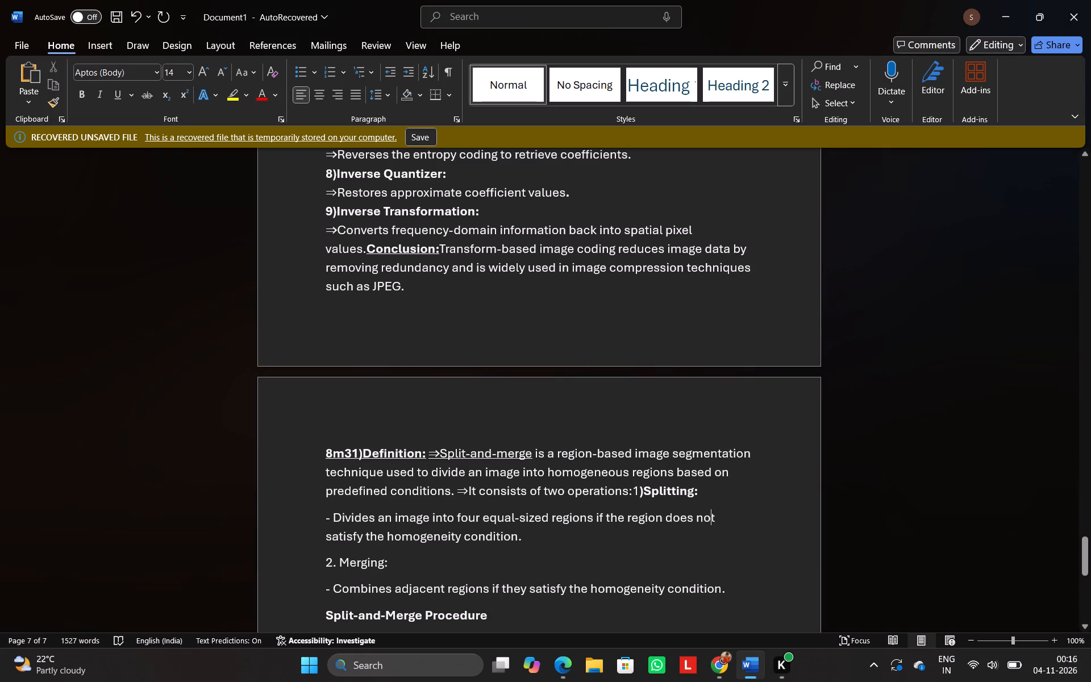
Join the "Divides an image into four equal-sized regions" line to "Splitting:", replacing its dash with ⇒.
left_click(333, 518)
key("BackSpace")
key("BackSpace")
key("BackSpace")
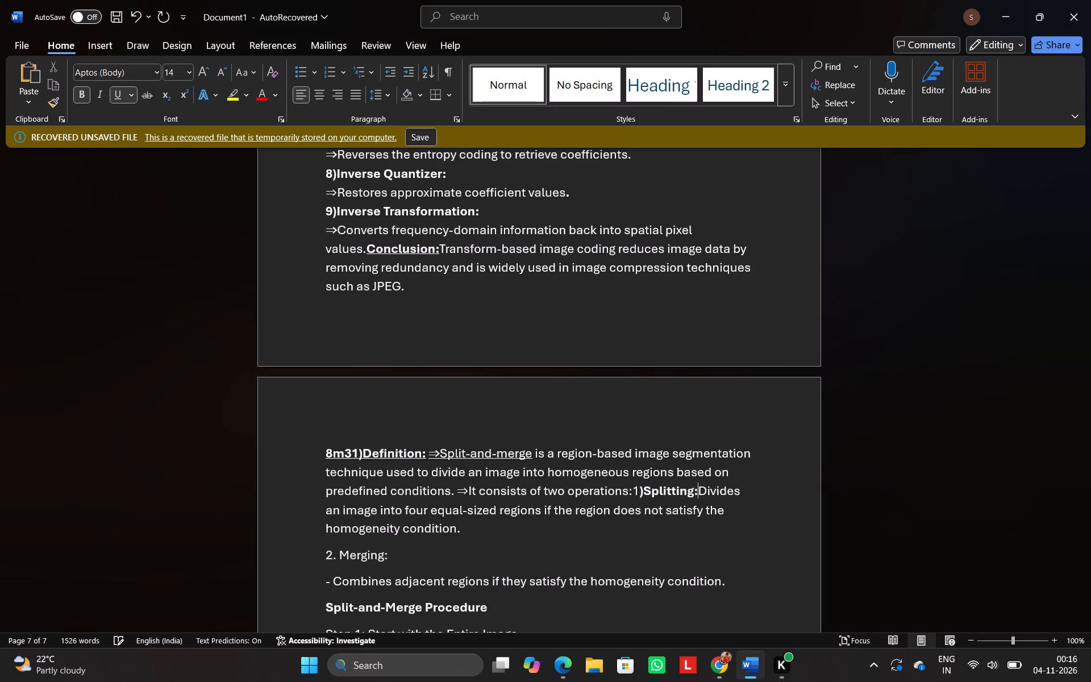
key("ctrl+v")
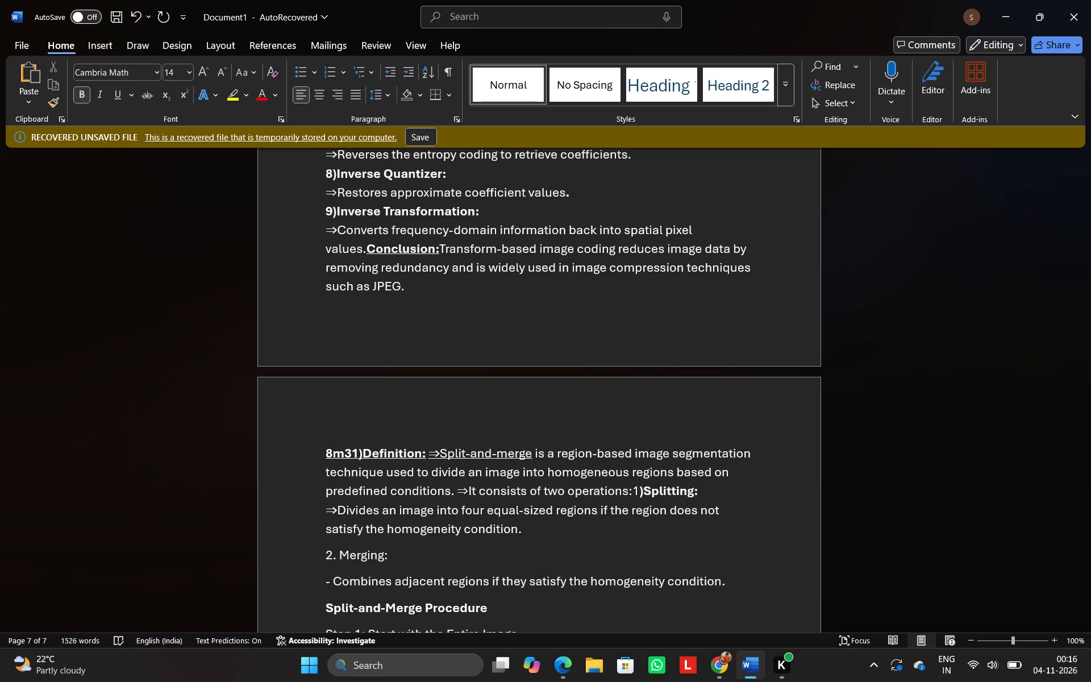
Change the Merging item's numbering to "2)" and join it to the end of the splitting description.
left_click(339, 561)
key("BackSpace")
key("BackSpace")
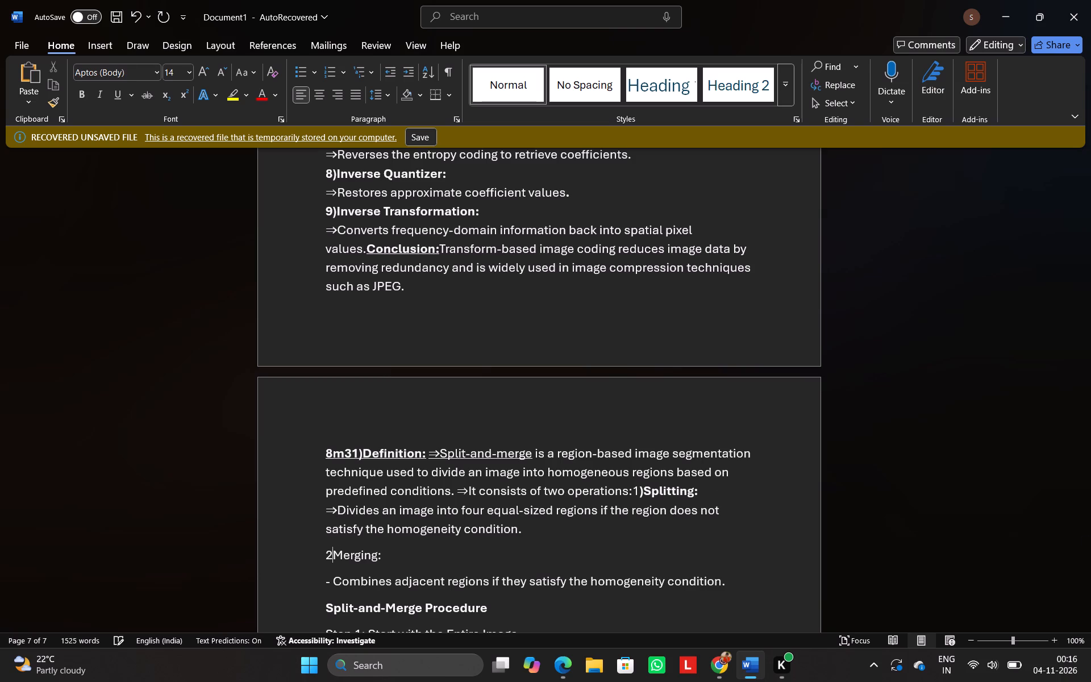
key("shift+parenright")
key("Left")
key("Left")
key("BackSpace")
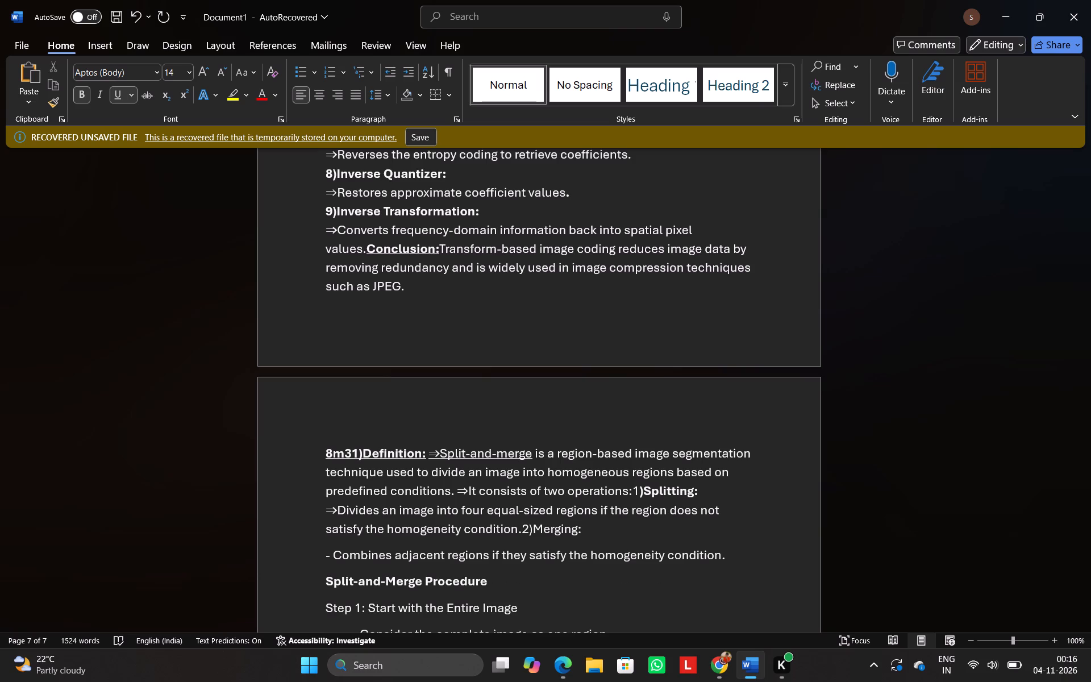
Join the "Combines adjacent regions" line to "2)Merging:", replacing its dash with ⇒.
left_click(333, 562)
key("BackSpace")
key("BackSpace")
key("BackSpace")
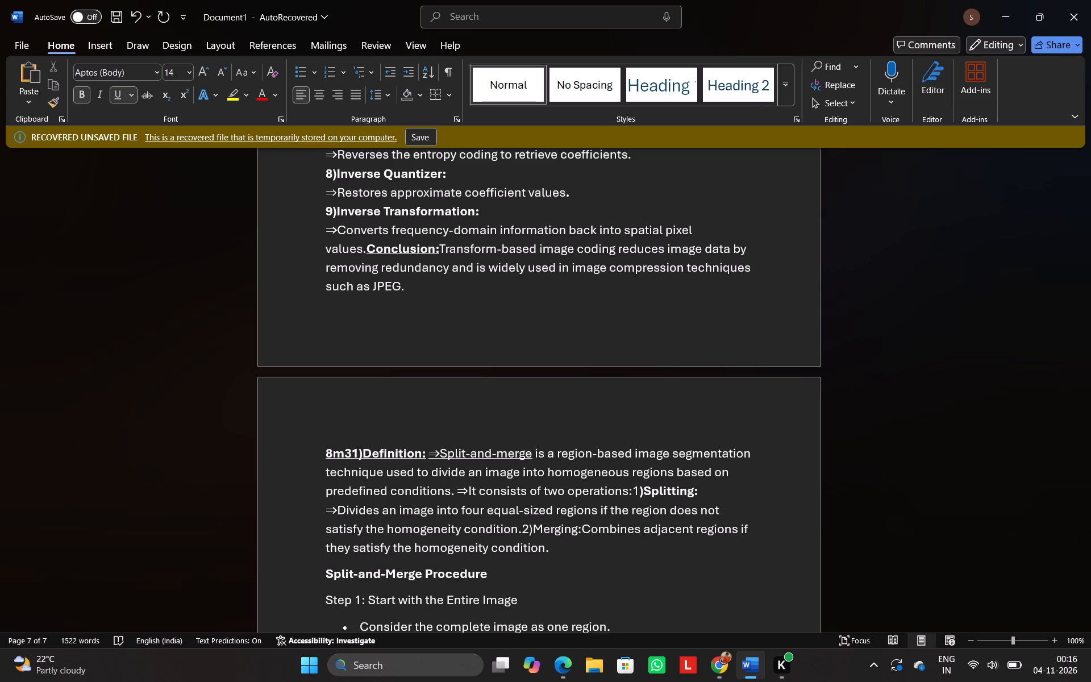
key("ctrl+v")
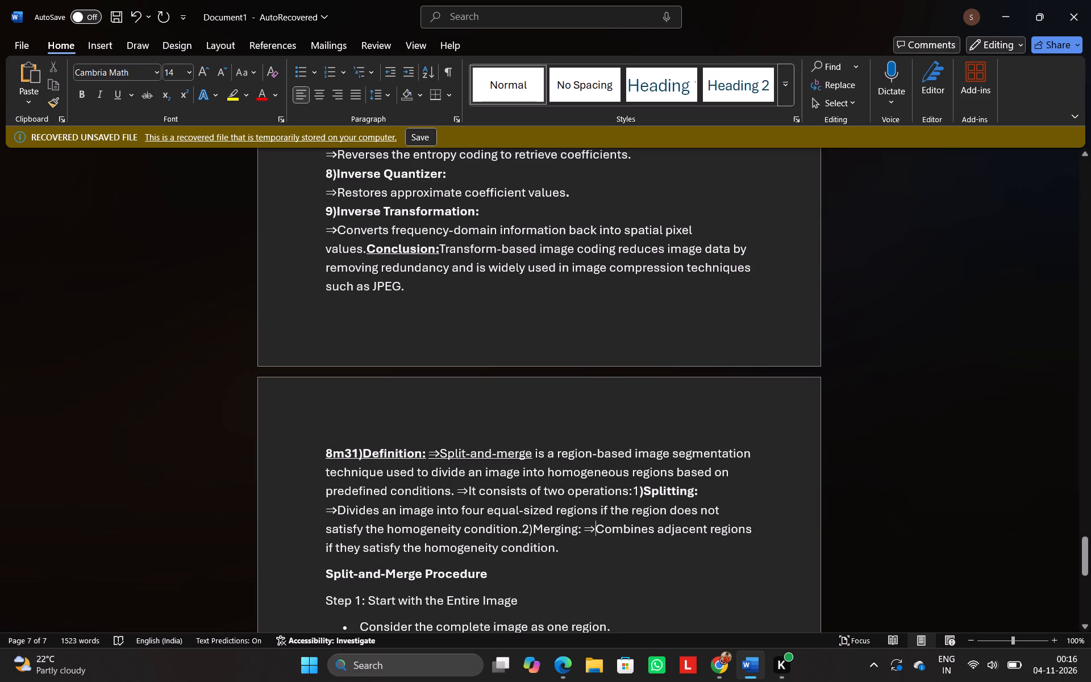
Make "2)Merging" bold and underlined, and underline "Splitting:" in the definition paragraph.
left_click_drag(523, 534, 578, 537)
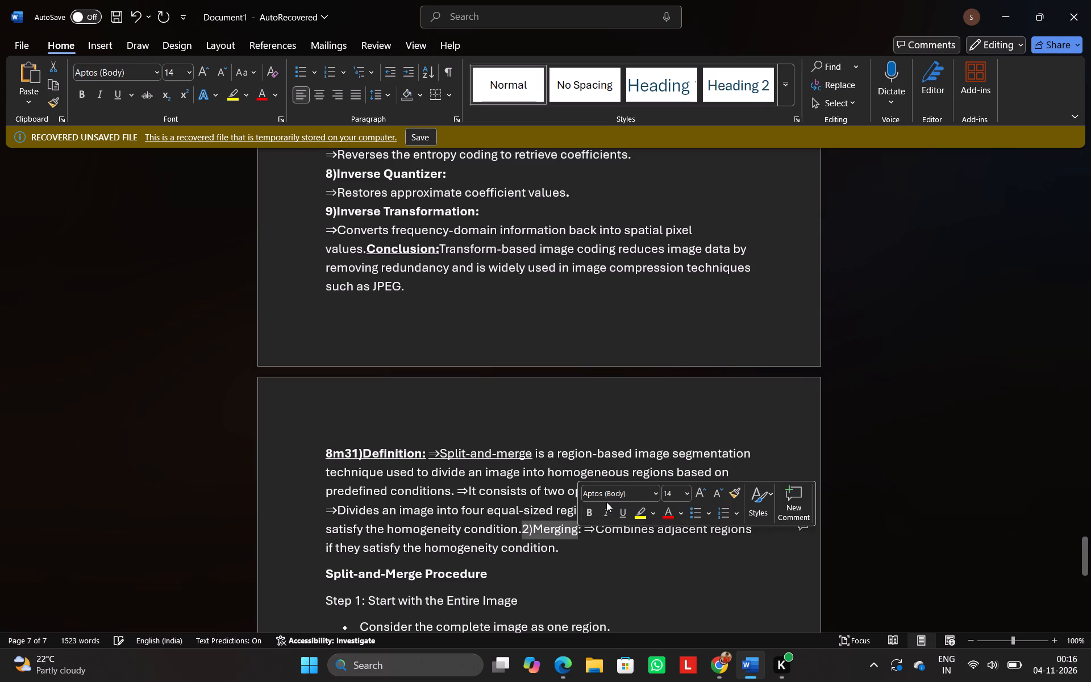
left_click(593, 506)
left_click(625, 509)
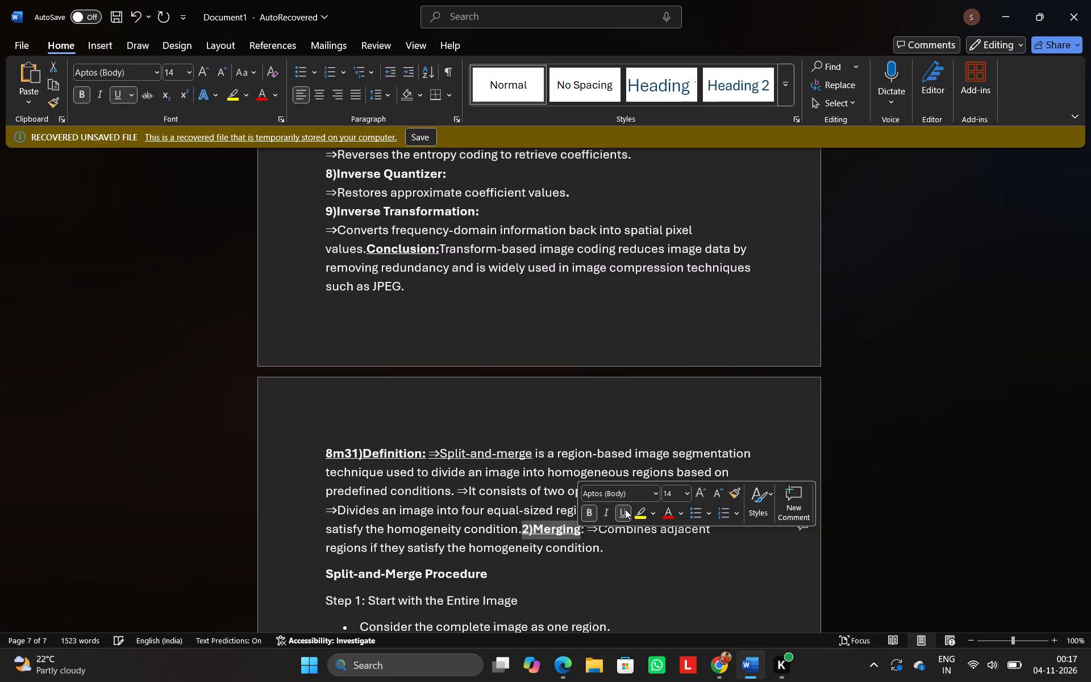
left_click(632, 565)
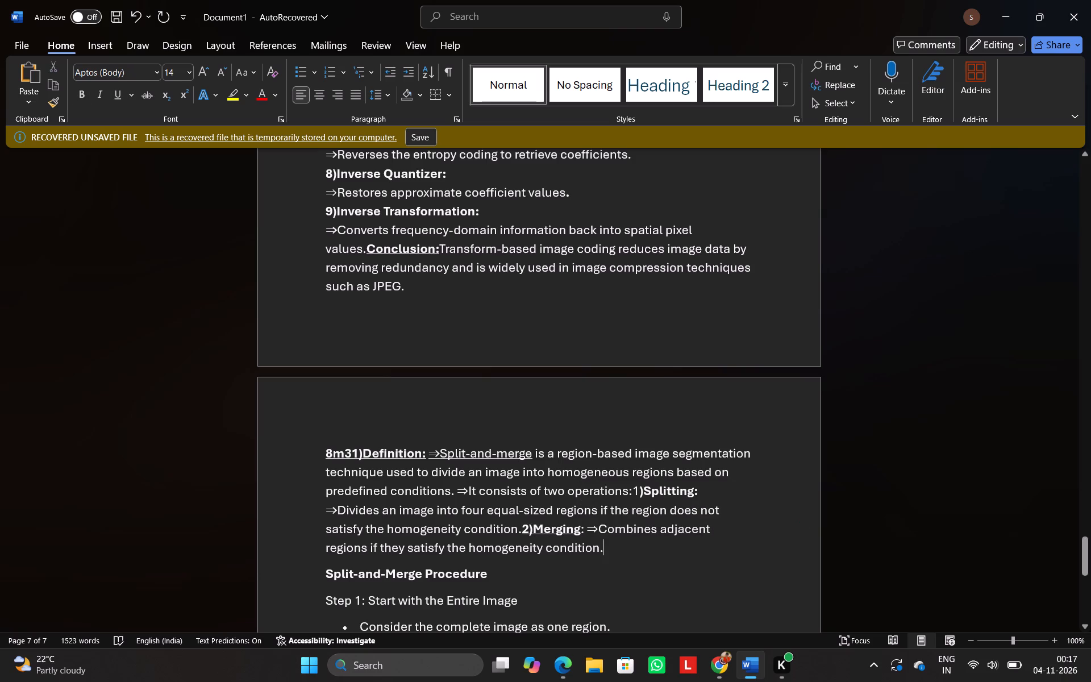
left_click_drag(642, 490, 701, 494)
left_click(740, 468)
left_click(728, 565)
Place the "Split-and-Merge Procedure" heading directly below the merging description with a line break instead of a paragraph break, and underline it.
scroll(638, 561, "down", 1)
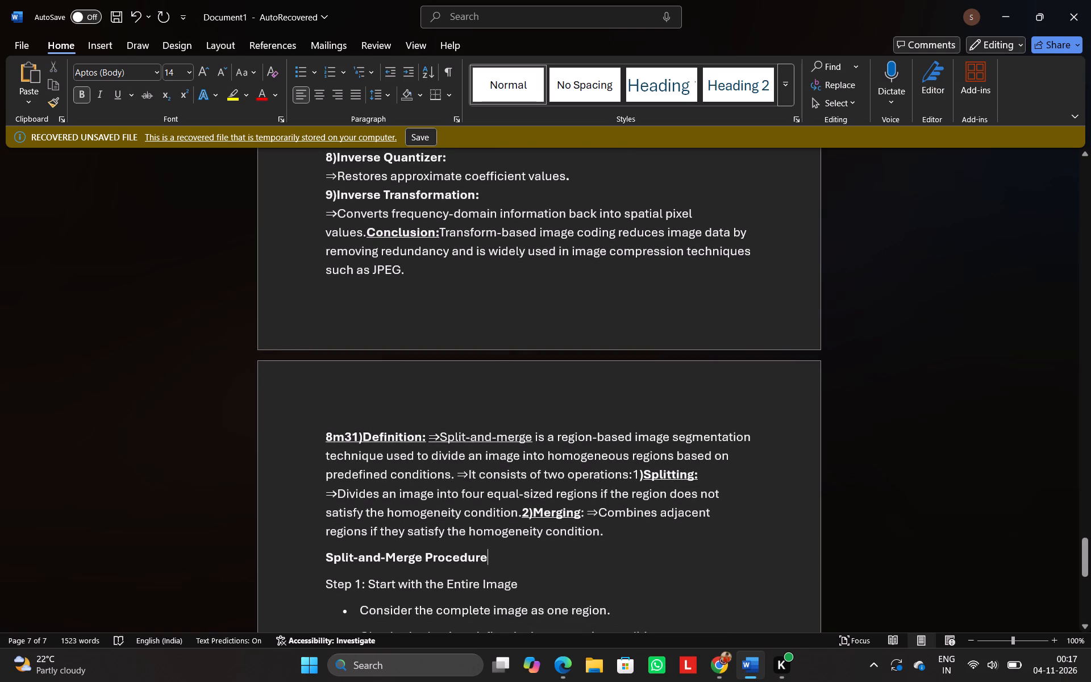
scroll(638, 561, "down", 2)
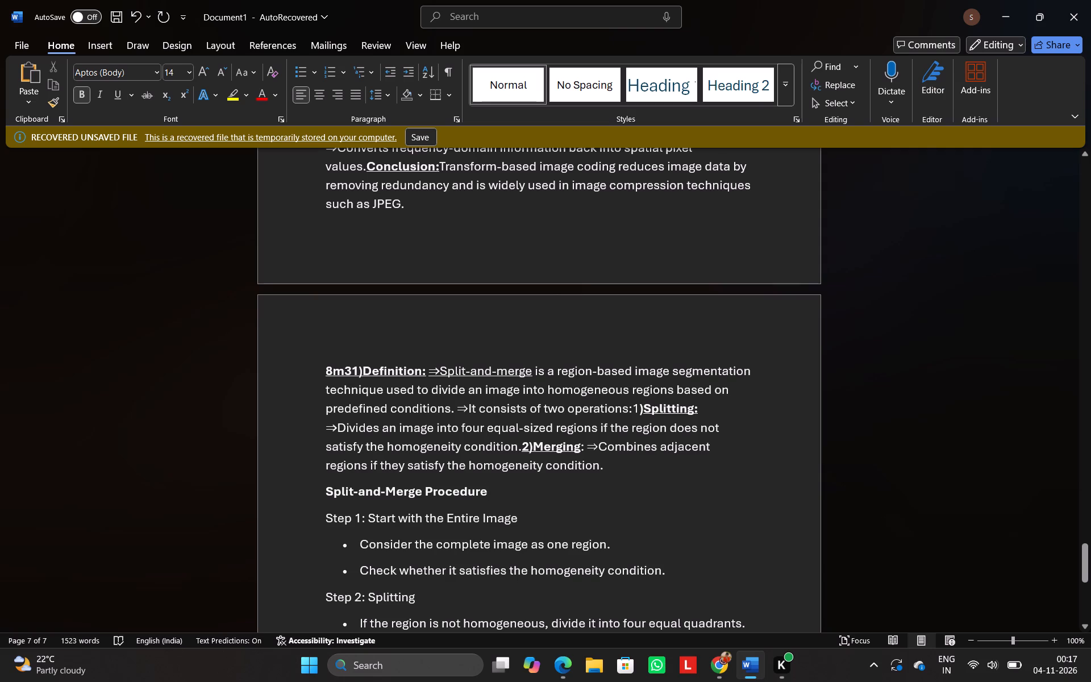
left_click(329, 501)
key("BackSpace")
key("shift+Return")
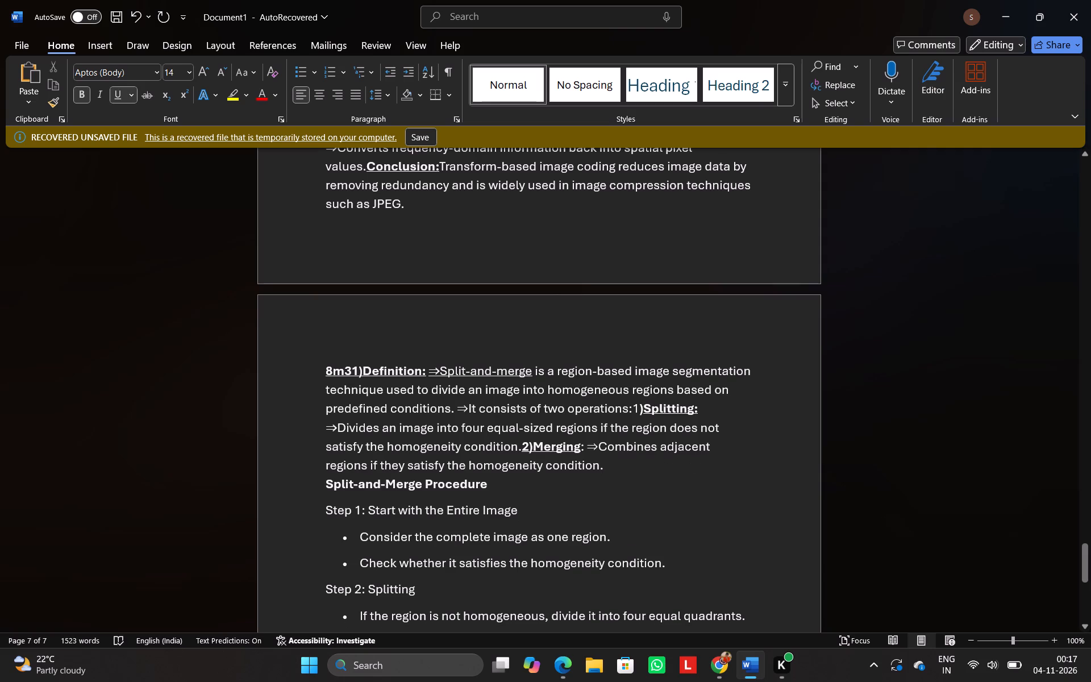
left_click_drag(325, 486, 480, 488)
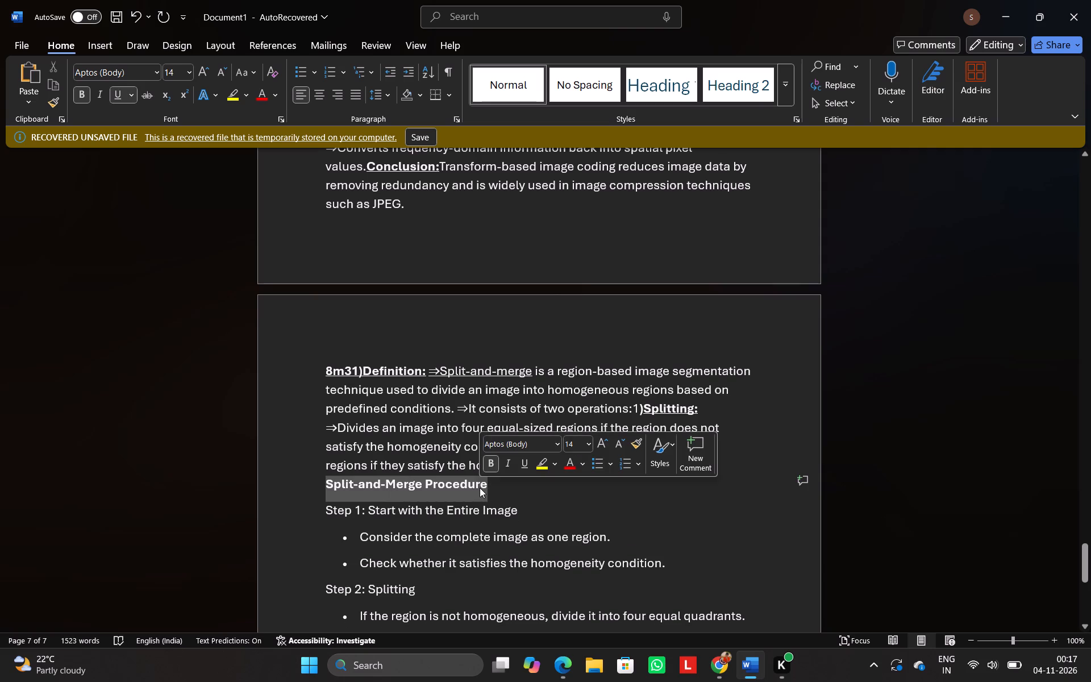
left_click(522, 466)
left_click(522, 514)
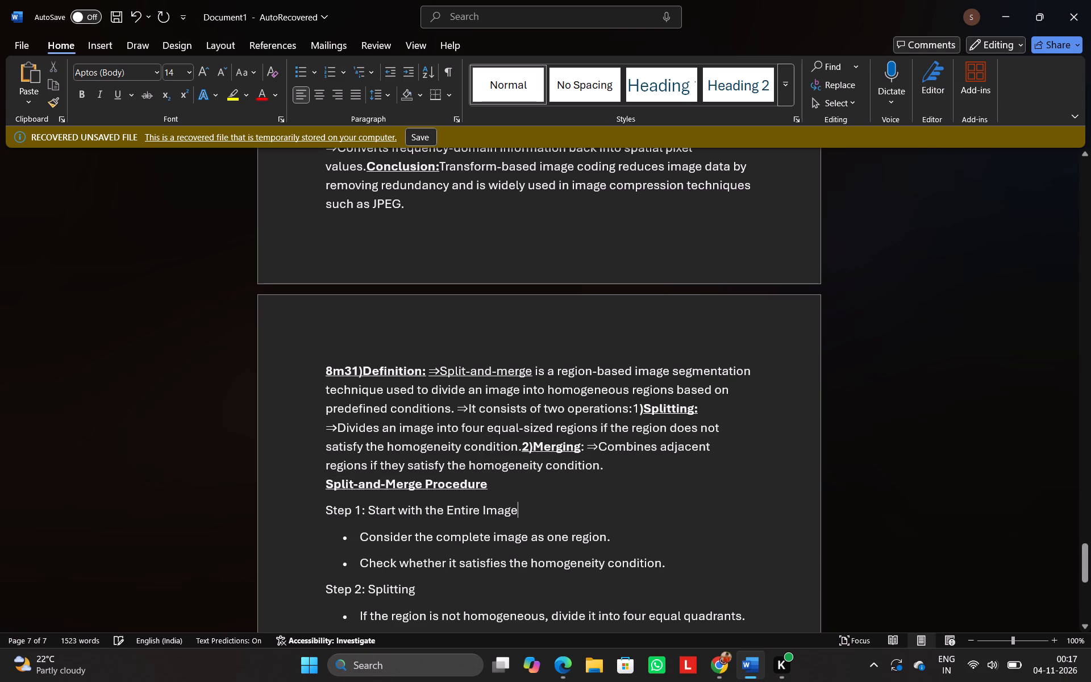
Place "Step 1: Start with the Entire Image" directly below the procedure heading using a line break instead of a paragraph break.
left_click(328, 509)
key("BackSpace")
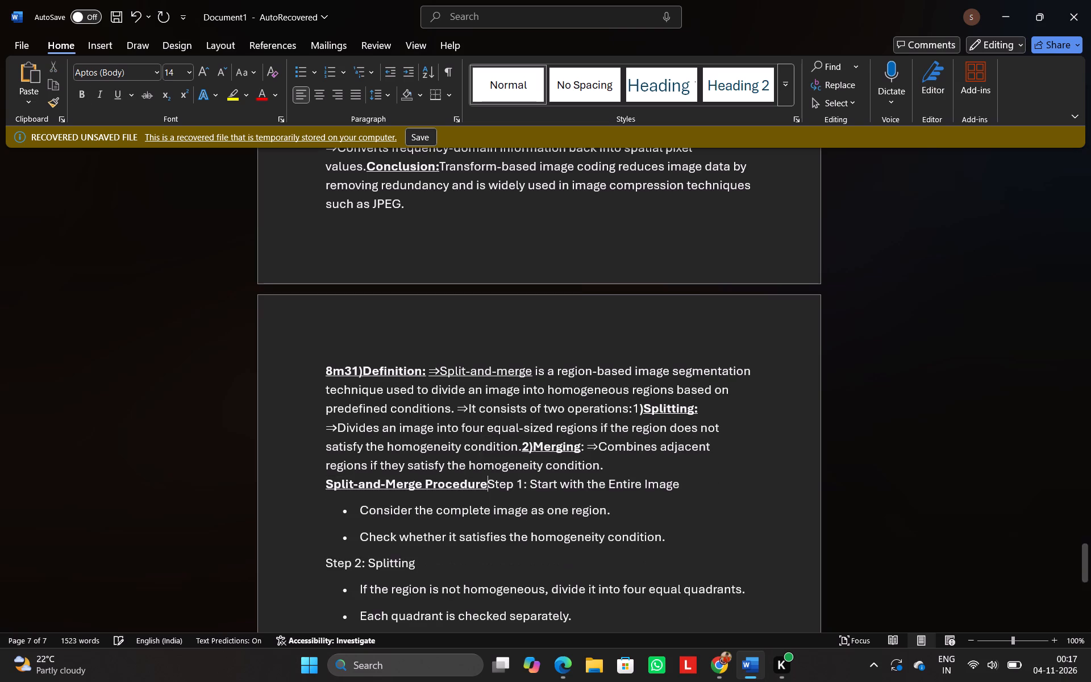
key("shift+Return")
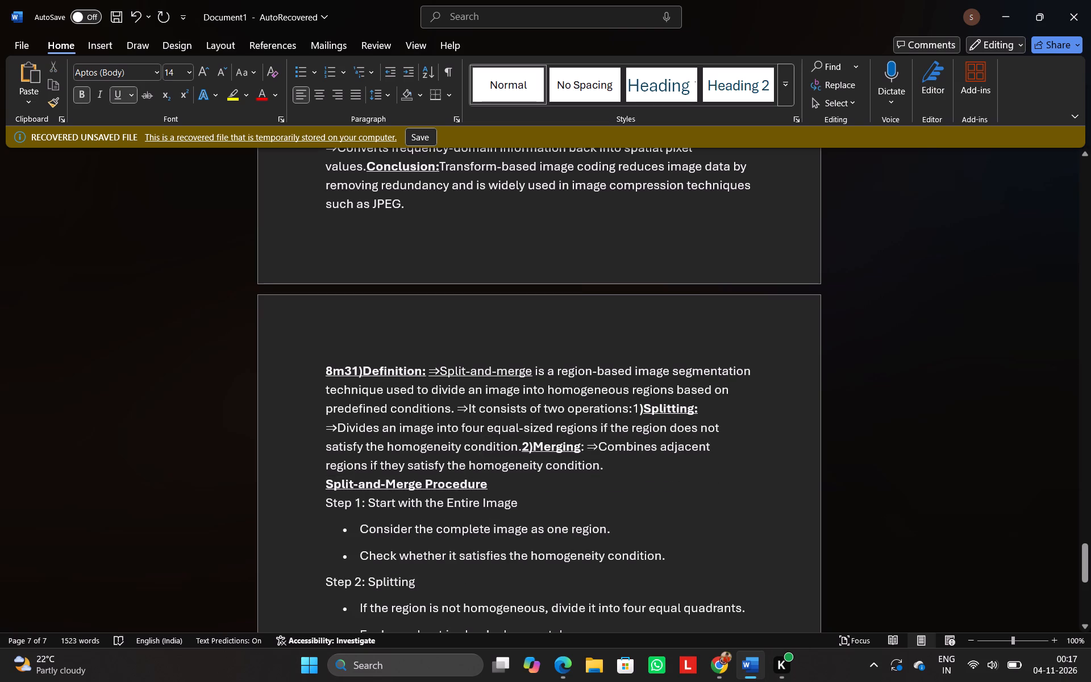
Place the bulleted "Consider the complete image as one region." directly below the Step 1 line, replacing its bullet with ⇒.
scroll(363, 531, "down", 3)
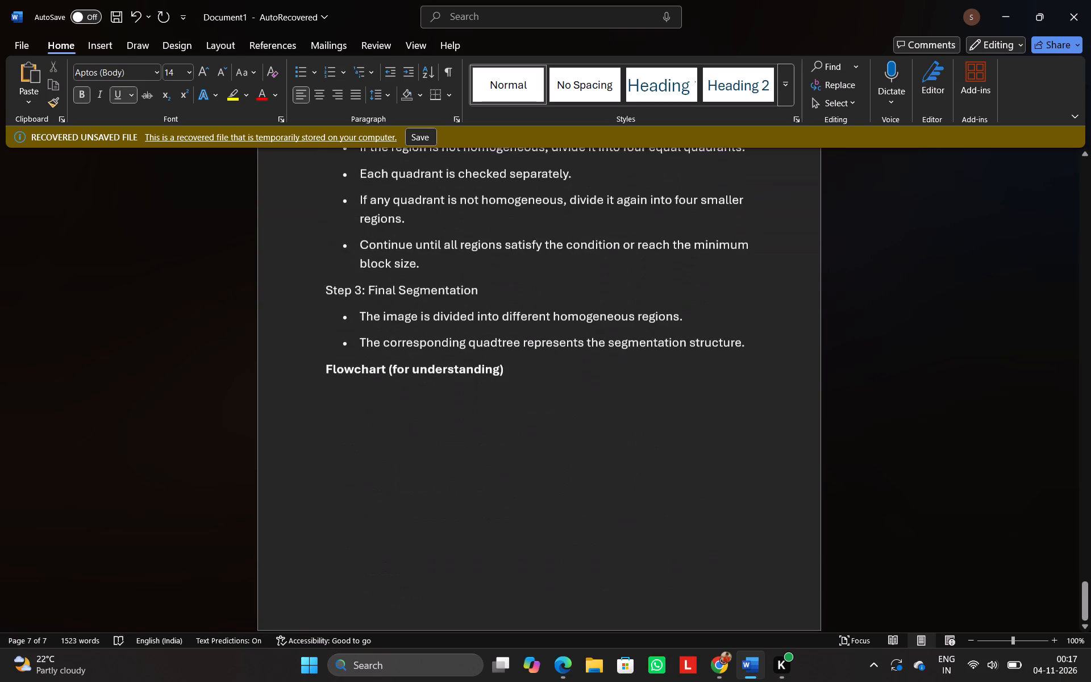
scroll(363, 531, "up", 2)
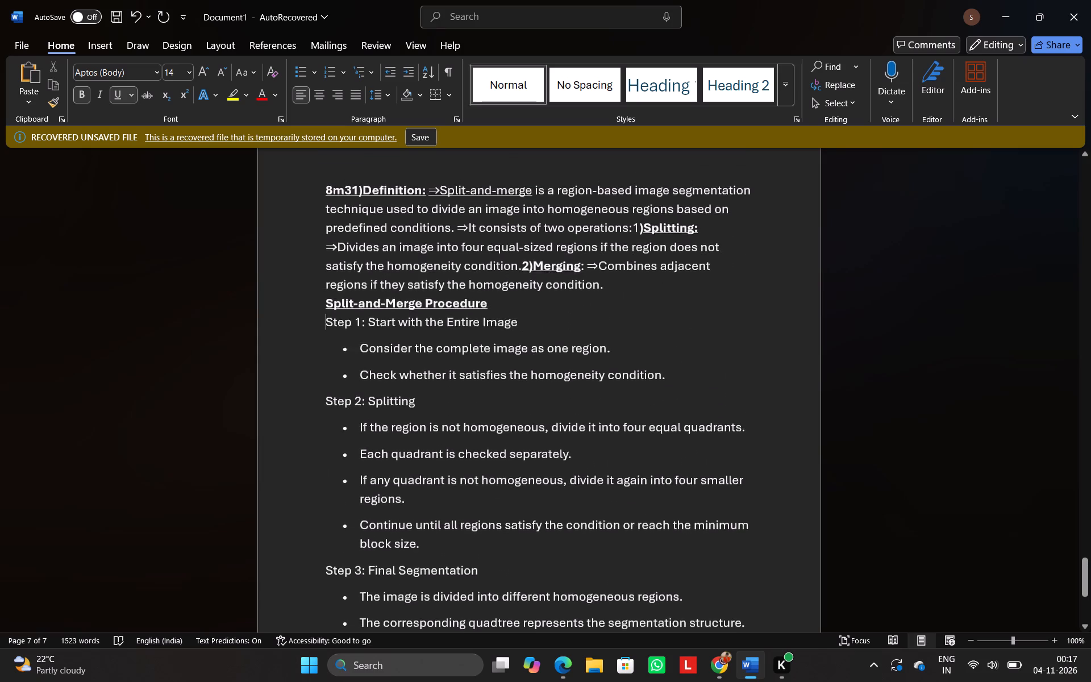
scroll(363, 531, "up", 1)
scroll(363, 531, "down", 1)
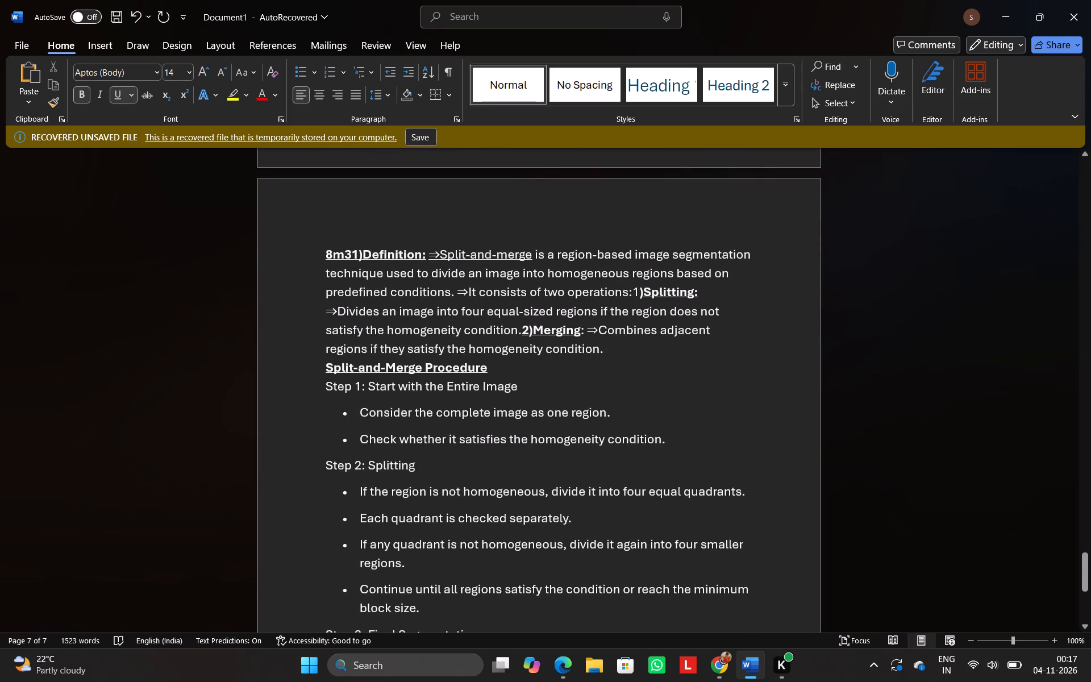
left_click(355, 418)
key("BackSpace")
key("BackSpace")
key("BackSpace")
key("shift+Return")
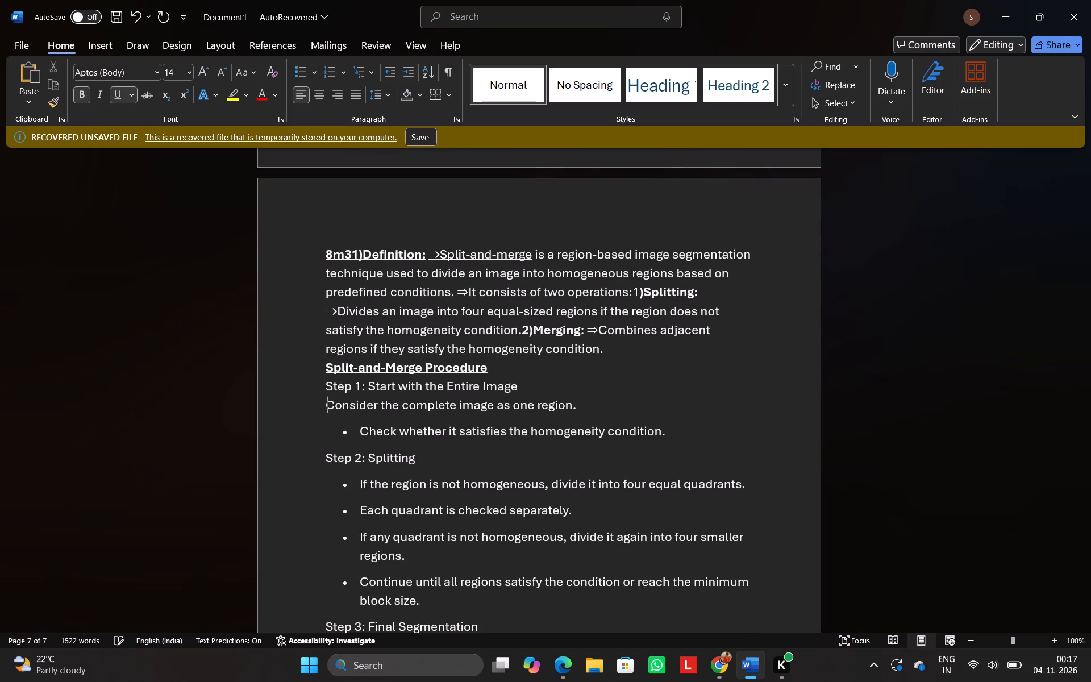
key("ctrl+v")
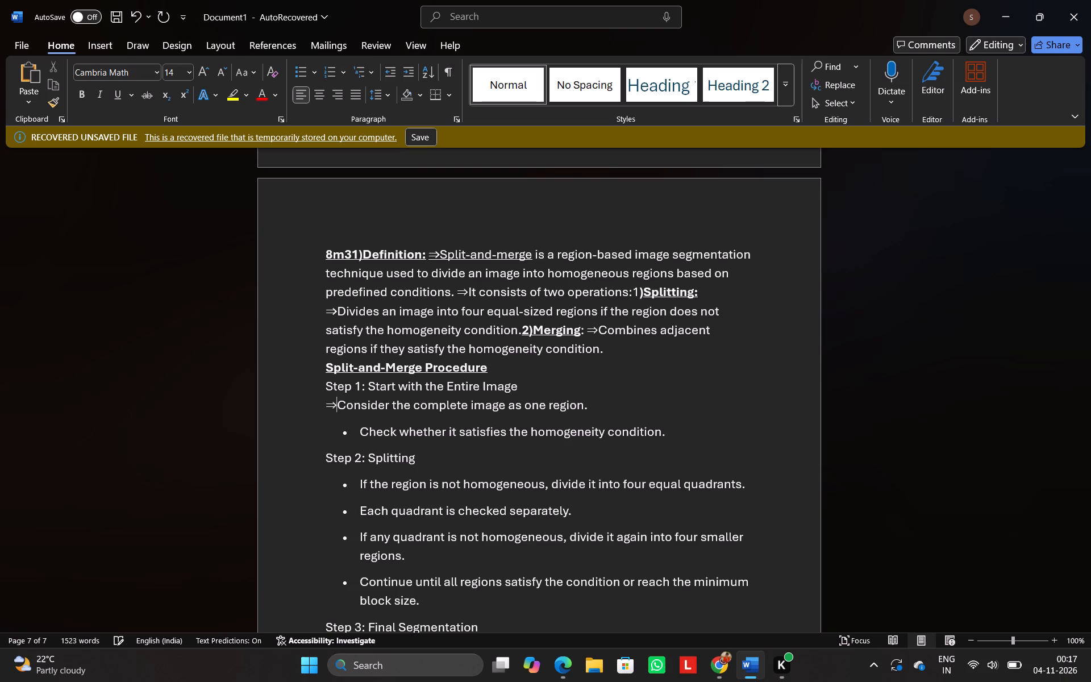
Place the bulleted "Check whether it satisfies the homogeneity condition." directly below the preceding Step 1 point, replacing its bullet with ⇒.
key("Down")
key("BackSpace")
key("BackSpace")
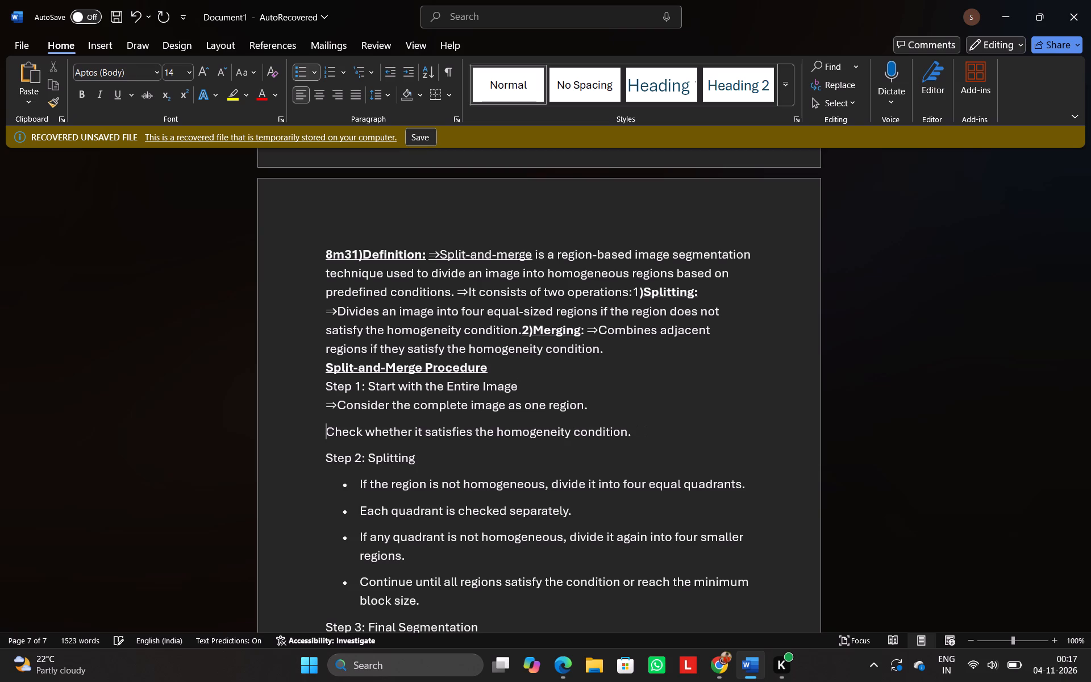
key("BackSpace")
key("shift+Return")
key("ctrl+v")
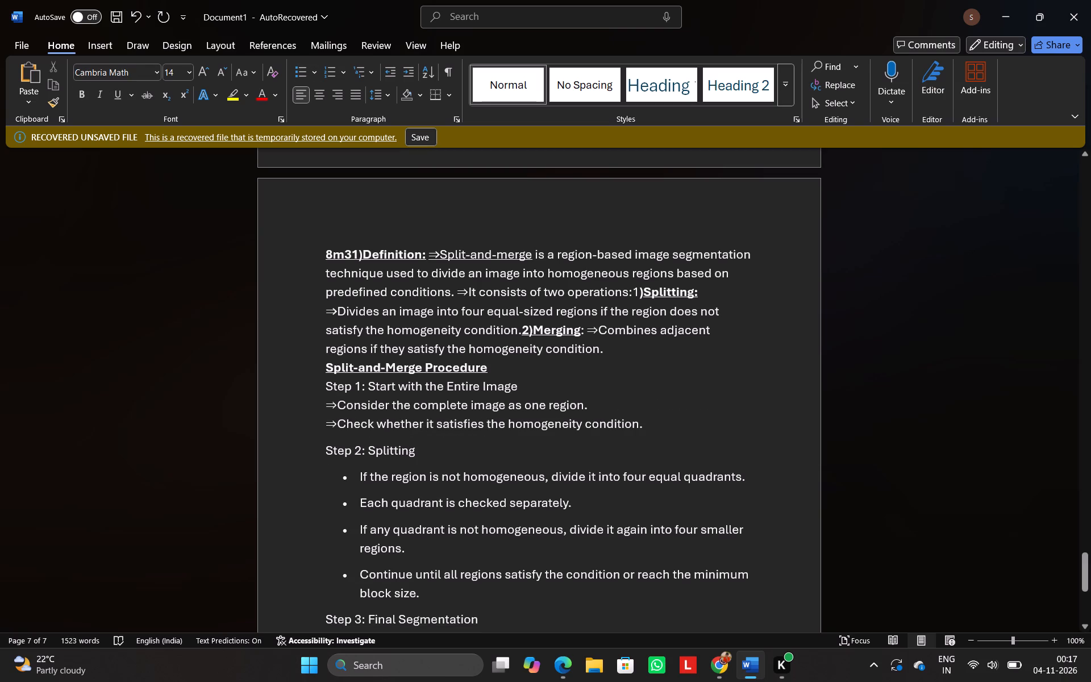
Underline the "Step 1:" label in front of "Start with the Entire Image".
left_click_drag(323, 384, 359, 389)
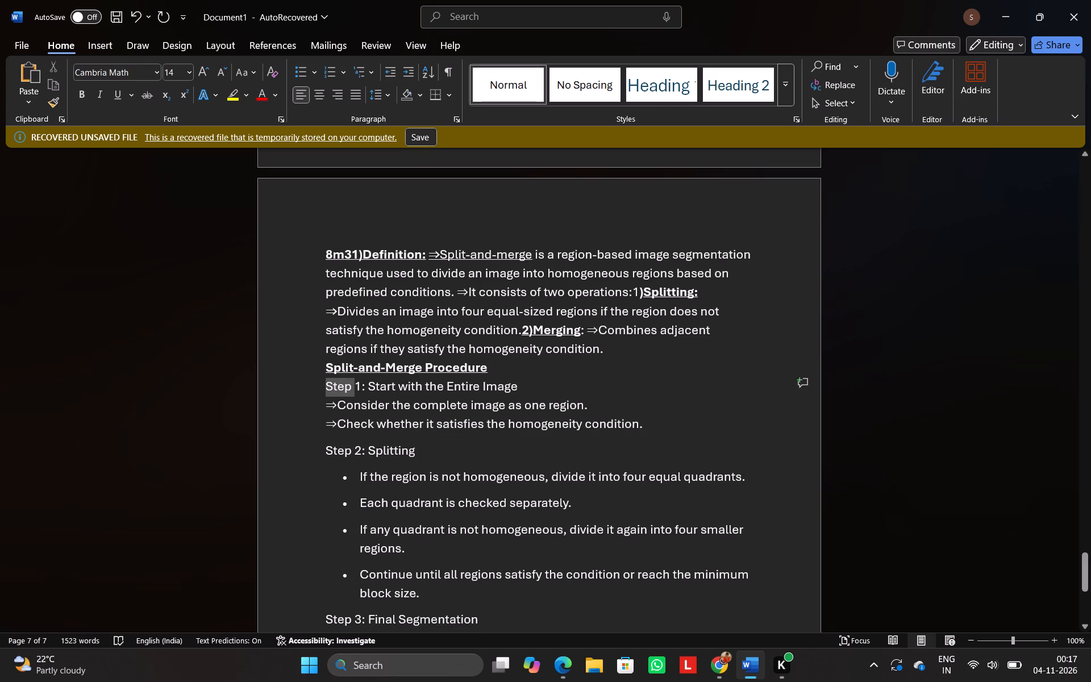
left_click_drag(359, 389, 365, 391)
left_click(408, 371)
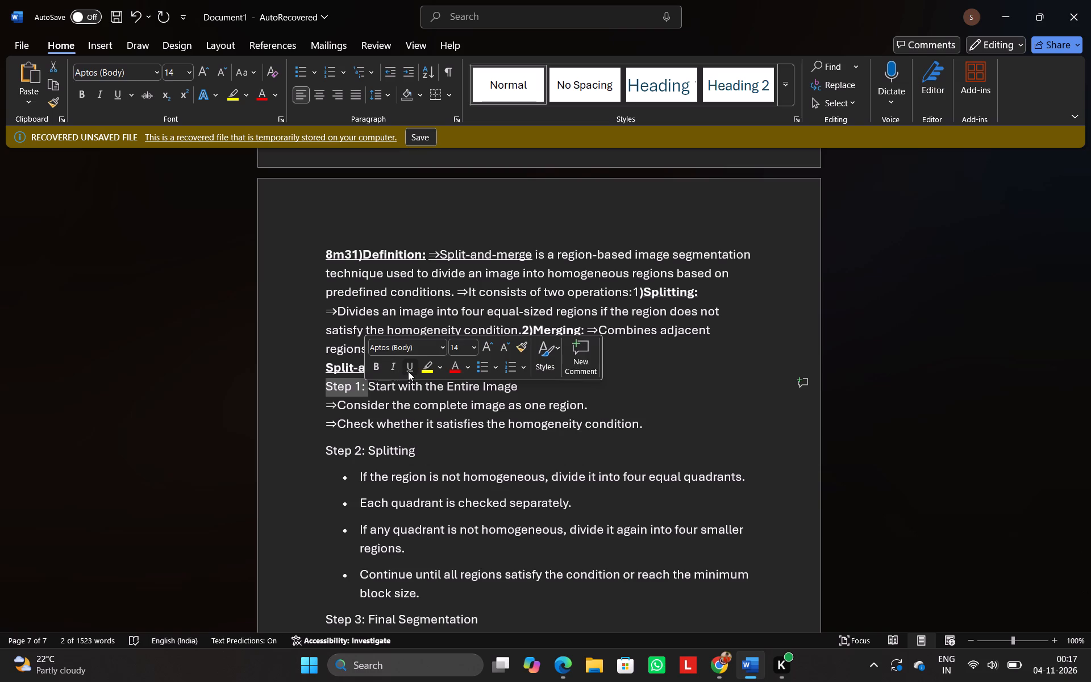
Underline "Step 2" and place the "Step 2: Splitting" line directly below the last Step 1 point using a line break instead of a paragraph break.
left_click(327, 449)
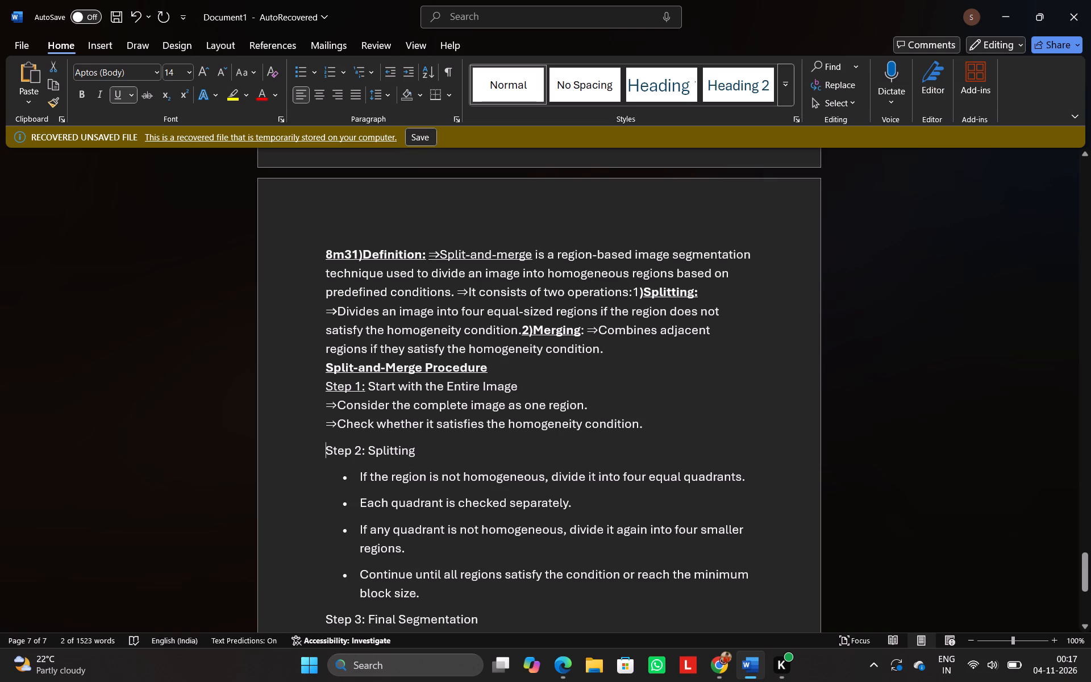
left_click_drag(327, 449, 360, 452)
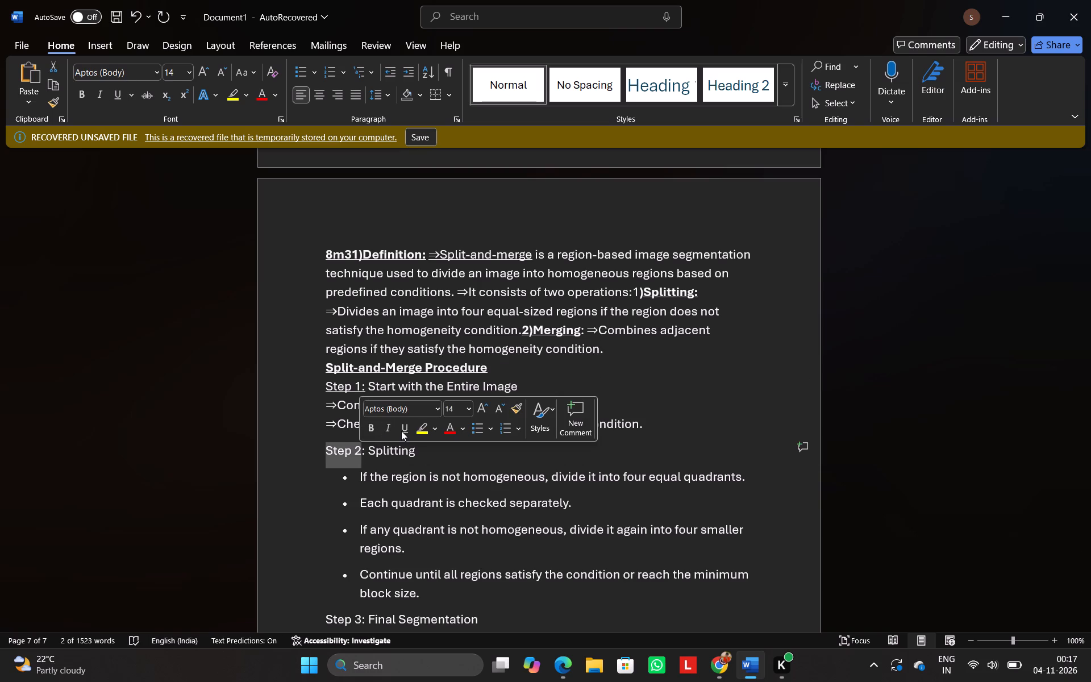
left_click(401, 431)
left_click(323, 450)
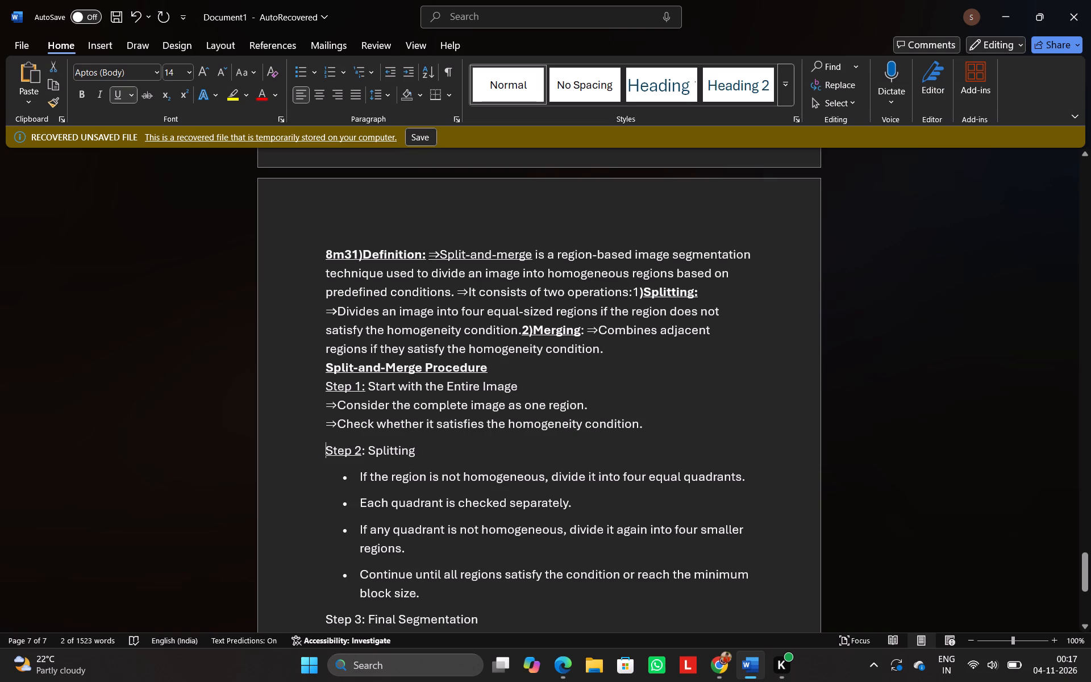
key("BackSpace")
key("BackSpace")
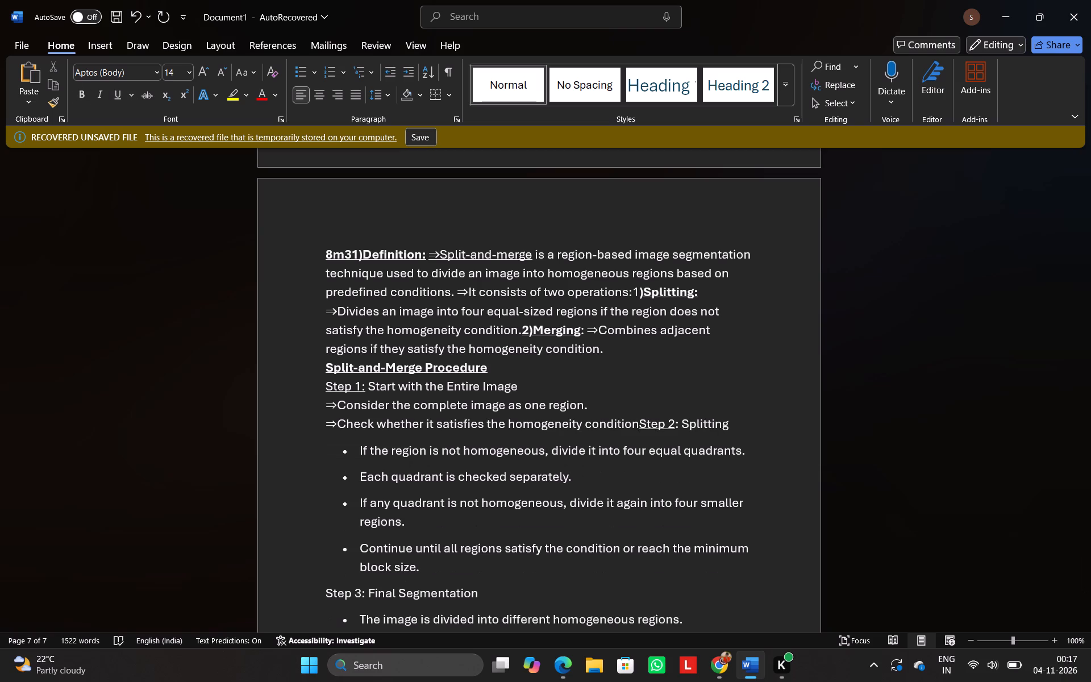
key("ctrl+z")
key("shift+Return")
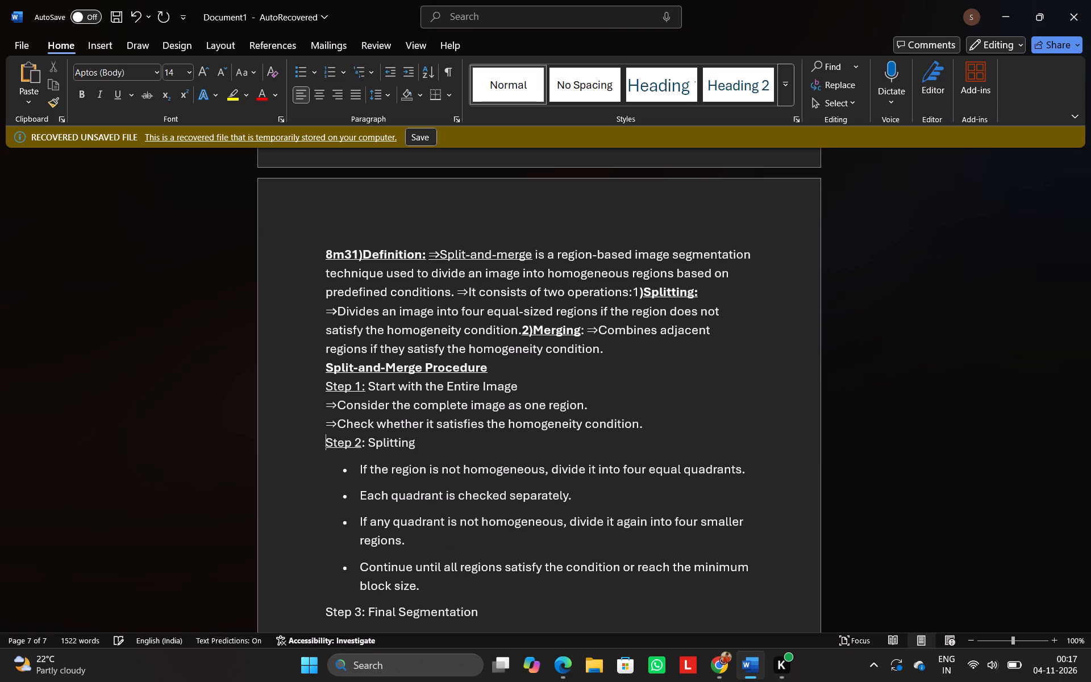
Place the bulleted "If the region is not homogeneous, divide it into four equal quadrants." directly below the Step 2 line, replacing its bullet with ⇒.
left_click(357, 472)
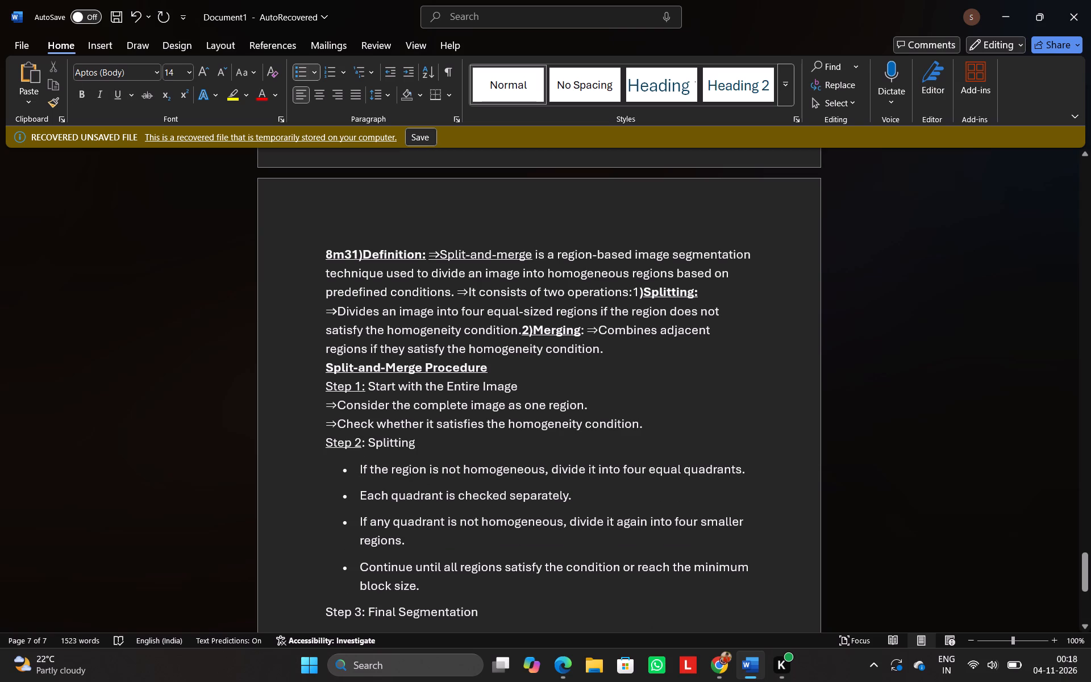
key("BackSpace")
key("BackSpace")
key("BackSpace")
key("shift+Return")
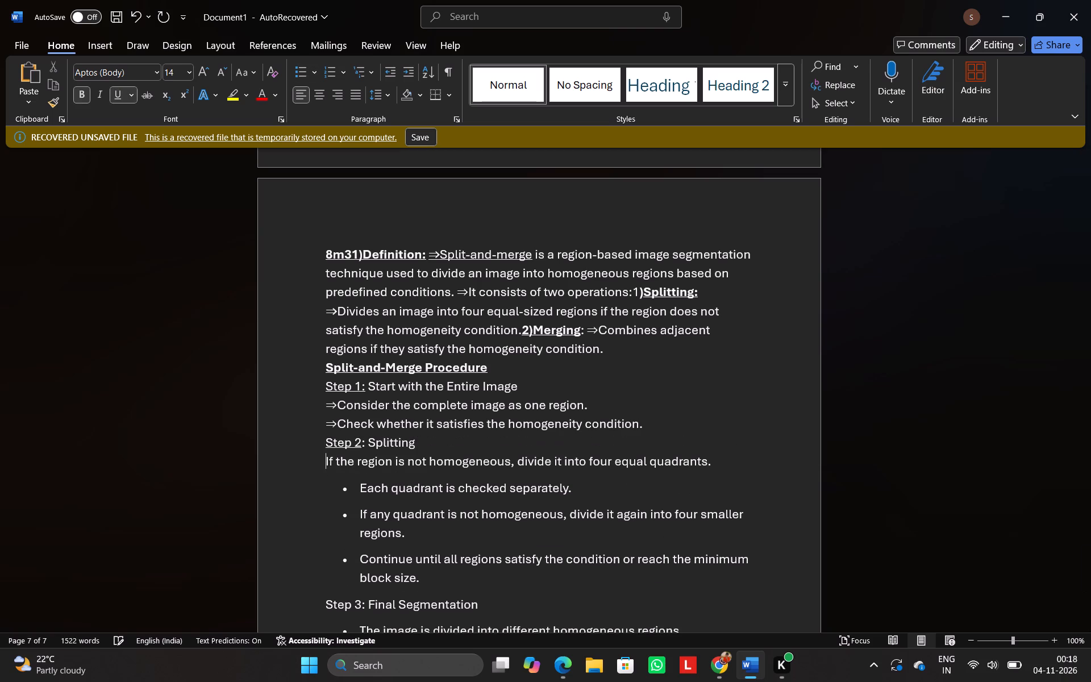
key("ctrl+v")
Place the bulleted "Each quadrant is checked separately." directly below the preceding Step 2 point, replacing its bullet with ⇒.
key("Down")
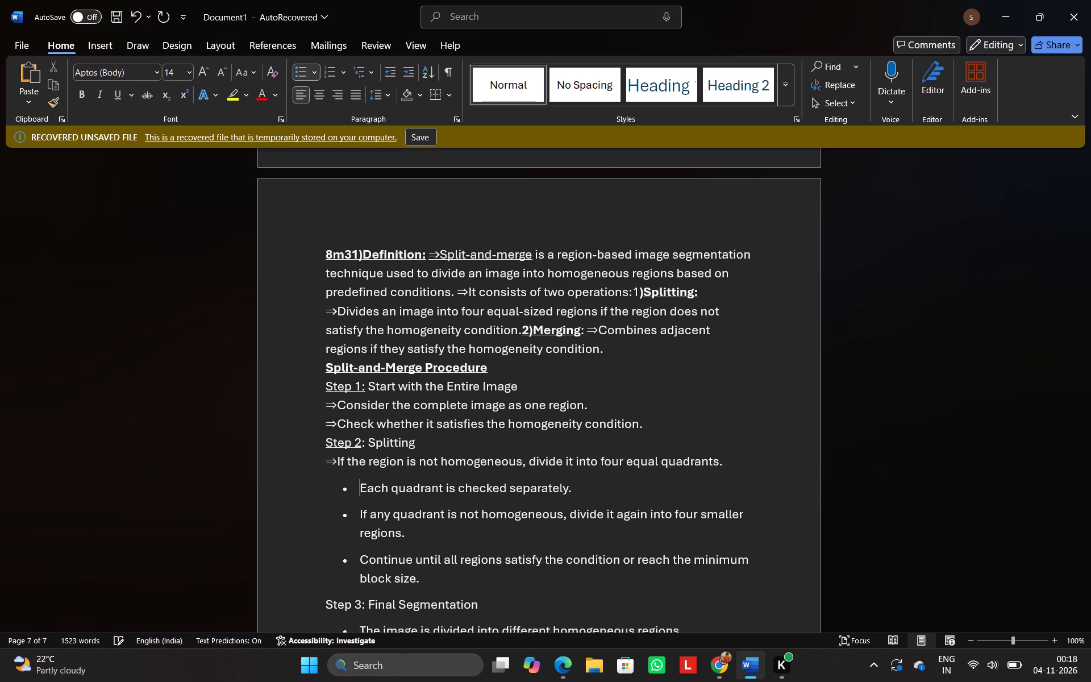
key("BackSpace")
key("BackSpace")
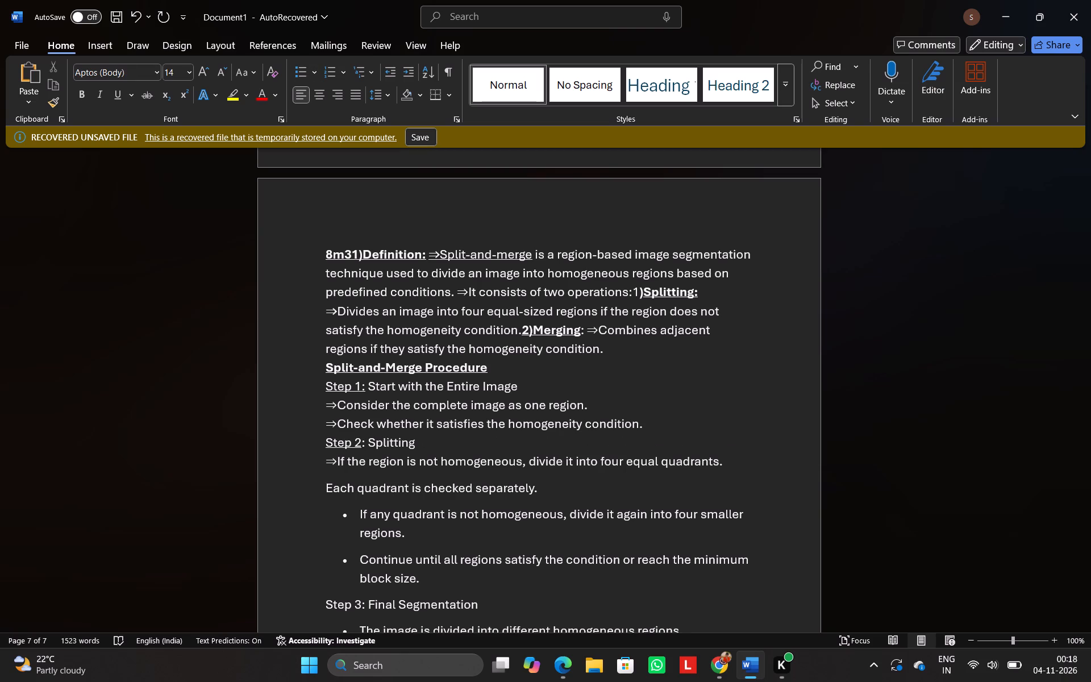
key("BackSpace")
key("shift+Return")
key("ctrl+v")
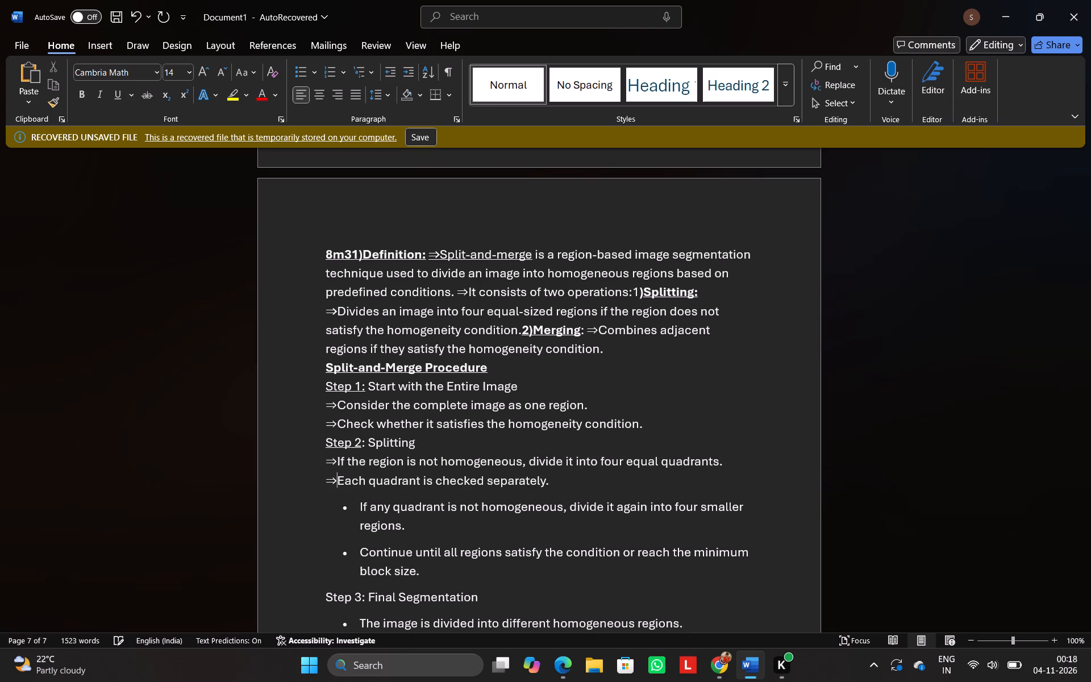
Place the bulleted point about dividing any non-homogeneous quadrant into four smaller regions directly below the preceding point, replacing its bullet with ⇒.
key("Down")
key("BackSpace")
key("BackSpace")
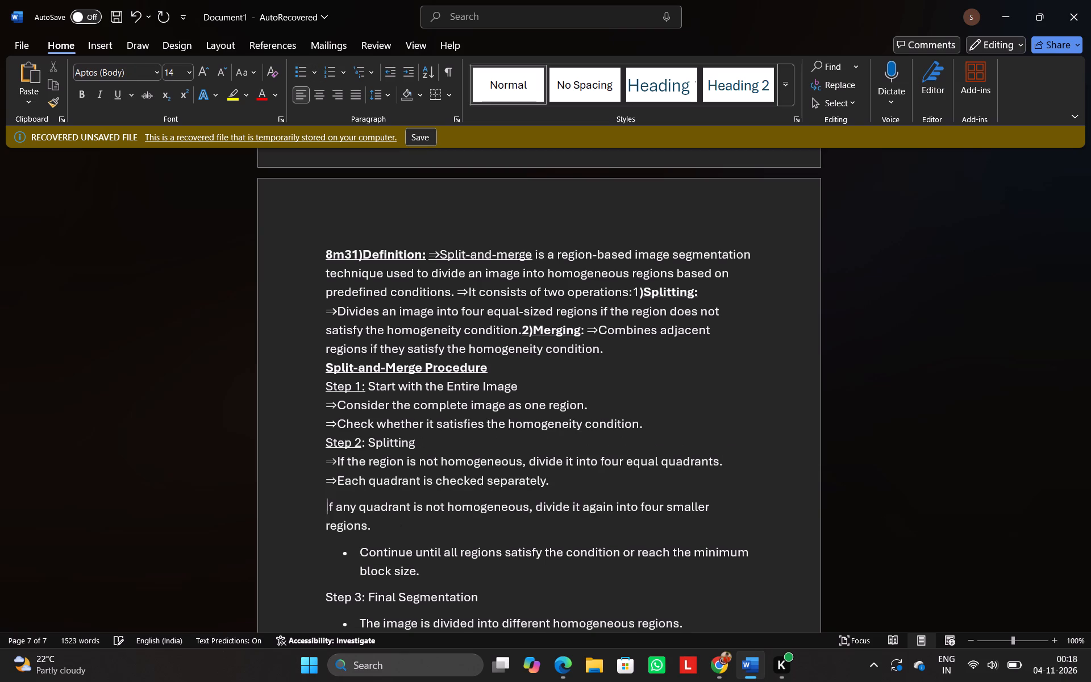
key("BackSpace")
key("shift+Return")
key("ctrl+v")
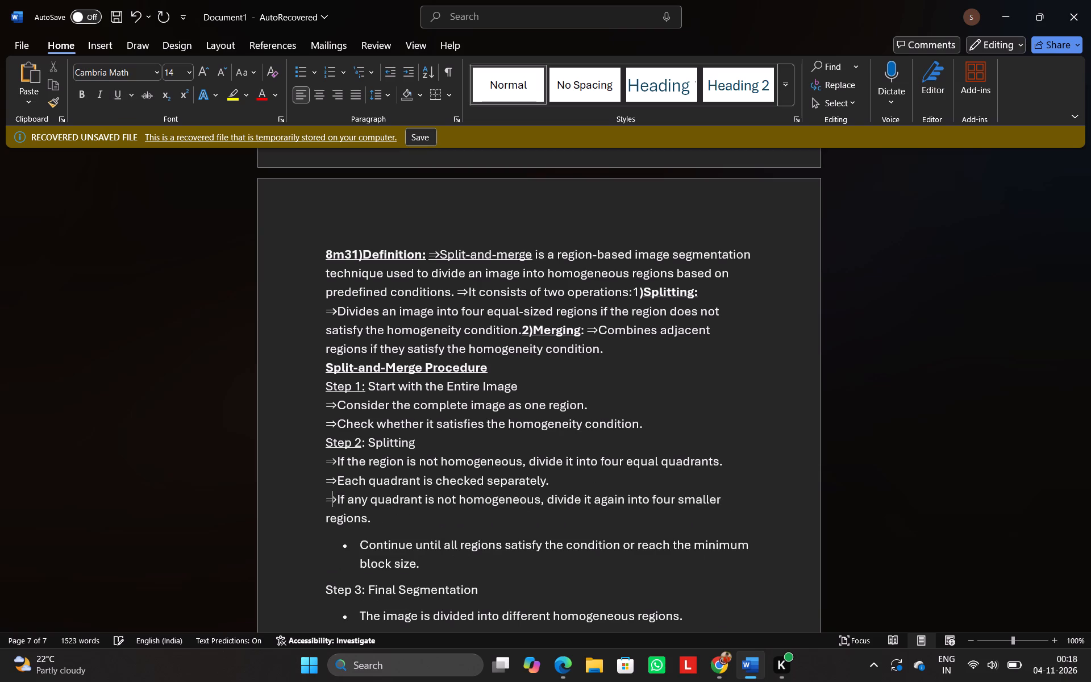
Place the bulleted "Continue until all regions satisfy the condition…" point directly below the preceding Step 2 point, replacing its bullet with ⇒.
key("Down")
key("Down")
key("BackSpace")
key("BackSpace")
key("BackSpace")
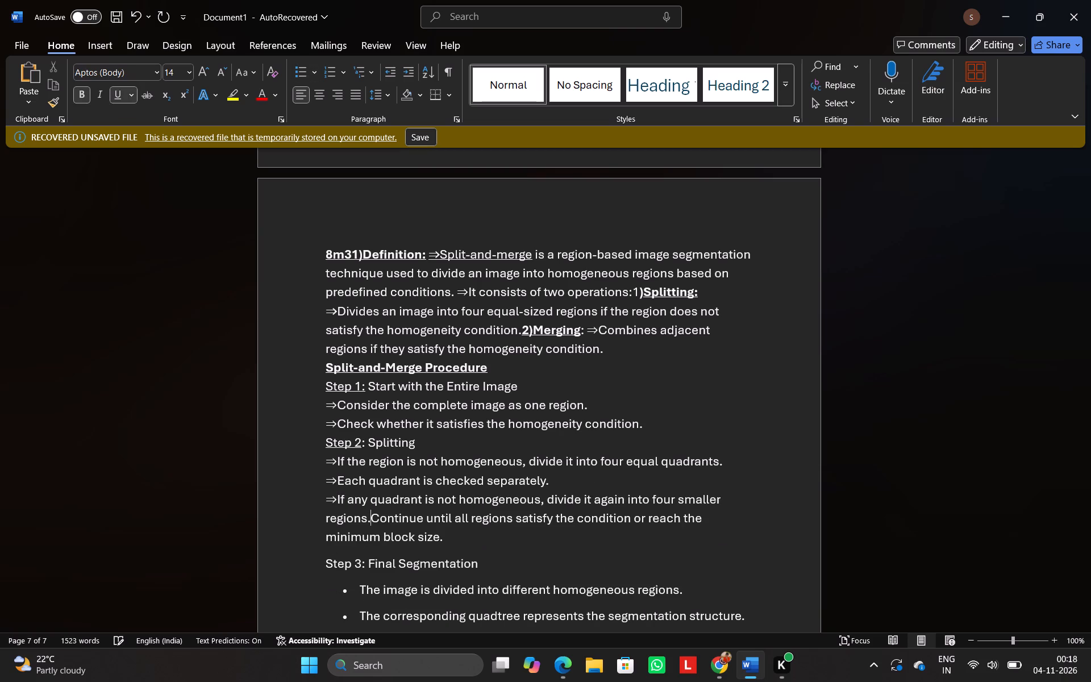
key("shift+Return")
key("ctrl+v")
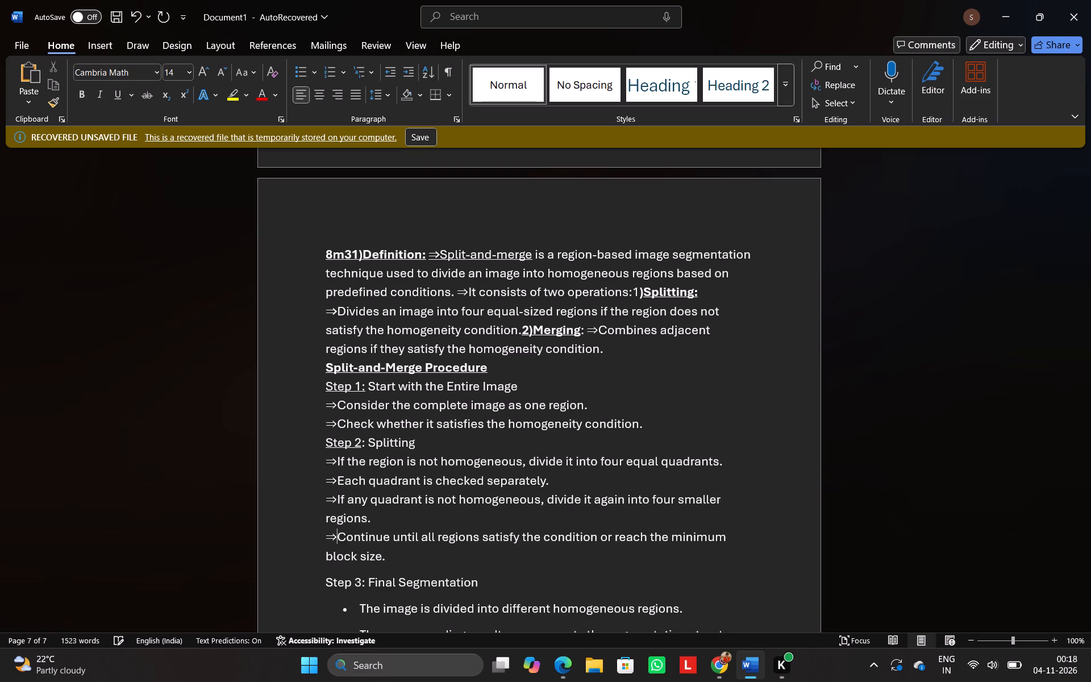
Place "Step 3: Final Segmentation" directly below the last Step 2 point using a line break instead of a paragraph break, keeping the period after "block size".
key("Down")
key("Down")
key("Left")
key("Left")
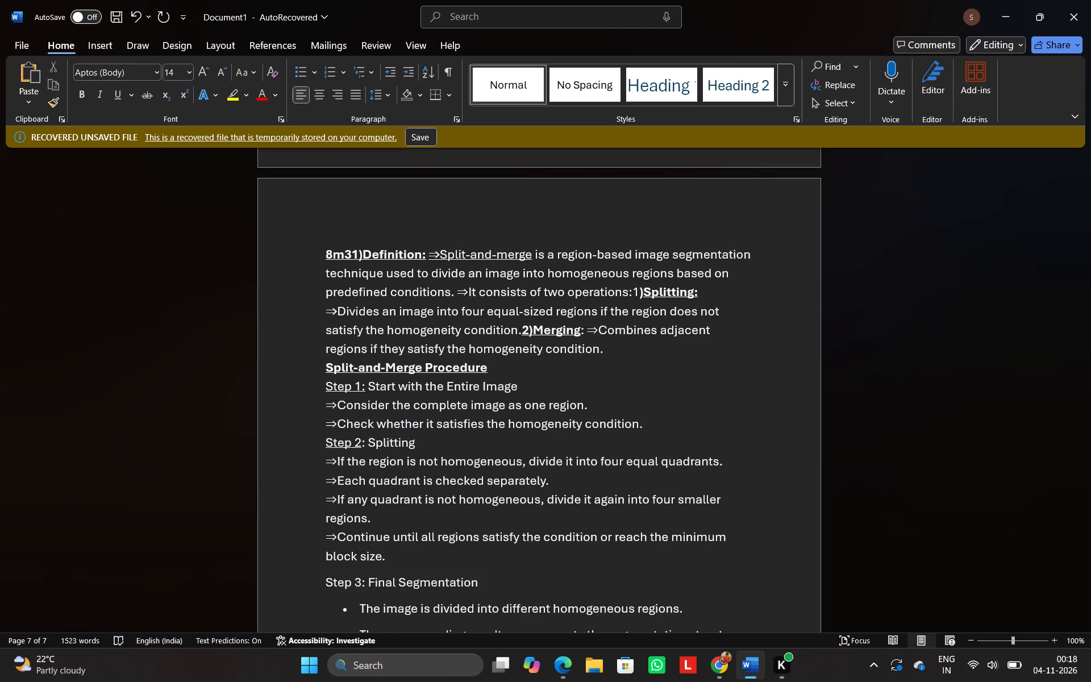
key("BackSpace")
key("BackSpace")
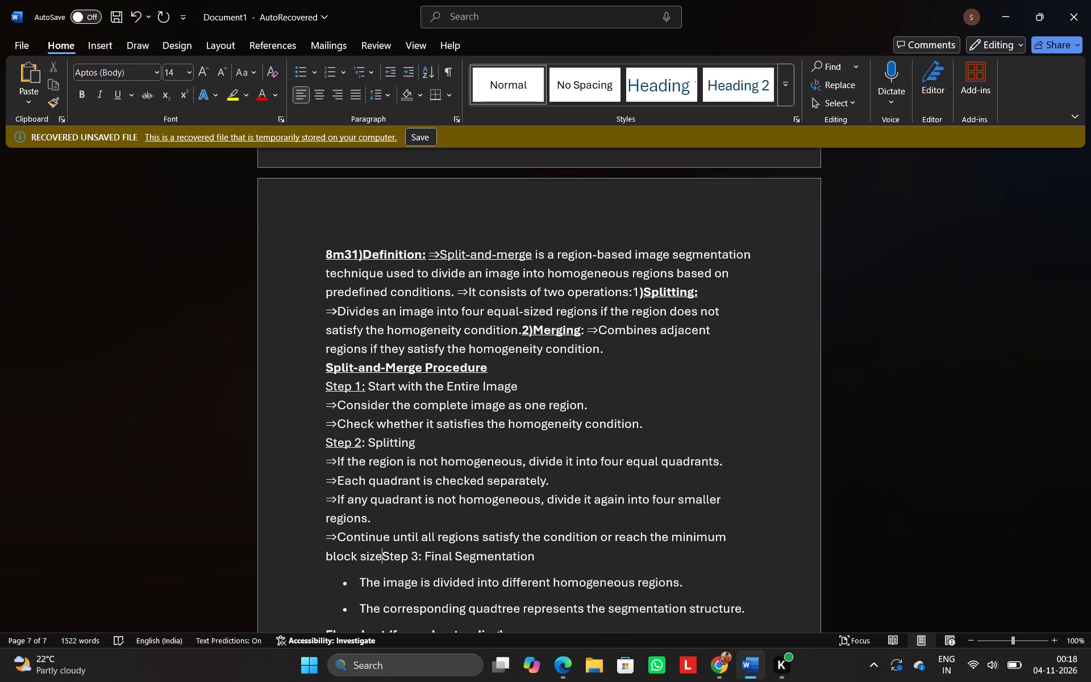
key("ctrl+period")
key("period")
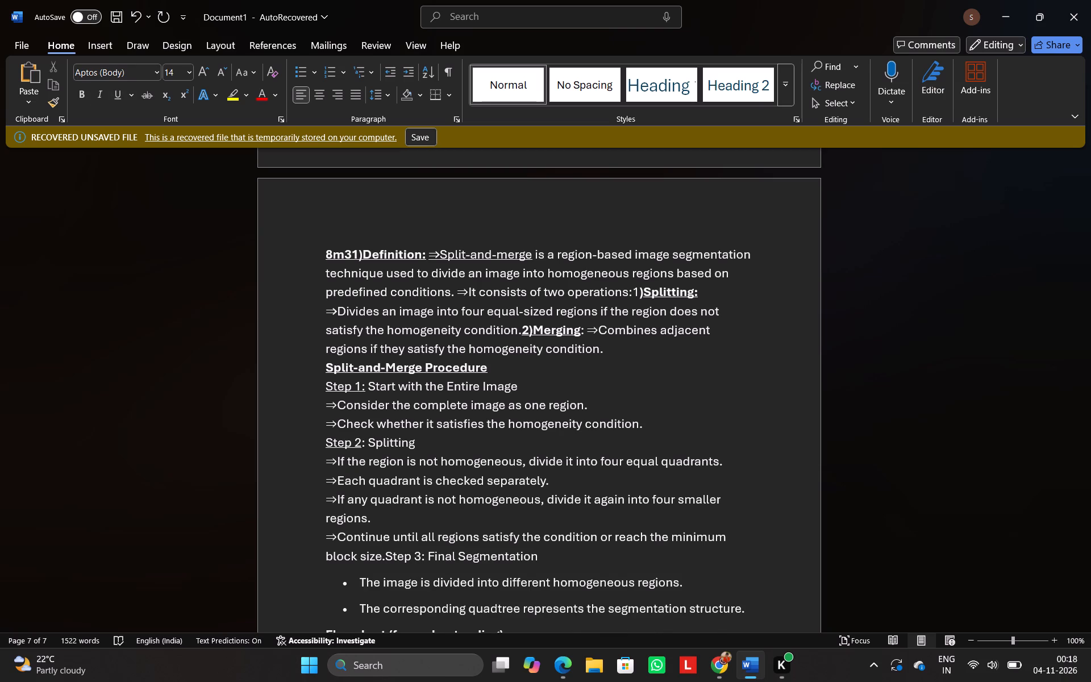
key("ctrl+Return")
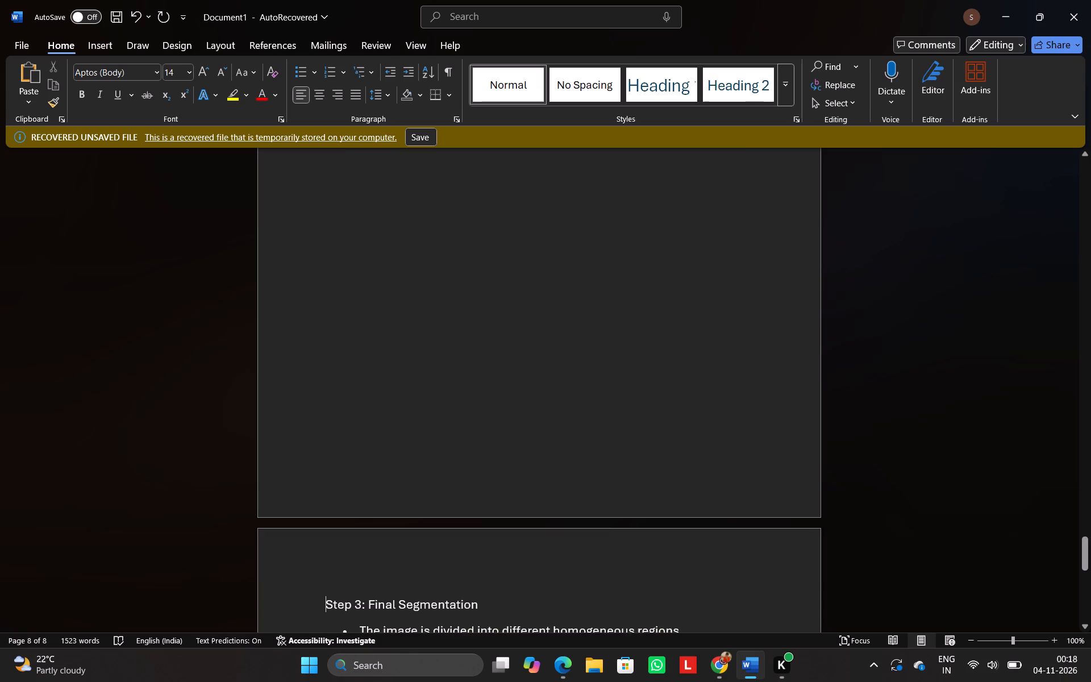
key("ctrl+z")
scroll(488, 459, "down", 1)
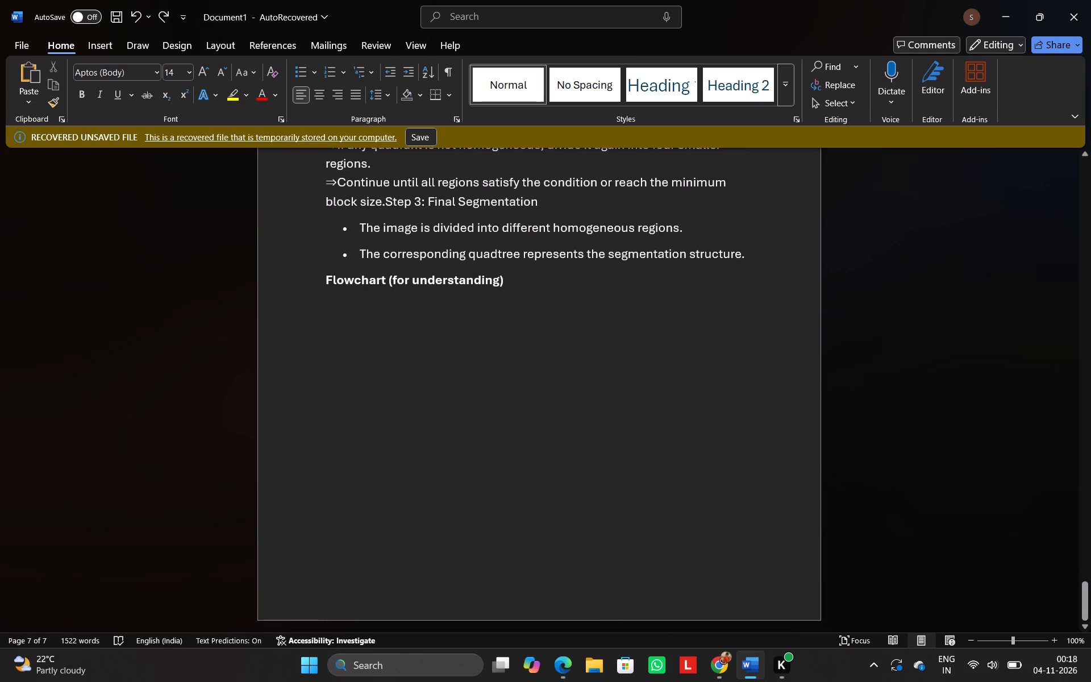
scroll(488, 459, "down", 3)
scroll(488, 459, "up", 2)
scroll(488, 459, "down", 1)
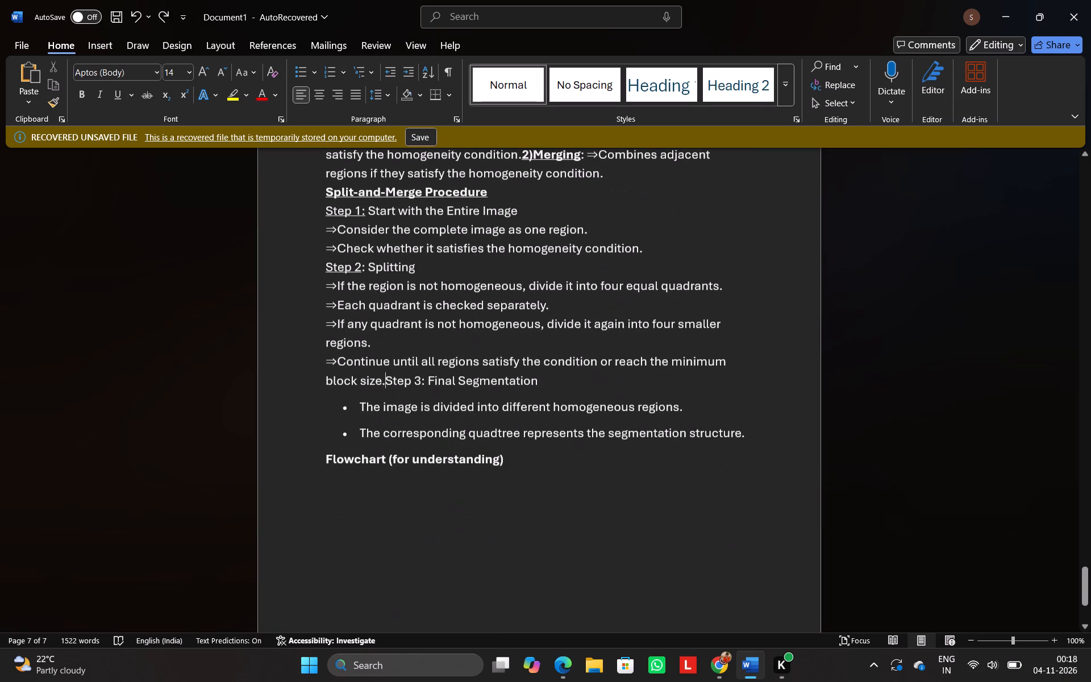
key("shift+Return")
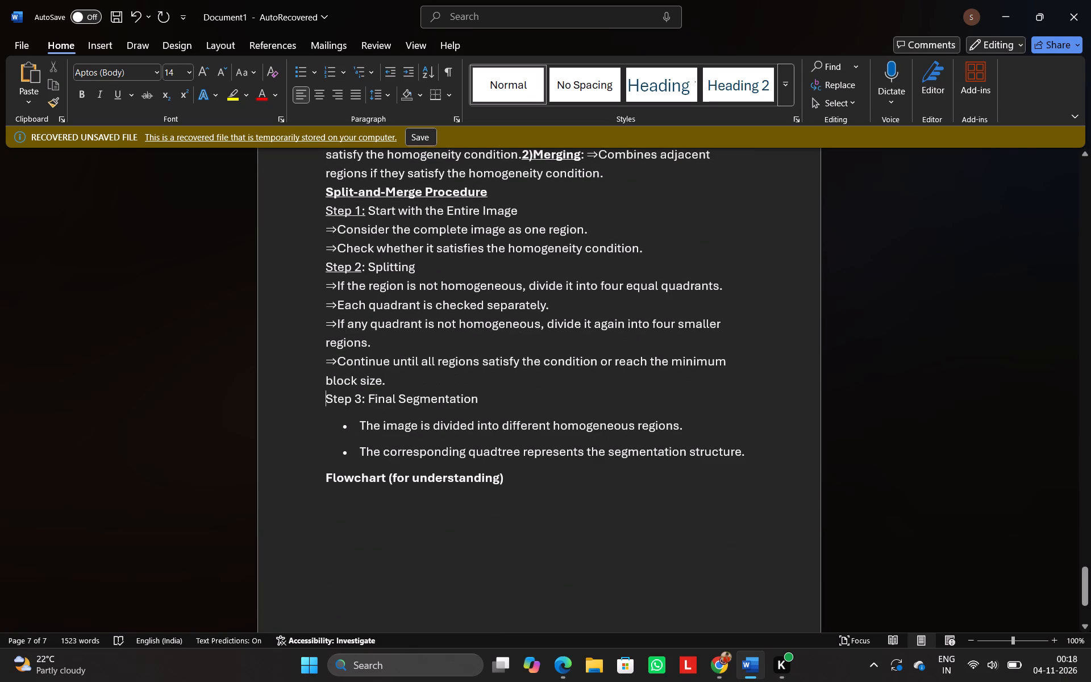
Underline the "Step 3:" label in front of "Final Segmentation".
left_click_drag(324, 400, 366, 403)
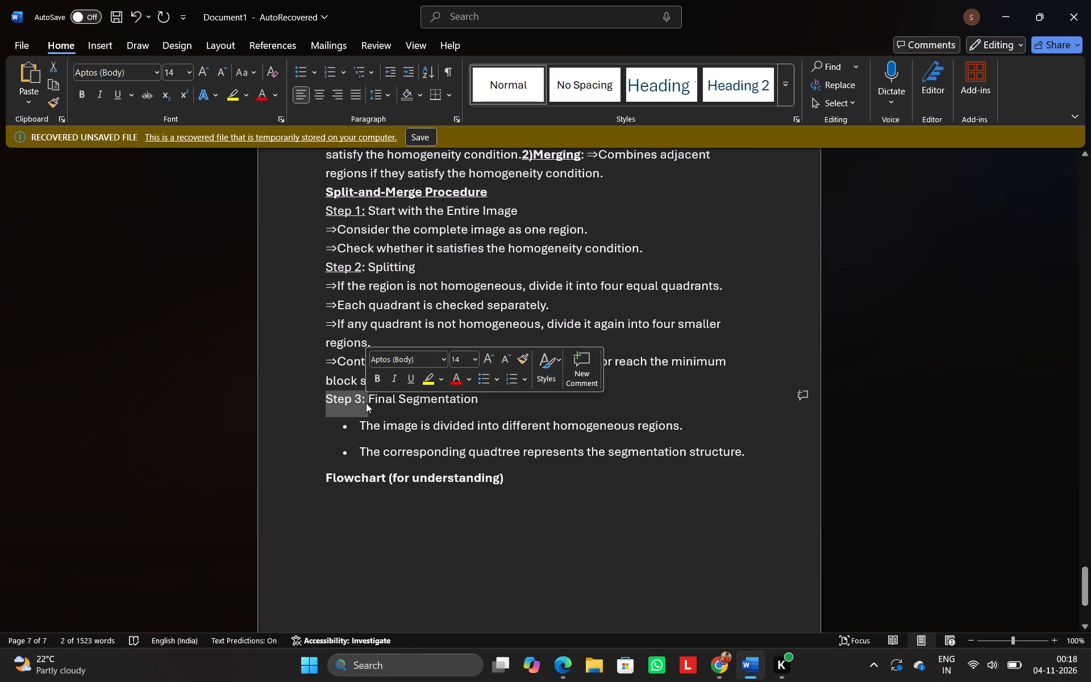
left_click(409, 381)
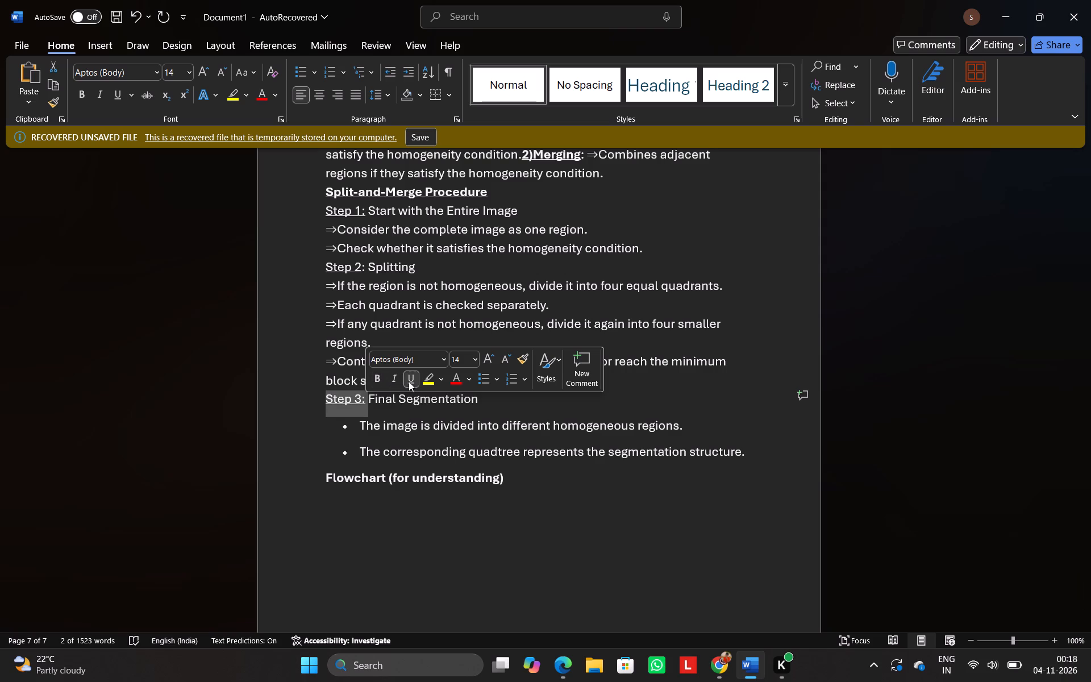
left_click(500, 407)
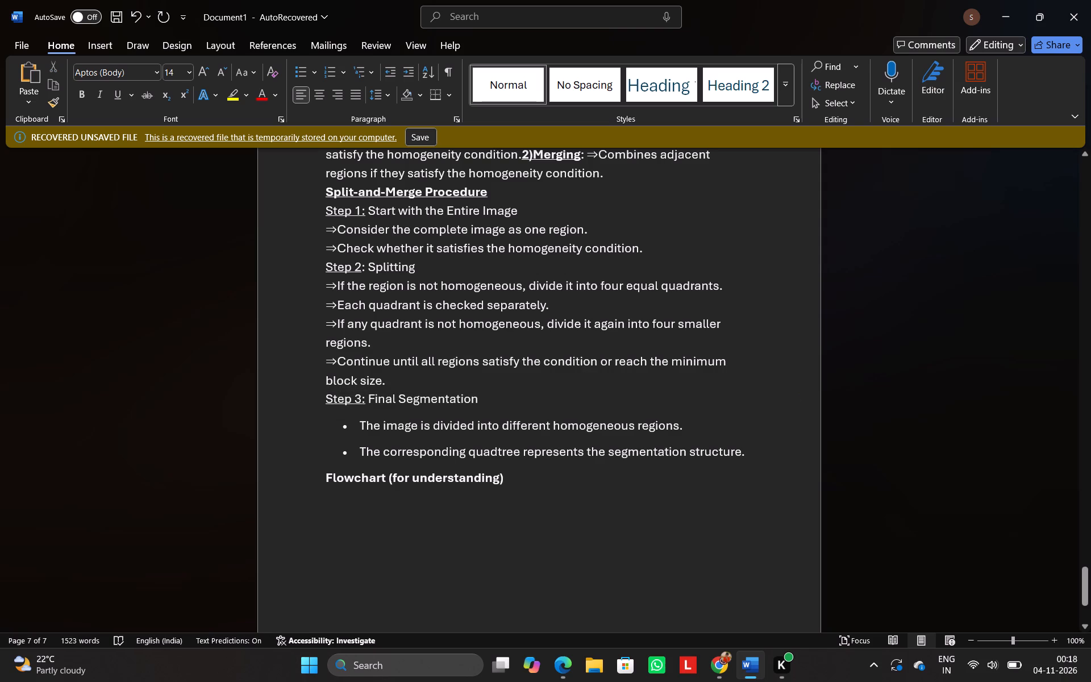
Place the bulleted "The image is divided into different homogeneous regions." directly below the Step 3 line, replacing its bullet with ⇒.
left_click(359, 425)
key("BackSpace")
key("BackSpace")
key("BackSpace")
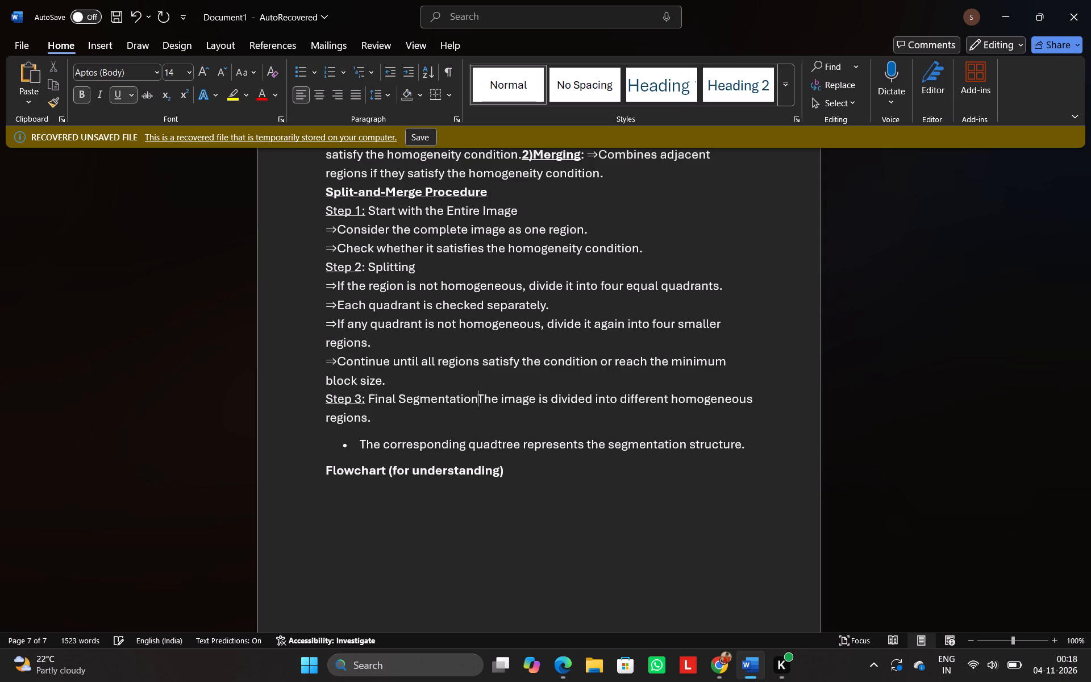
key("shift+Return")
key("ctrl+v")
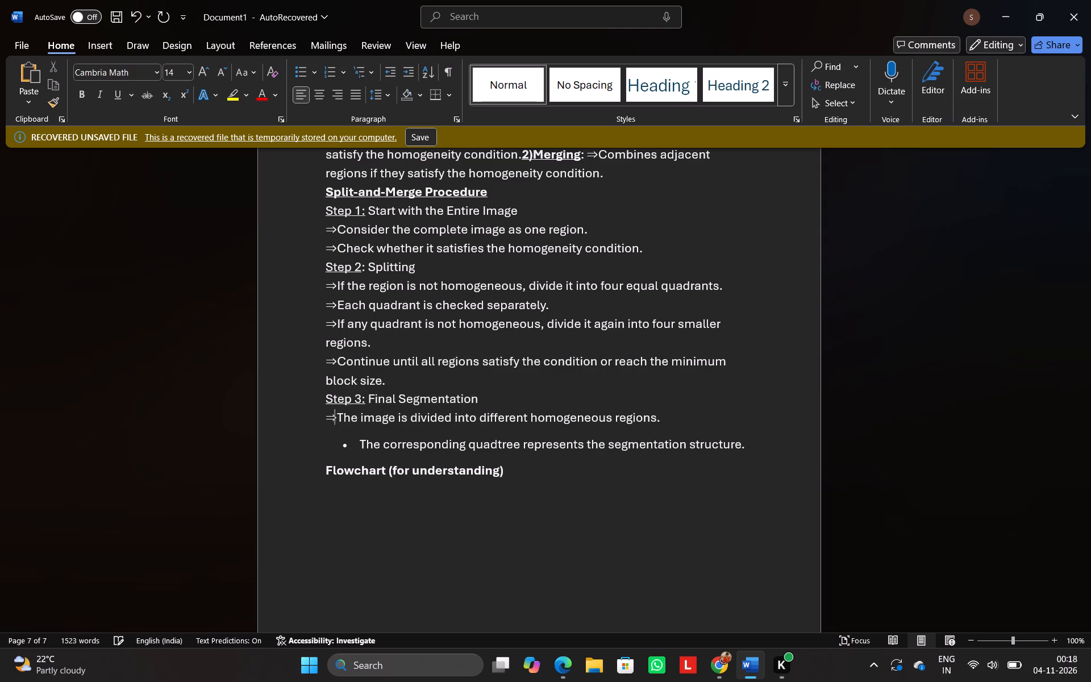
Place the bulleted "The corresponding quadtree represents the segmentation structure." directly below the preceding Step 3 point, replacing its bullet with ⇒.
left_click(358, 453)
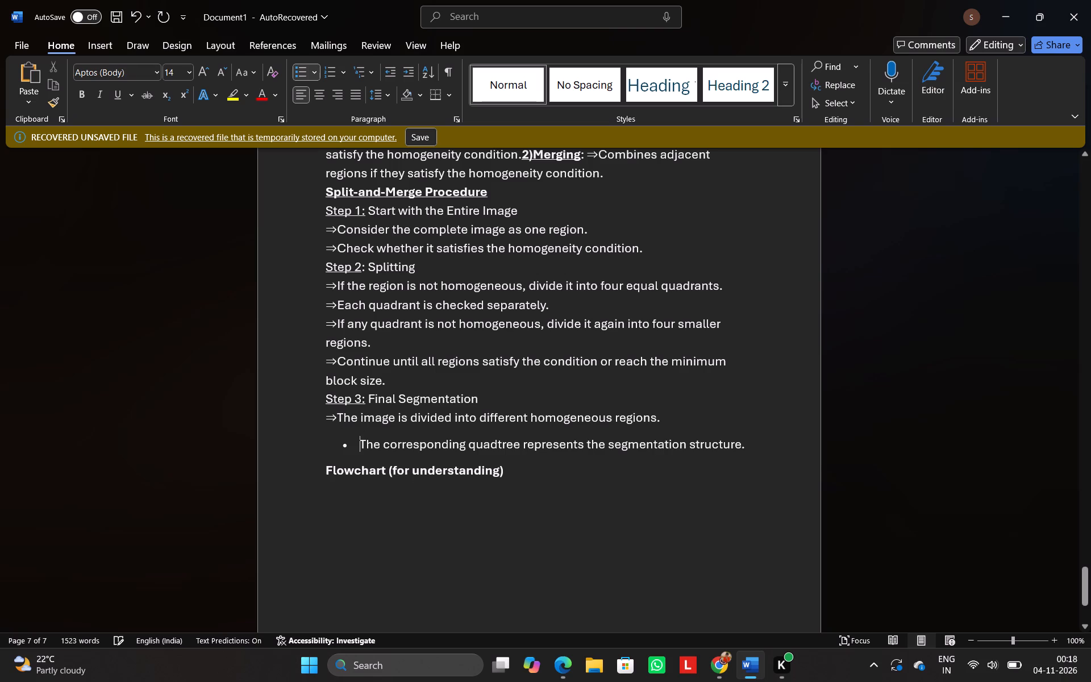
key("BackSpace")
key("BackSpace")
key("BackSpace")
key("shift+Return")
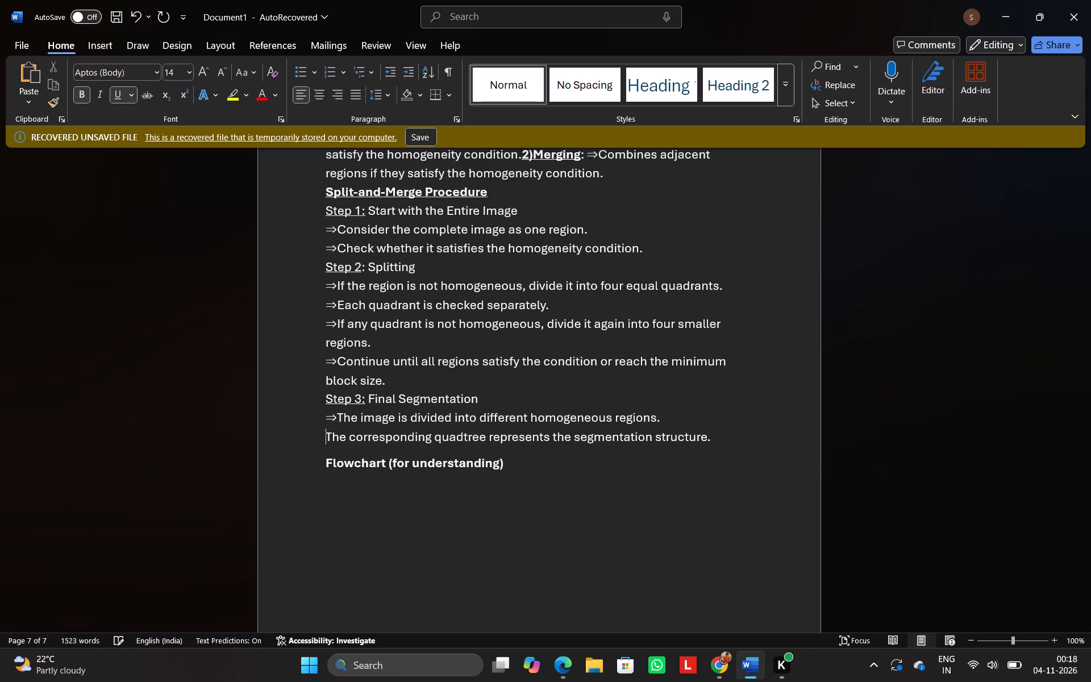
key("ctrl+v")
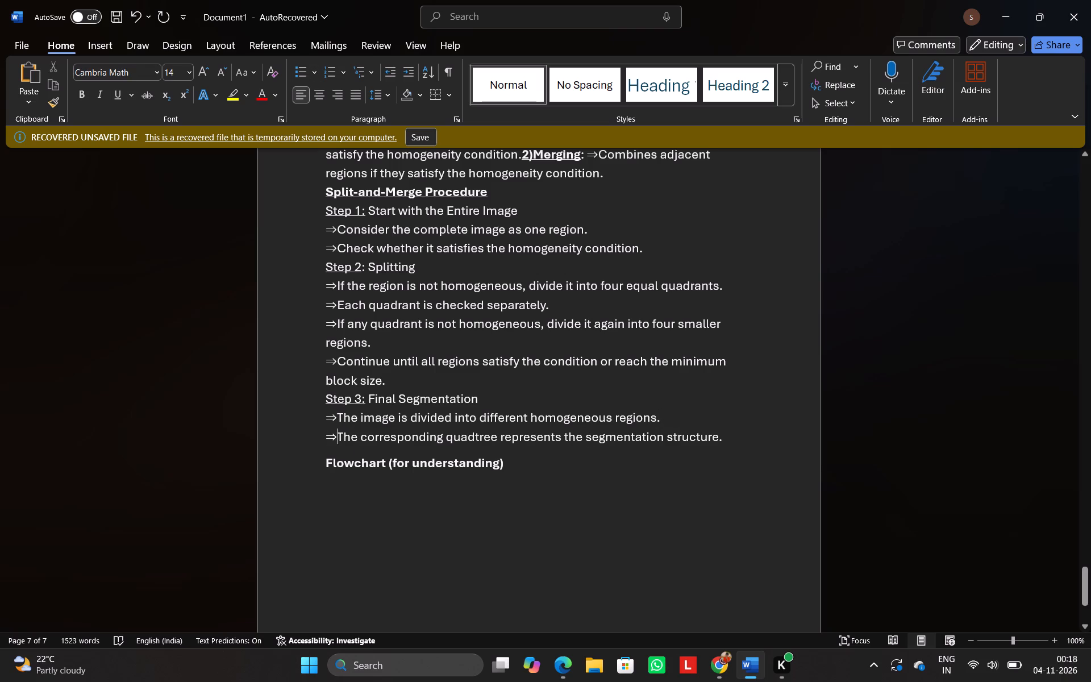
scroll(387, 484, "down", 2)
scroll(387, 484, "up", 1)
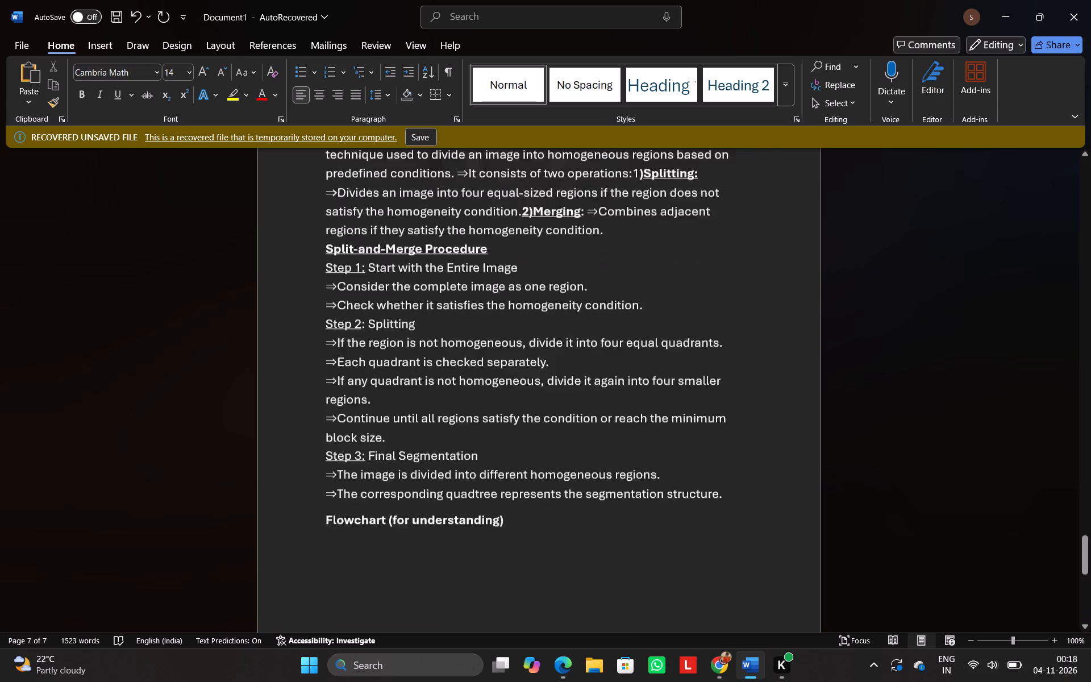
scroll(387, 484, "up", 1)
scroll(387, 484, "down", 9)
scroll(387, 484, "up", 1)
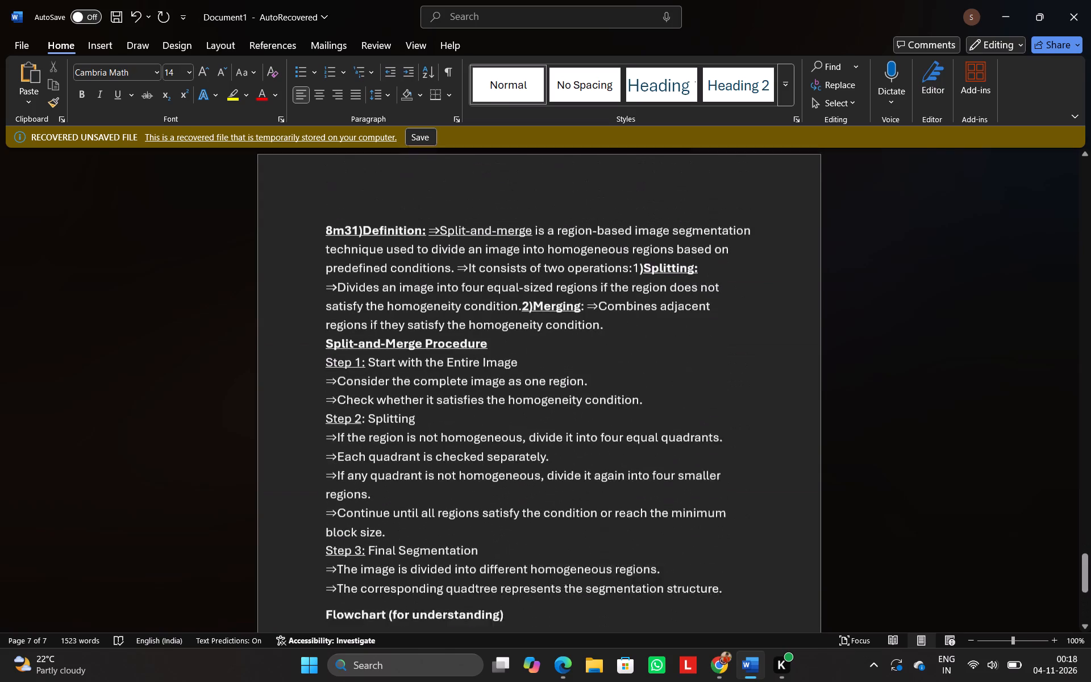
scroll(387, 484, "up", 1)
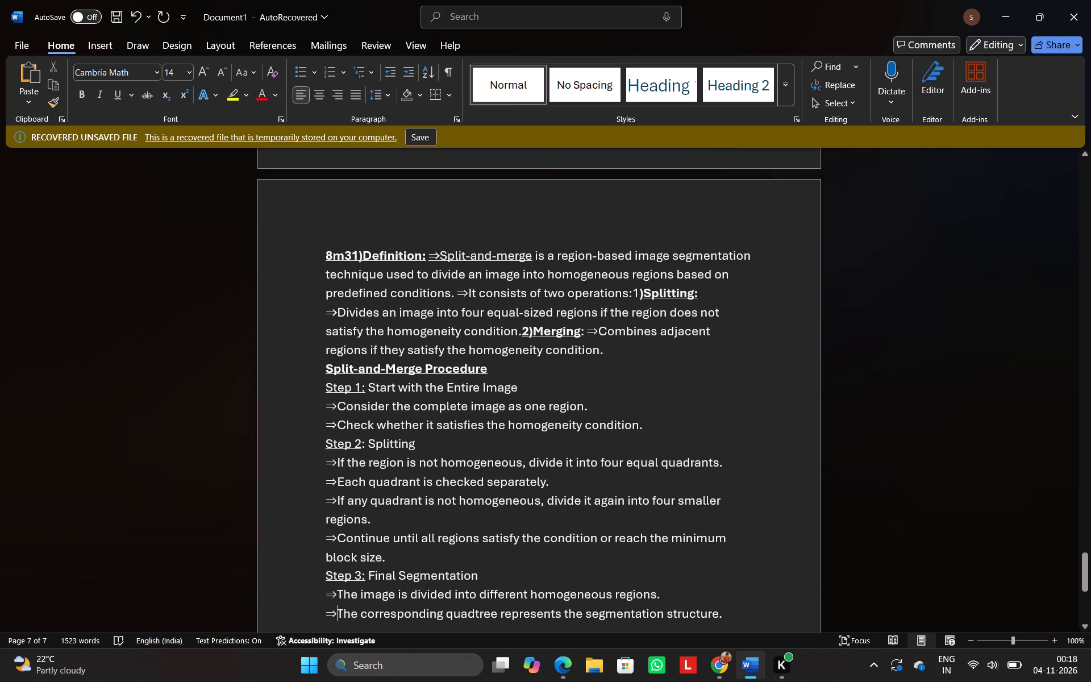
scroll(448, 454, "down", 2)
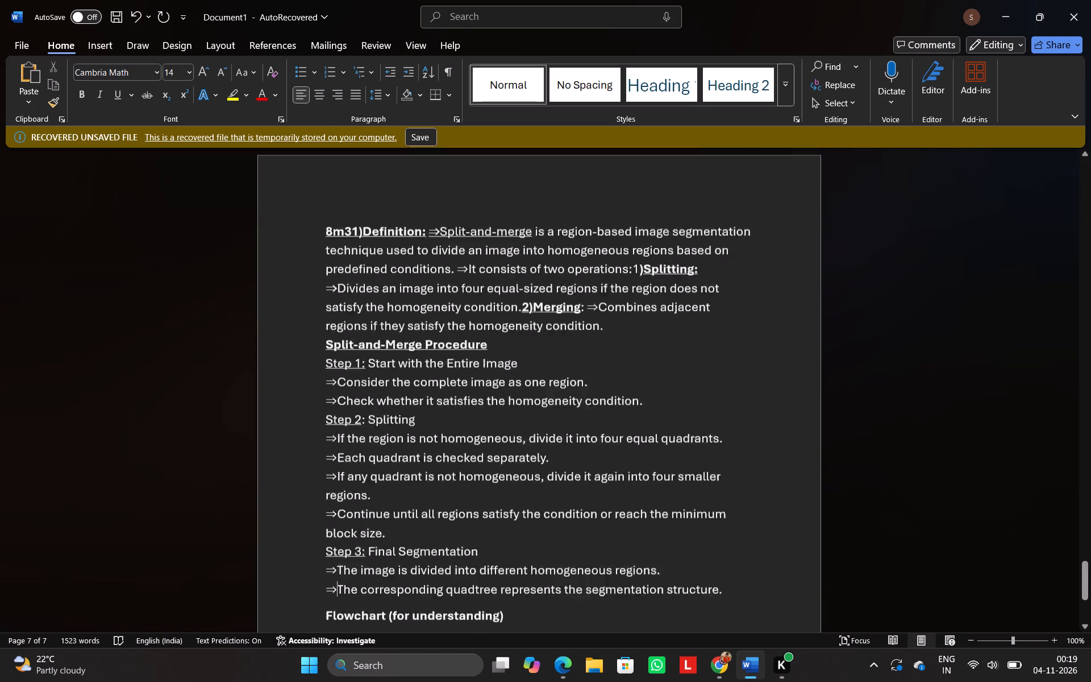
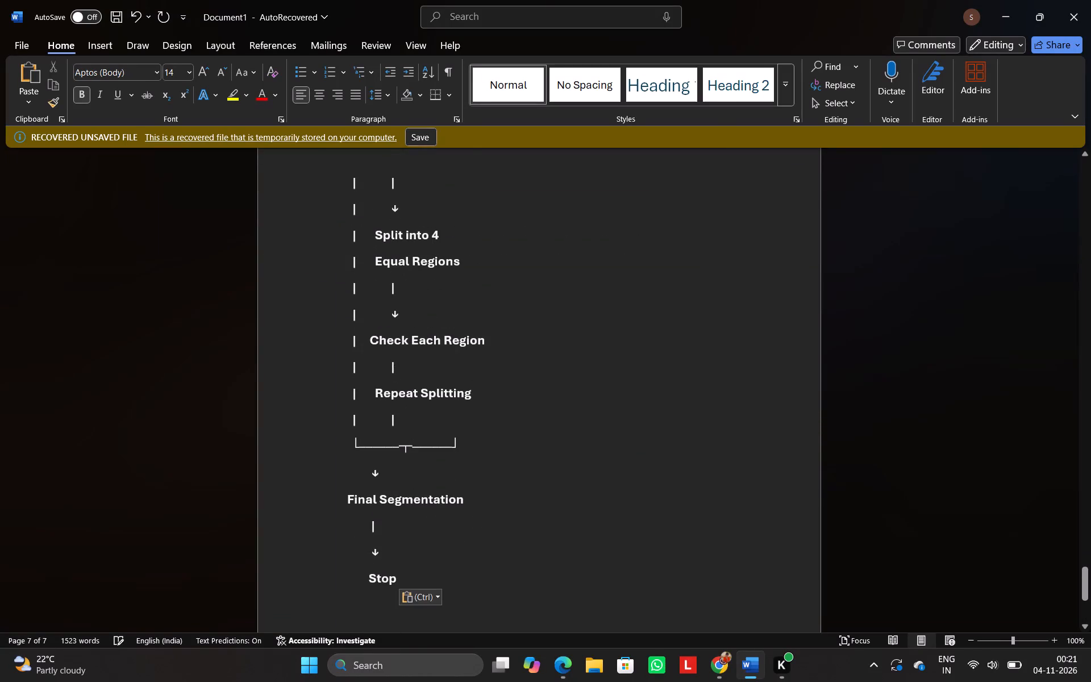
Delete the vertical-bar and arrow lines between "Start with Entire Image" and "Check Homogeneity Condition", keeping both labels intact.
scroll(524, 338, "up", 3)
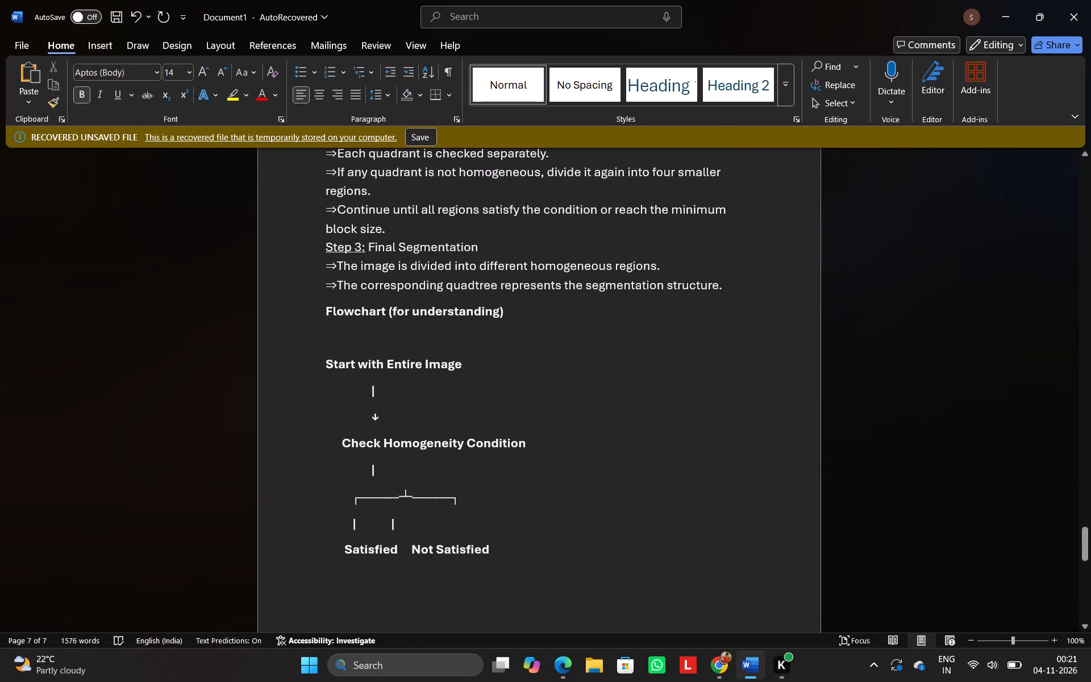
left_click(403, 413)
key("BackSpace")
key("BackSpace")
key("BackSpace")
key("BackSpace")
key("BackSpace")
key("BackSpace")
key("BackSpace")
key("BackSpace")
key("BackSpace")
key("BackSpace")
key("BackSpace")
key("BackSpace")
key("BackSpace")
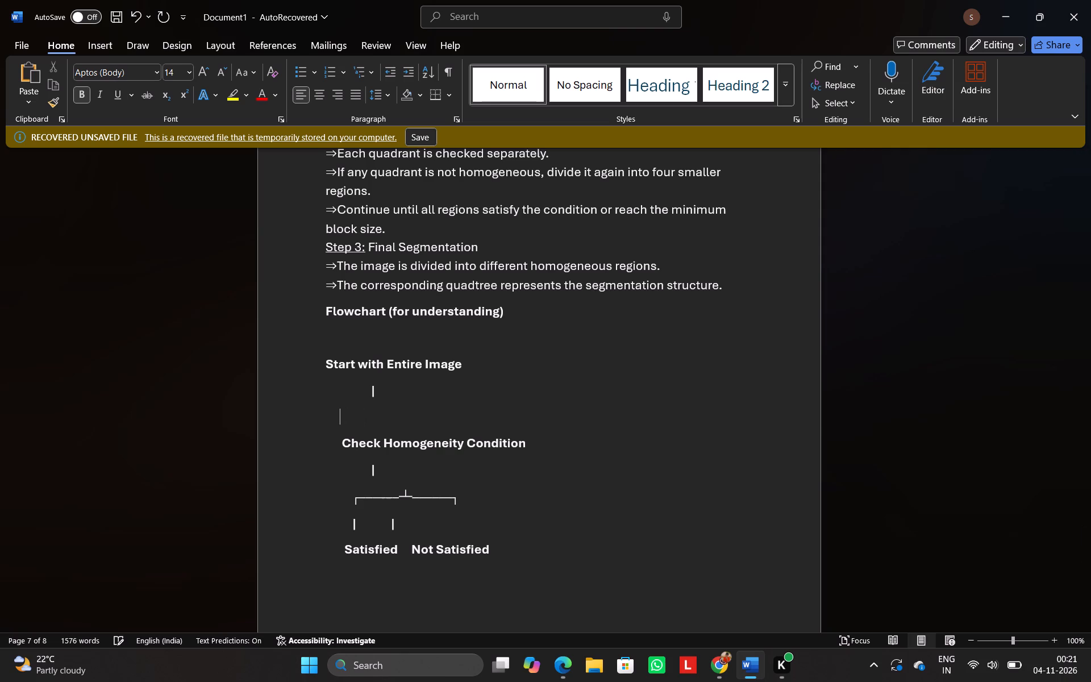
key("BackSpace")
key("BackSpace")
key("BackSpace")
key("BackSpace")
key("BackSpace")
key("BackSpace")
key("BackSpace")
key("BackSpace")
key("BackSpace")
key("BackSpace")
key("BackSpace")
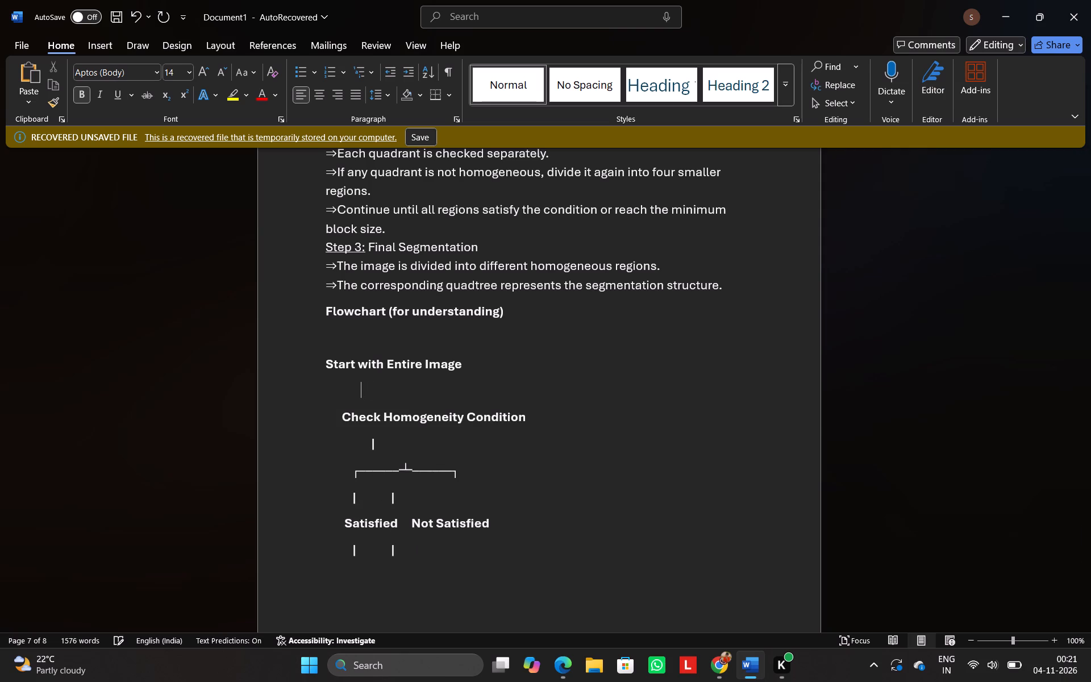
key("BackSpace")
key("BackSpace")
key("BackSpace")
key("BackSpace")
key("BackSpace")
key("BackSpace")
key("BackSpace")
key("BackSpace")
key("BackSpace")
key("BackSpace")
key("BackSpace")
key("BackSpace")
key("BackSpace")
key("BackSpace")
key("BackSpace")
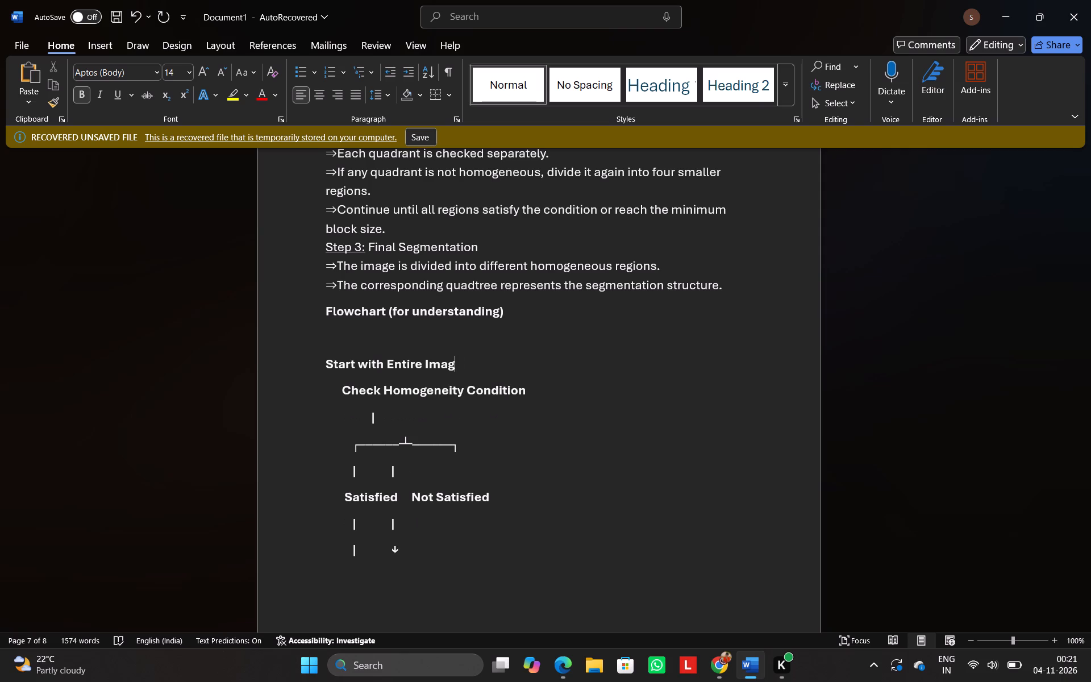
key("ctrl+z")
Remove the indent and line break before "Stop" at the flowchart's end, joining it to the down arrow above.
key("Down")
key("Down")
key("Down")
key("Down")
key("Down")
key("Down")
key("Down")
key("Down")
key("Down")
key("Down")
key("Down")
key("Down")
key("Down")
key("Down")
key("Down")
key("Down")
key("Down")
key("Down")
key("Down")
key("Down")
key("Down")
key("Down")
key("Down")
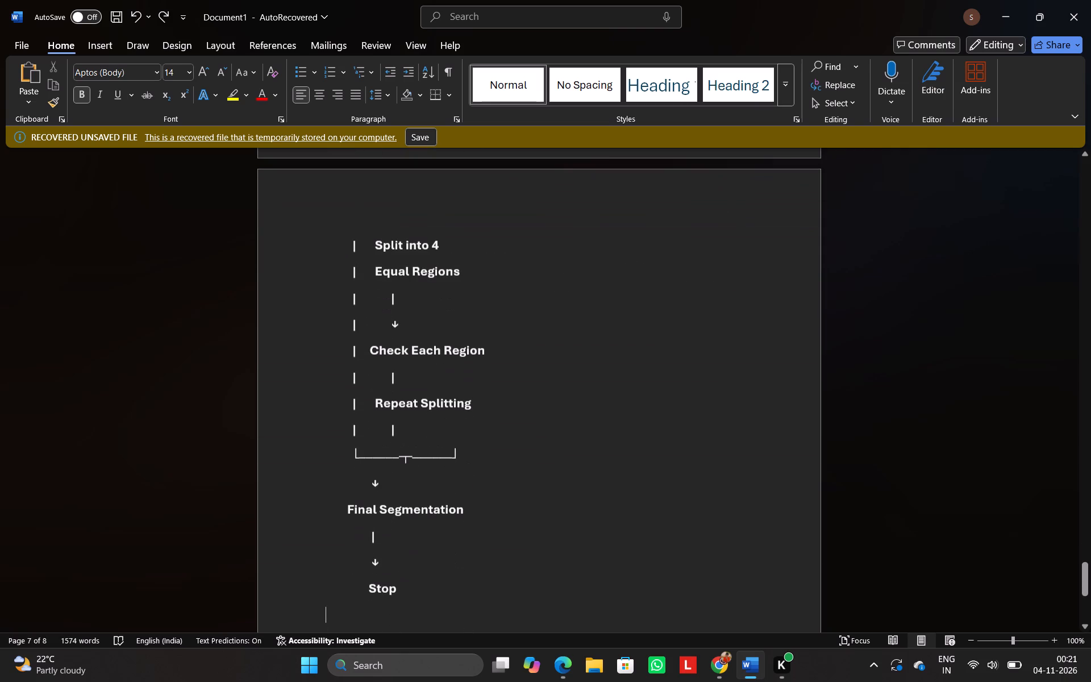
key("Down")
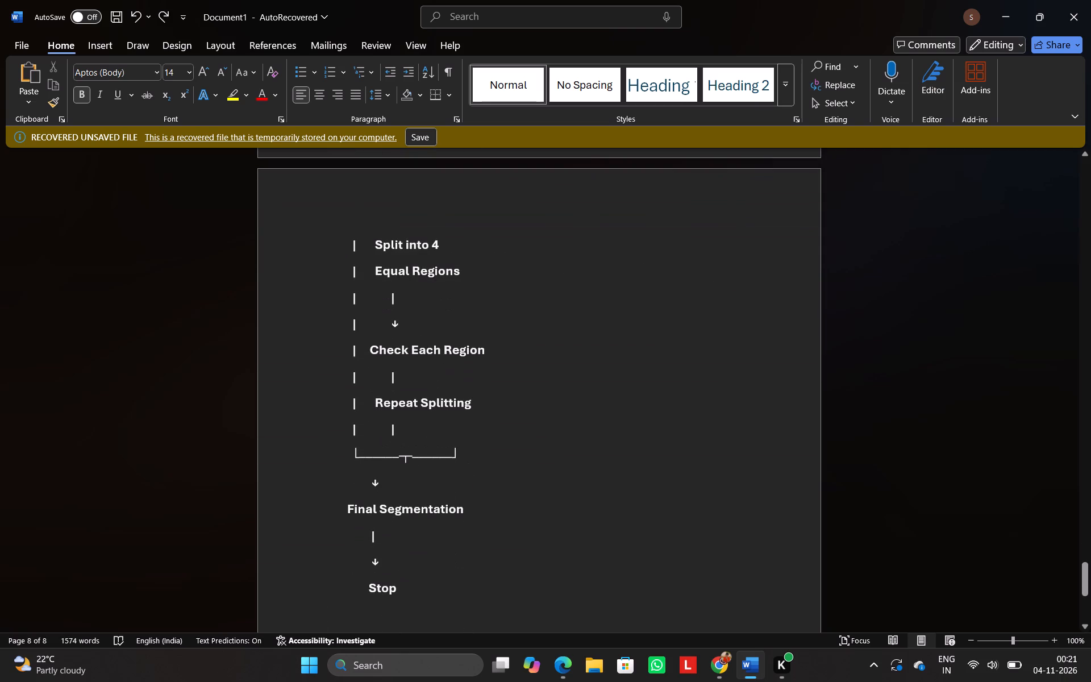
left_click(385, 576)
key("Down")
key("Left")
key("Left")
key("BackSpace")
key("BackSpace")
key("BackSpace")
key("BackSpace")
key("BackSpace")
key("BackSpace")
key("BackSpace")
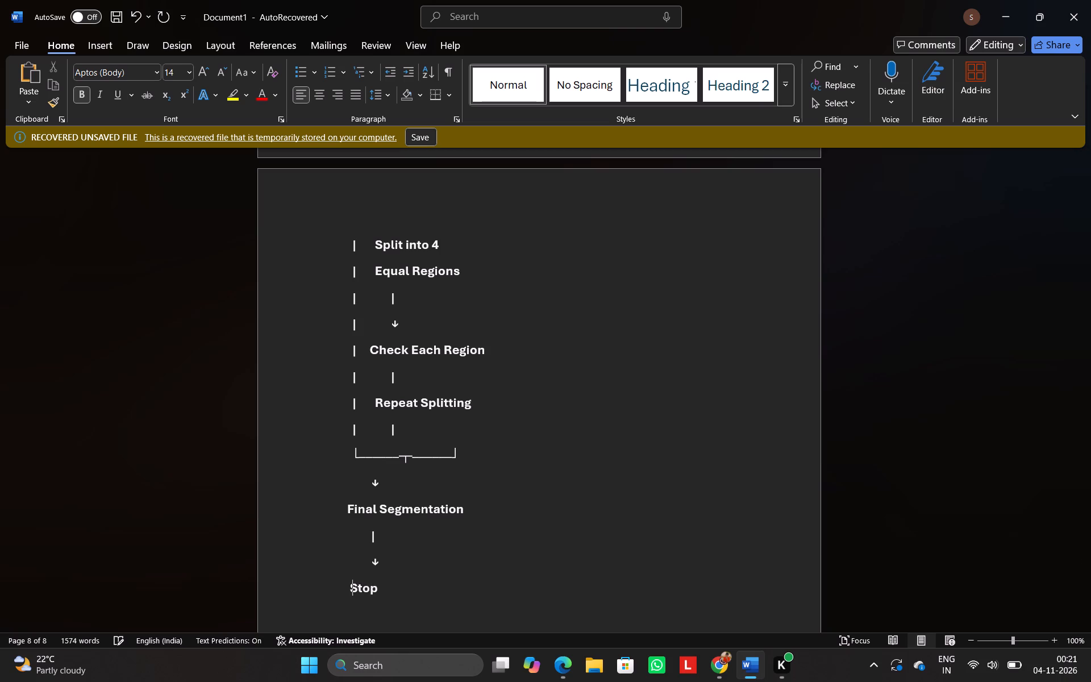
key("BackSpace")
key("BackSpace")
key("BackSpace")
key("BackSpace")
key("BackSpace")
key("BackSpace")
key("BackSpace")
key("BackSpace")
key("BackSpace")
key("BackSpace")
Delete the indent before "↓Stop" and the vertical bar above it, moving "↓Stop" up one line.
key("Left")
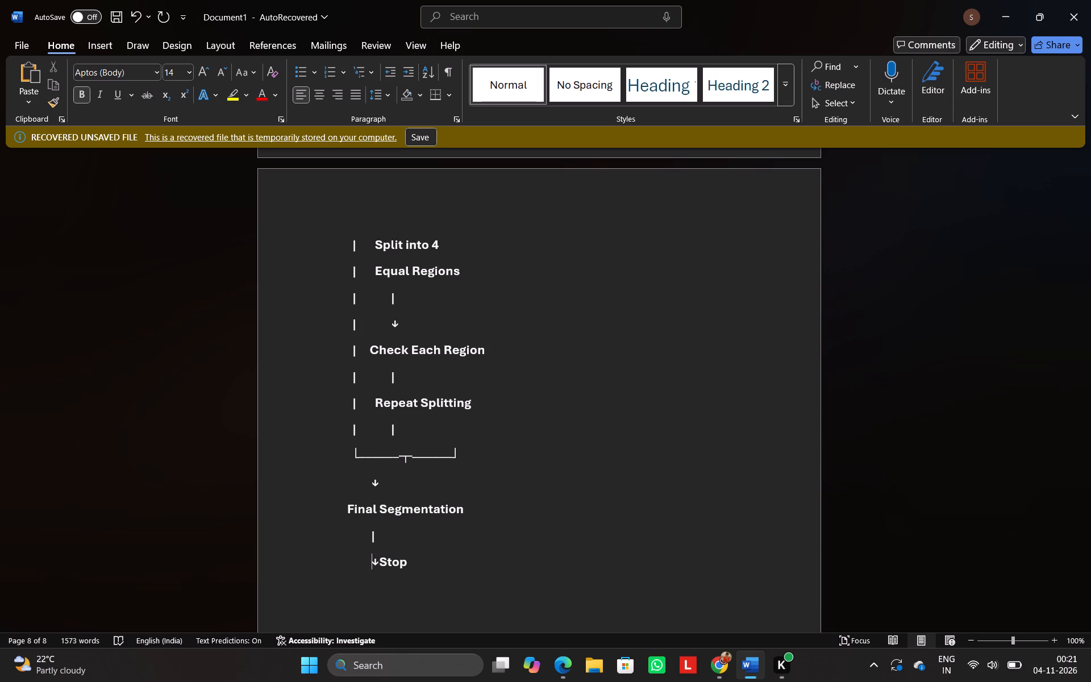
key("BackSpace")
key("BackSpace")
key("BackSpace")
key("BackSpace")
key("BackSpace")
key("BackSpace")
key("BackSpace")
key("BackSpace")
key("BackSpace")
key("BackSpace")
key("BackSpace")
key("BackSpace")
key("BackSpace")
key("BackSpace")
key("BackSpace")
key("BackSpace")
key("BackSpace")
key("BackSpace")
key("BackSpace")
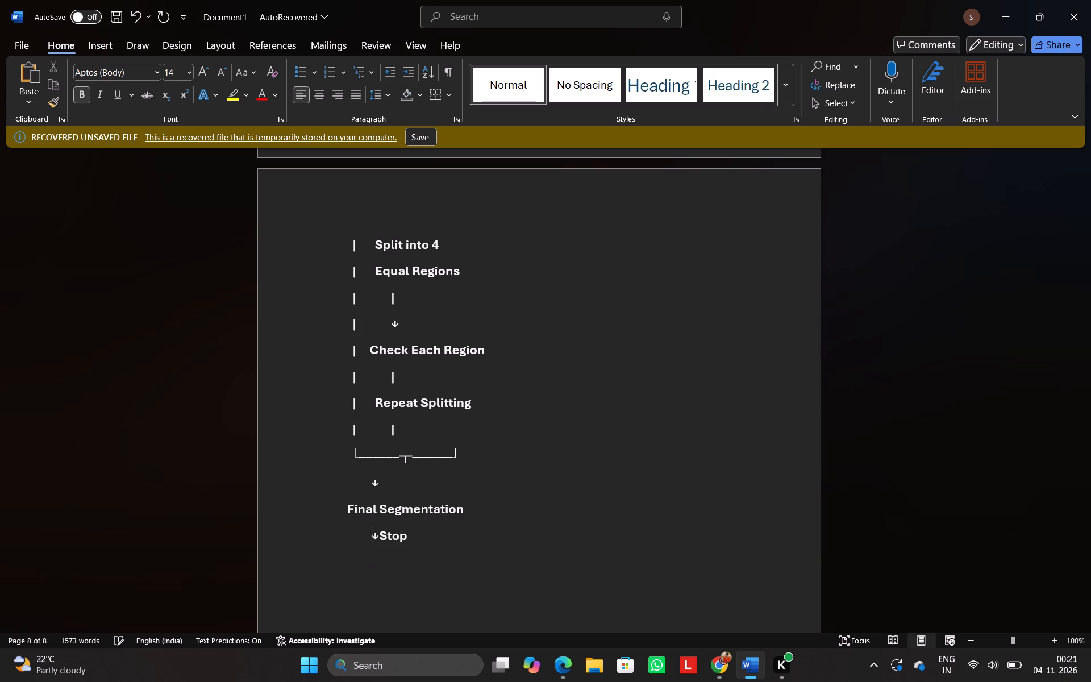
Remove the remaining indent and line break so "↓Stop" directly follows "Final Segmentation" on the same line.
key("BackSpace")
key("BackSpace")
key("BackSpace")
key("BackSpace")
key("BackSpace")
key("BackSpace")
key("BackSpace")
key("BackSpace")
key("BackSpace")
key("BackSpace")
key("BackSpace")
key("BackSpace")
key("BackSpace")
key("BackSpace")
key("BackSpace")
key("BackSpace")
key("BackSpace")
key("BackSpace")
key("BackSpace")
key("BackSpace")
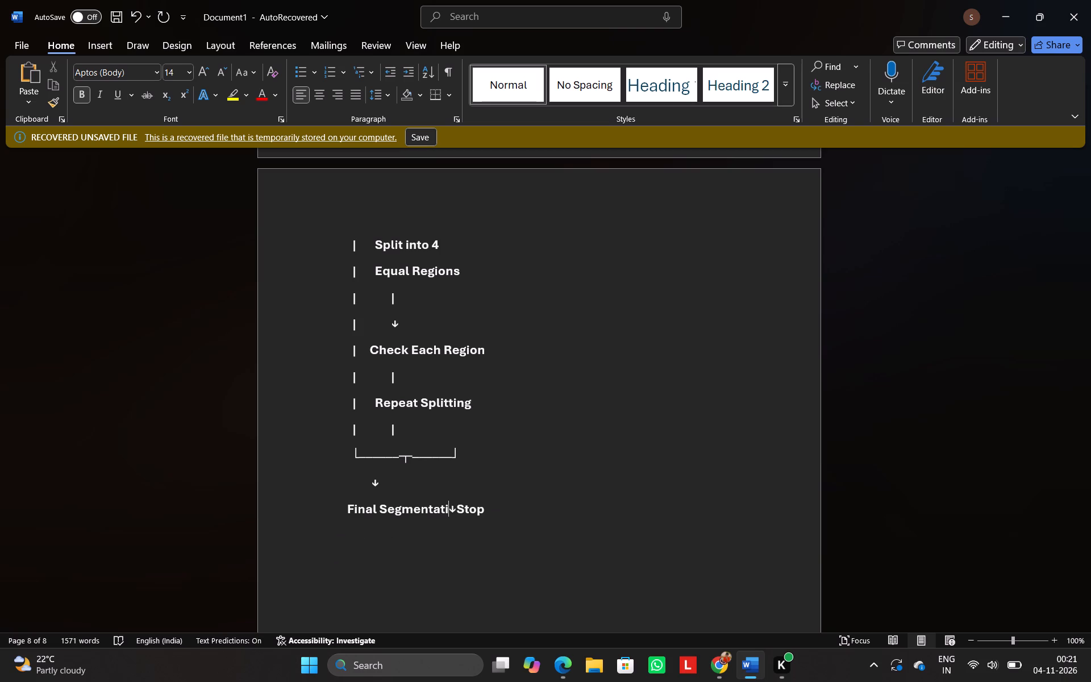
key("ctrl+z")
key("ctrl+z")
key("ctrl+z")
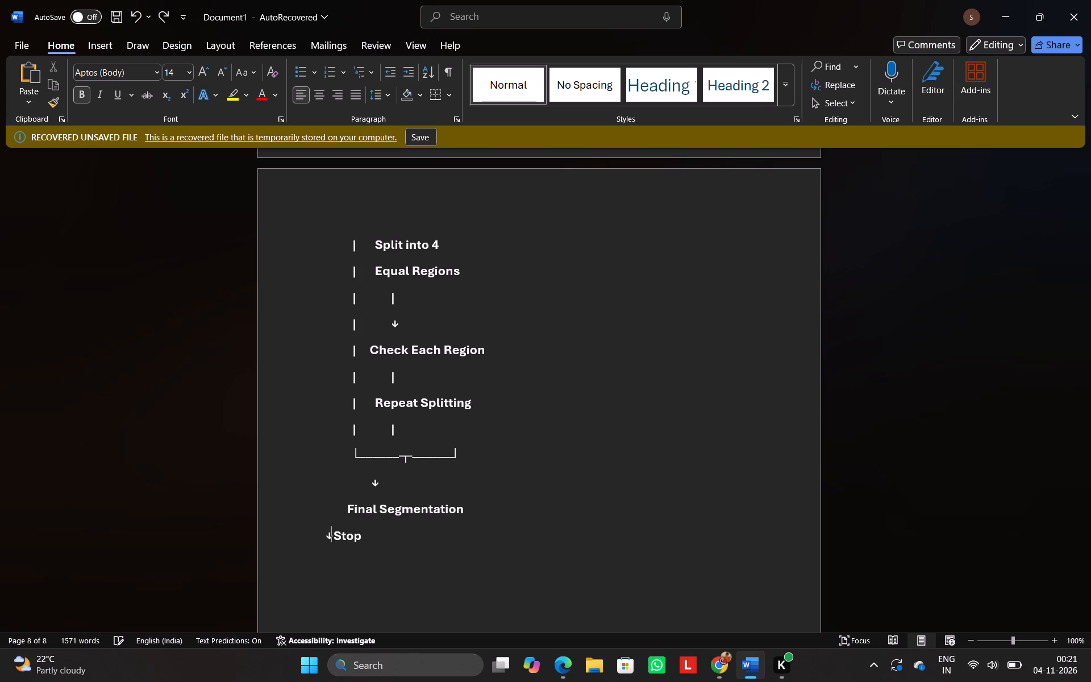
key("BackSpace")
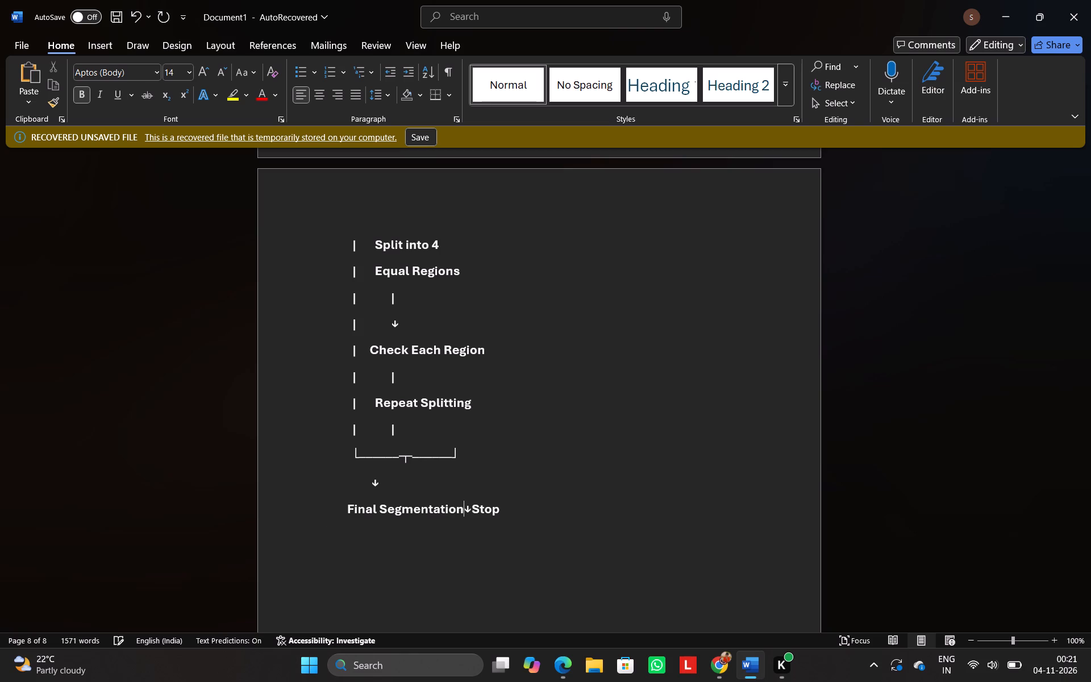
Remove the indent and line break before "Final Segmentation", joining it to the down arrow on the line above.
key("Left")
key("Left")
key("Left")
key("Left")
key("Left")
key("Left")
key("Left")
key("Left")
key("Left")
key("Left")
key("Left")
key("Left")
key("Left")
key("Left")
key("Left")
key("Left")
key("Left")
key("Left")
key("BackSpace")
key("BackSpace")
key("BackSpace")
key("BackSpace")
key("BackSpace")
key("BackSpace")
key("BackSpace")
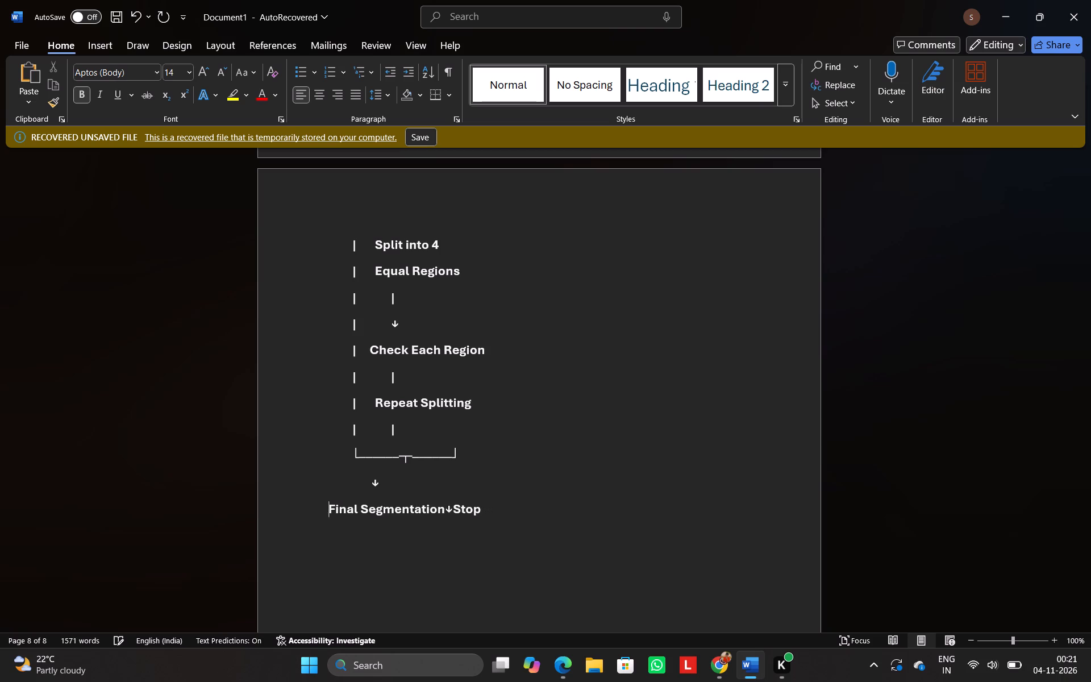
key("BackSpace")
key("BackSpace")
Delete the indent before "↓Final Segmentation↓Stop" and the horizontal branch connector above it, moving the text up one line.
key("Left")
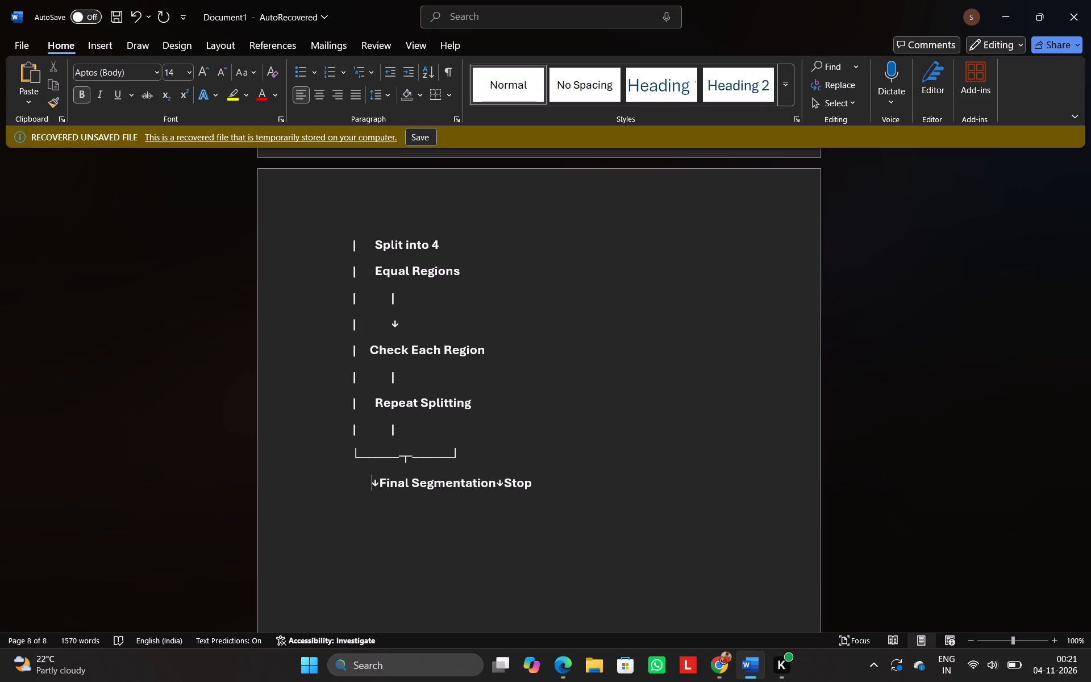
key("BackSpace")
key("BackSpace")
key("BackSpace")
key("BackSpace")
key("BackSpace")
key("BackSpace")
key("BackSpace")
key("BackSpace")
key("BackSpace")
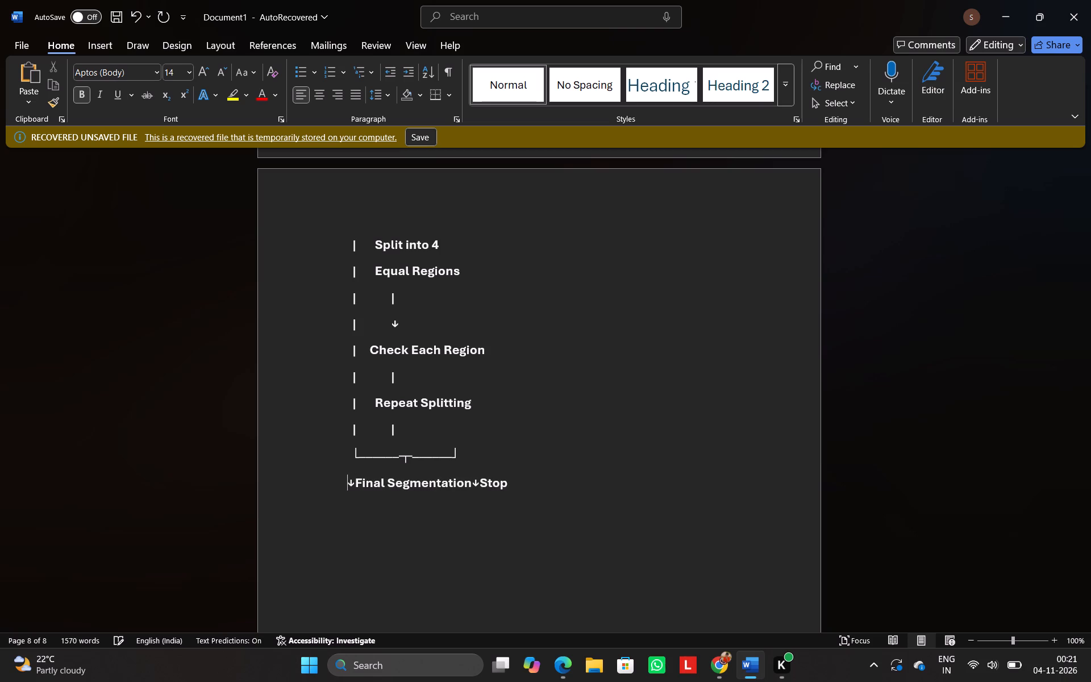
key("BackSpace")
key("BackSpace")
key("BackSpace")
key("BackSpace")
key("BackSpace")
key("BackSpace")
key("BackSpace")
key("BackSpace")
key("BackSpace")
key("BackSpace")
key("BackSpace")
key("BackSpace")
key("BackSpace")
key("BackSpace")
key("BackSpace")
key("BackSpace")
key("BackSpace")
key("BackSpace")
key("BackSpace")
key("BackSpace")
key("BackSpace")
key("BackSpace")
key("BackSpace")
key("BackSpace")
key("BackSpace")
key("BackSpace")
key("BackSpace")
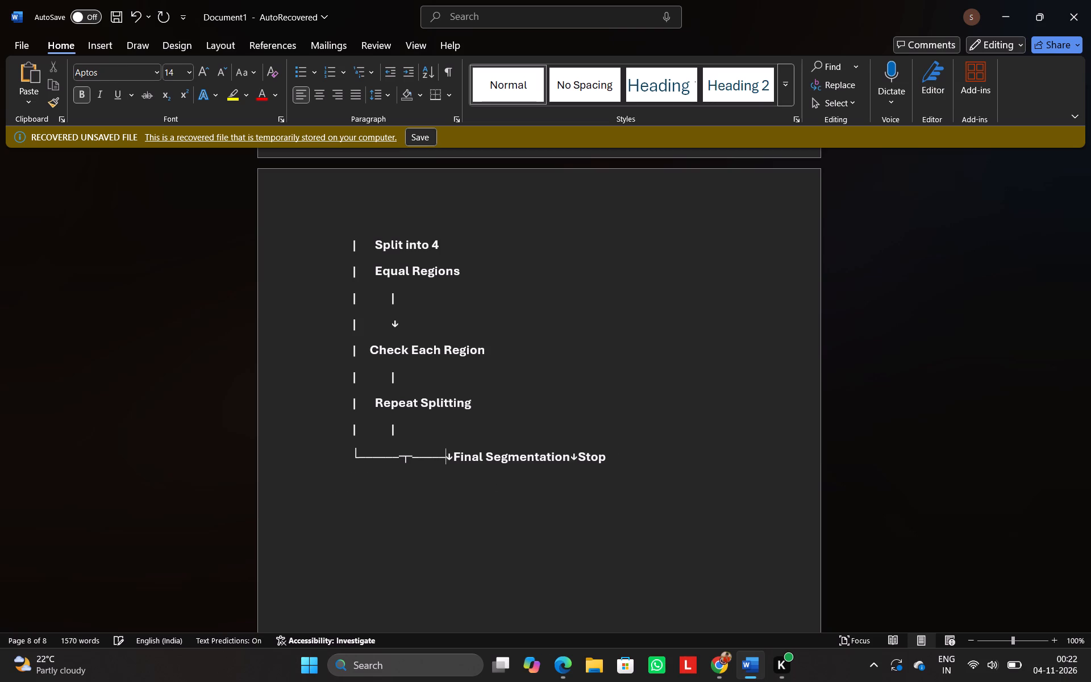
key("BackSpace")
key("BackSpace")
key("BackSpace")
key("BackSpace")
key("BackSpace")
key("BackSpace")
key("BackSpace")
key("BackSpace")
key("BackSpace")
key("BackSpace")
key("BackSpace")
key("BackSpace")
key("BackSpace")
key("BackSpace")
key("BackSpace")
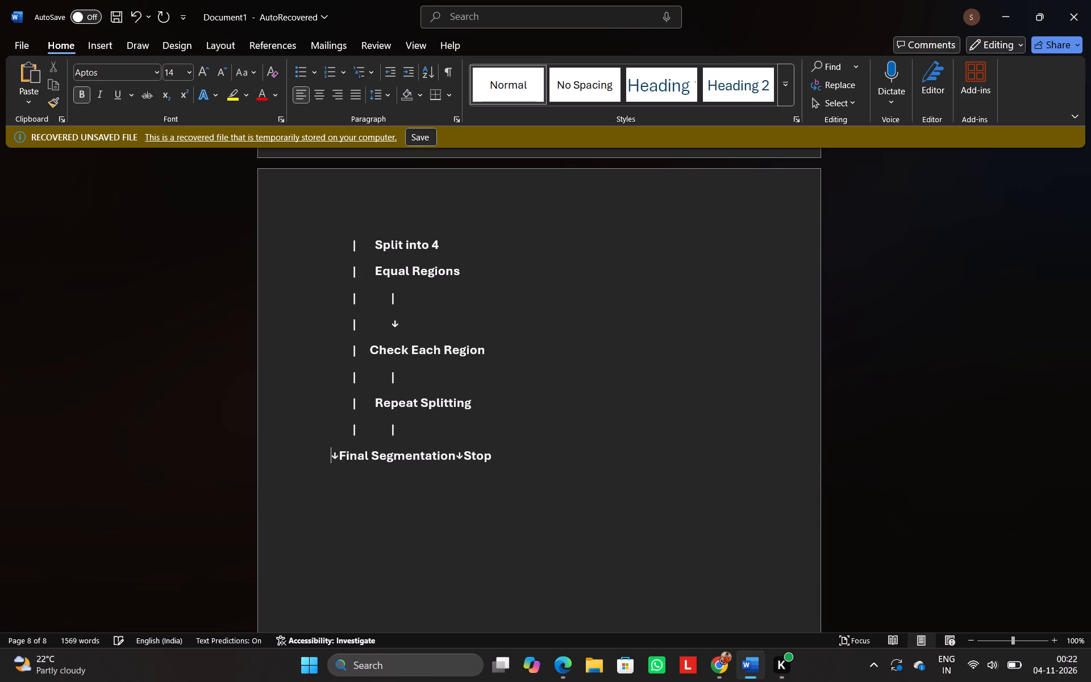
Delete the vertical-bar line above "↓Final Segmentation↓Stop" and join that text directly after "Repeat Splitting", keeping the label intact.
key("BackSpace")
key("BackSpace")
key("BackSpace")
key("BackSpace")
key("BackSpace")
key("BackSpace")
key("BackSpace")
key("BackSpace")
key("BackSpace")
key("BackSpace")
key("BackSpace")
key("BackSpace")
key("BackSpace")
key("BackSpace")
key("BackSpace")
key("BackSpace")
key("BackSpace")
key("BackSpace")
key("BackSpace")
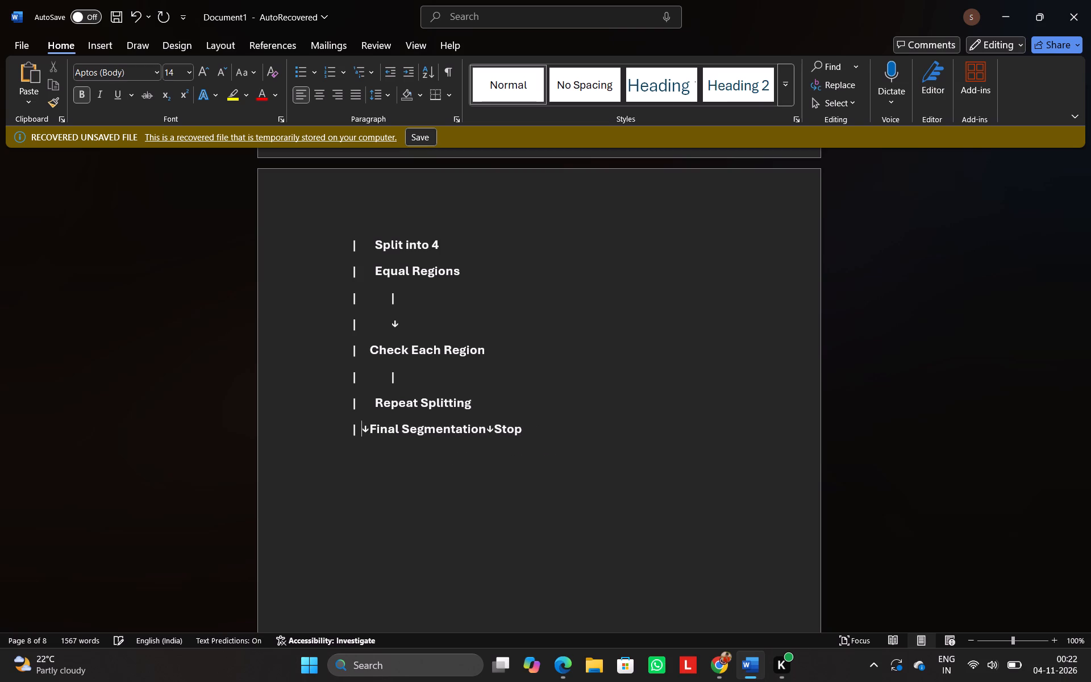
key("BackSpace")
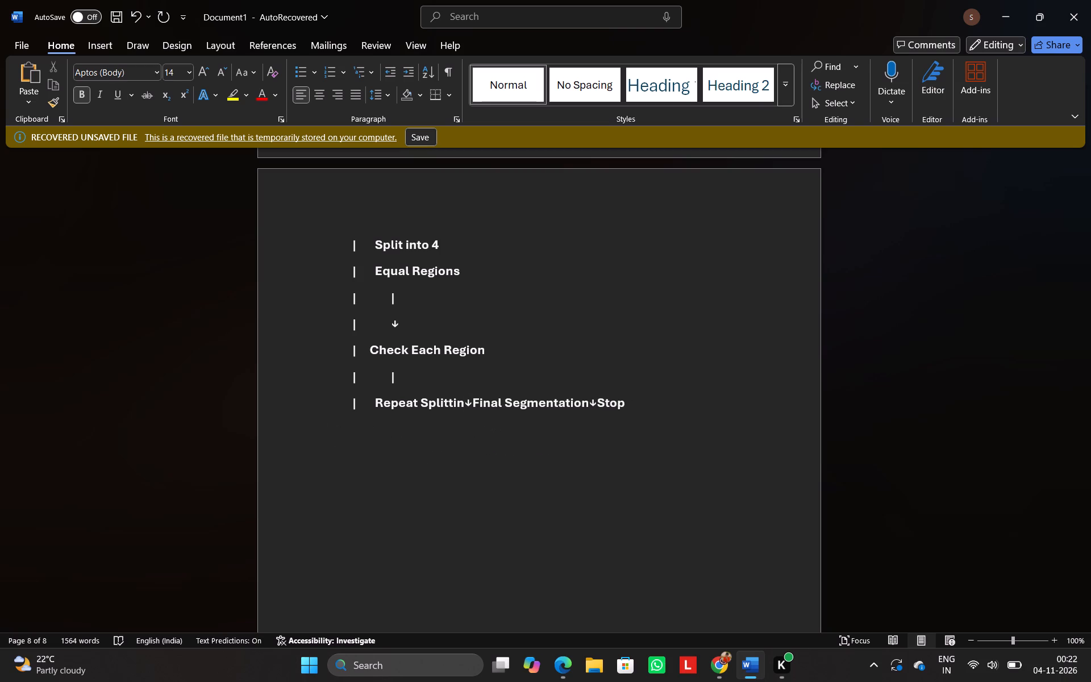
key("ctrl+z")
key("ctrl+z")
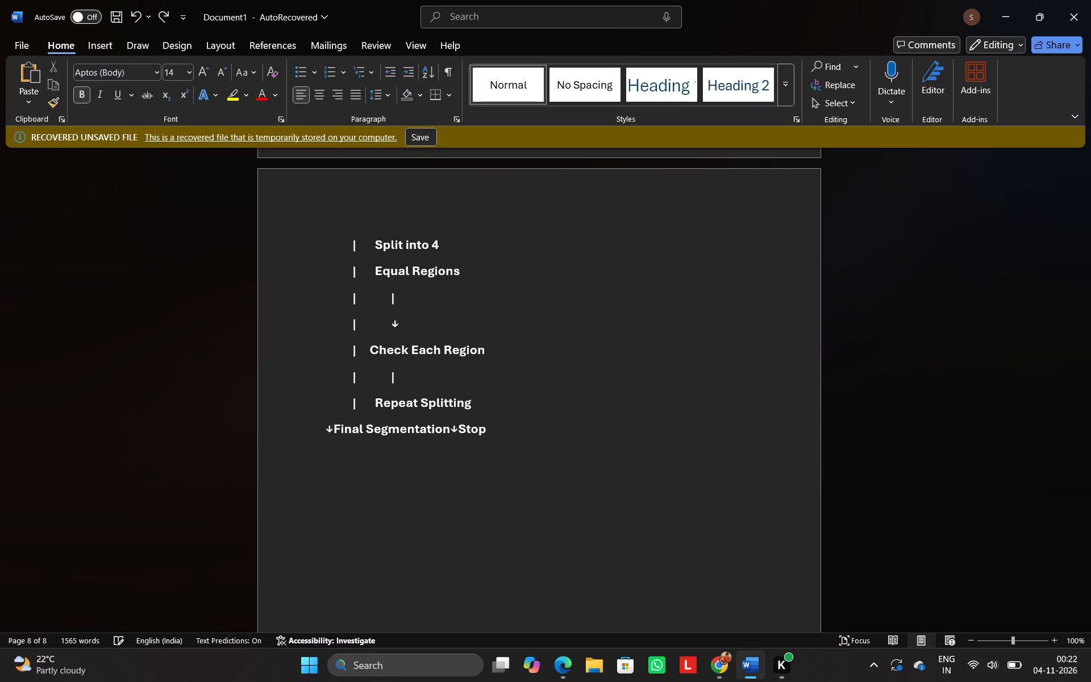
key("BackSpace")
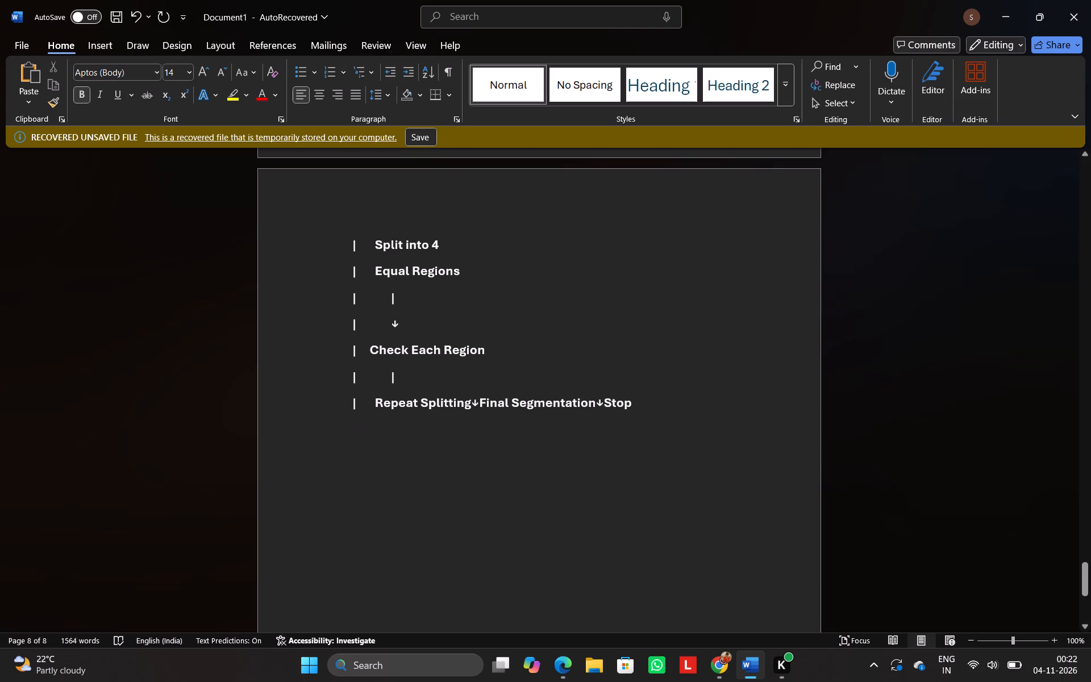
Copy the down arrow after "Repeat Splitting" and paste it directly before "Repeat Splitting".
left_click_drag(477, 404, 469, 404)
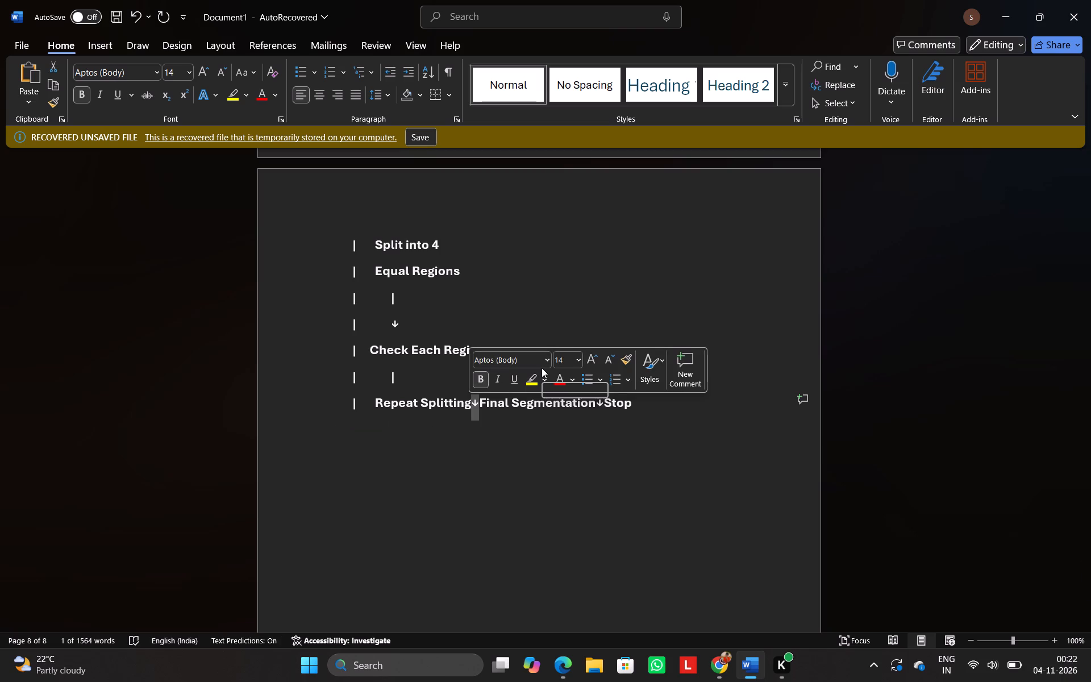
key("ctrl+c")
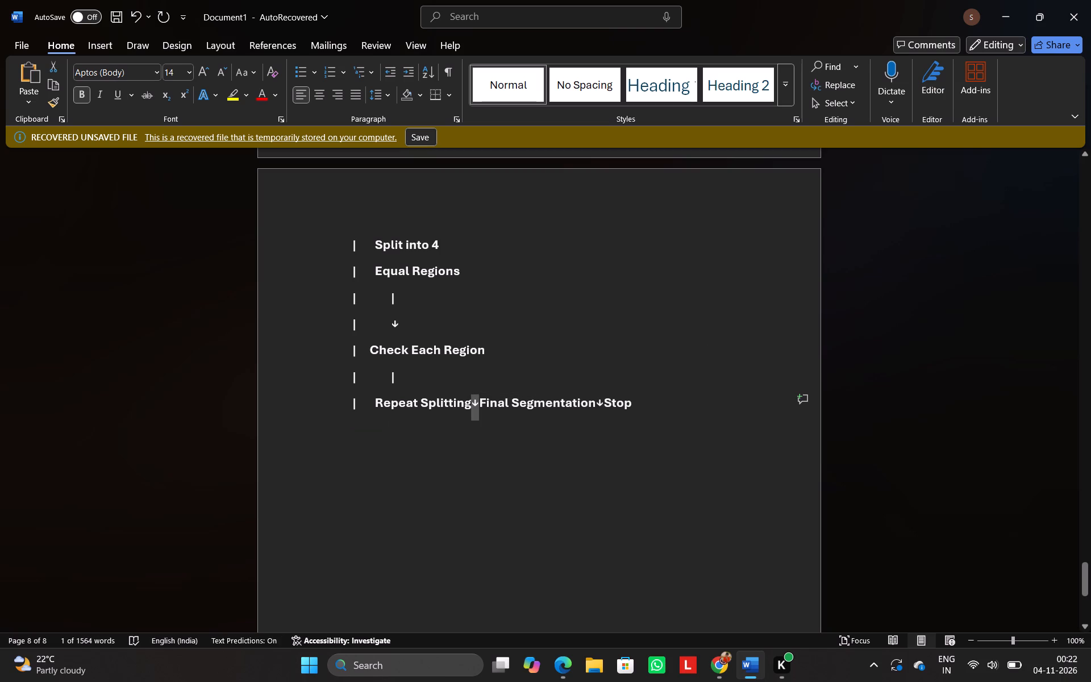
left_click(380, 401)
key("Left")
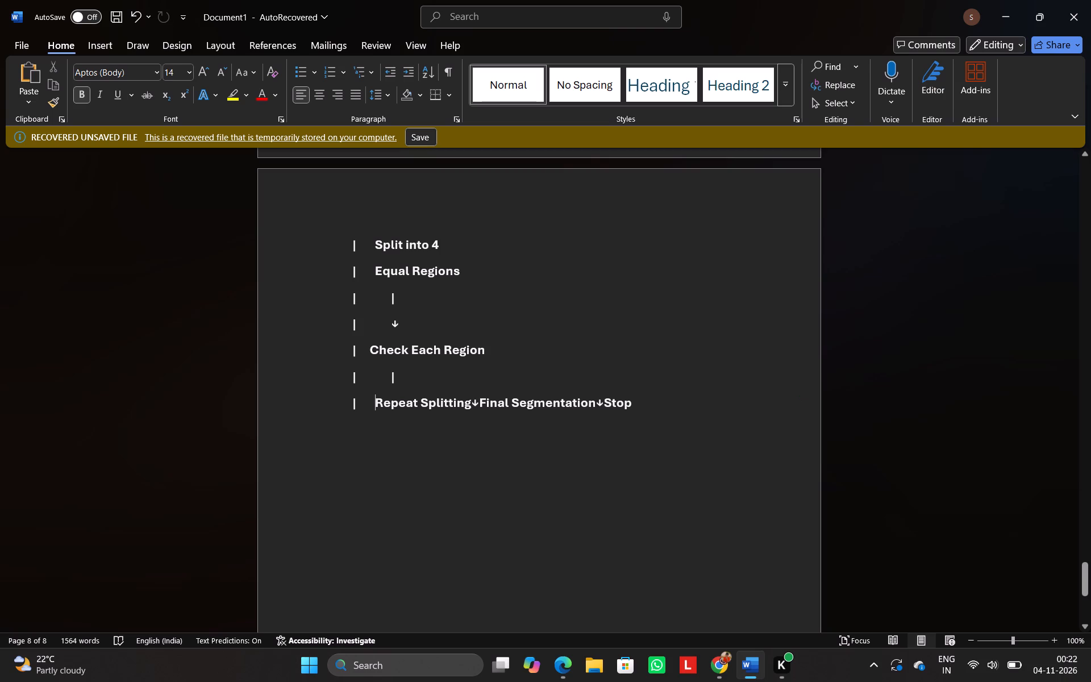
key("ctrl+v")
Delete the indent and vertical bar before "↓Repeat Splitting", and move it up in place of the inner vertical bar above.
left_click(373, 404)
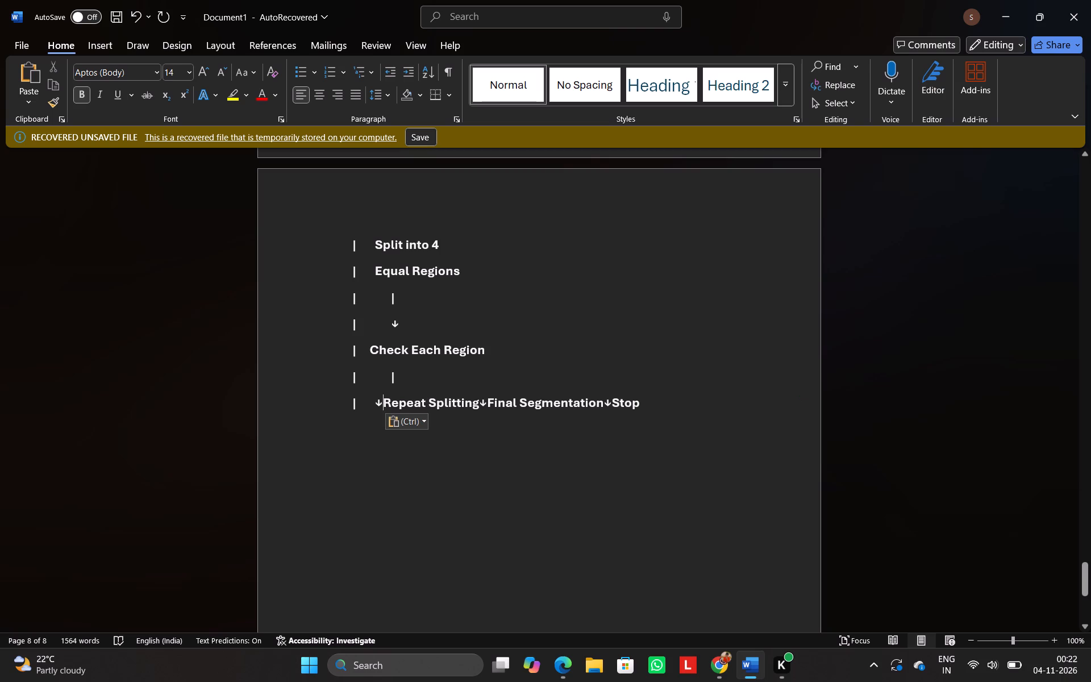
key("BackSpace")
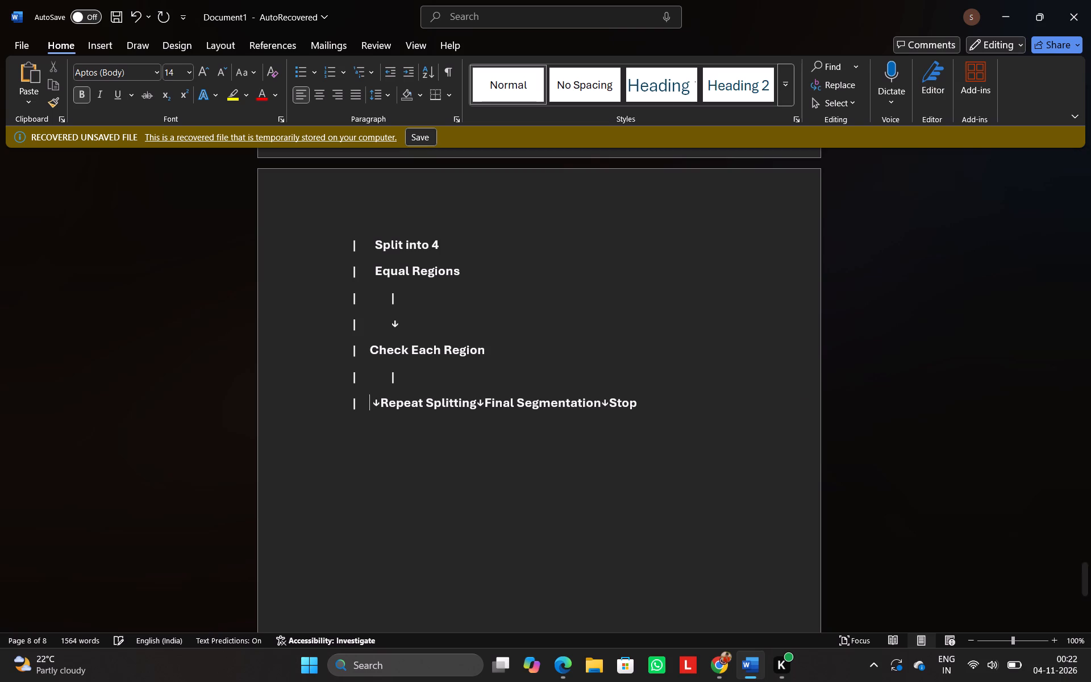
key("BackSpace")
key("BackSpace")
key("BackSpace")
key("BackSpace")
key("BackSpace")
key("BackSpace")
key("BackSpace")
key("BackSpace")
key("BackSpace")
key("BackSpace")
key("BackSpace")
key("BackSpace")
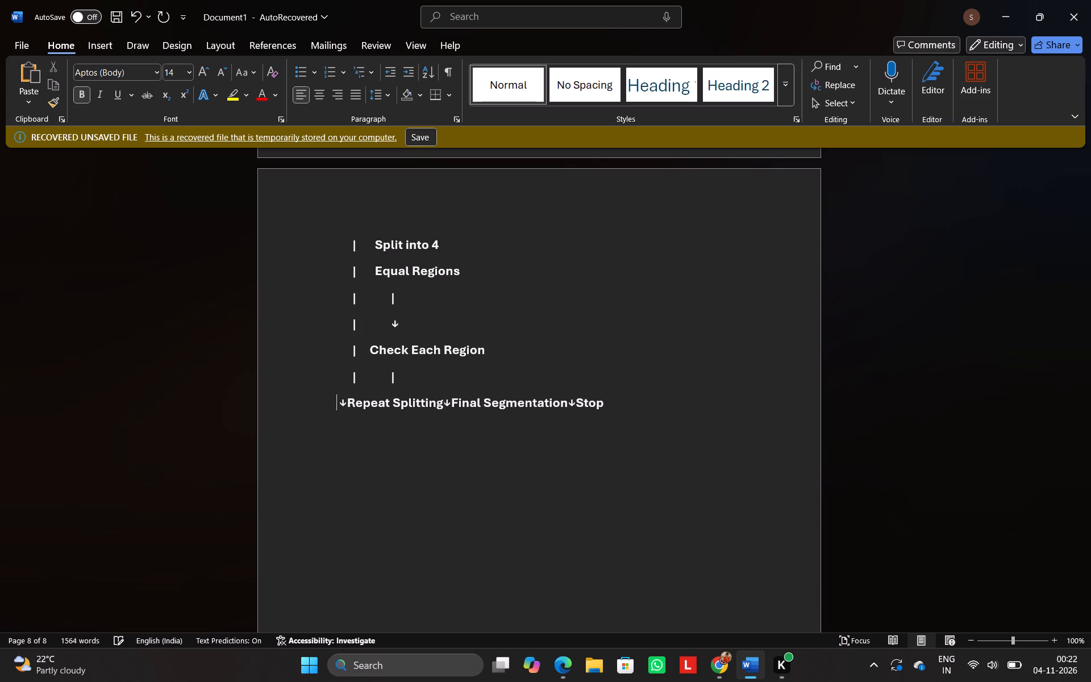
key("BackSpace")
key("BackSpace")
key("BackSpace")
key("BackSpace")
key("BackSpace")
key("BackSpace")
key("BackSpace")
key("BackSpace")
key("BackSpace")
key("BackSpace")
key("BackSpace")
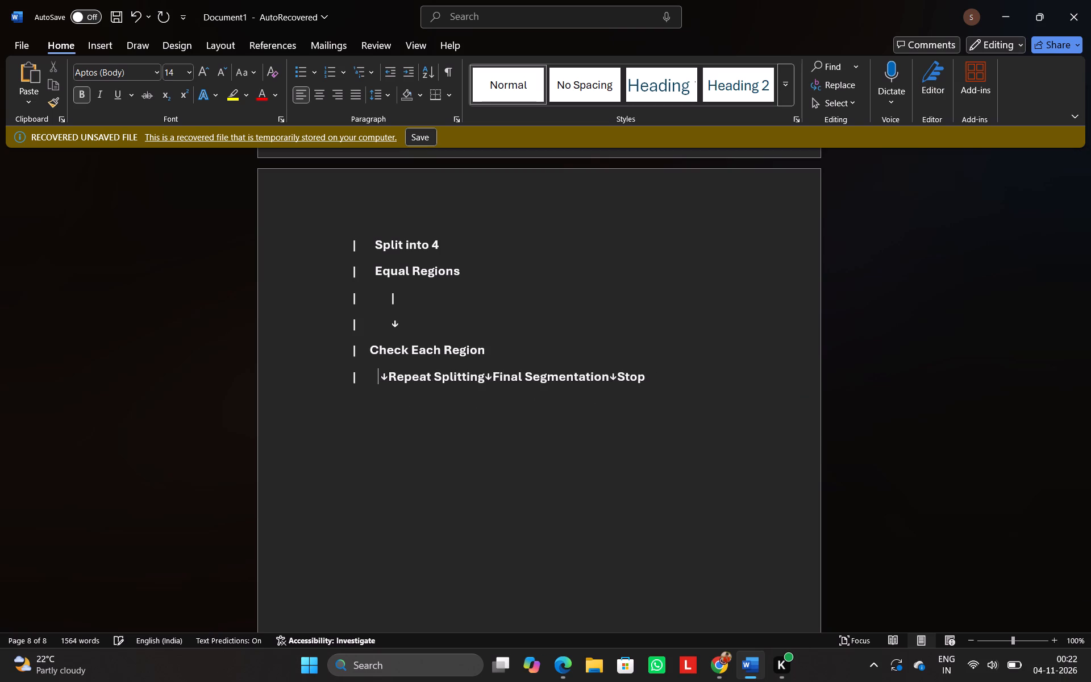
Delete the remaining vertical bar, spaces and line break so "↓Repeat Splitting" directly follows "Check Each Region".
key("BackSpace")
key("BackSpace")
key("BackSpace")
key("BackSpace")
key("BackSpace")
key("BackSpace")
key("BackSpace")
key("BackSpace")
key("BackSpace")
key("BackSpace")
key("BackSpace")
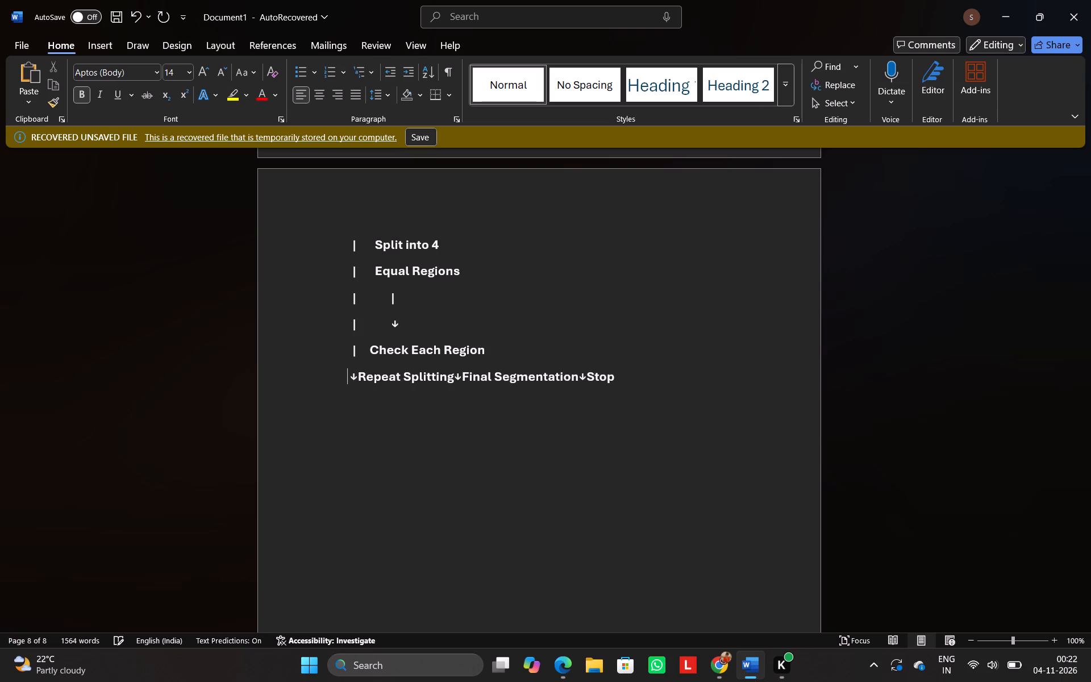
key("BackSpace")
key("BackSpace")
key("BackSpace")
key("BackSpace")
key("BackSpace")
key("BackSpace")
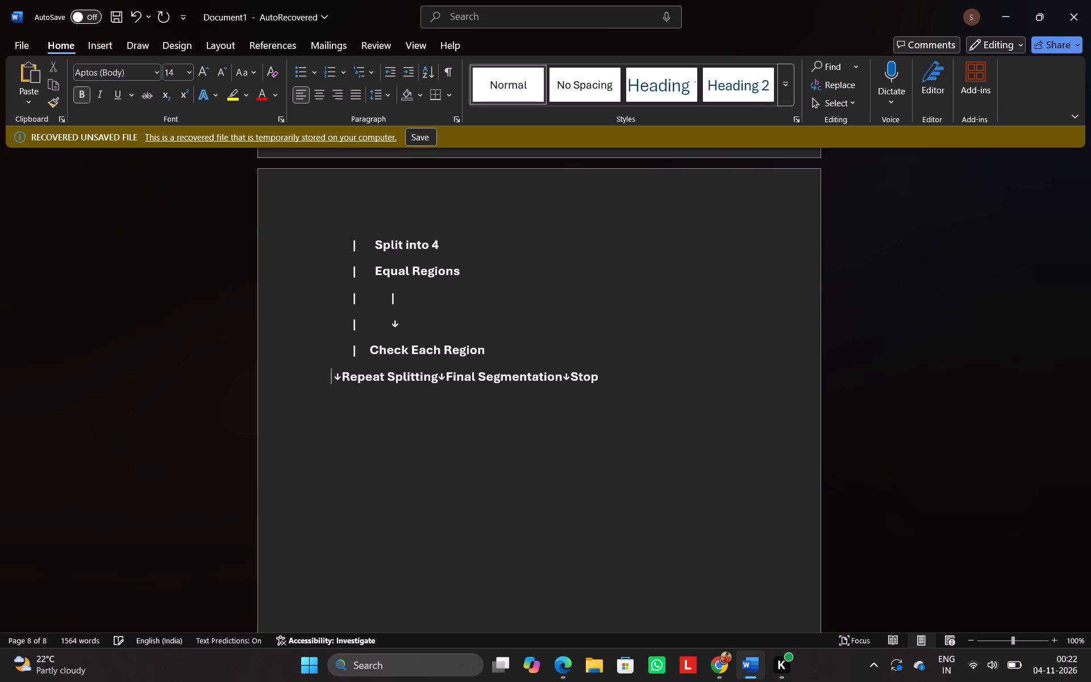
key("BackSpace")
key("BackSpace")
key("BackSpace")
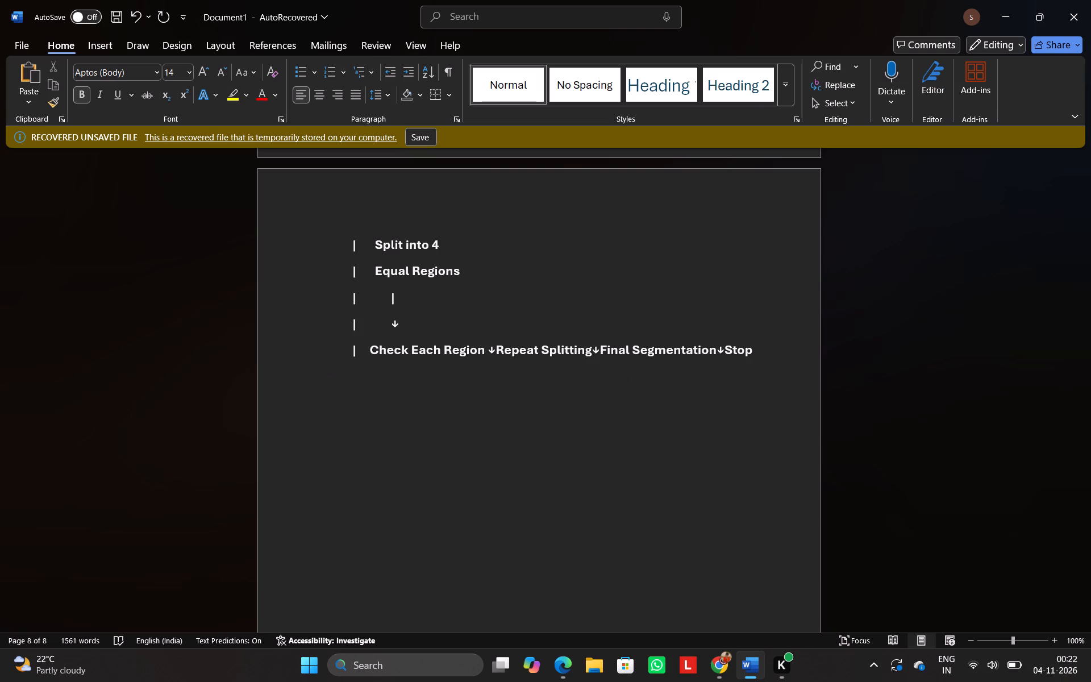
key("Right")
key("BackSpace")
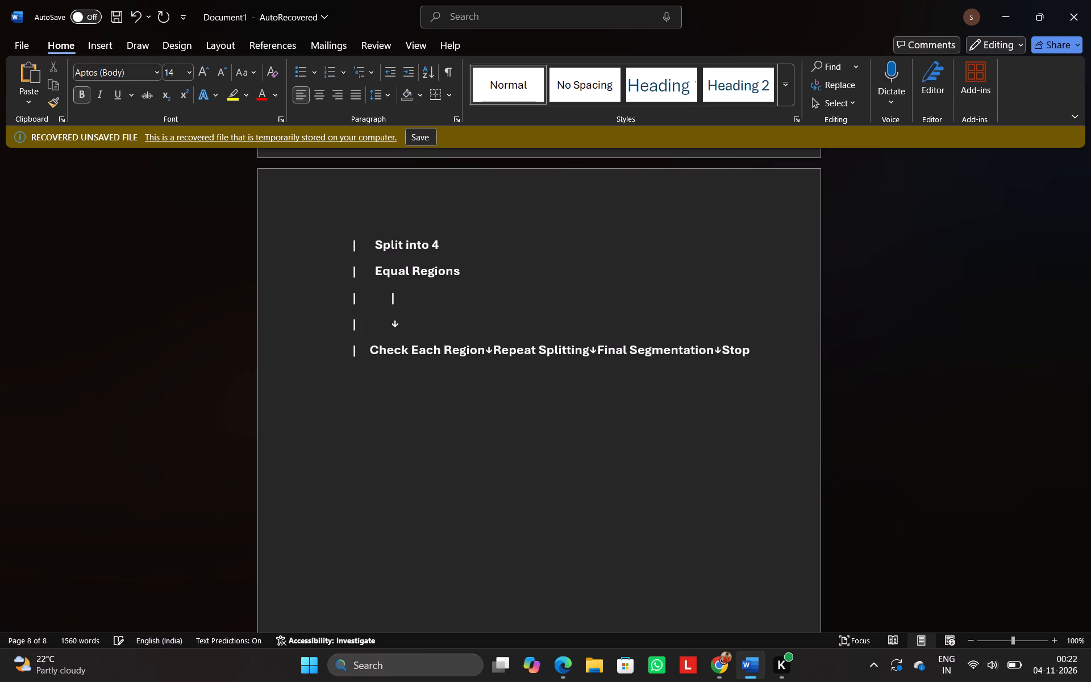
Delete the vertical bar, spaces and line break before "Check Each Region" so it directly follows the down arrow above.
key("Left")
key("Left")
key("Left")
key("Left")
key("Left")
key("Left")
key("Left")
key("Left")
key("Left")
key("Left")
key("Left")
key("Left")
key("Left")
key("Left")
key("Left")
key("Left")
key("Left")
key("BackSpace")
key("BackSpace")
key("BackSpace")
key("BackSpace")
key("BackSpace")
key("BackSpace")
key("BackSpace")
key("BackSpace")
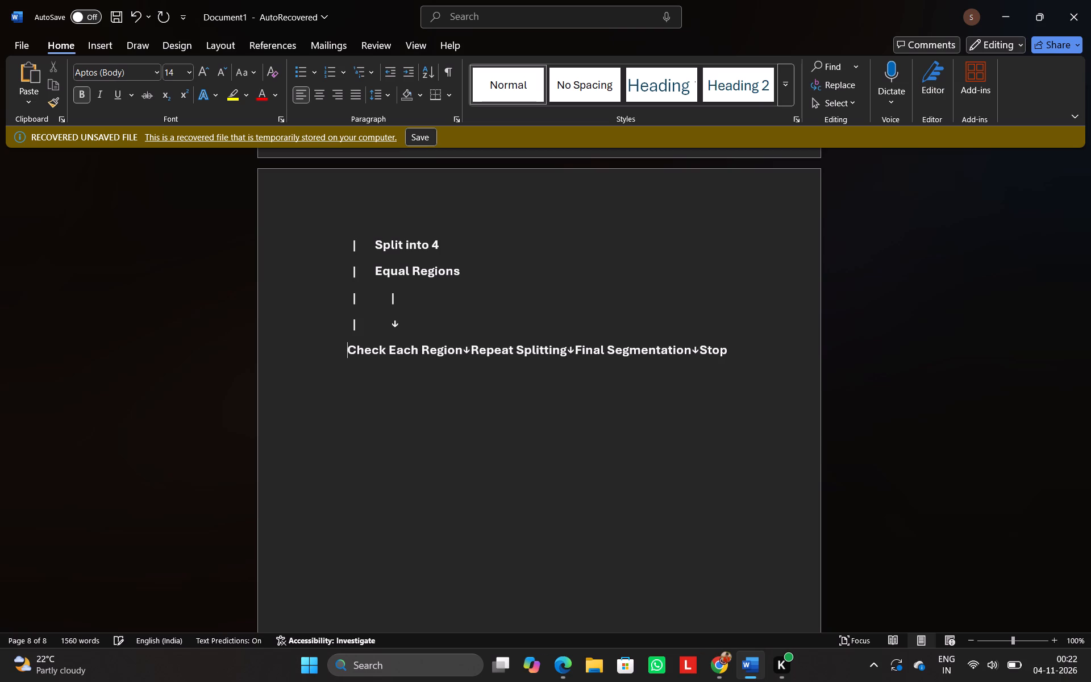
key("BackSpace")
key("BackSpace")
key("BackSpace")
key("BackSpace")
key("BackSpace")
key("BackSpace")
key("BackSpace")
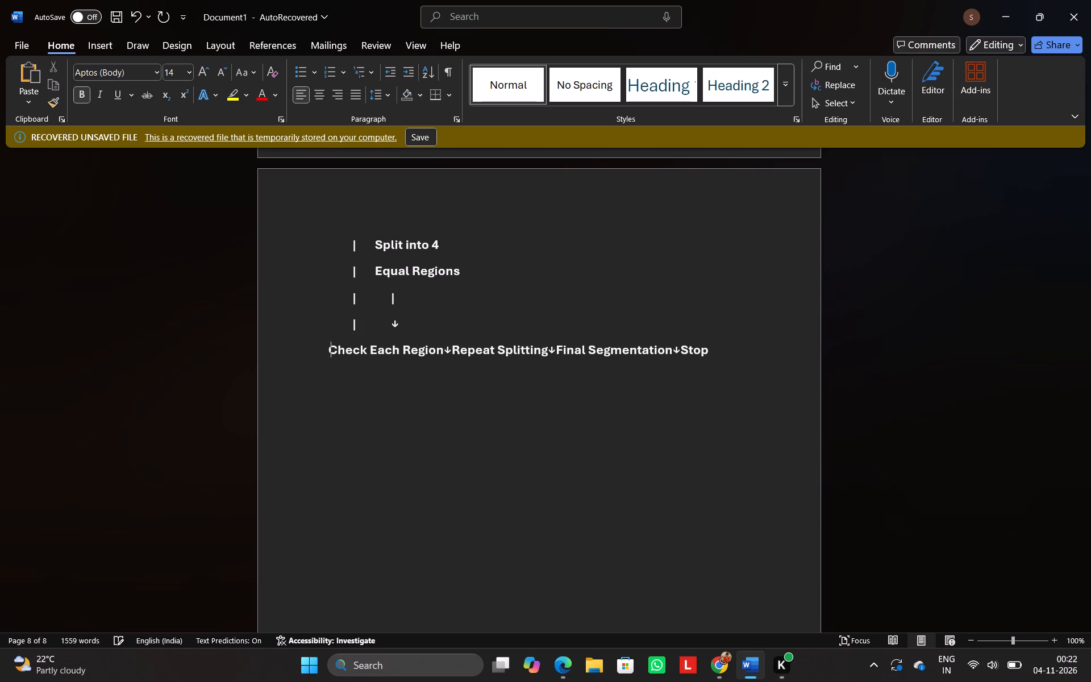
key("BackSpace")
key("BackSpace")
Delete the vertical bar and indent before "↓Check Each Region" and join it to the double vertical-bar line above.
key("Left")
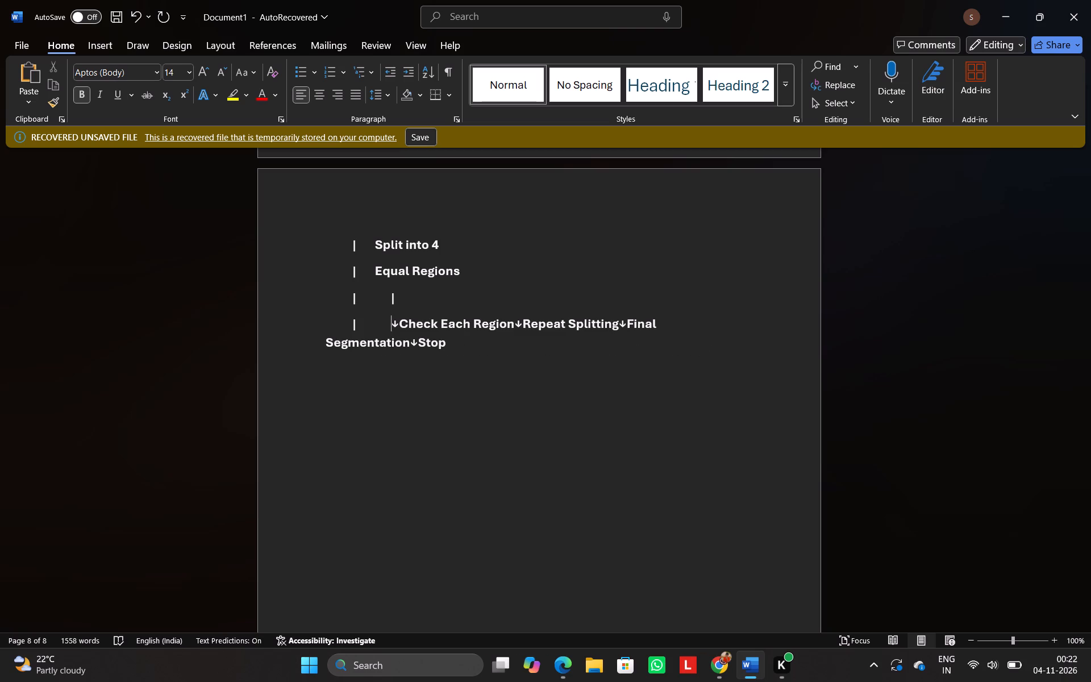
key("BackSpace")
key("BackSpace")
key("BackSpace")
key("BackSpace")
key("BackSpace")
key("BackSpace")
key("BackSpace")
key("BackSpace")
key("BackSpace")
key("BackSpace")
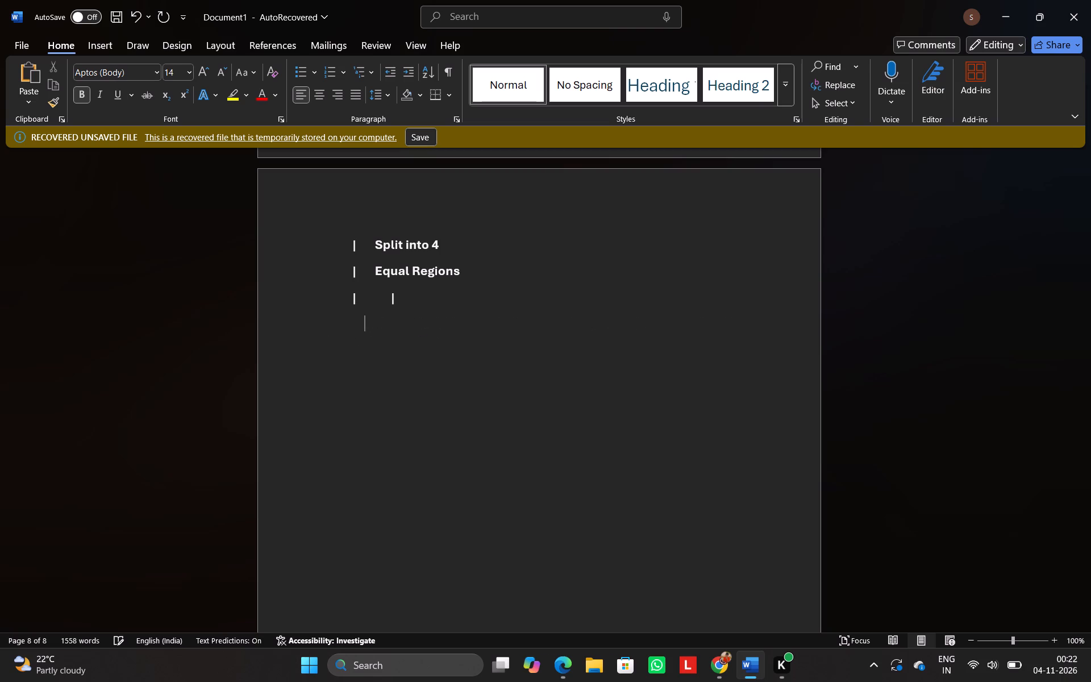
key("BackSpace")
key("BackSpace")
key("BackSpace")
key("BackSpace")
key("BackSpace")
key("BackSpace")
key("BackSpace")
key("BackSpace")
key("BackSpace")
key("BackSpace")
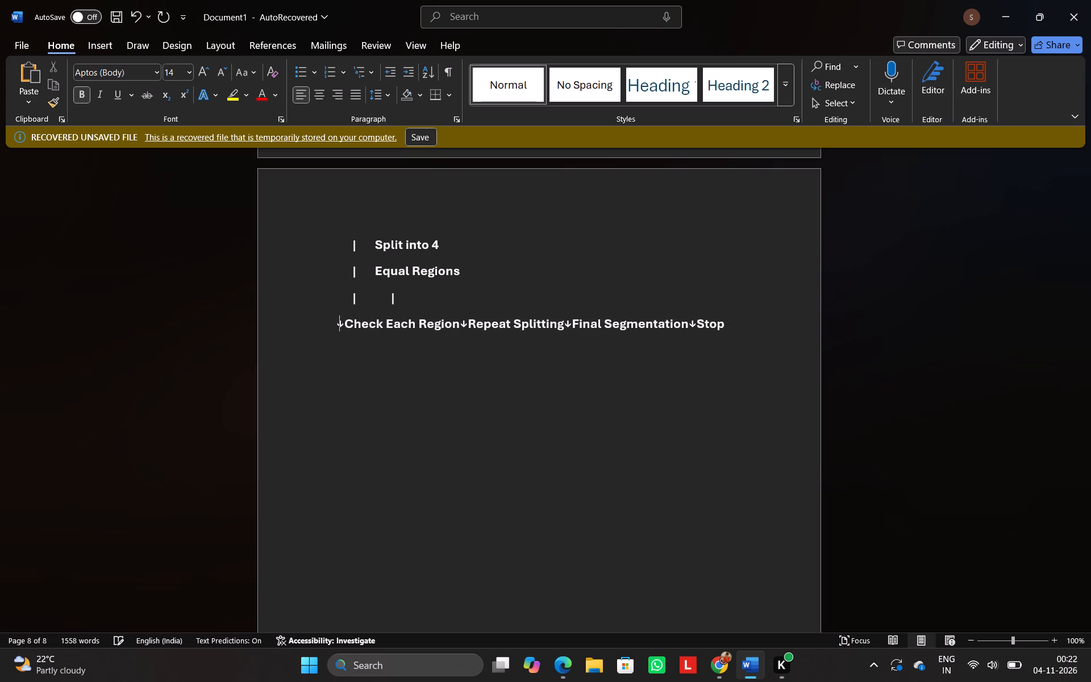
key("BackSpace")
key("BackSpace")
key("BackSpace")
key("BackSpace")
key("BackSpace")
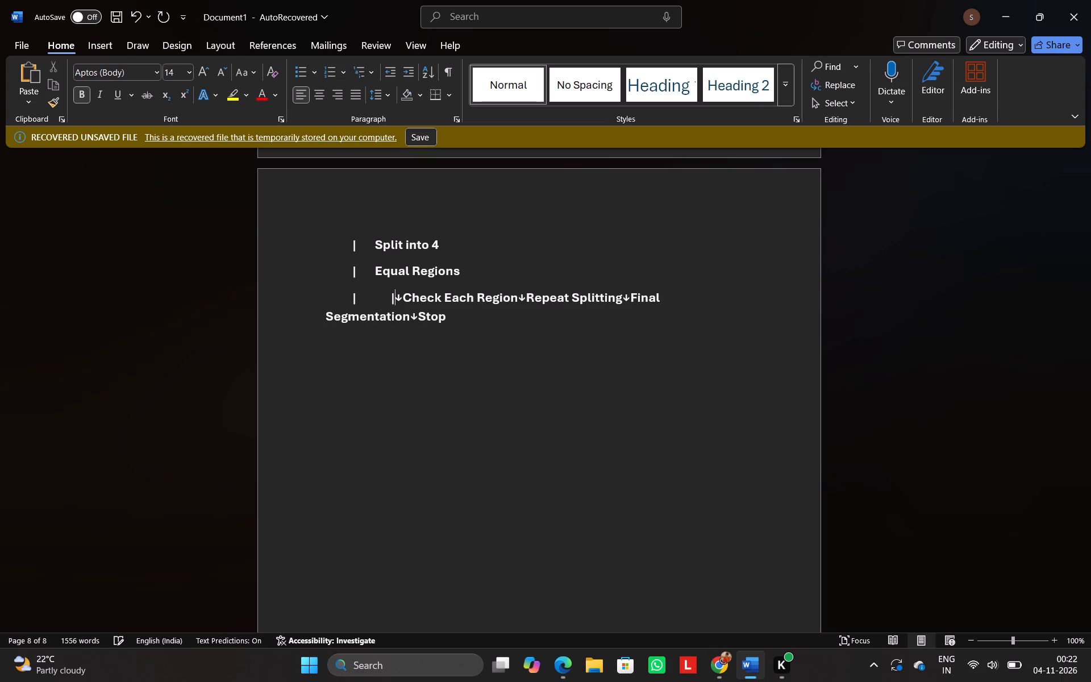
Delete both vertical bars, the spaces and the line break so "↓Check Each Region" directly follows "Equal Regions".
key("BackSpace")
key("BackSpace")
key("BackSpace")
key("BackSpace")
key("BackSpace")
key("BackSpace")
key("BackSpace")
key("BackSpace")
key("BackSpace")
key("BackSpace")
key("BackSpace")
key("BackSpace")
key("BackSpace")
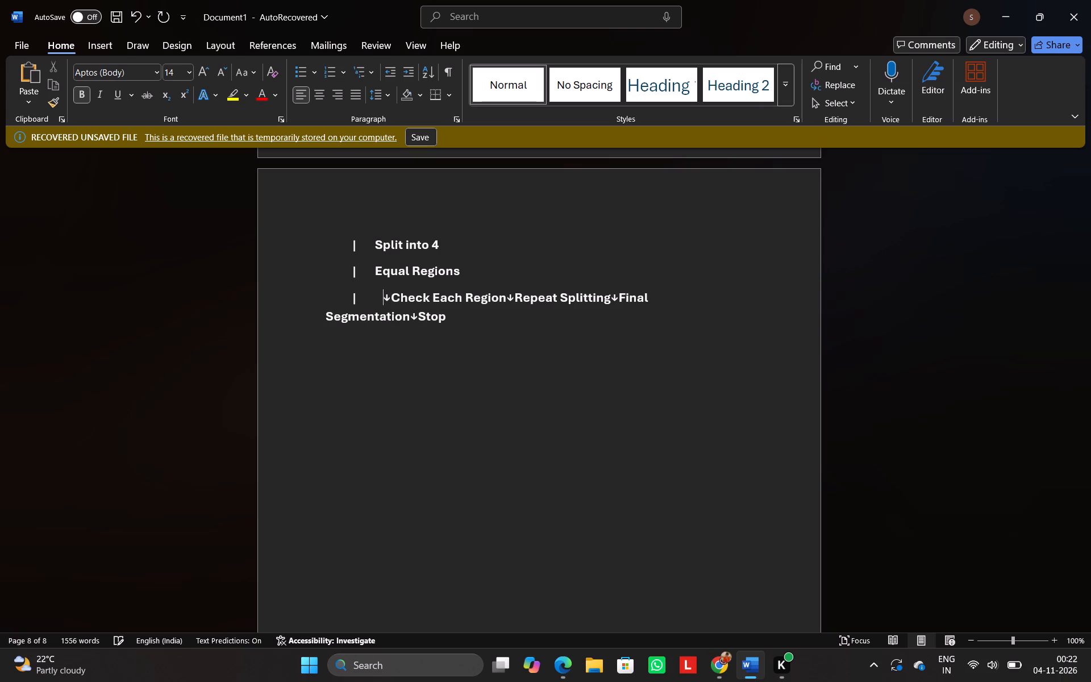
key("BackSpace")
key("BackSpace")
key("BackSpace")
key("BackSpace")
key("BackSpace")
key("BackSpace")
key("BackSpace")
key("BackSpace")
key("BackSpace")
key("BackSpace")
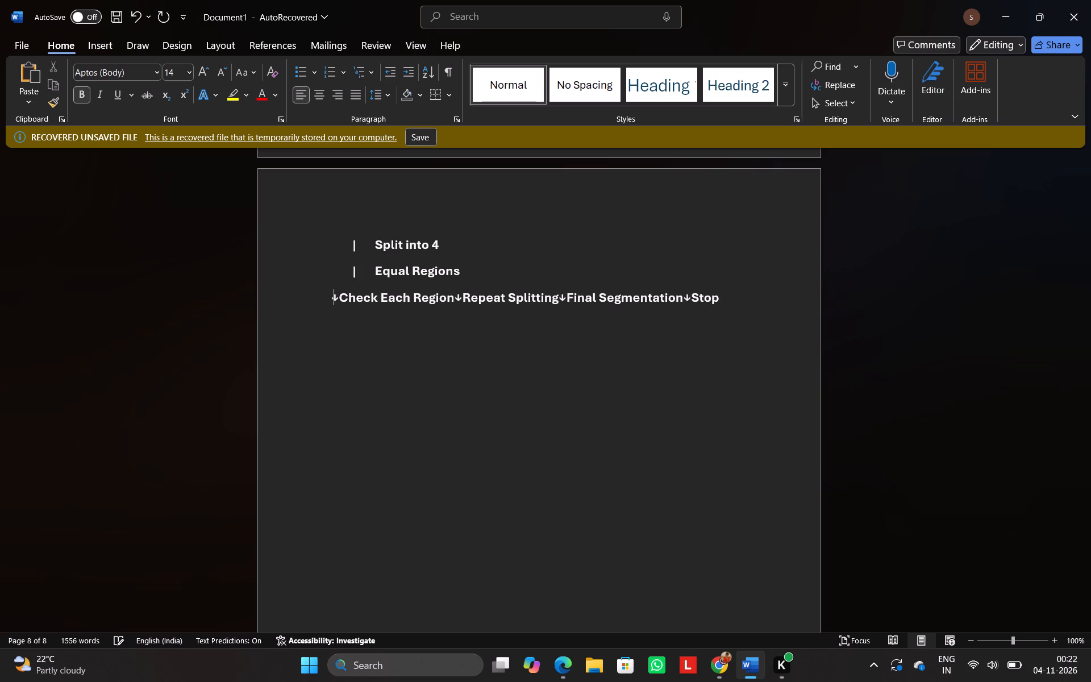
key("BackSpace")
key("BackSpace")
key("BackSpace")
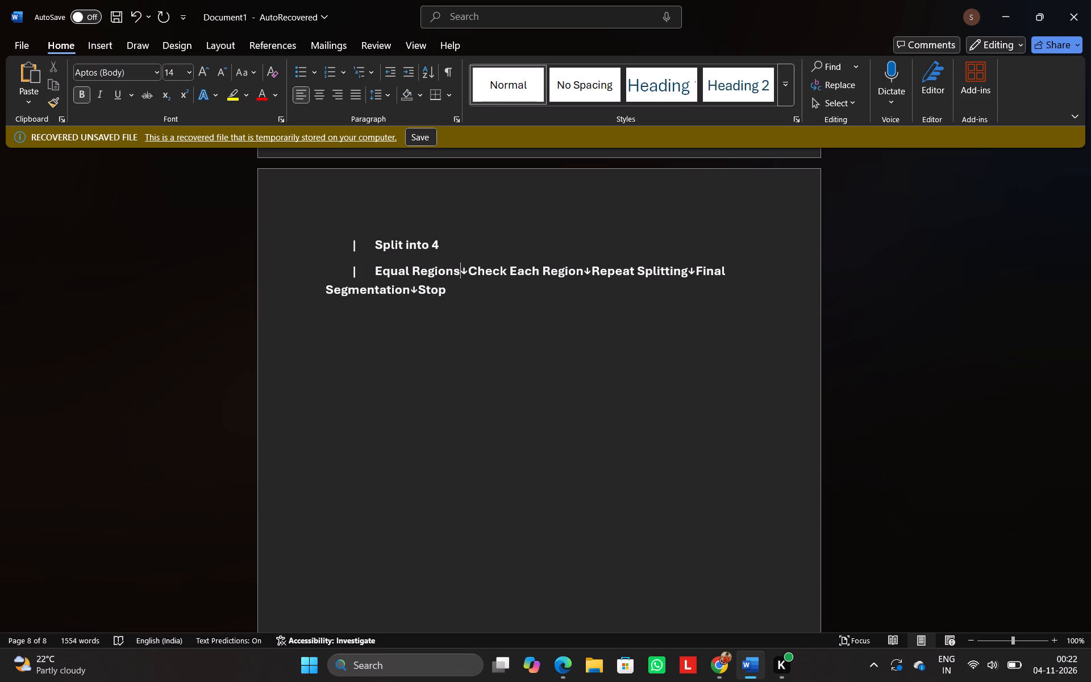
Paste the copied down arrow directly before "Equal Regions".
key("Left")
key("Left")
key("Left")
key("Left")
key("Left")
key("Left")
key("Left")
key("Left")
key("Left")
key("Left")
key("Left")
key("Left")
key("Left")
key("ctrl+v")
Delete the vertical bar, indent and line break before "↓Equal Regions" so it directly follows "Split into 4", keeping that label intact.
key("Left")
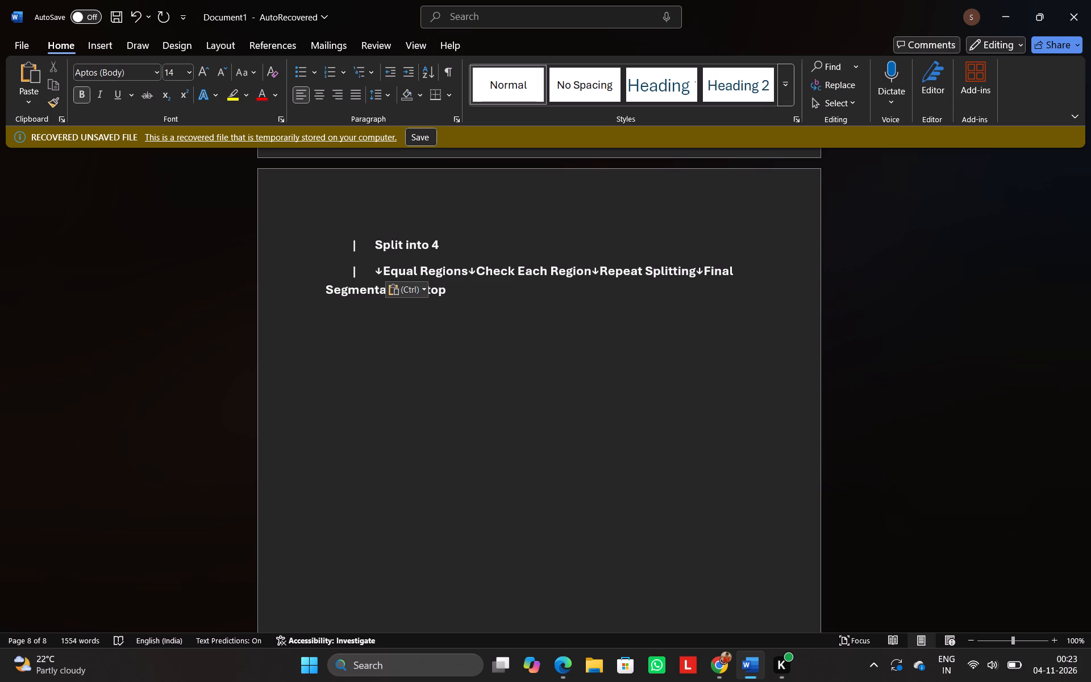
key("BackSpace")
key("BackSpace")
key("BackSpace")
key("BackSpace")
key("BackSpace")
key("BackSpace")
key("BackSpace")
key("BackSpace")
key("BackSpace")
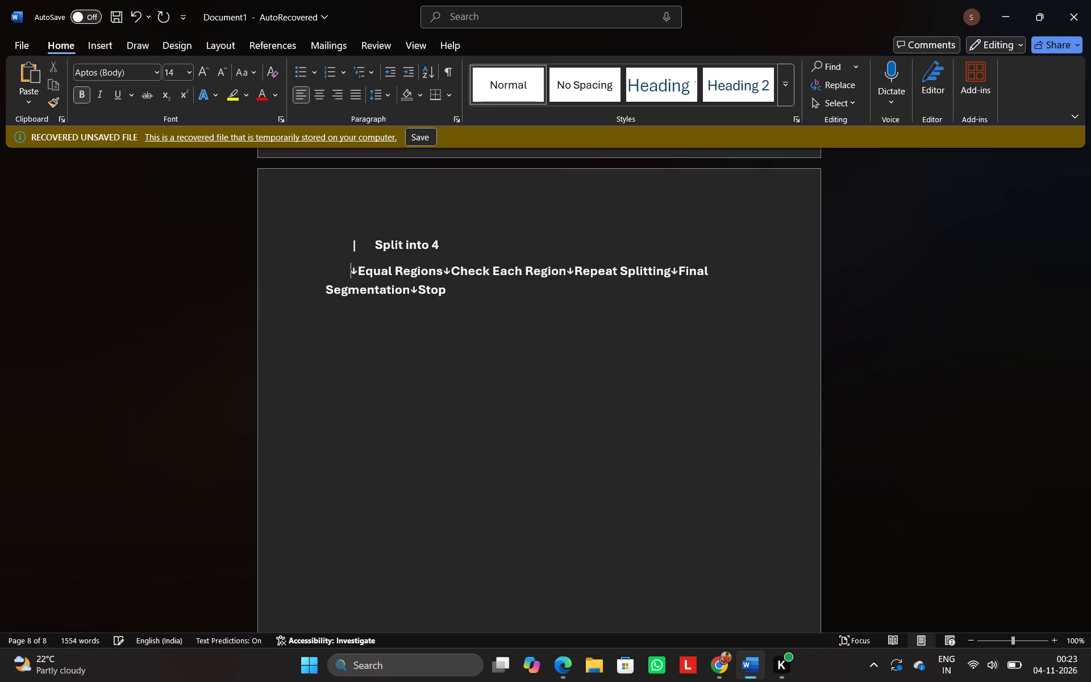
key("BackSpace")
key("BackSpace")
key("BackSpace")
key("BackSpace")
key("BackSpace")
key("BackSpace")
key("BackSpace")
key("BackSpace")
key("BackSpace")
key("BackSpace")
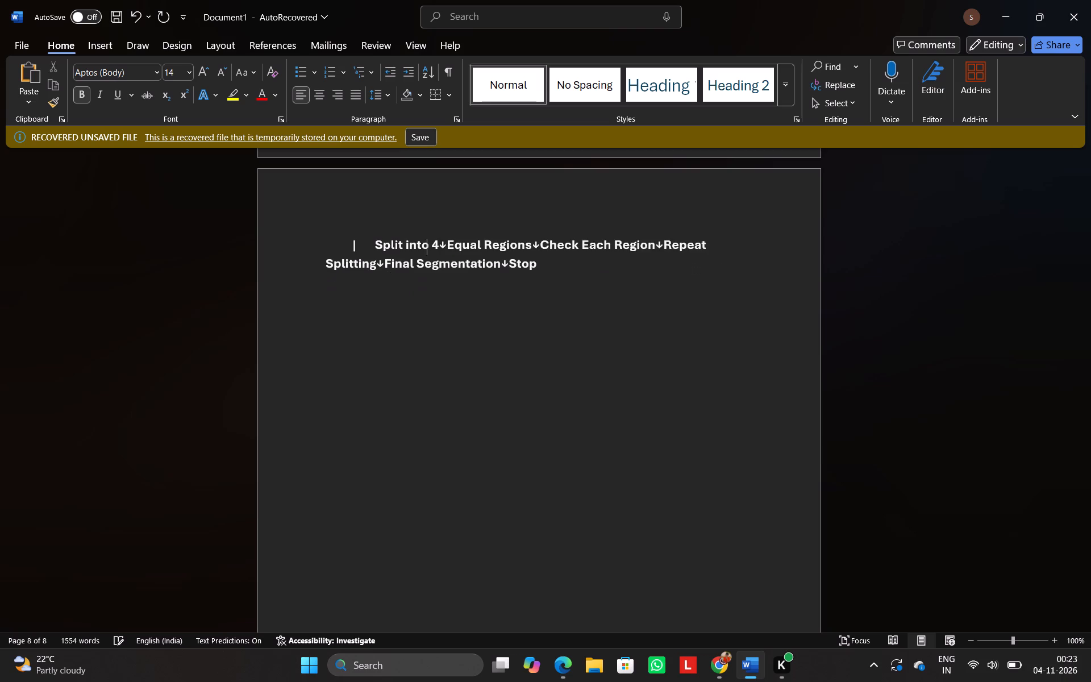
key("BackSpace")
key("ctrl+z")
Delete the vertical bar, indent and line break before "Split into 4" so it directly follows the down arrow on the previous page.
key("Left")
key("Left")
key("Left")
key("Left")
key("Left")
key("Left")
key("Left")
key("Left")
key("Left")
key("Left")
key("Left")
key("Left")
key("BackSpace")
key("BackSpace")
key("BackSpace")
key("BackSpace")
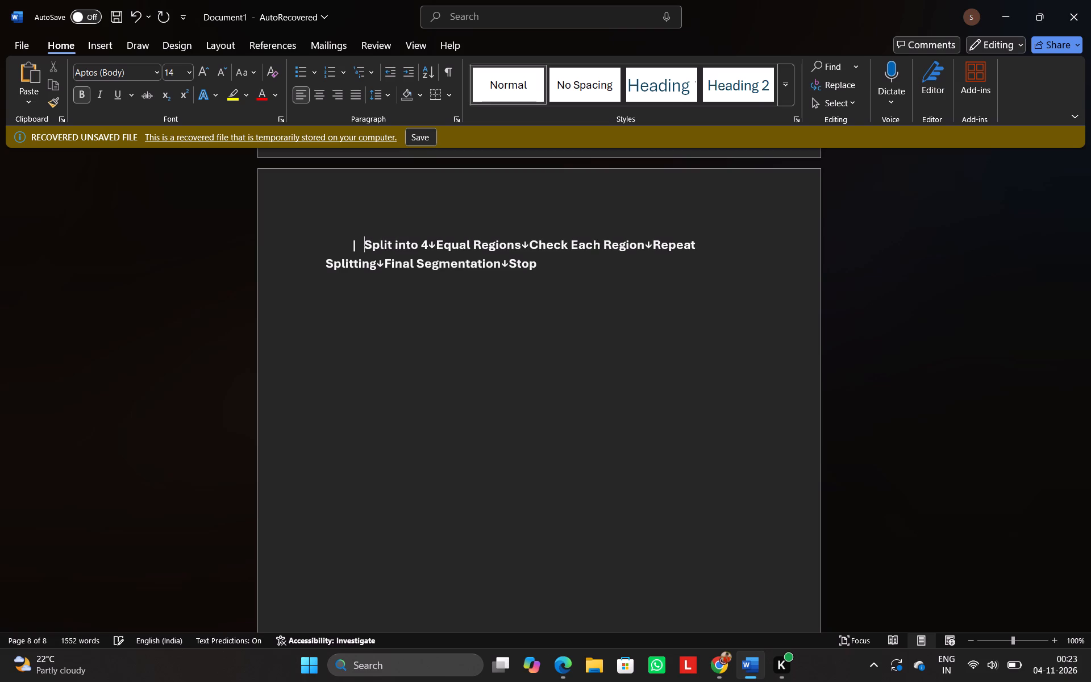
key("BackSpace")
key("BackSpace")
key("BackSpace")
key("BackSpace")
key("BackSpace")
key("BackSpace")
key("BackSpace")
key("BackSpace")
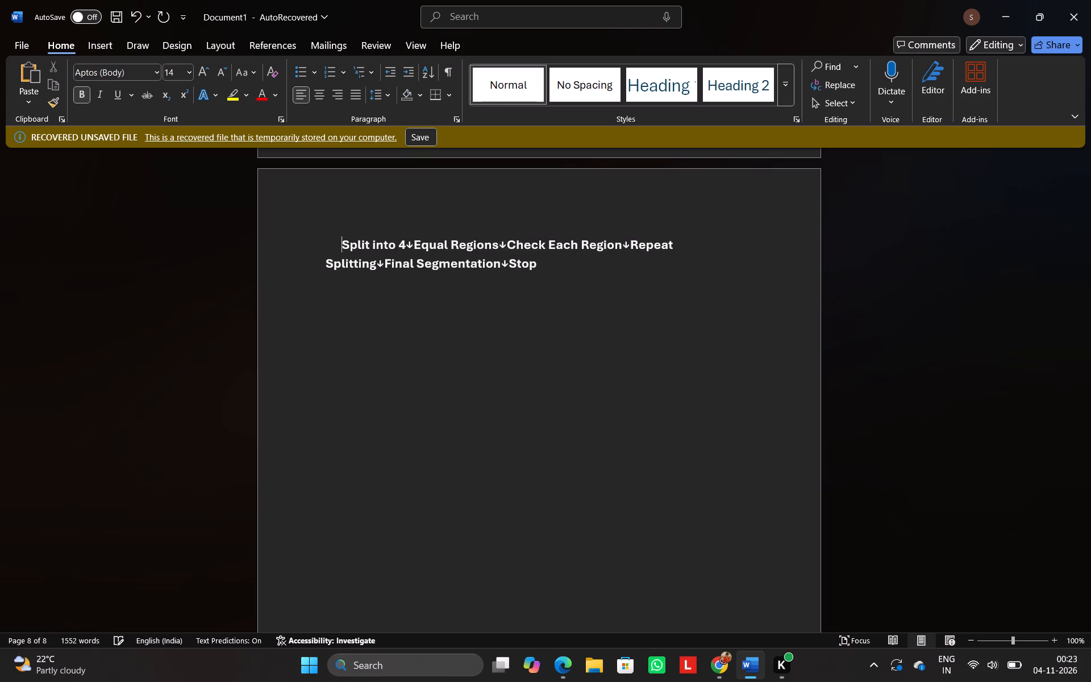
key("BackSpace")
key("BackSpace")
key("BackSpace")
key("BackSpace")
key("BackSpace")
key("BackSpace")
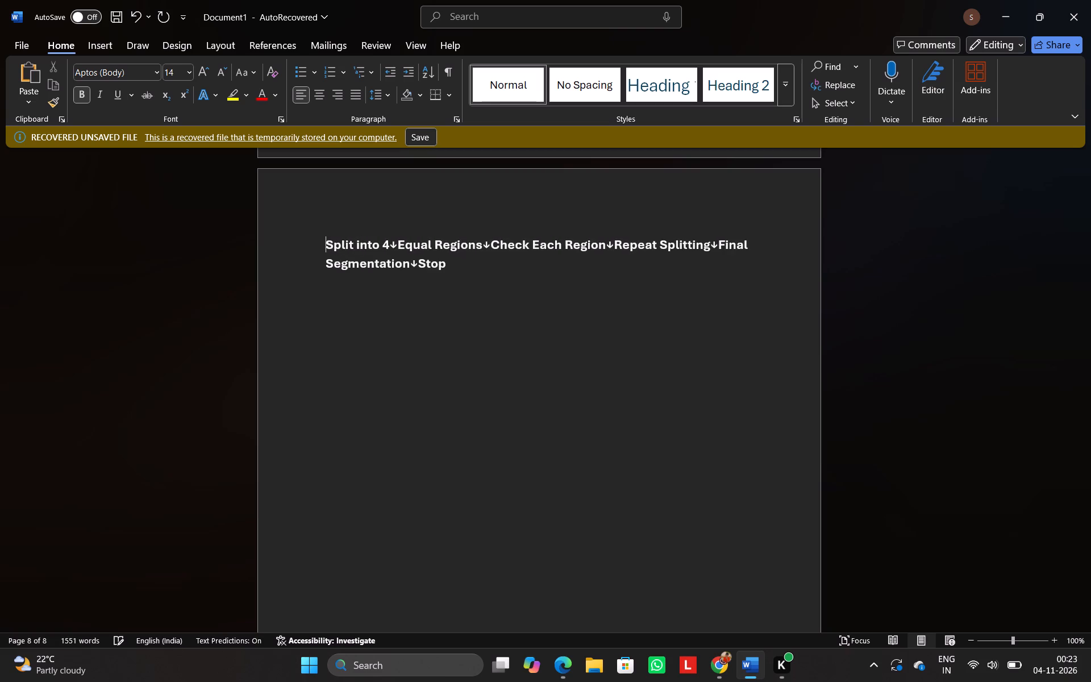
key("BackSpace")
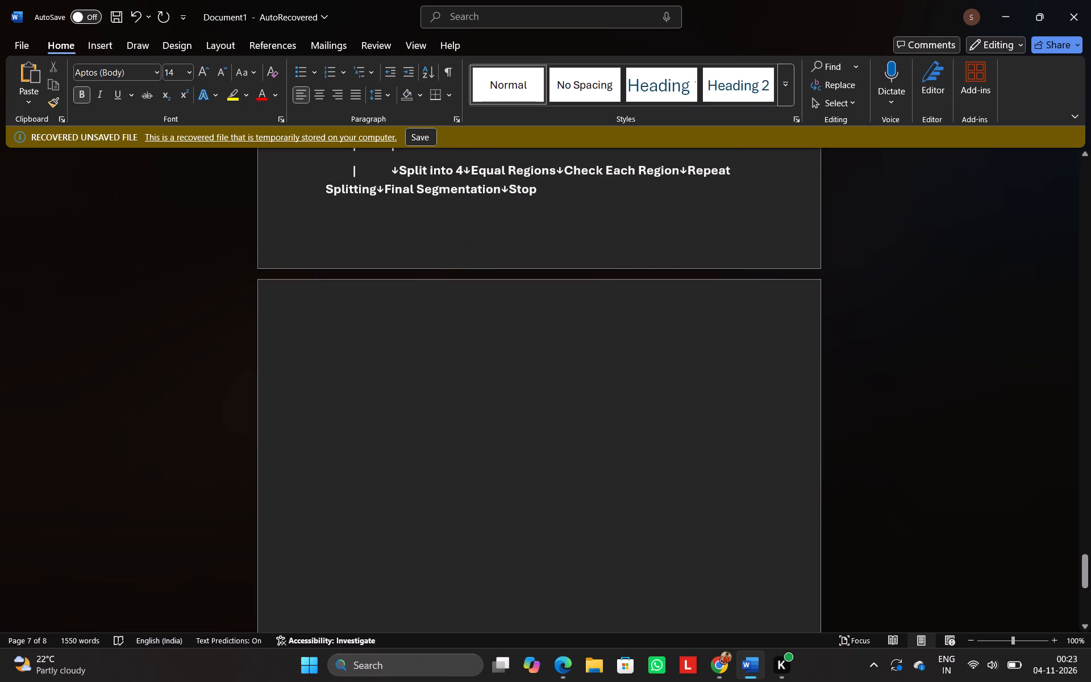
Delete the vertical bar and all the indentation before "↓Split into 4" so the down arrow starts its line.
key("Left")
key("BackSpace")
key("BackSpace")
key("BackSpace")
key("BackSpace")
key("BackSpace")
key("BackSpace")
key("BackSpace")
key("BackSpace")
key("BackSpace")
key("BackSpace")
key("BackSpace")
key("BackSpace")
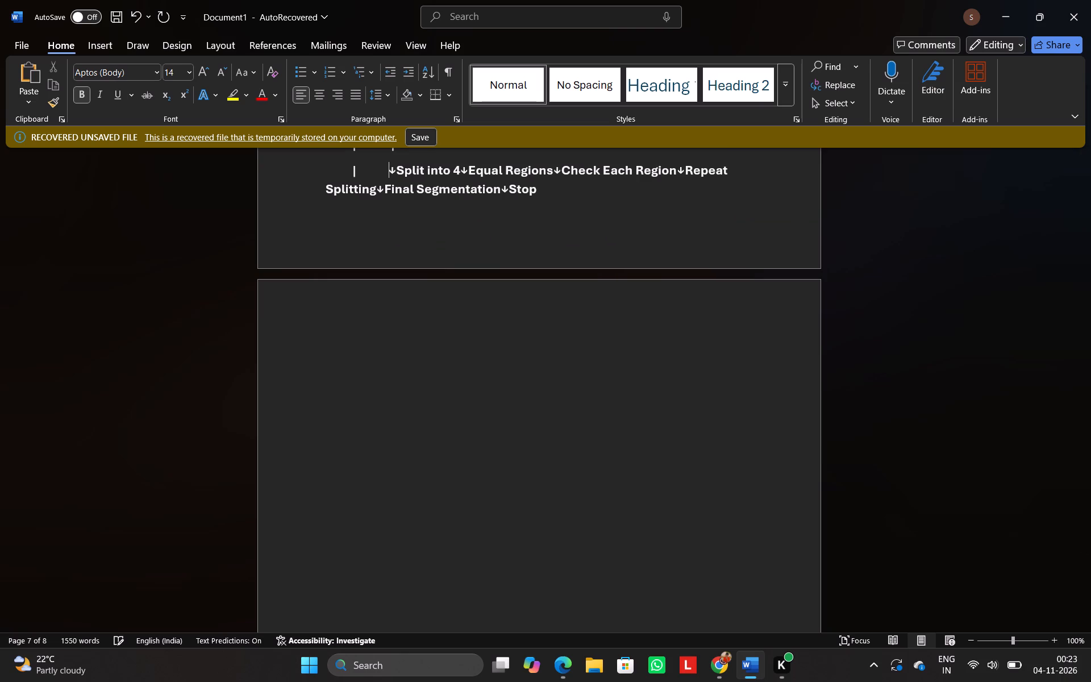
key("BackSpace")
key("BackSpace")
key("BackSpace")
scroll(373, 404, "up", 2)
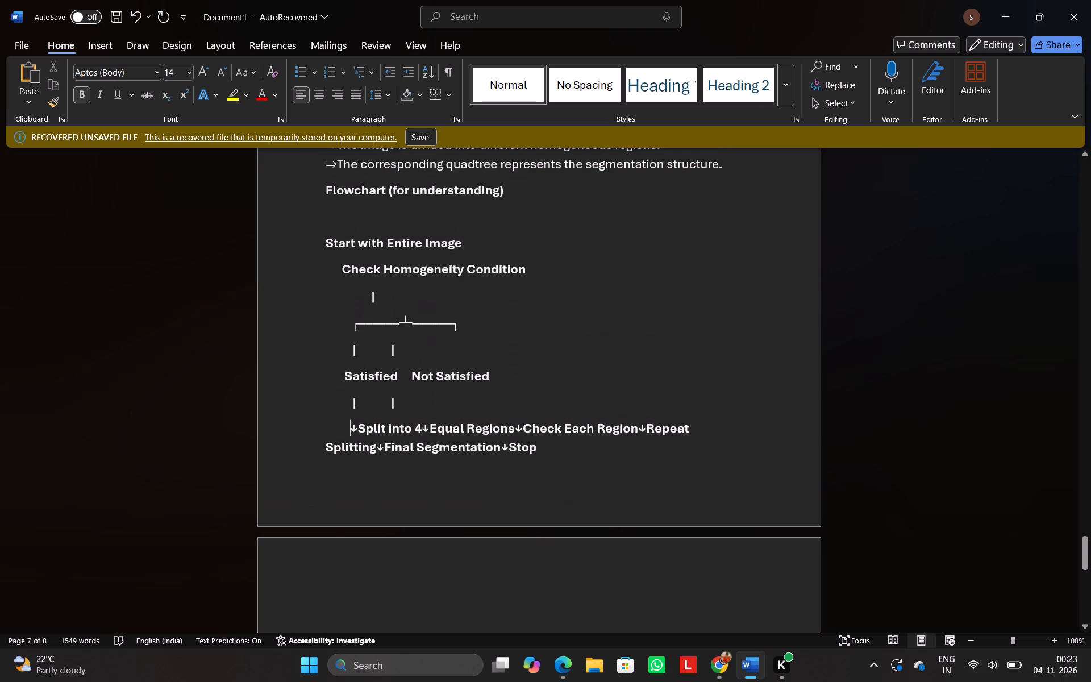
key("BackSpace")
key("BackSpace")
key("BackSpace")
key("BackSpace")
key("BackSpace")
key("BackSpace")
key("BackSpace")
key("BackSpace")
key("BackSpace")
key("BackSpace")
key("BackSpace")
key("BackSpace")
key("BackSpace")
key("BackSpace")
key("BackSpace")
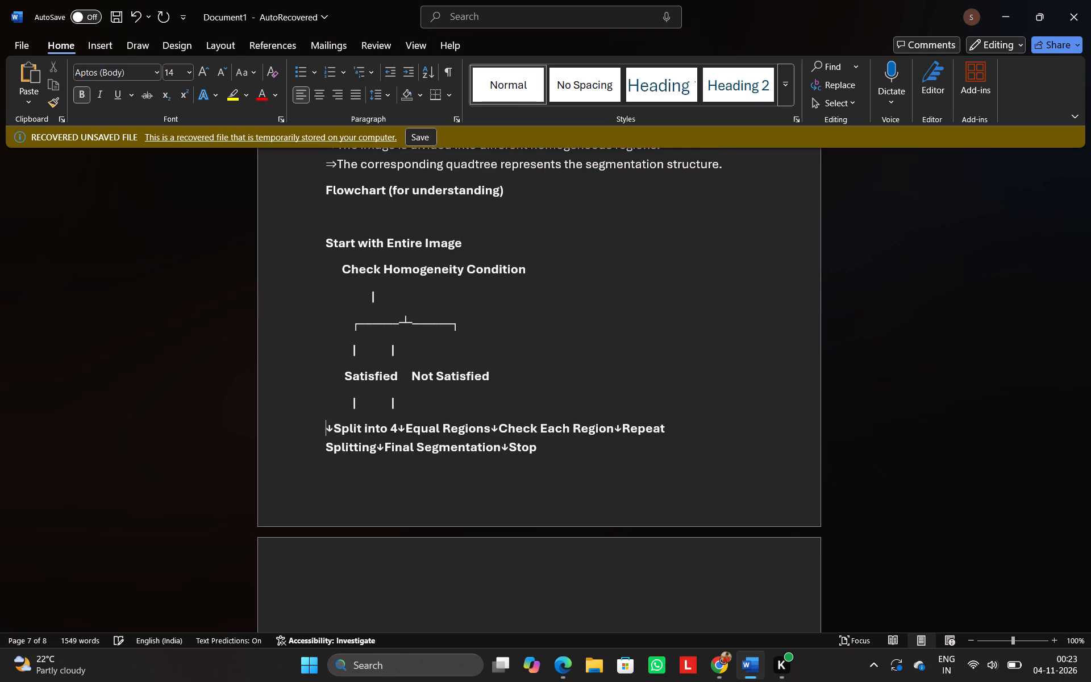
Delete the row of vertical bars below "Satisfied" and "Not Satisfied" so "↓Split into 4" directly follows "Not Satisfied", keeping that label intact.
key("BackSpace")
key("BackSpace")
key("BackSpace")
key("BackSpace")
key("BackSpace")
key("BackSpace")
key("BackSpace")
key("BackSpace")
key("BackSpace")
key("BackSpace")
key("BackSpace")
key("BackSpace")
key("BackSpace")
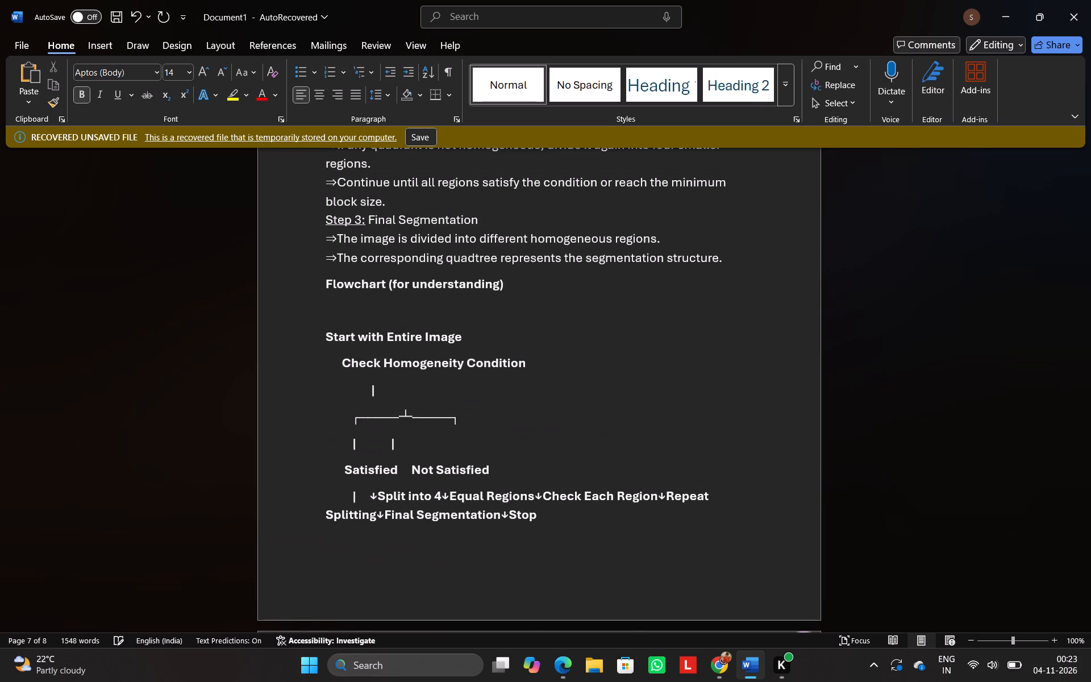
key("BackSpace")
key("BackSpace")
key("BackSpace")
key("BackSpace")
key("BackSpace")
key("BackSpace")
key("BackSpace")
key("BackSpace")
key("BackSpace")
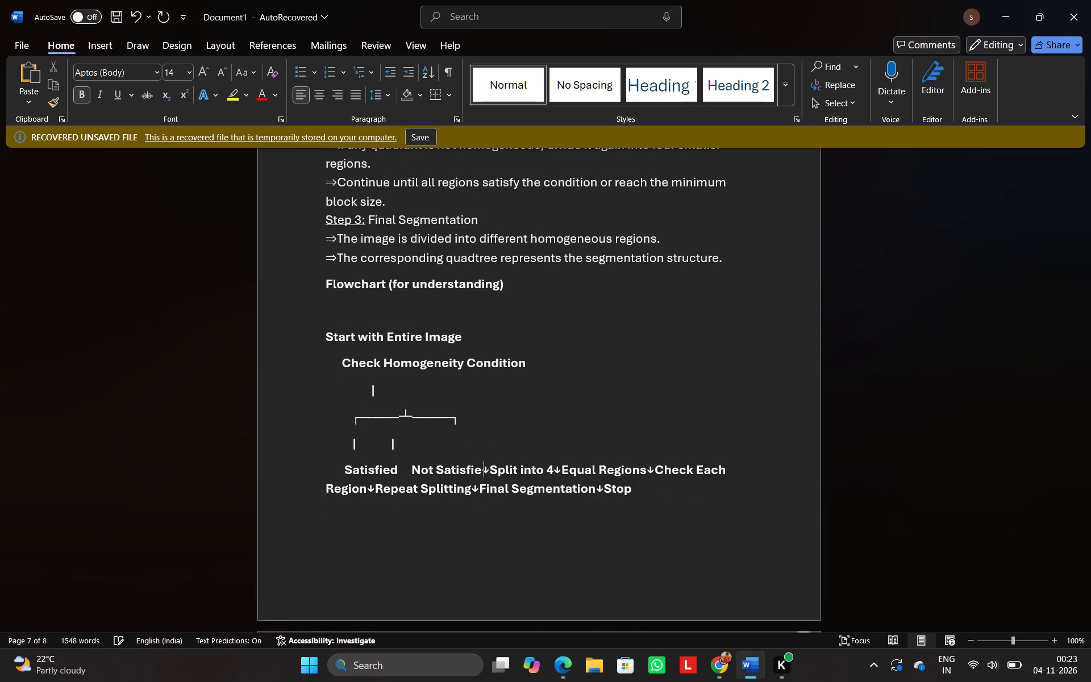
key("ctrl+z")
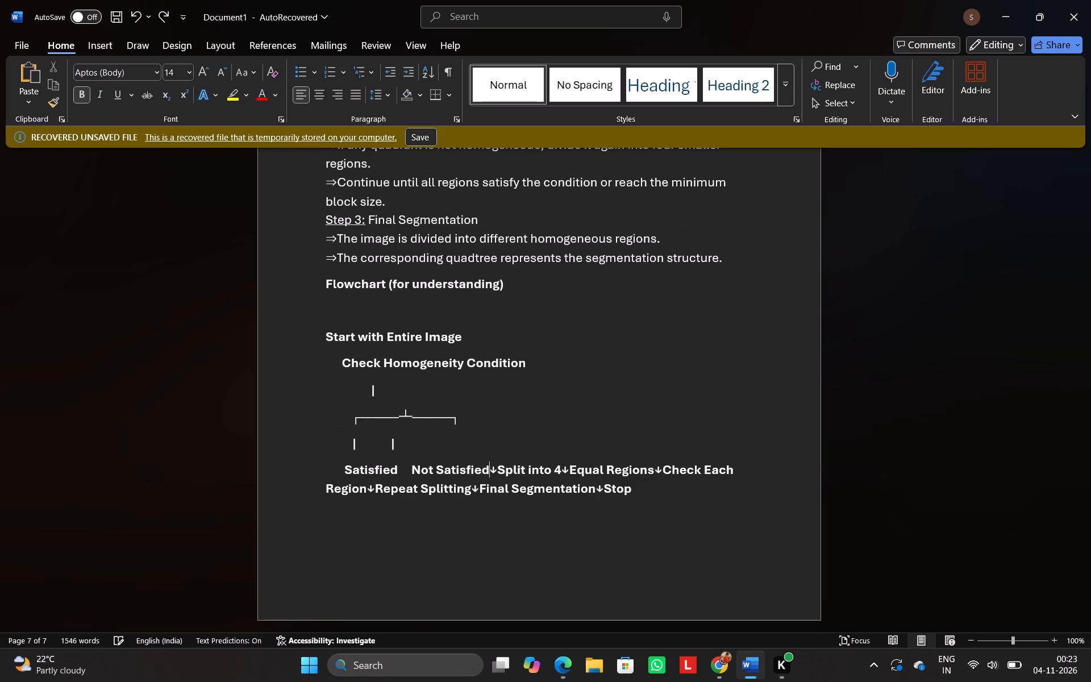
Delete the row of vertical bars and the branching connector line above "Satisfied".
key("Left")
key("Left")
key("Left")
key("Left")
key("Left")
key("Left")
key("Left")
key("Left")
key("Left")
key("Left")
key("Left")
key("Left")
key("Left")
key("Left")
key("Left")
key("Right")
key("Left")
key("Left")
key("Left")
key("Left")
key("Left")
key("Left")
key("Left")
key("Left")
key("Left")
key("Left")
key("Left")
key("Left")
key("Left")
key("BackSpace")
key("BackSpace")
key("BackSpace")
key("BackSpace")
key("BackSpace")
key("BackSpace")
key("BackSpace")
key("BackSpace")
key("BackSpace")
key("BackSpace")
key("BackSpace")
key("BackSpace")
key("BackSpace")
key("BackSpace")
key("BackSpace")
key("BackSpace")
key("BackSpace")
key("BackSpace")
key("BackSpace")
key("BackSpace")
key("BackSpace")
key("BackSpace")
key("BackSpace")
key("BackSpace")
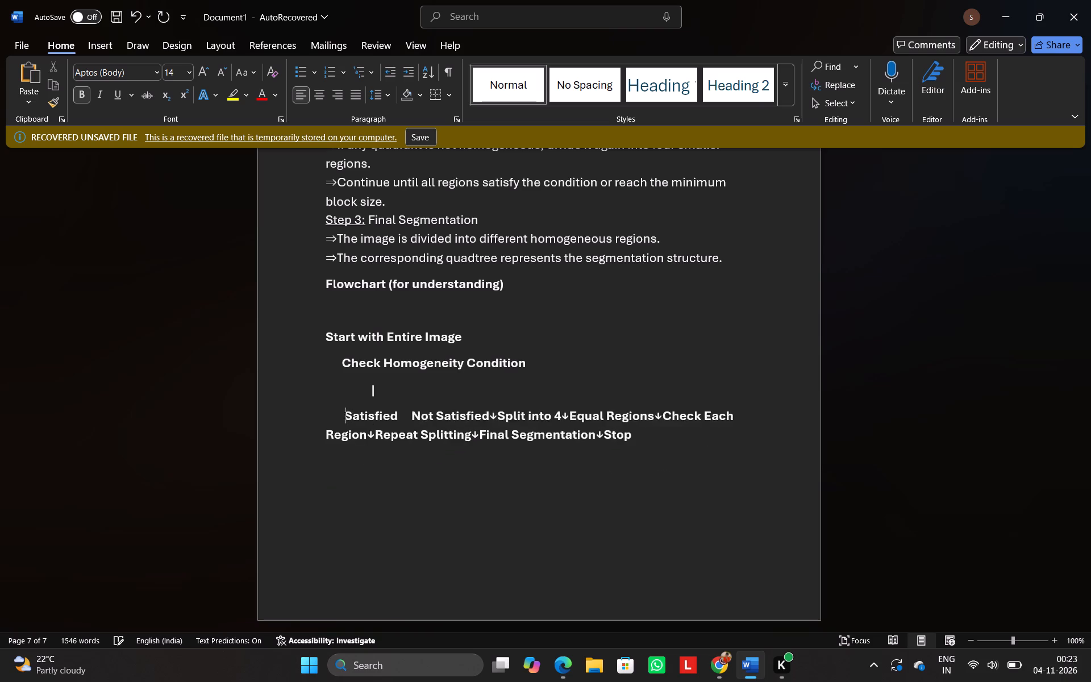
Delete the remaining vertical bar, indent and line break so "Satisfied" directly follows "Check Homogeneity Condition".
key("BackSpace")
key("BackSpace")
key("BackSpace")
key("BackSpace")
key("BackSpace")
key("BackSpace")
key("BackSpace")
key("BackSpace")
key("BackSpace")
key("BackSpace")
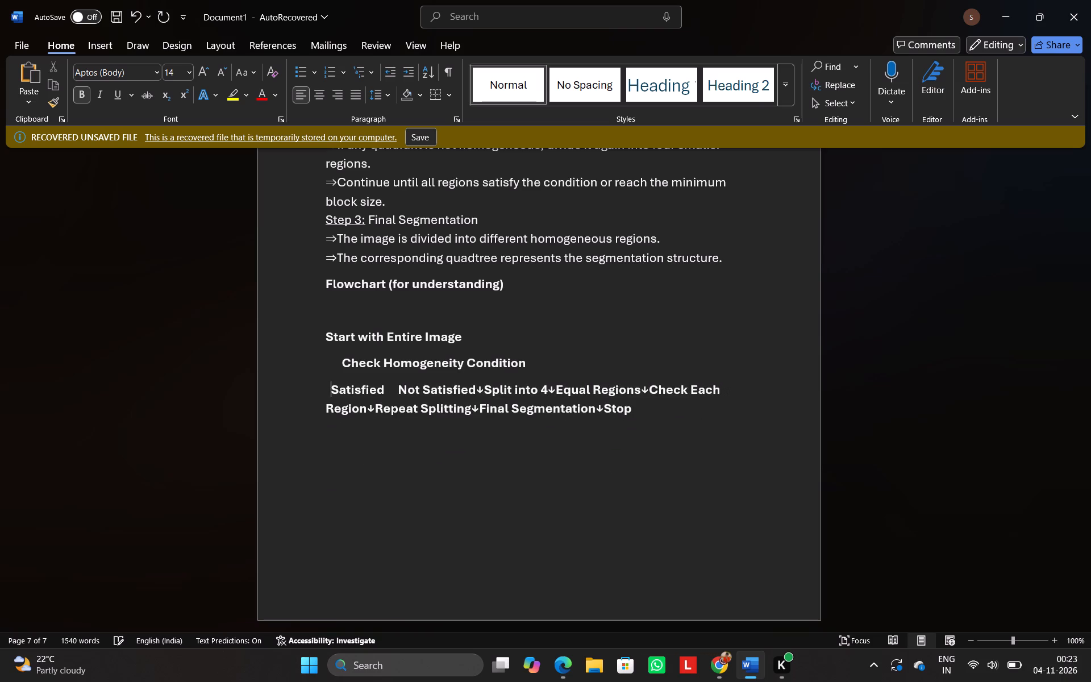
key("BackSpace")
key("BackSpace")
key("BackSpace")
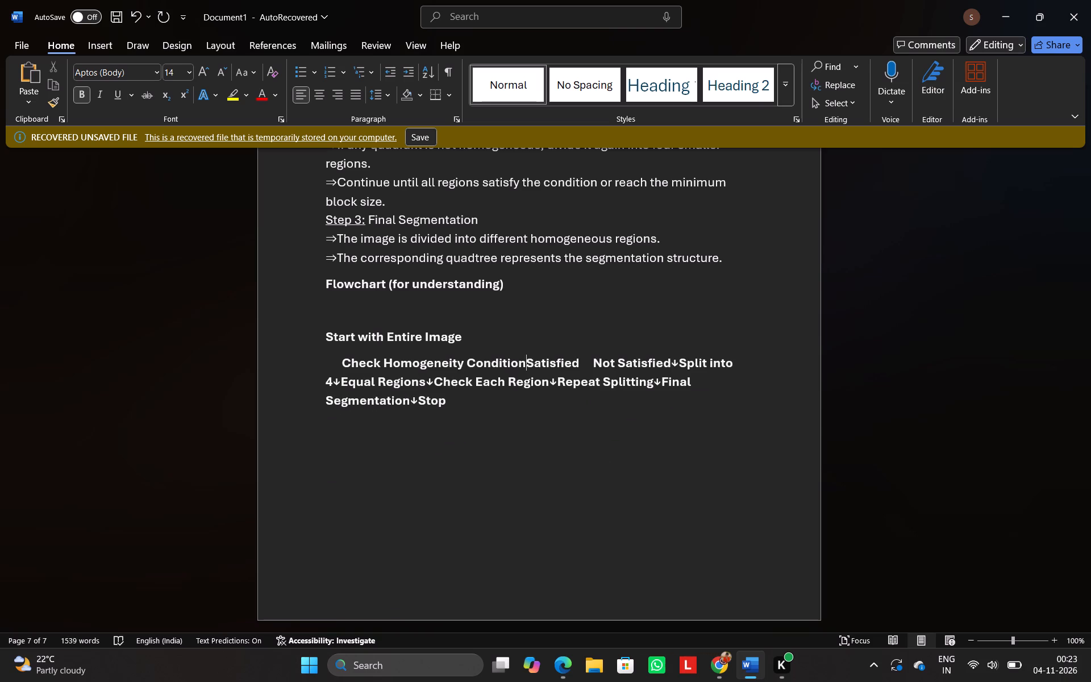
key("ctrl+z")
key("BackSpace")
Paste the copied down arrow between "Check Homogeneity Condition" and "Satisfied".
key("ctrl+v")
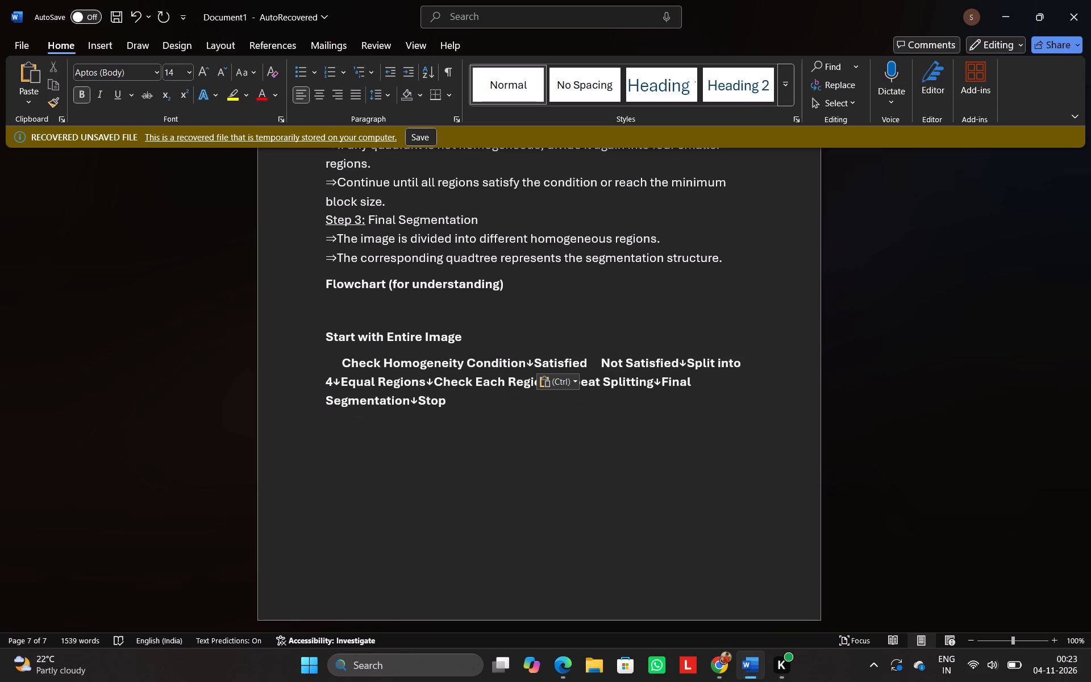
Paste the down arrow before "Check Homogeneity Condition" and remove the indent and break so it directly follows "Start with Entire Image".
left_click(342, 364)
key("ctrl+v")
key("Left")
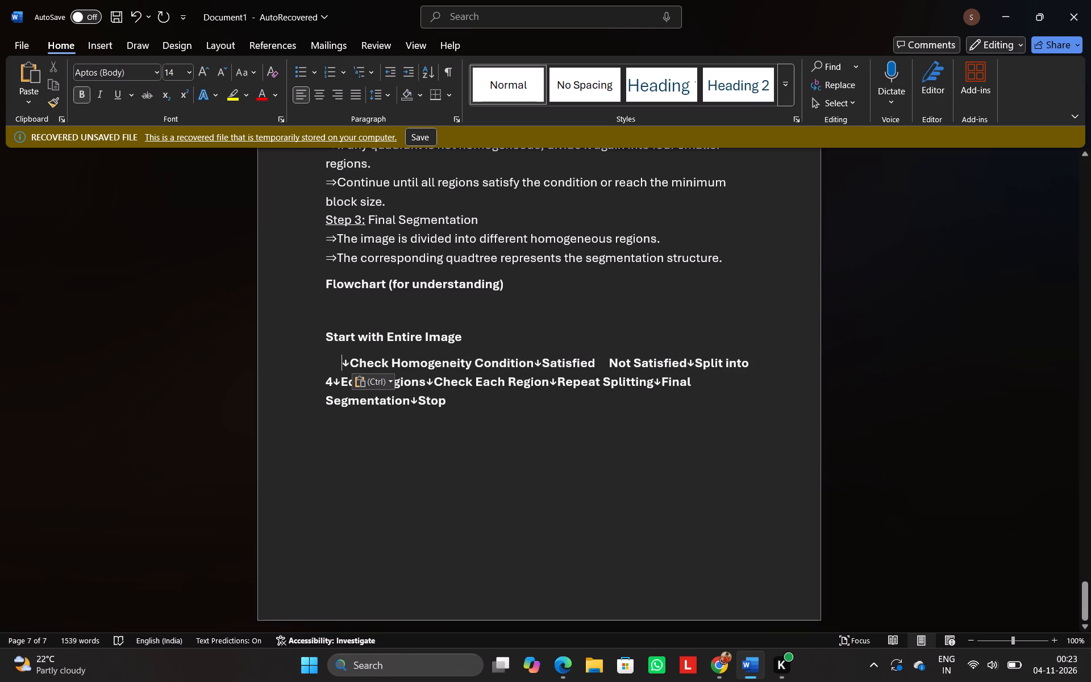
key("BackSpace")
key("BackSpace")
key("BackSpace")
key("BackSpace")
key("BackSpace")
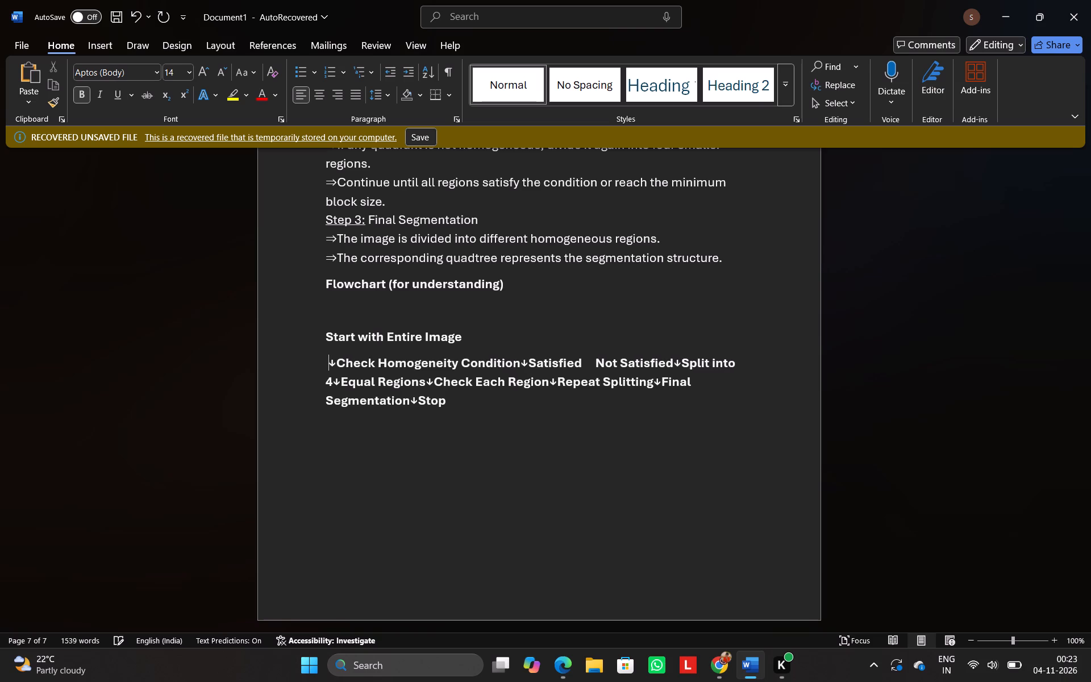
key("BackSpace")
key("BackSpace")
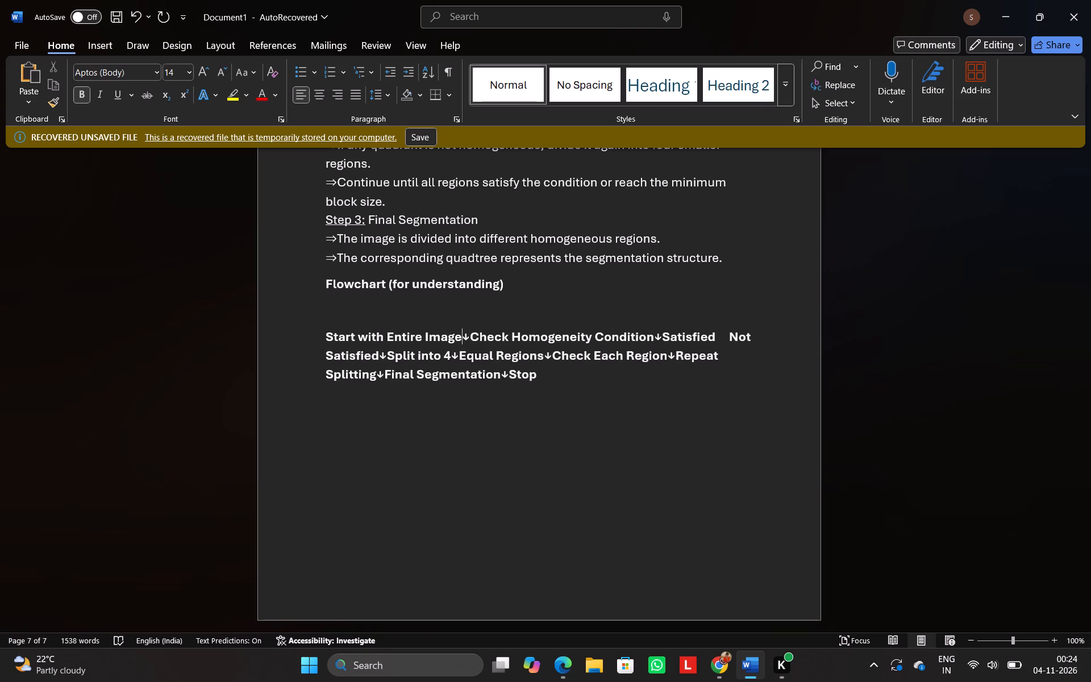
Replace the paragraph break before "Flowchart (for understanding)" with a line break to close the gap above it.
left_click(324, 289)
key("BackSpace")
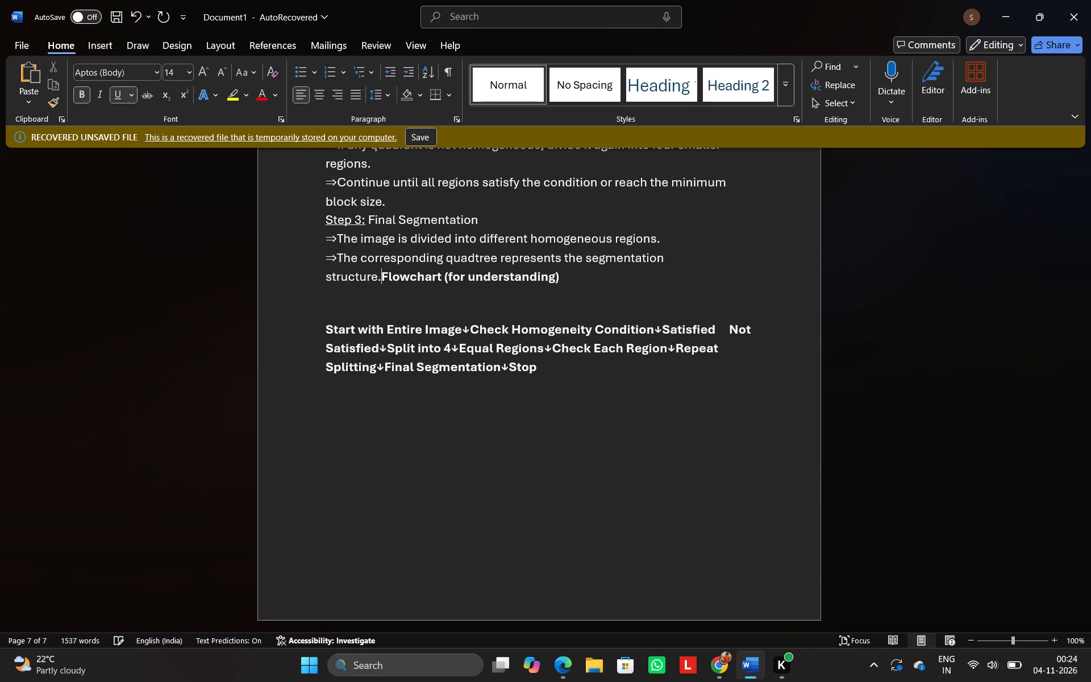
key("shift+Return")
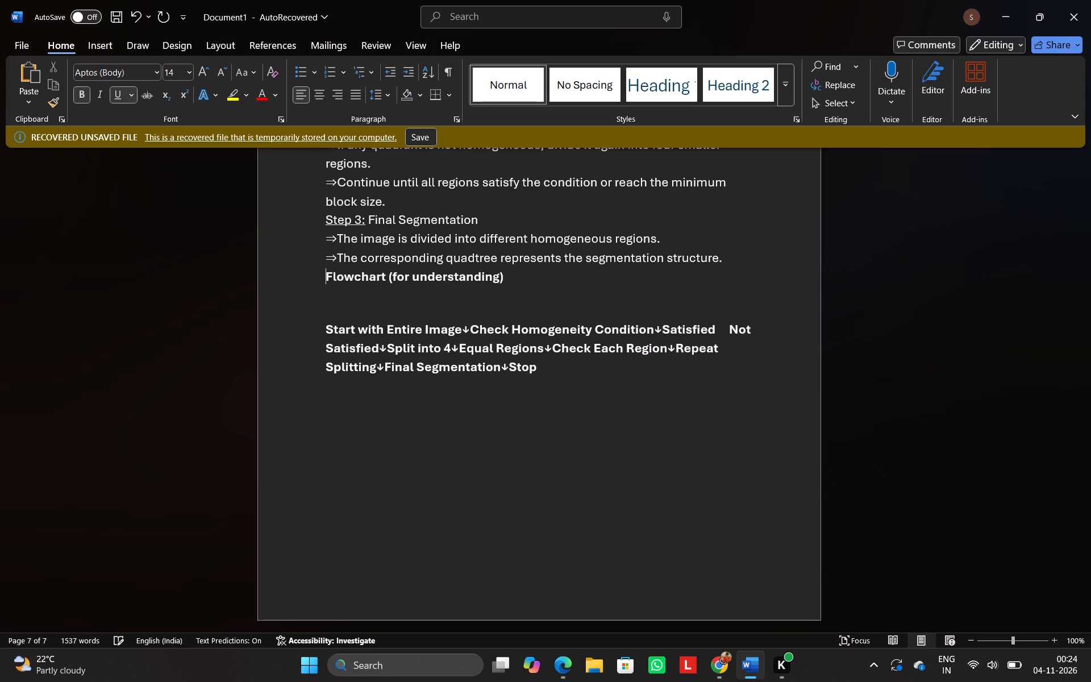
Delete the blank lines so "Start with Entire Image" directly follows "Flowchart (for understanding)".
left_click(327, 324)
key("shift+Return")
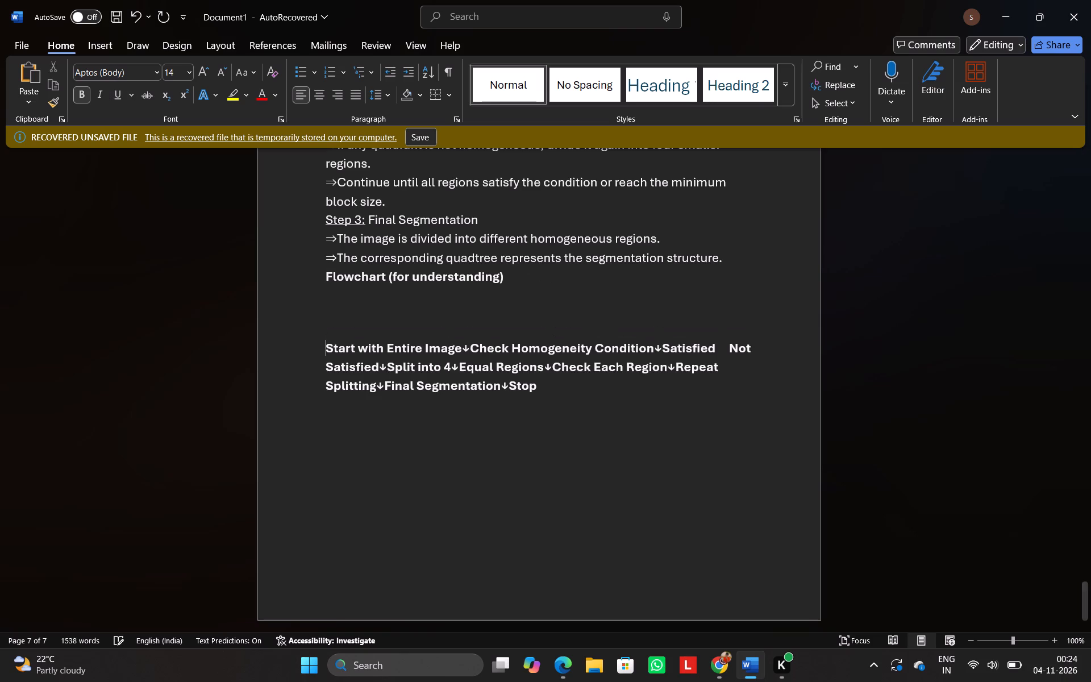
key("BackSpace")
key("BackSpace")
key("BackSpace")
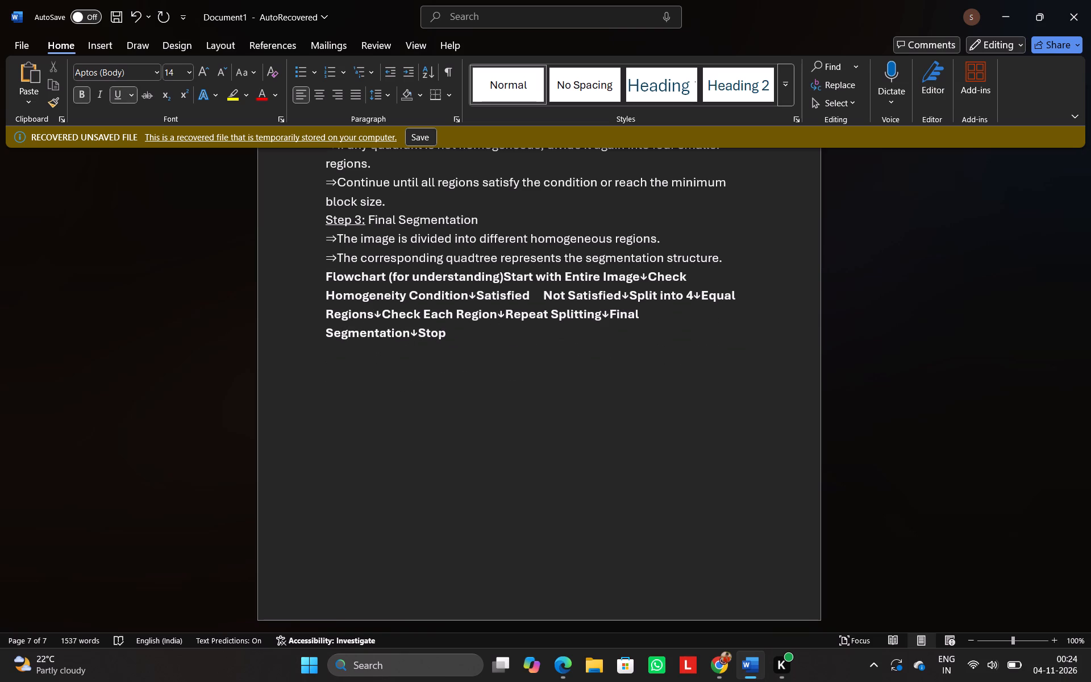
Copy the ⇒ symbol from a Step 2 point and paste it between "Flowchart (for understanding)" and "Start with Entire Image".
scroll(418, 290, "up", 1)
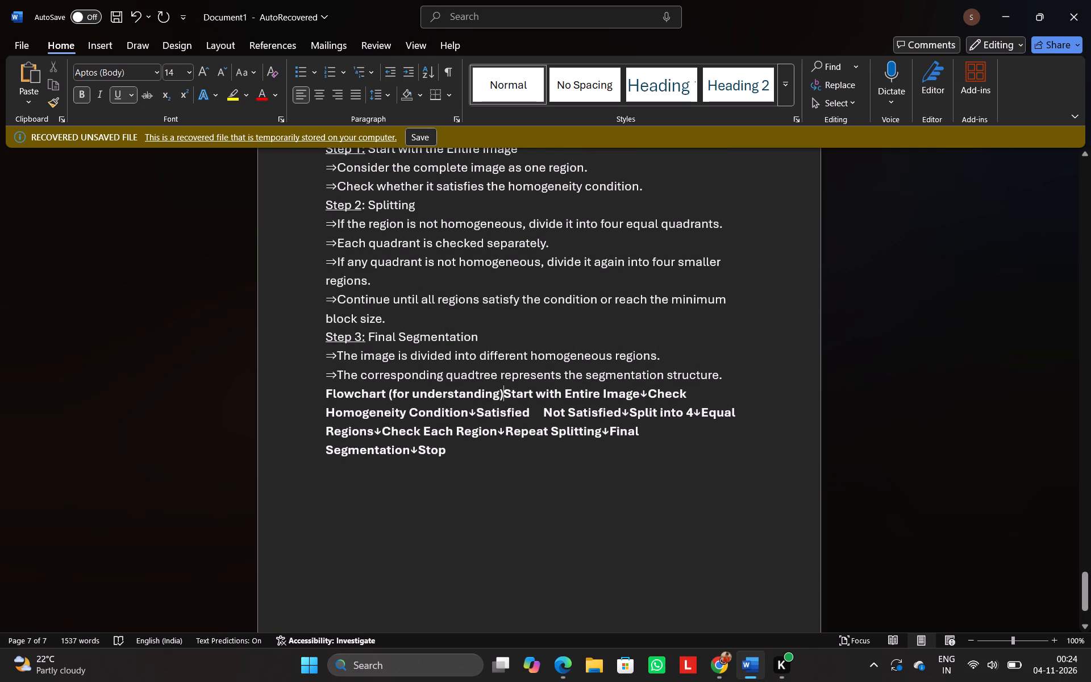
left_click_drag(328, 269, 335, 268)
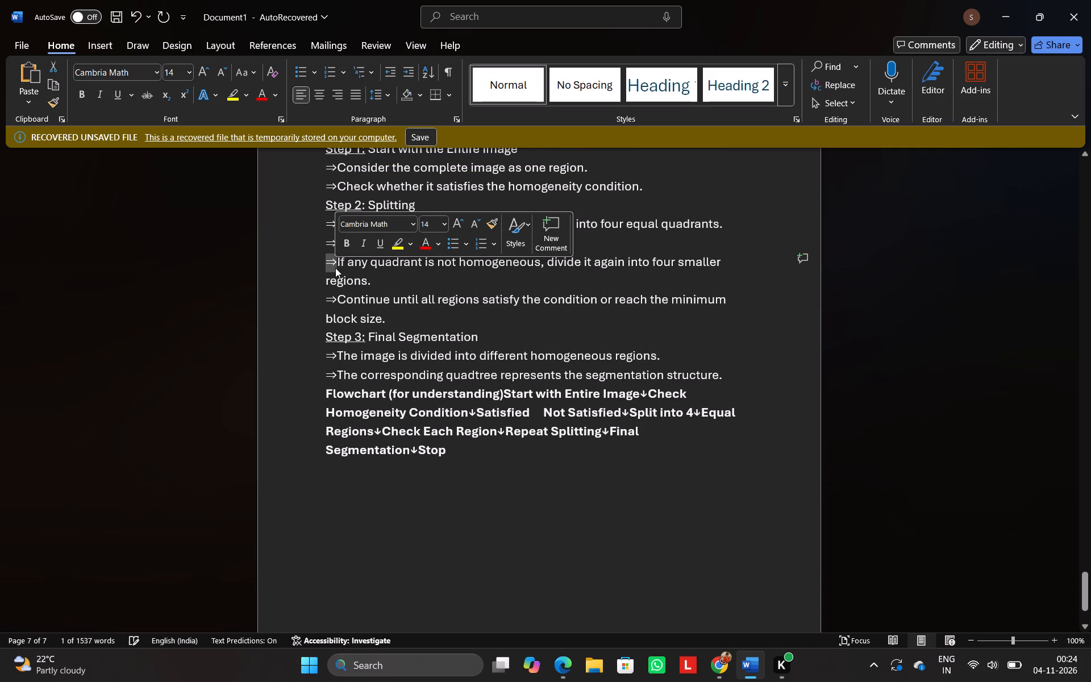
key("ctrl+c")
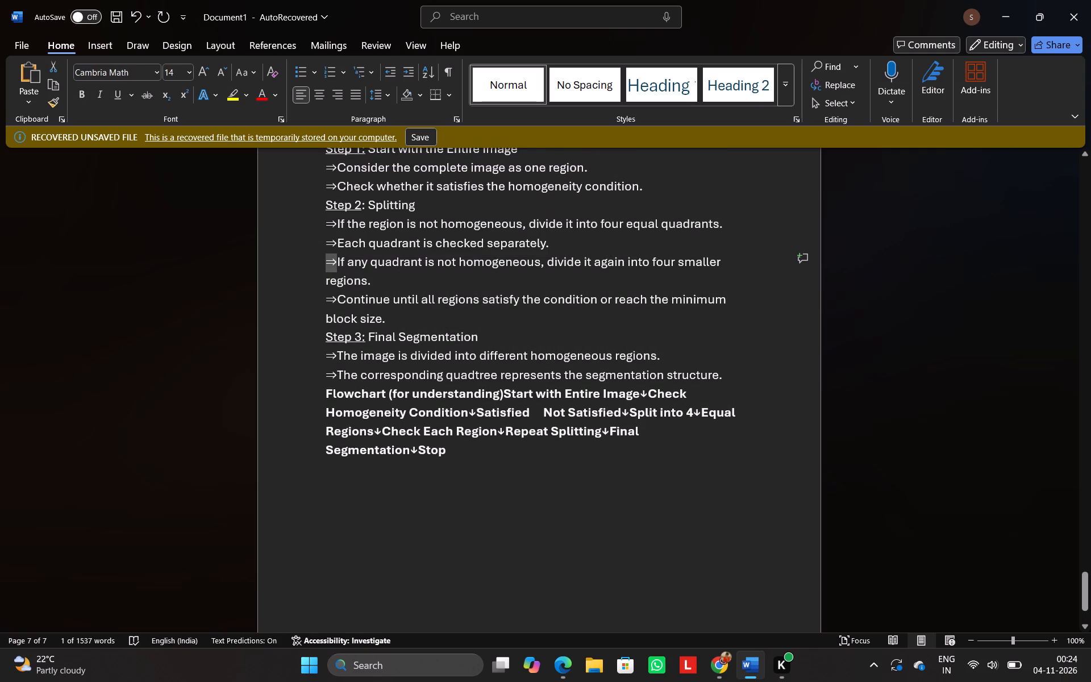
left_click(502, 393)
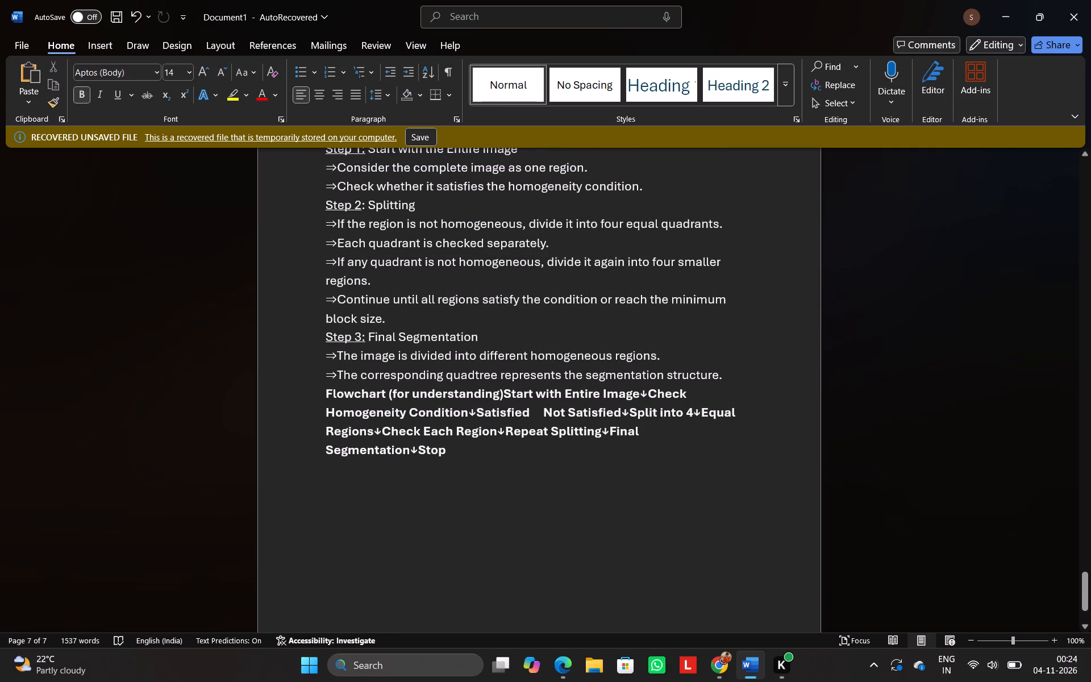
key("ctrl+v")
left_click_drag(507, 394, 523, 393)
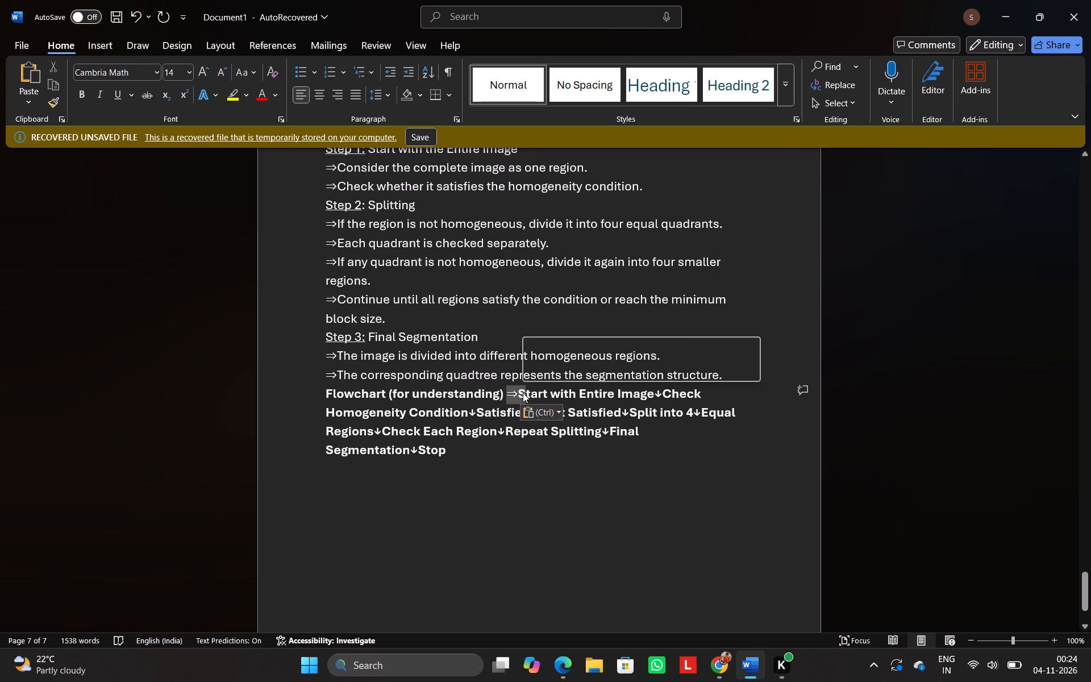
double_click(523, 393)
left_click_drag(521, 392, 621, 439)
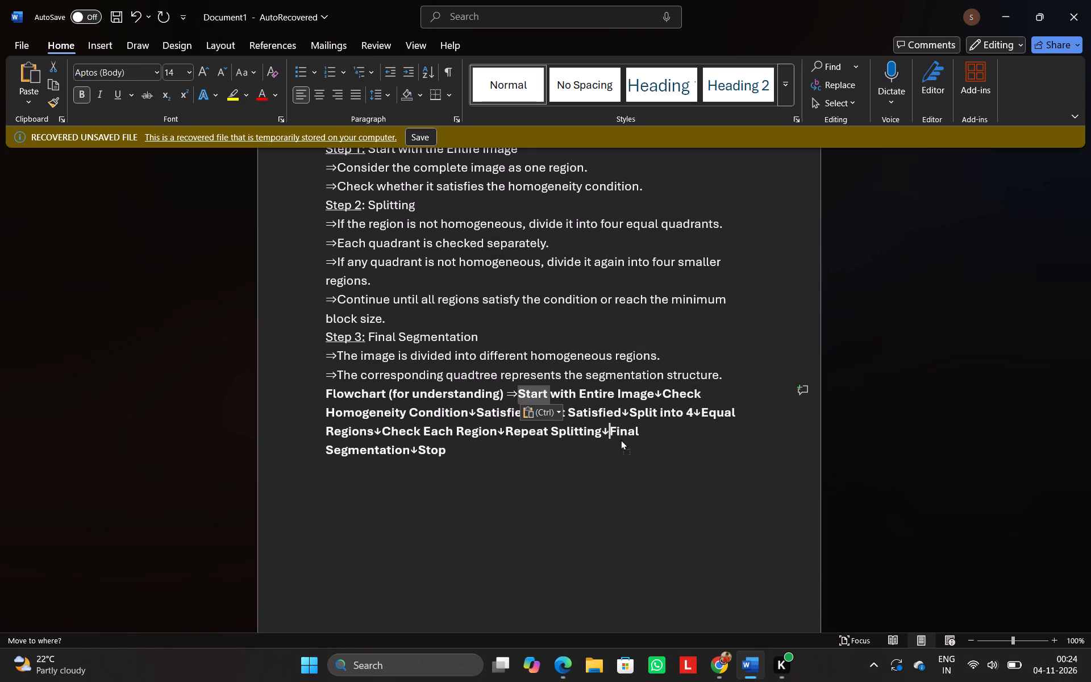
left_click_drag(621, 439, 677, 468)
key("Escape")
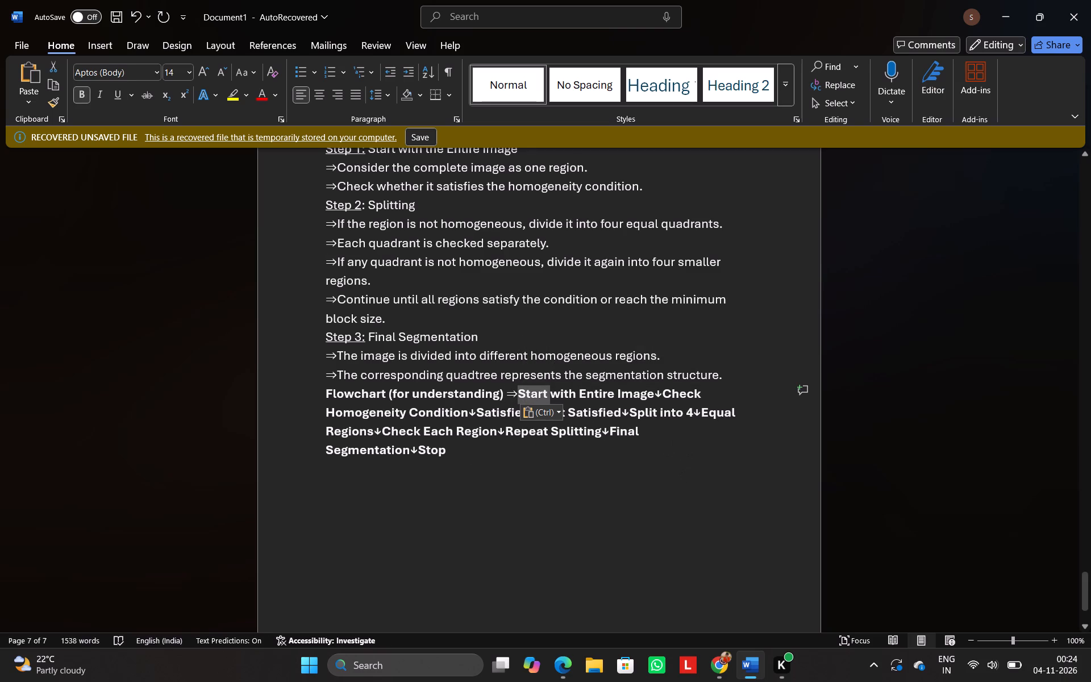
Remove the bold formatting from the flowchart text from "Start with Entire Image" through "Stop".
left_click(519, 389)
left_click_drag(519, 389, 626, 443)
left_click(636, 421)
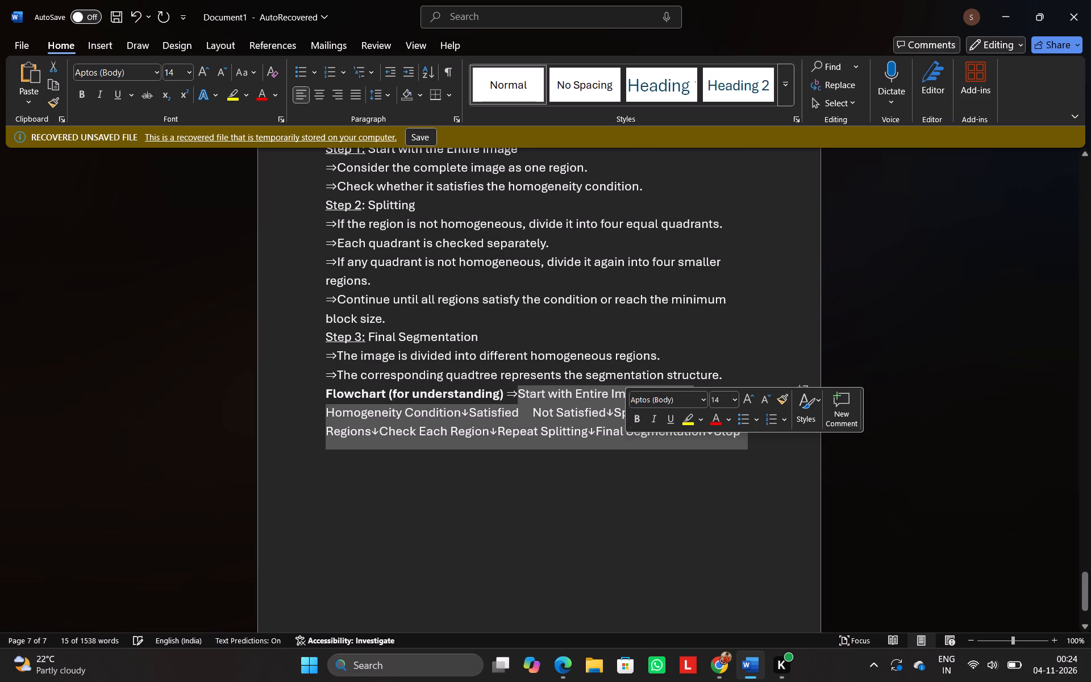
Remove the empty paragraph after "Stop", end the flowchart line with a period, and add a line break.
left_click(640, 457)
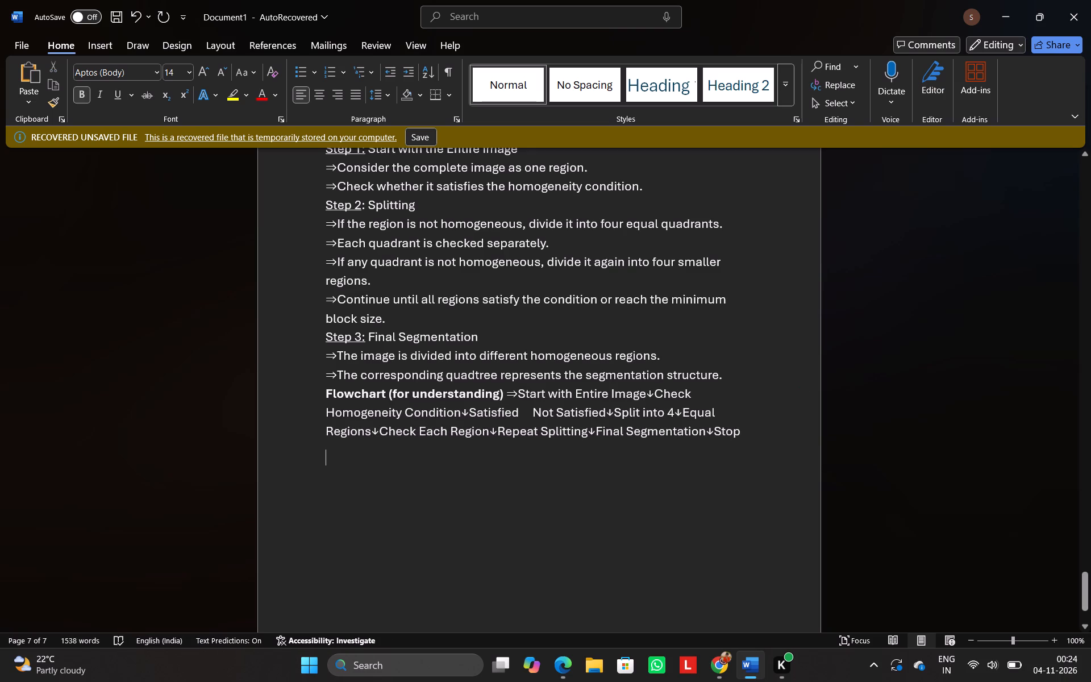
key("BackSpace")
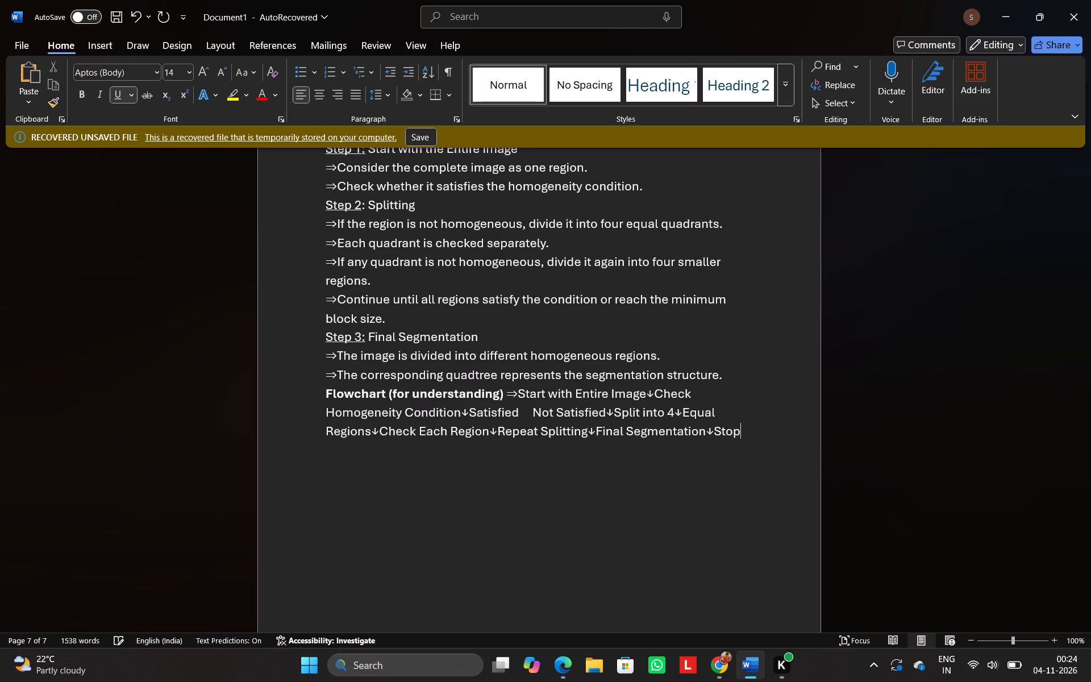
key("period")
key("shift+Return")
scroll(684, 434, "down", 1)
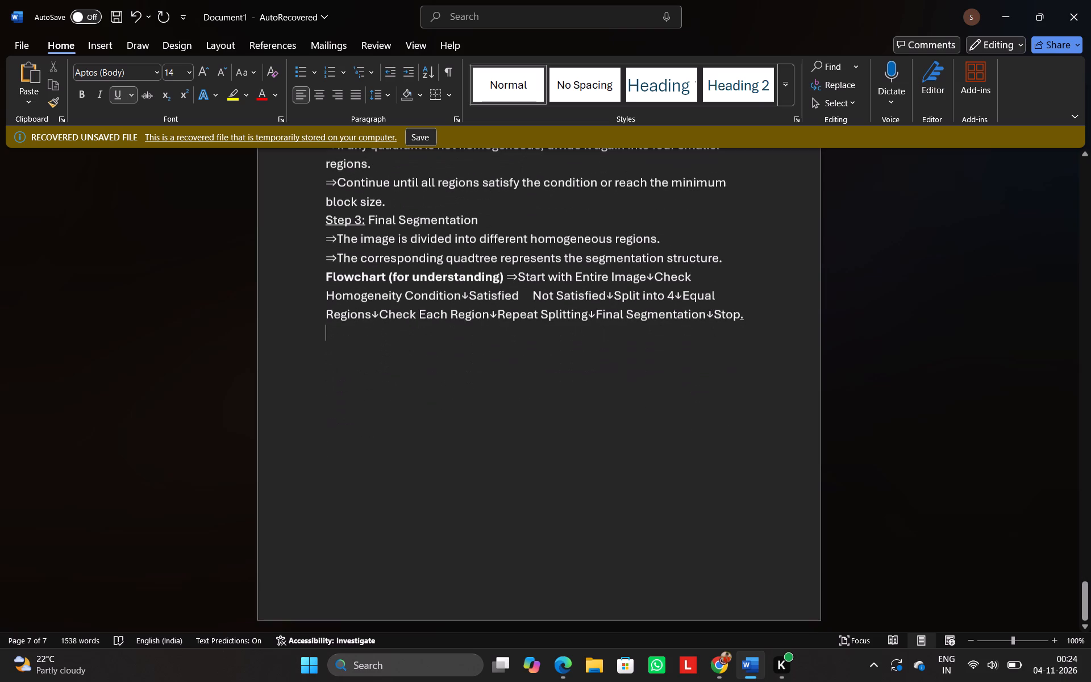
Review the finished split-and-merge answer and the preceding transform-based image coding block explanations in the document.
scroll(684, 434, "down", 1)
scroll(684, 434, "up", 2)
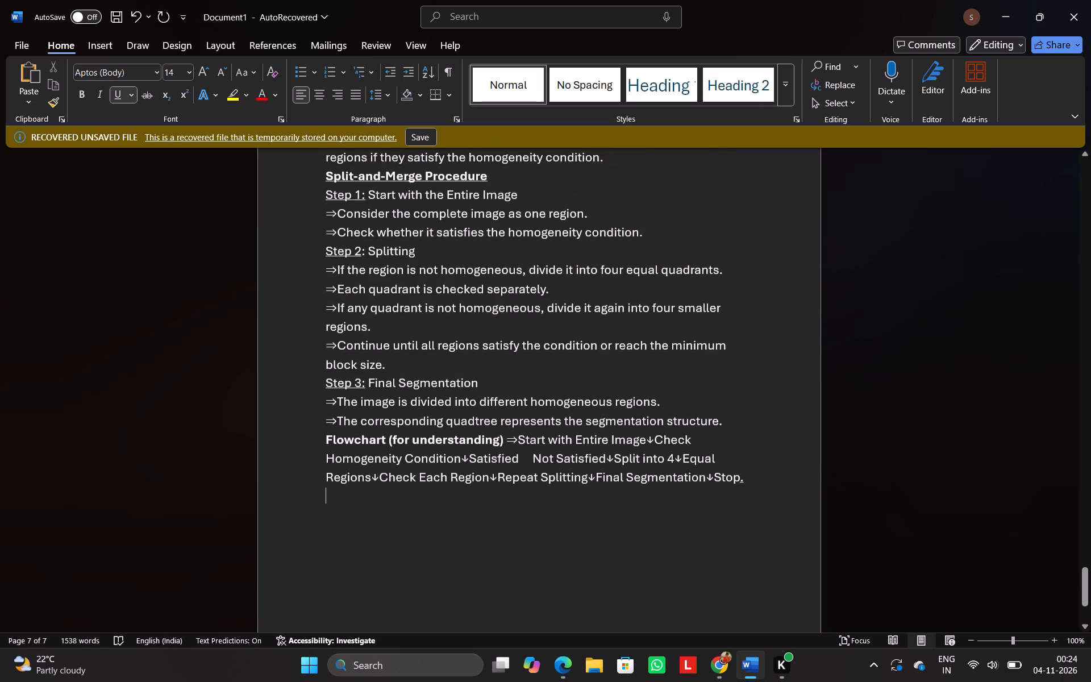
scroll(684, 434, "up", 4)
scroll(684, 434, "down", 2)
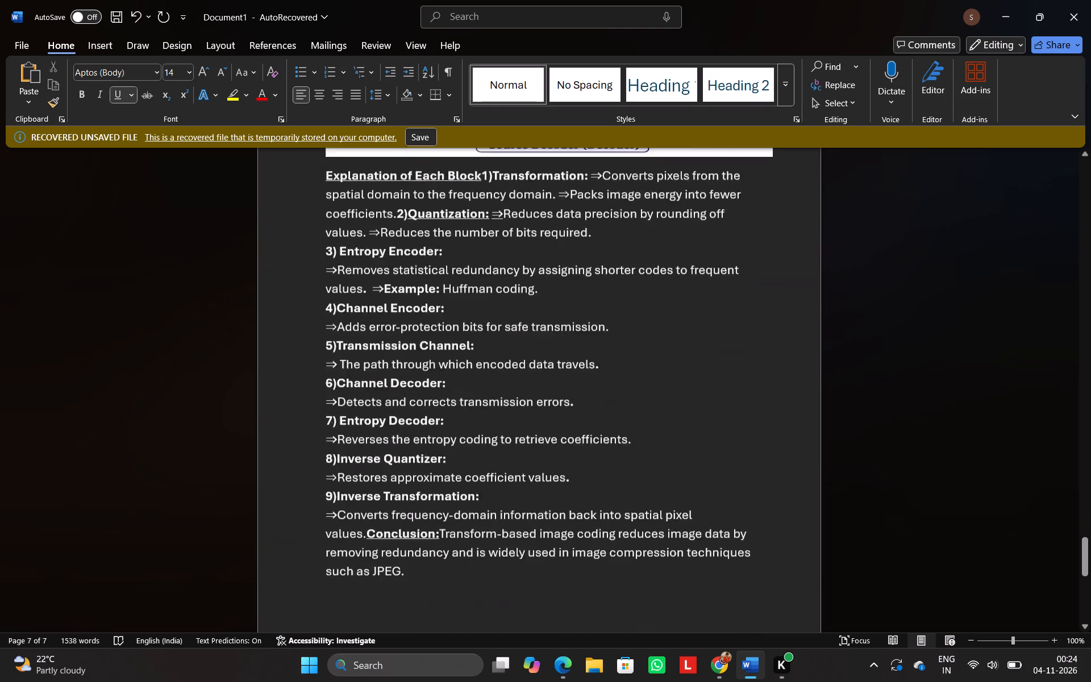
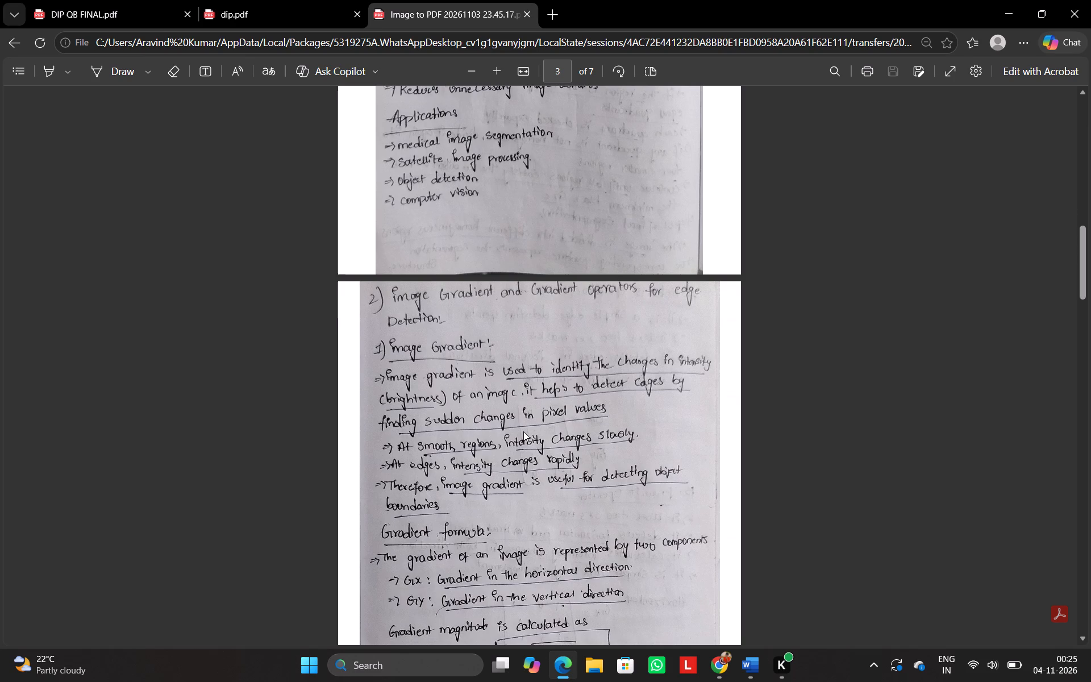
scroll(523, 431, "down", 4)
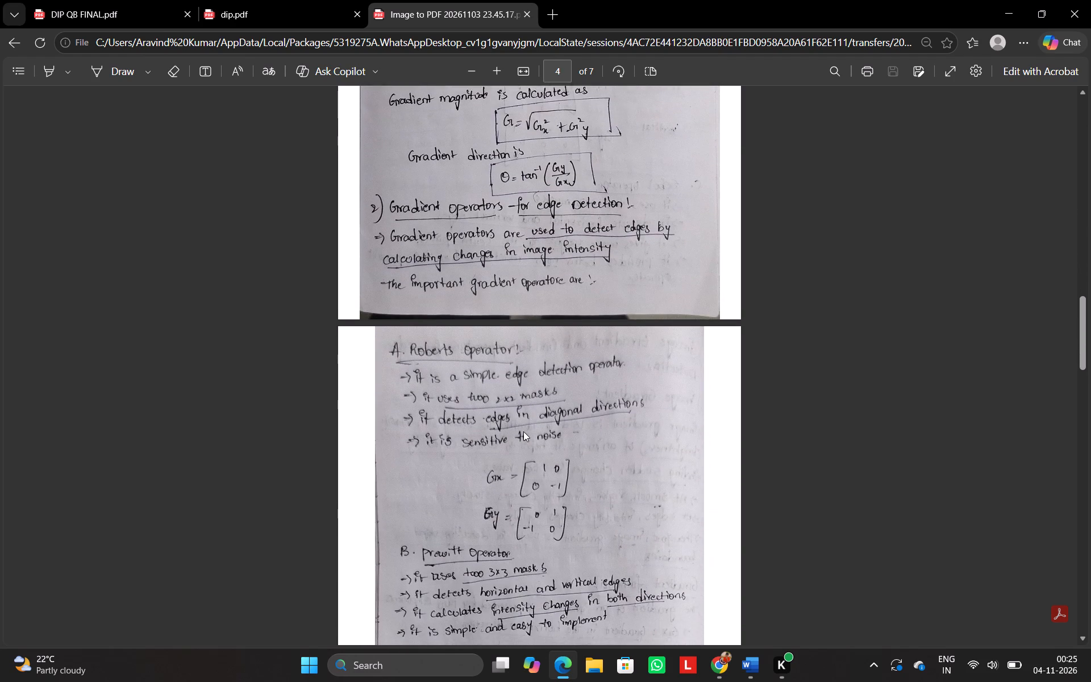
scroll(523, 431, "down", 2)
scroll(536, 482, "up", 4)
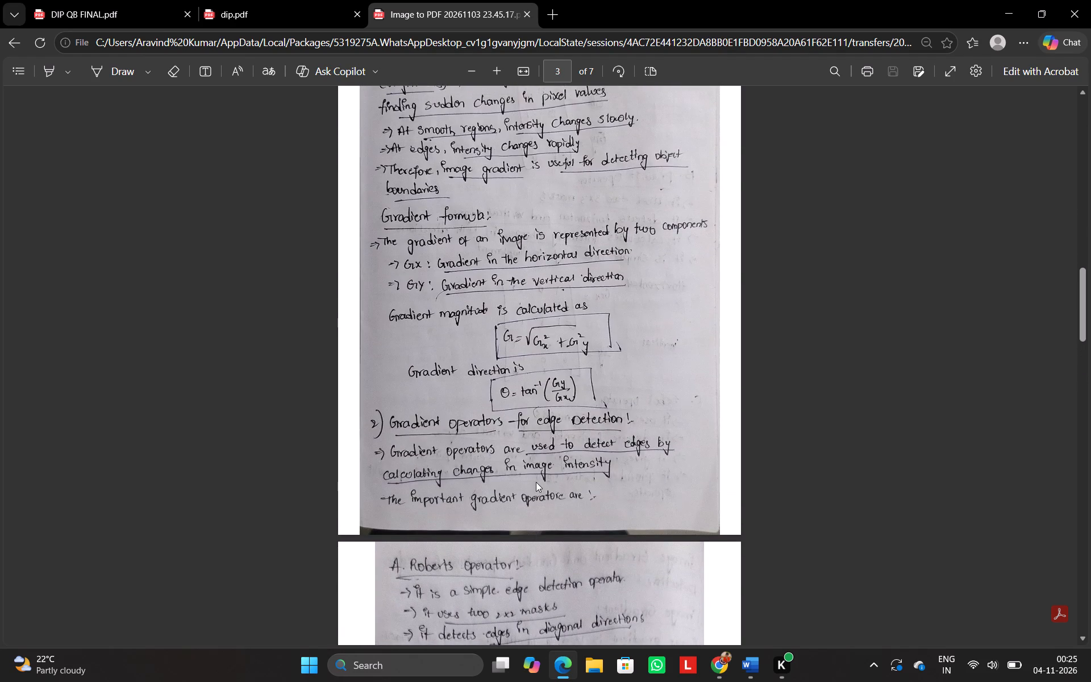
scroll(536, 482, "up", 3)
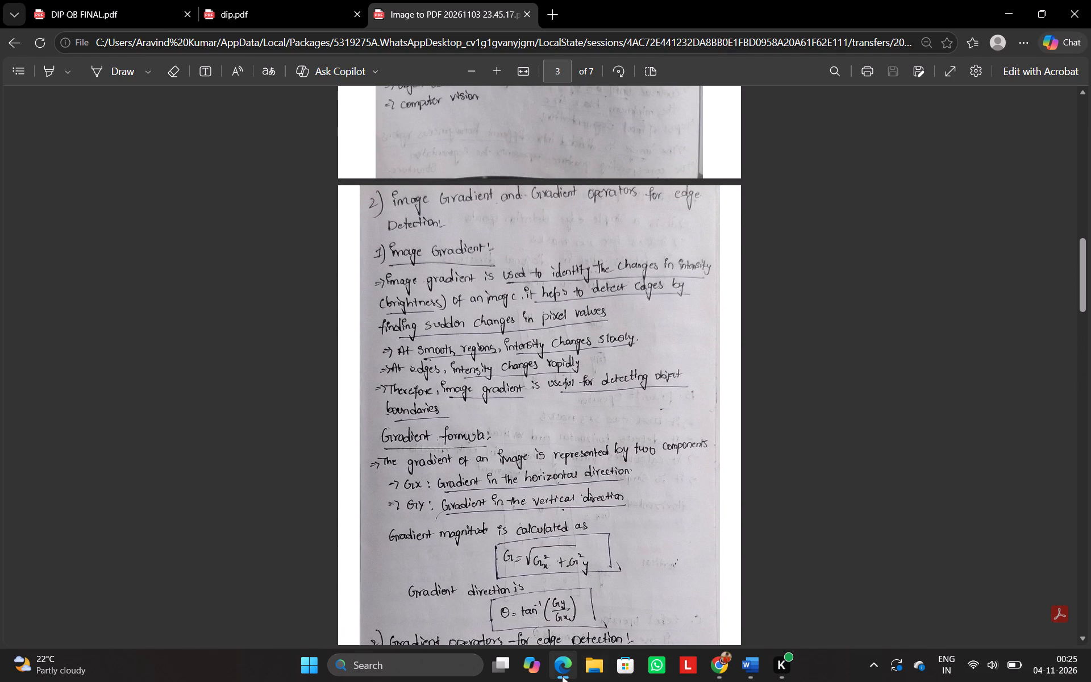
left_click(72, 0)
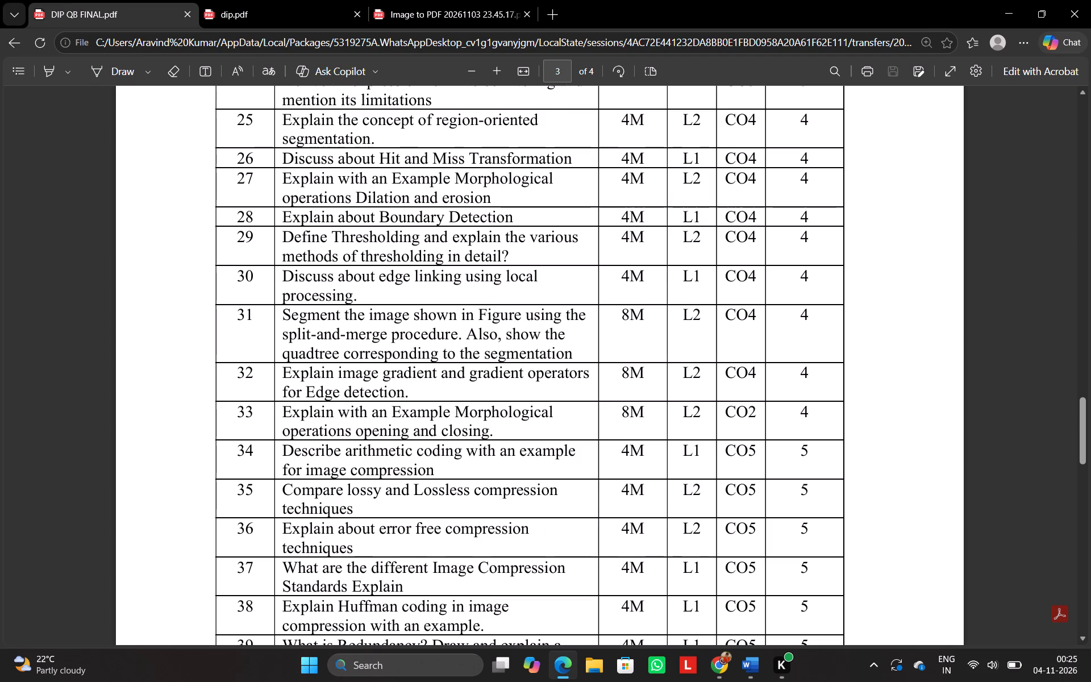
left_click(426, 0)
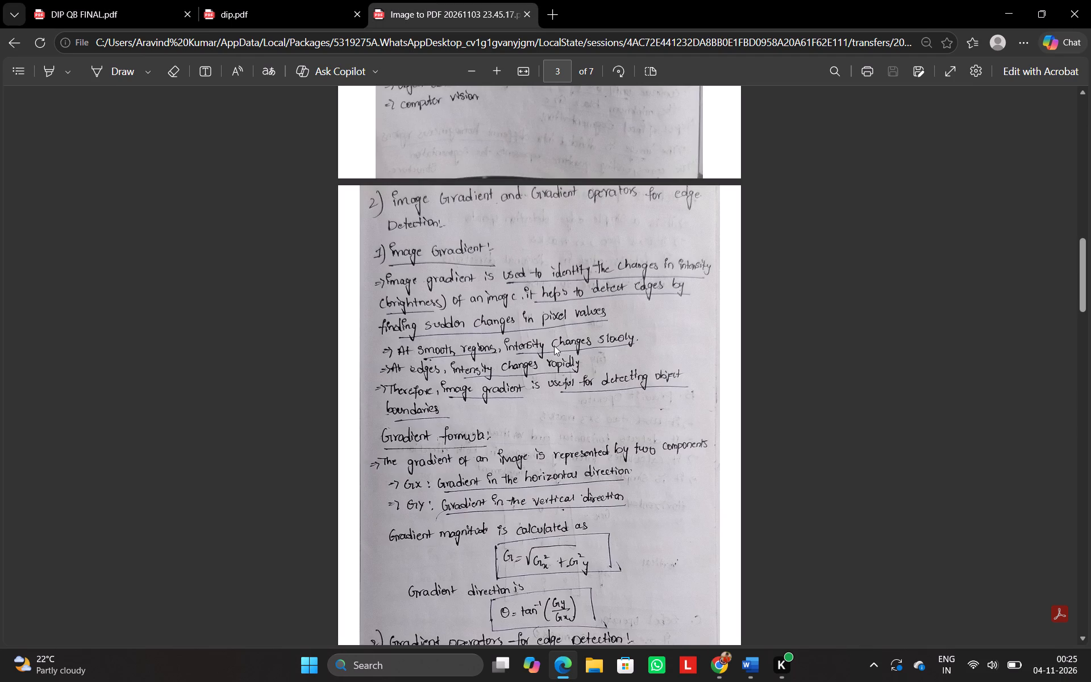
Read the handwritten notes on gradient operators and morphological opening and closing, and compare them with the question bank's chapter 4 questions.
scroll(554, 346, "down", 2)
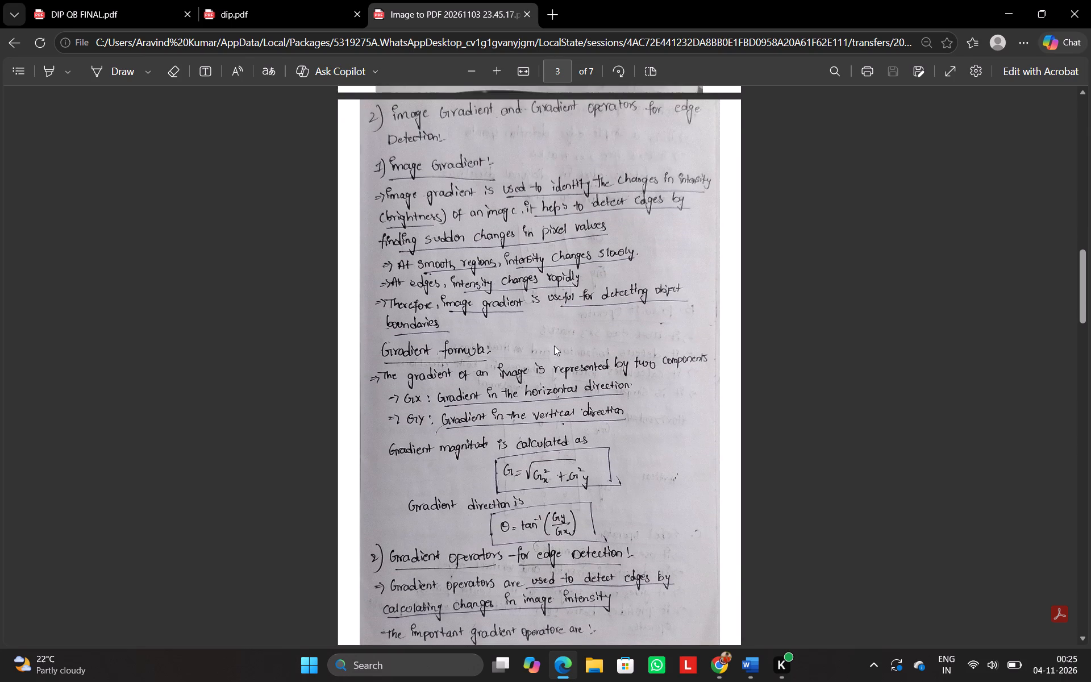
scroll(554, 346, "down", 3)
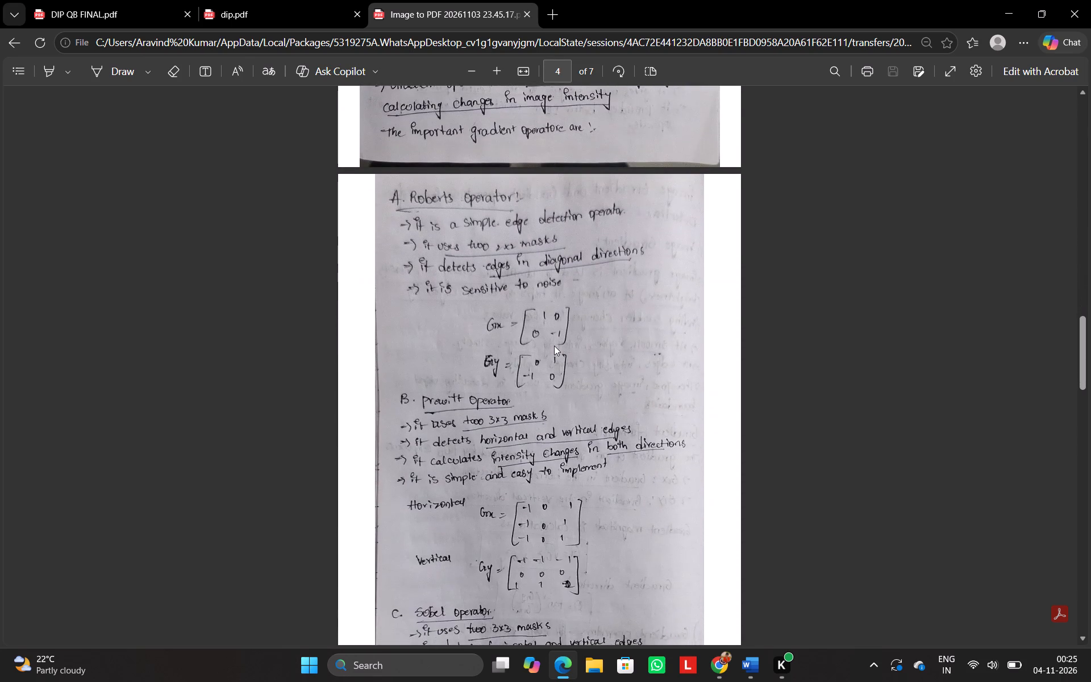
scroll(554, 346, "down", 6)
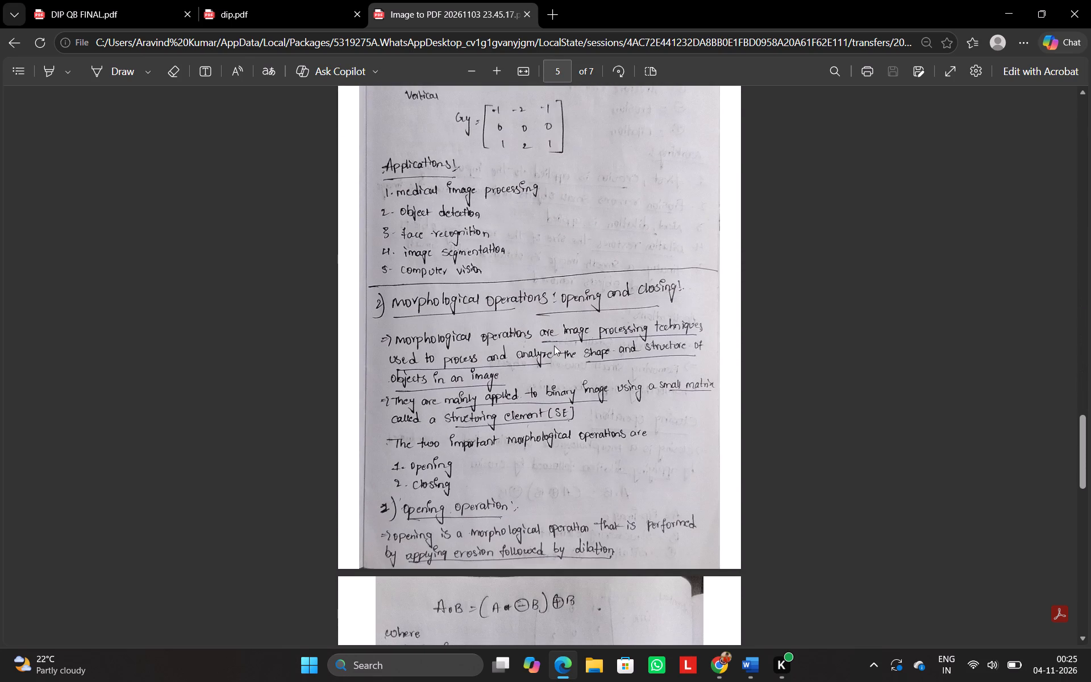
scroll(554, 346, "down", 5)
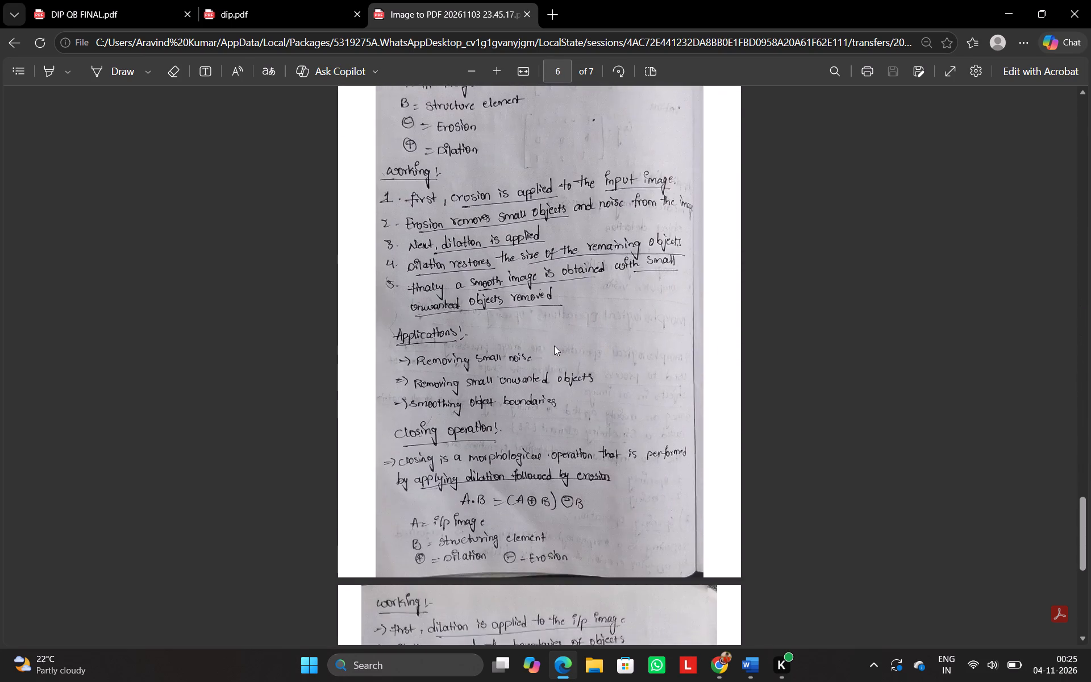
scroll(554, 346, "down", 4)
scroll(554, 346, "up", 4)
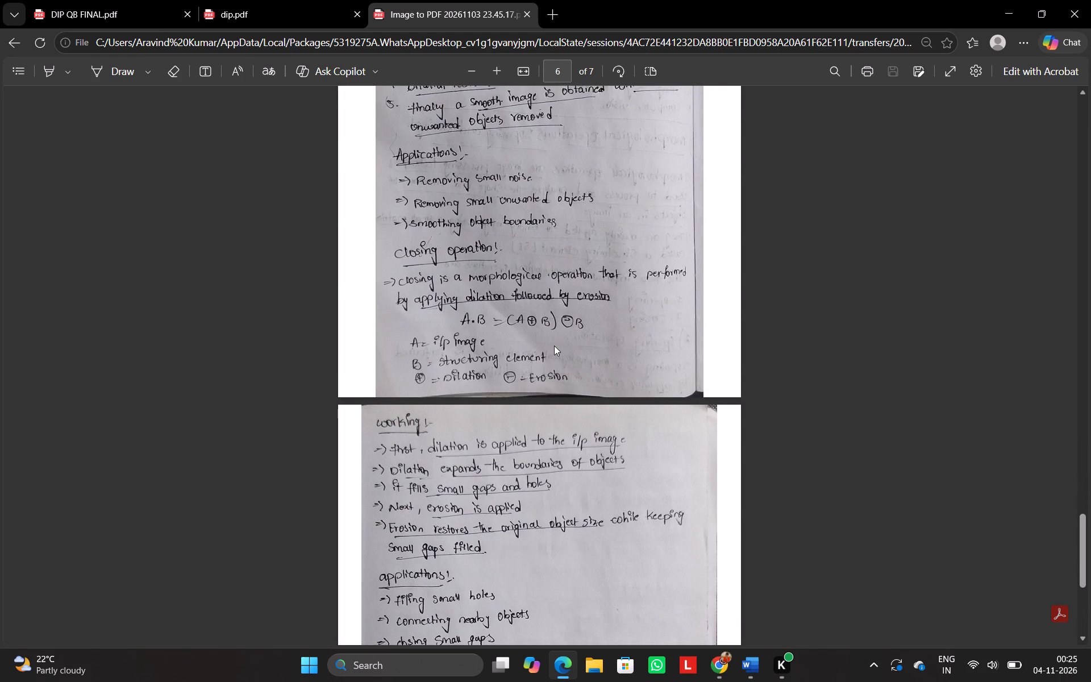
scroll(554, 346, "up", 4)
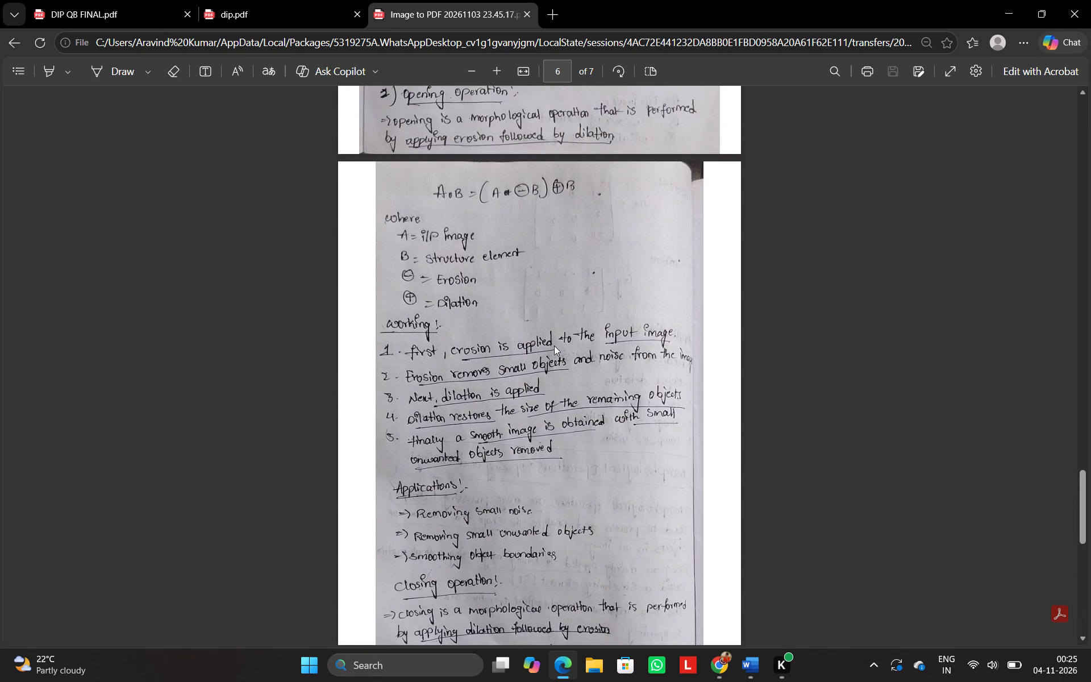
scroll(620, 321, "up", 2)
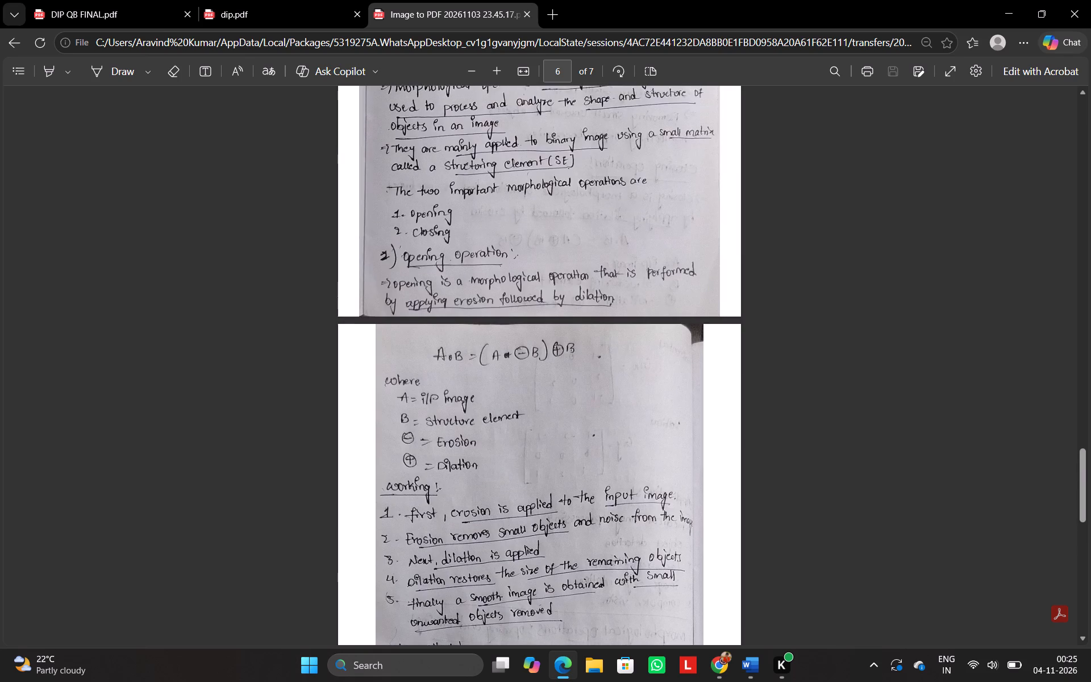
scroll(620, 321, "up", 2)
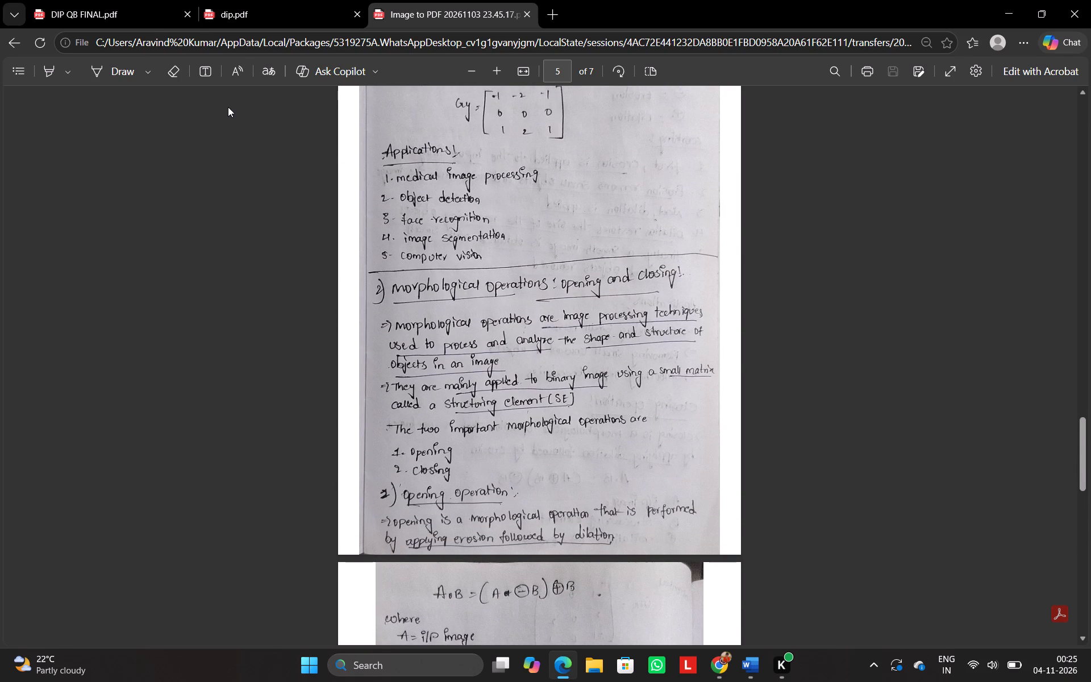
left_click(151, 5)
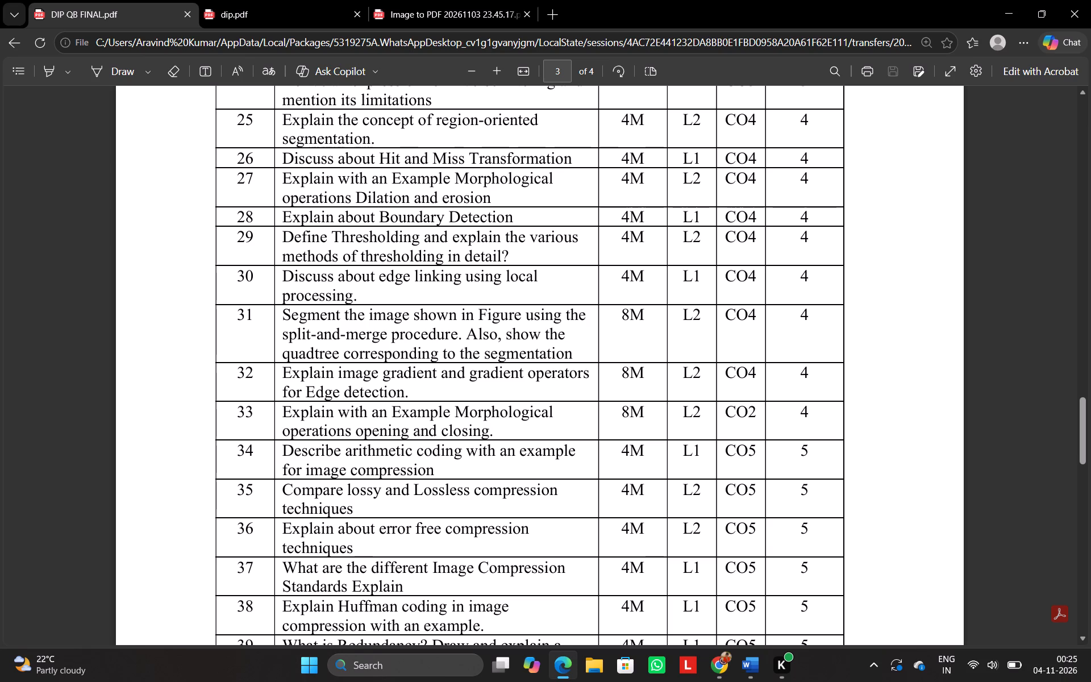
left_click(426, 0)
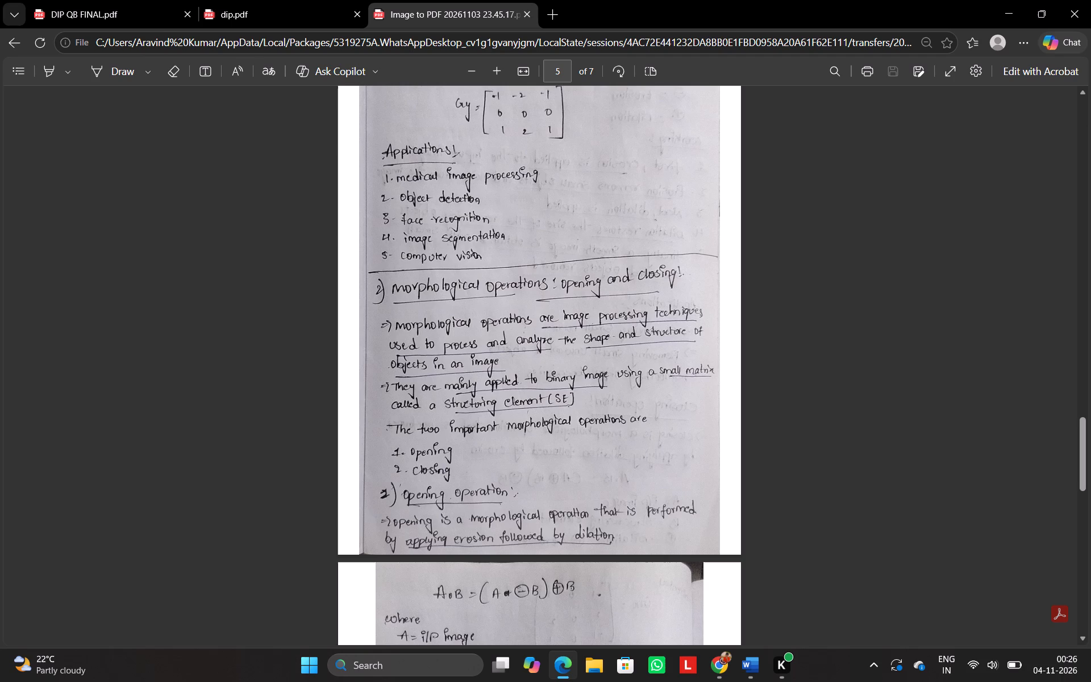
Capture a screenshot of the handwritten Quadtree Representation page, from its heading through the Applications list, on page 2 of the notes.
scroll(599, 339, "up", 2)
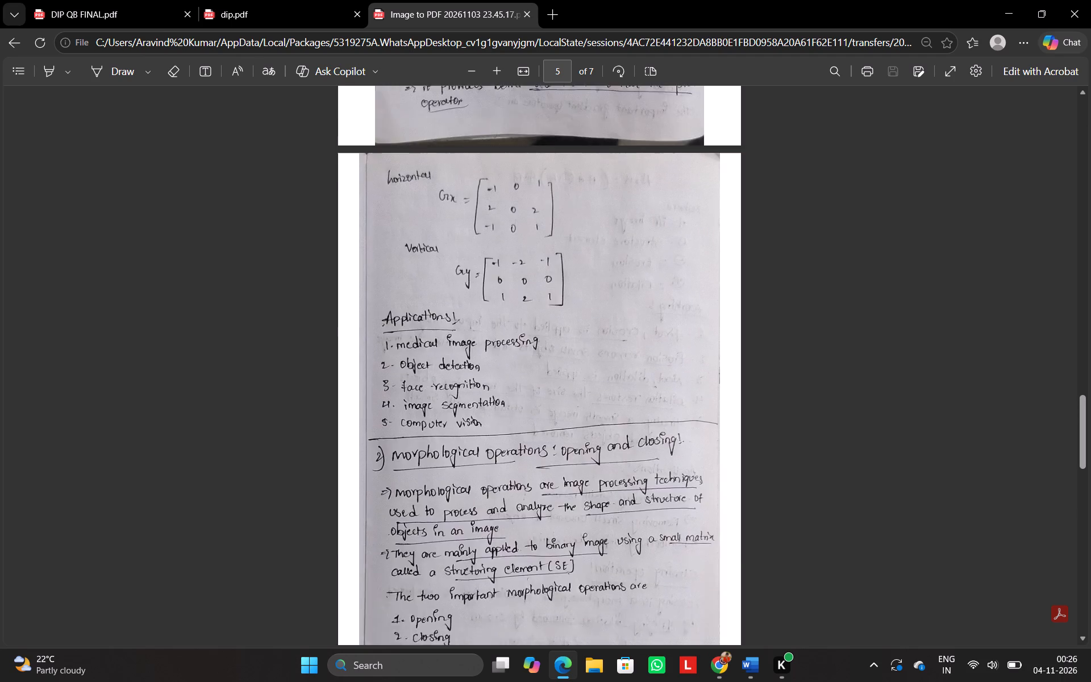
scroll(599, 339, "up", 6)
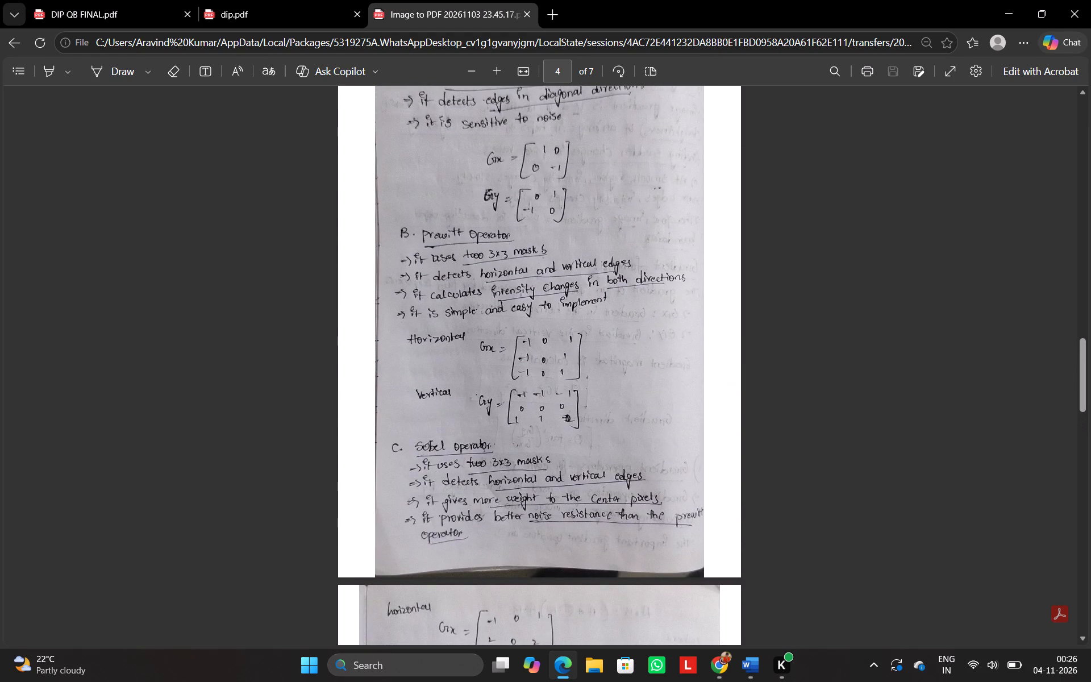
scroll(599, 339, "up", 9)
scroll(599, 339, "down", 1)
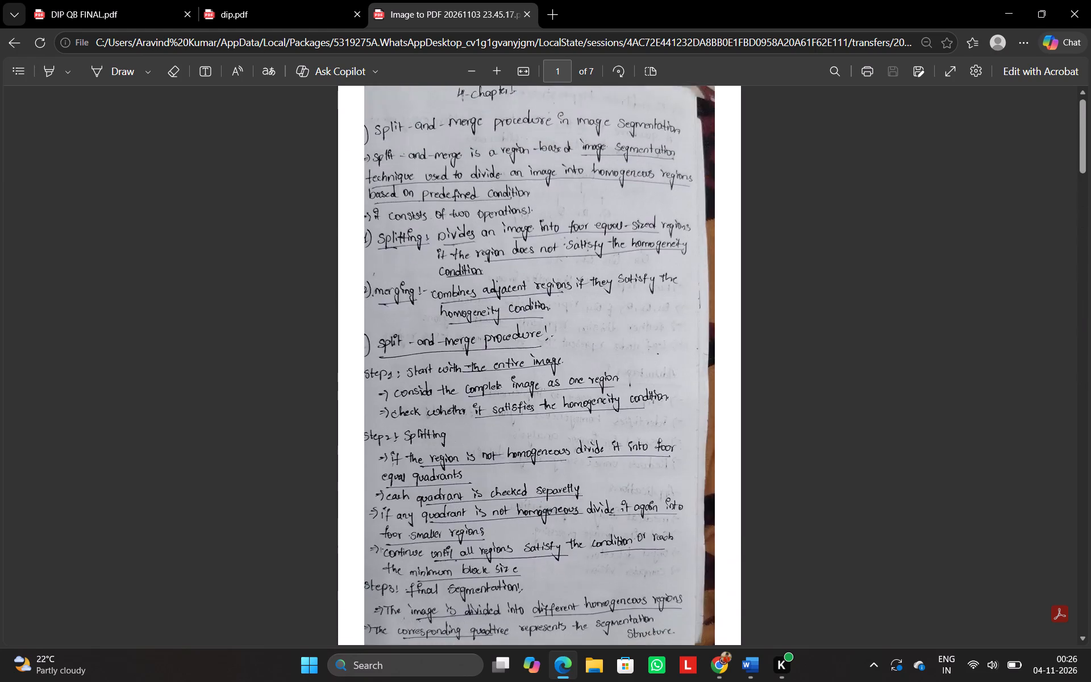
scroll(599, 339, "down", 1)
scroll(599, 339, "up", 5)
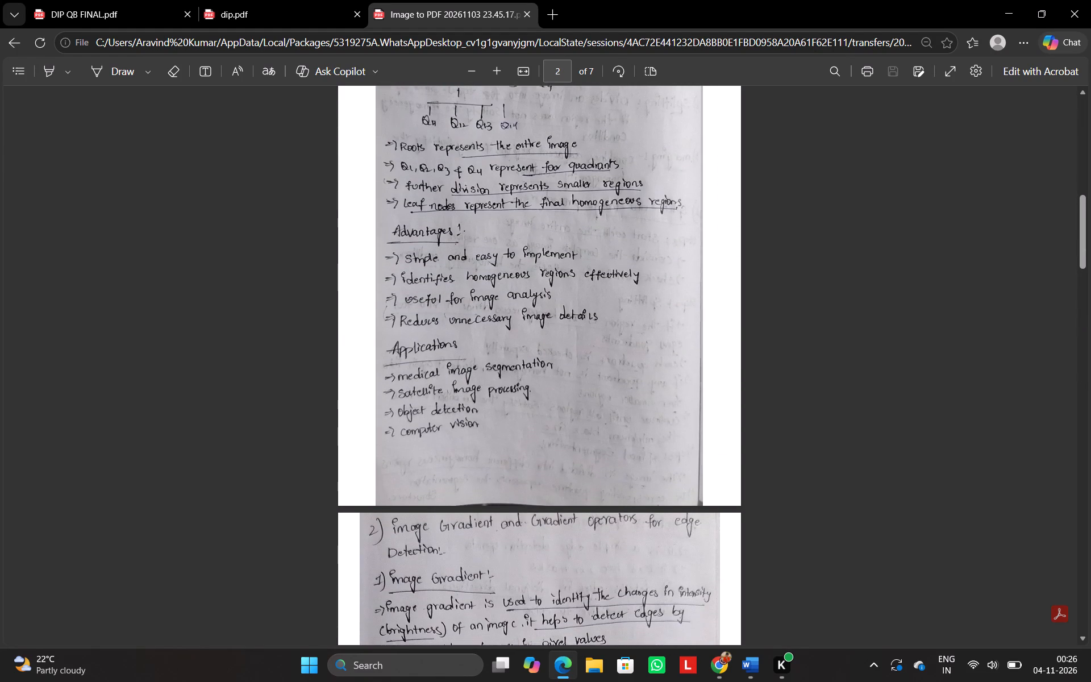
scroll(599, 339, "up", 5)
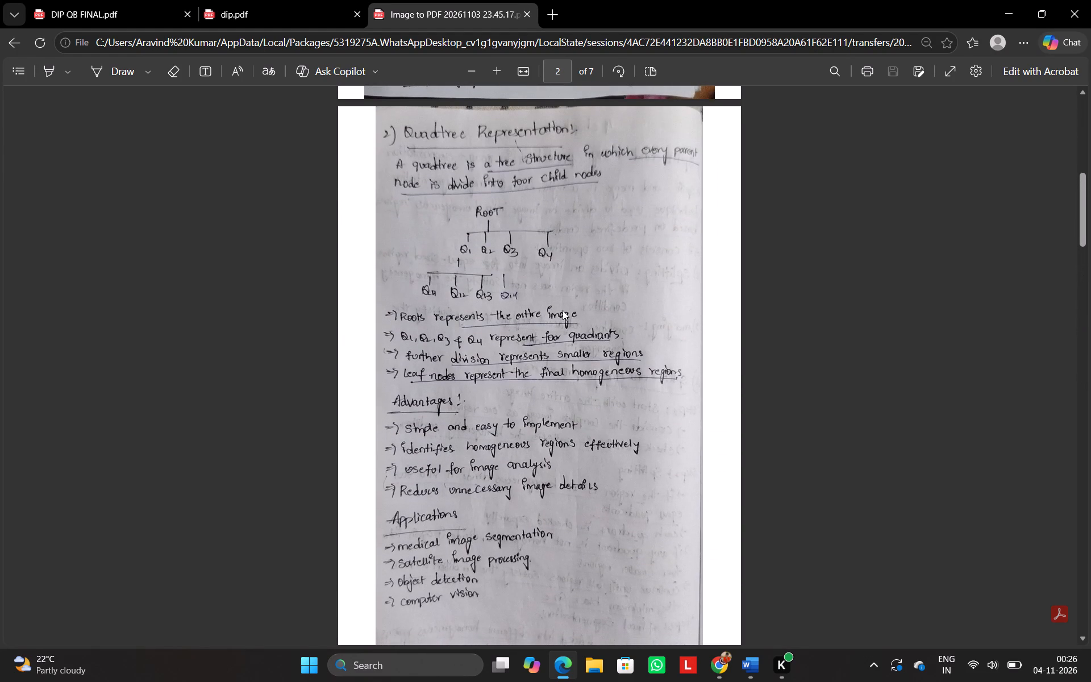
key("shift+super+s")
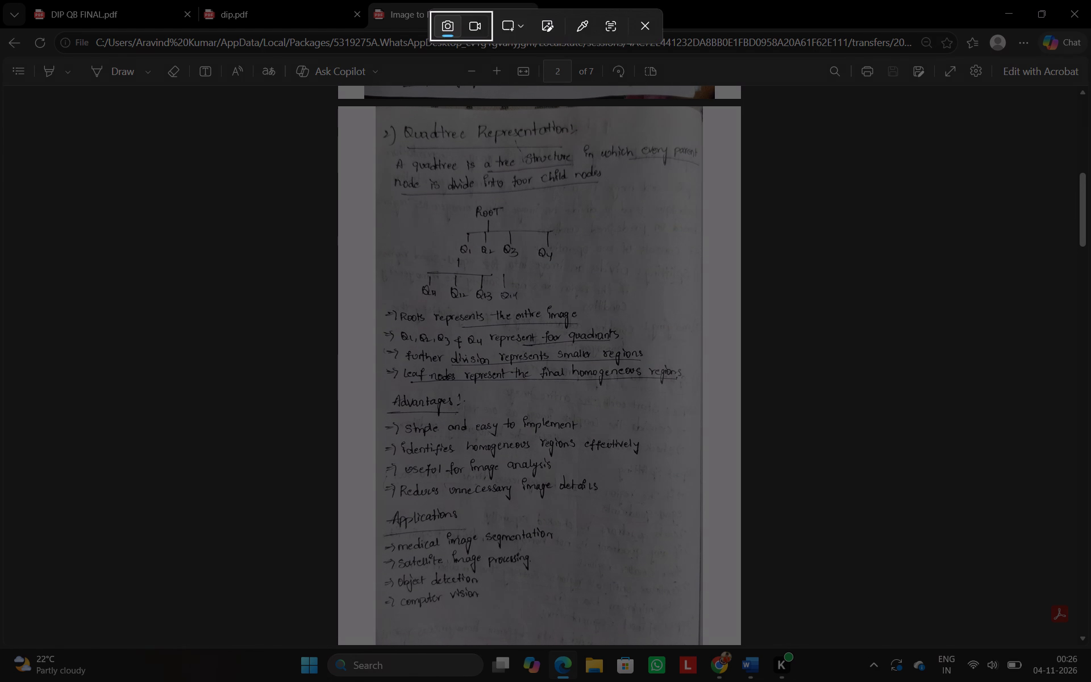
left_click_drag(360, 110, 700, 619)
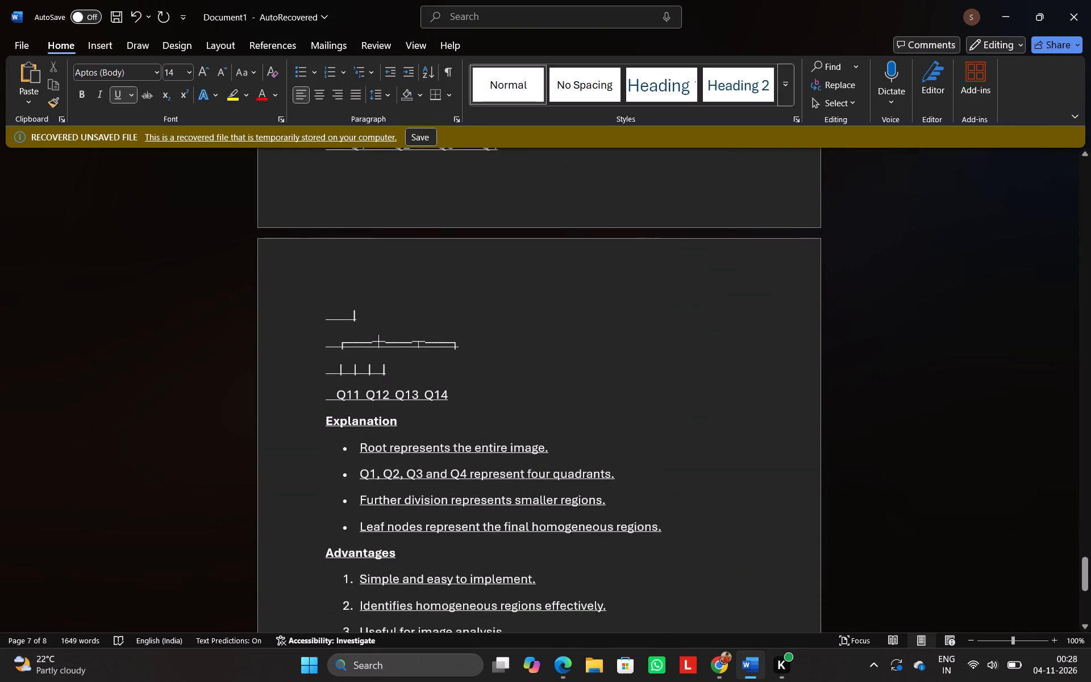
scroll(515, 418, "up", 1)
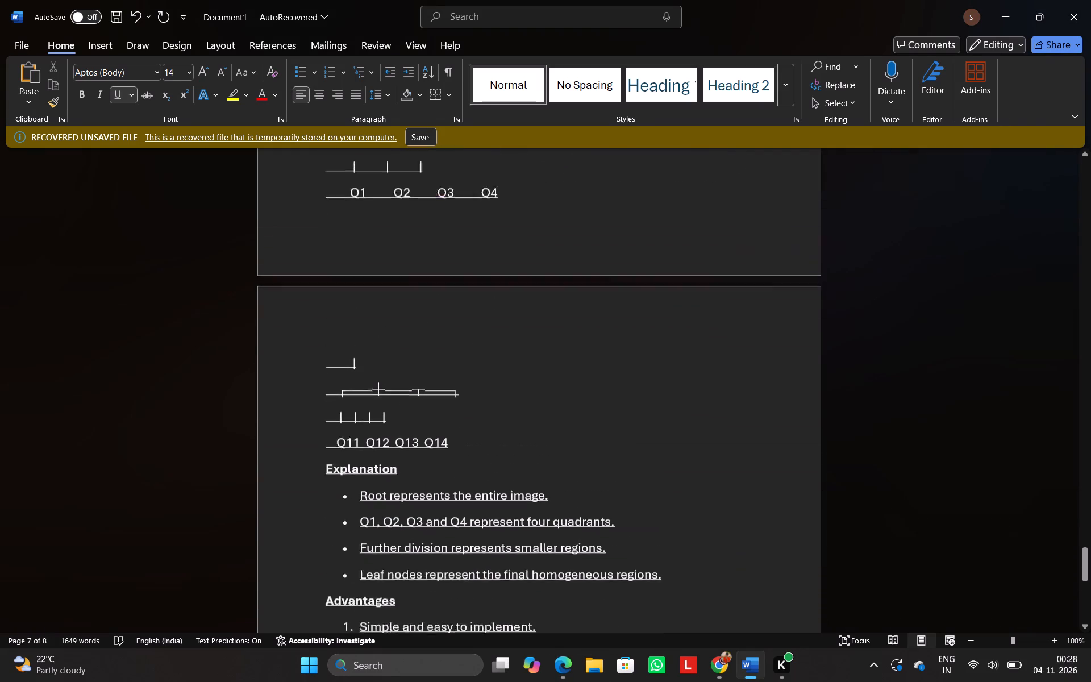
scroll(515, 418, "up", 2)
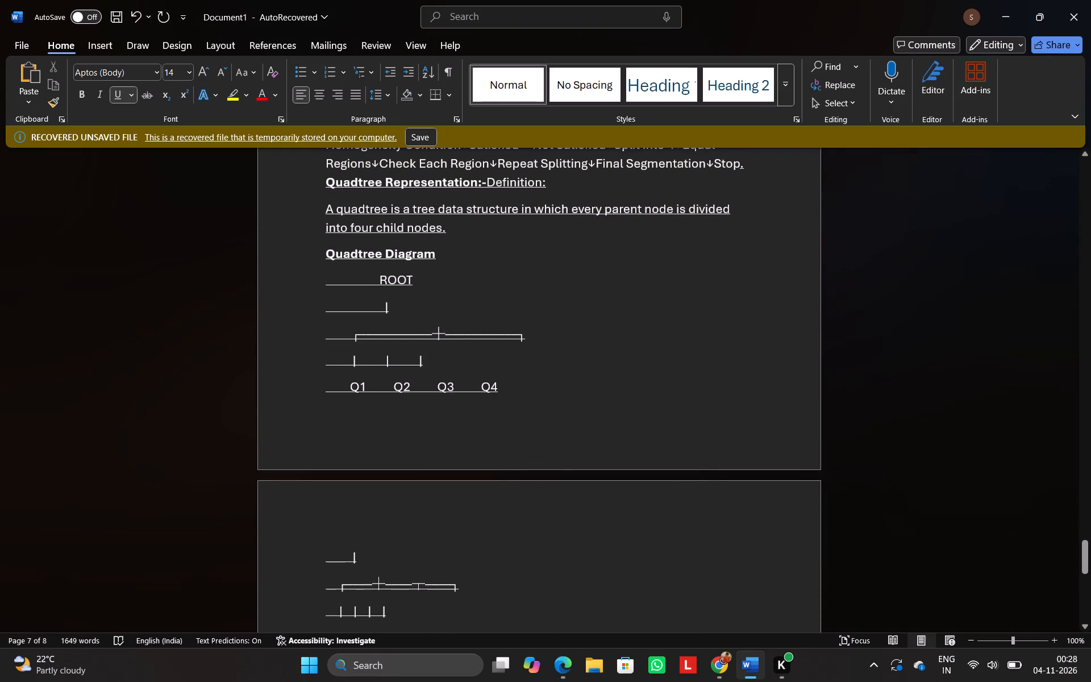
Delete the Quadtree Diagram section, from its heading through the row Q11 Q12 Q13 Q14.
left_click_drag(328, 268, 542, 610)
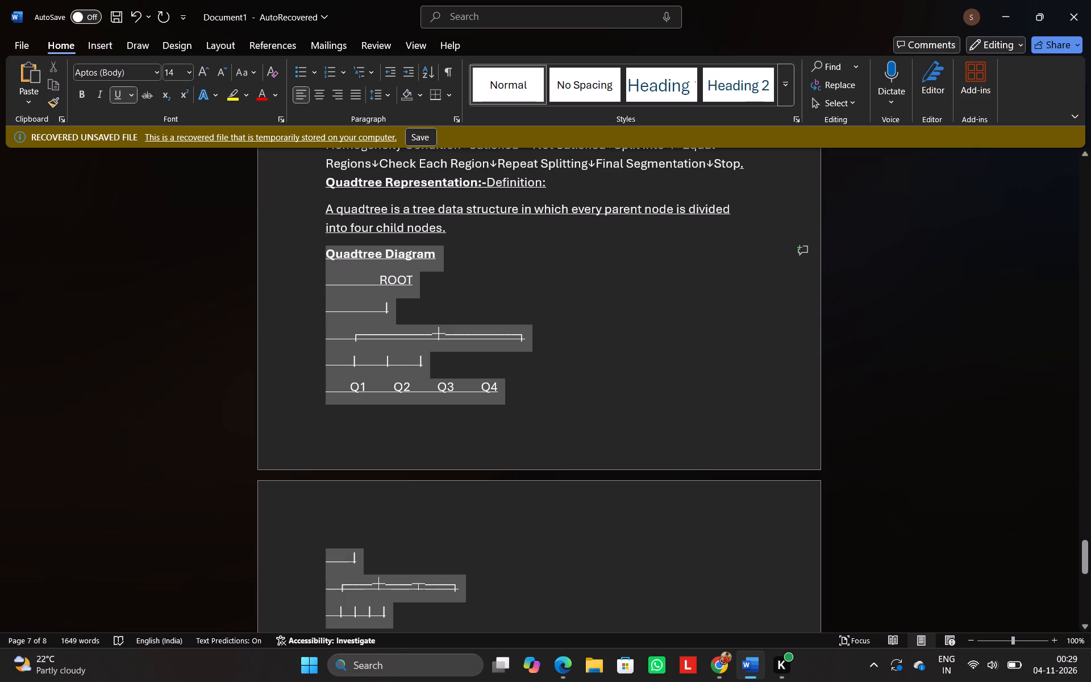
left_click_drag(542, 610, 552, 564)
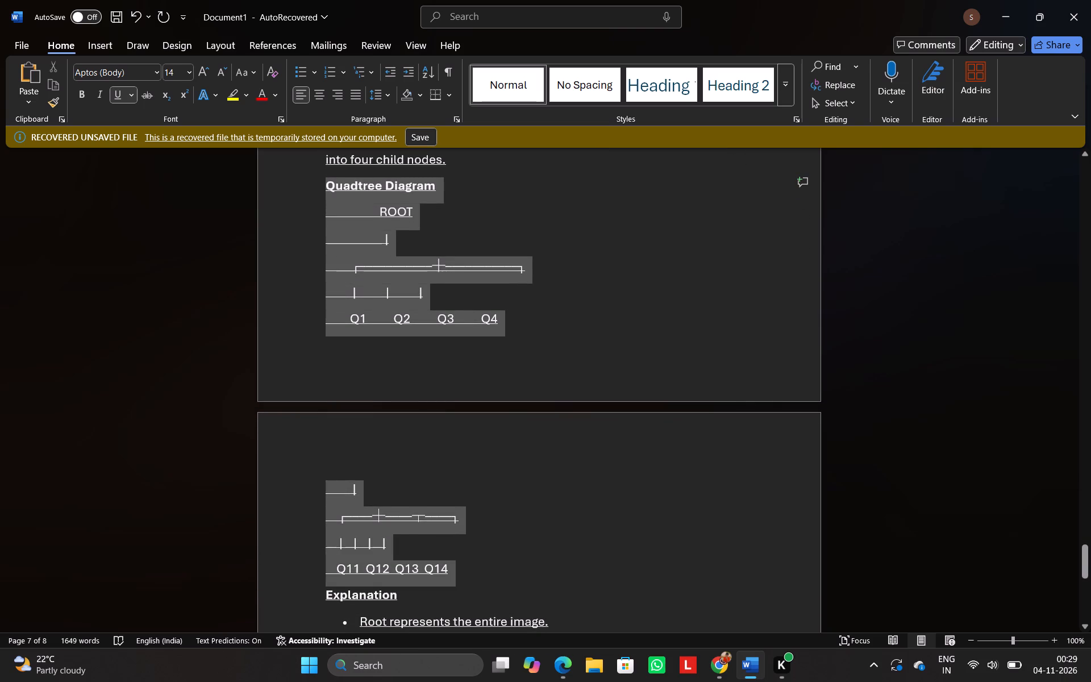
left_click_drag(552, 564, 561, 570)
key("Delete")
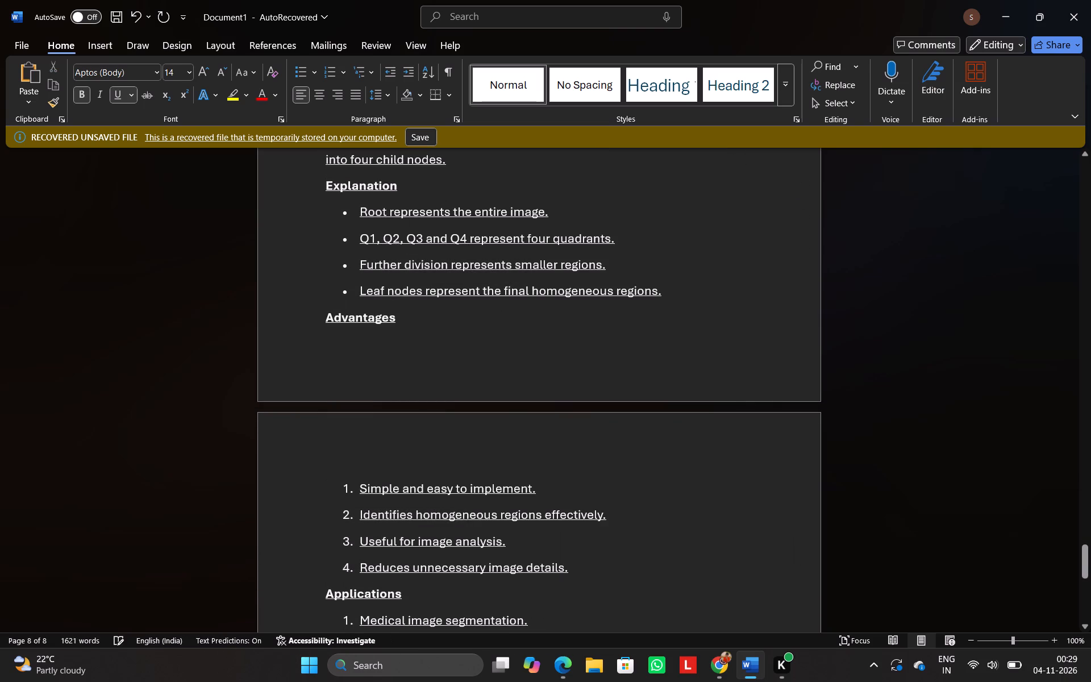
Remove the underline from the sentence "A quadtree is a tree data structure..." and join it onto the "Definition:" line.
scroll(584, 572, "up", 2)
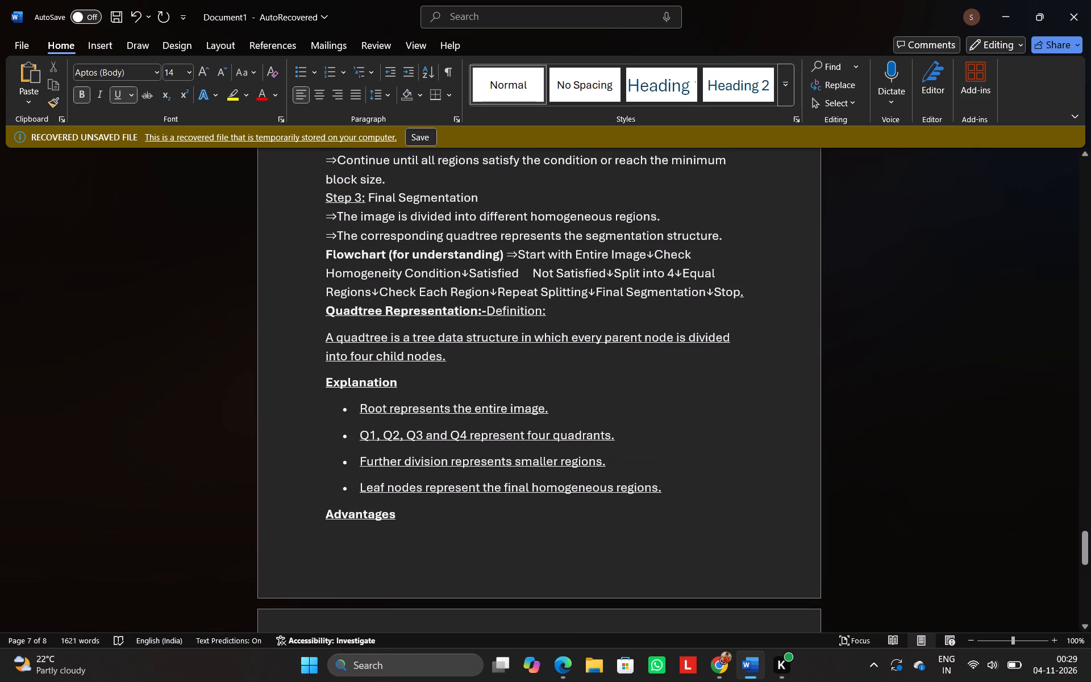
left_click_drag(327, 335, 447, 363)
left_click(490, 336)
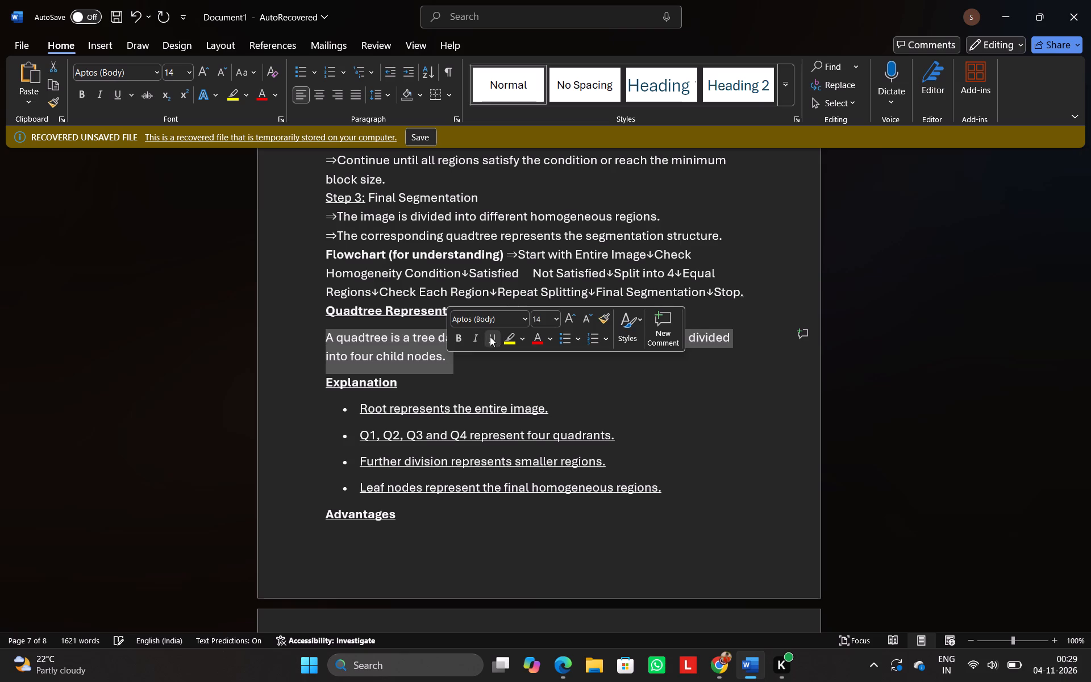
left_click(485, 368)
left_click(326, 336)
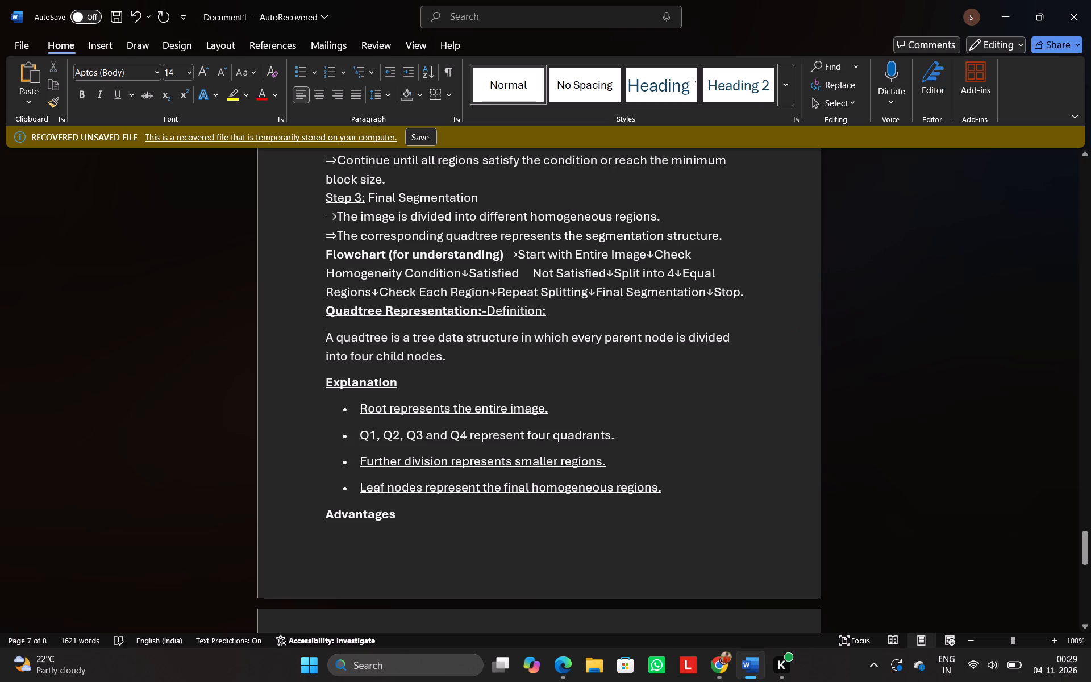
key("BackSpace")
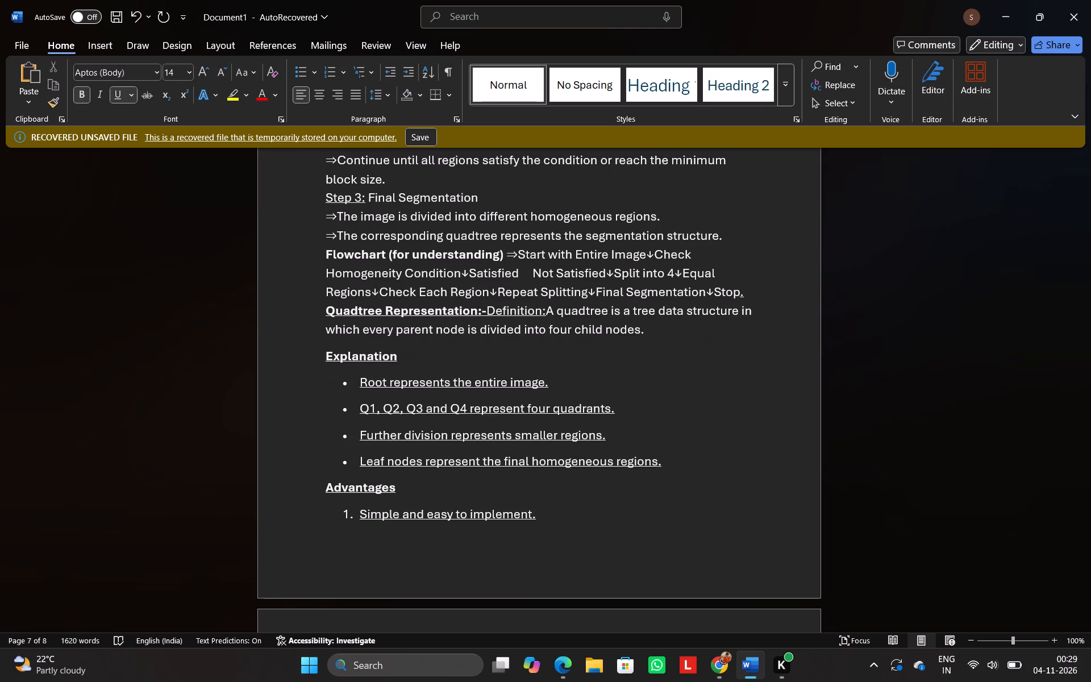
Copy the ⇒ arrow from the first Step 3 point and paste it between "Definition:" and "A quadtree".
scroll(326, 336, "up", 1)
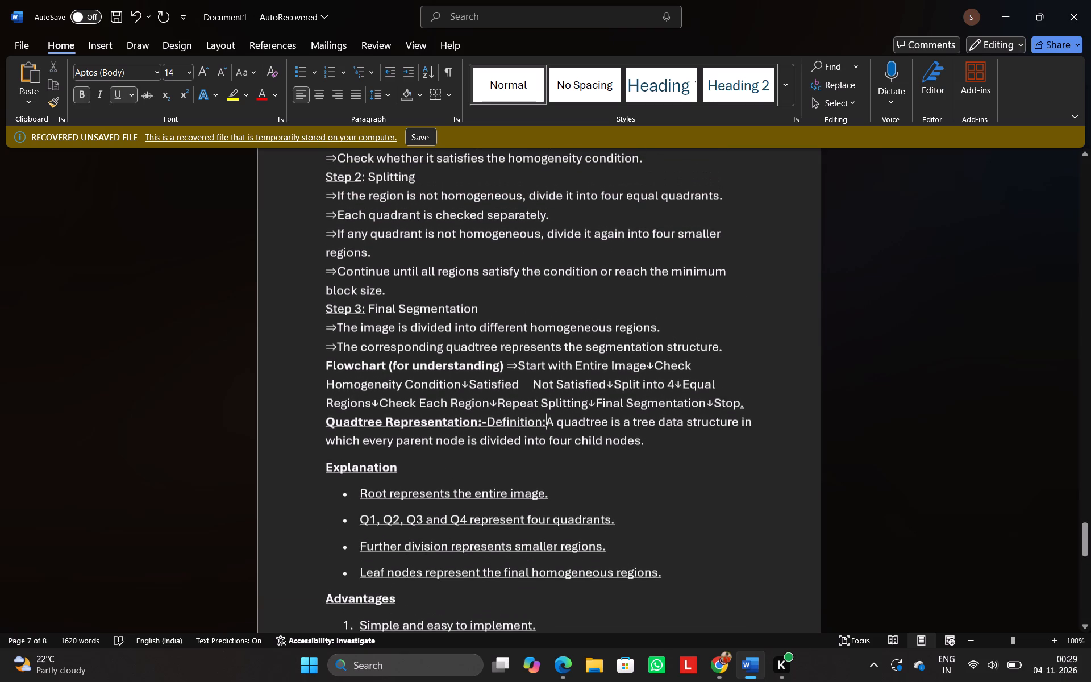
scroll(326, 336, "up", 1)
left_click_drag(327, 336, 347, 337)
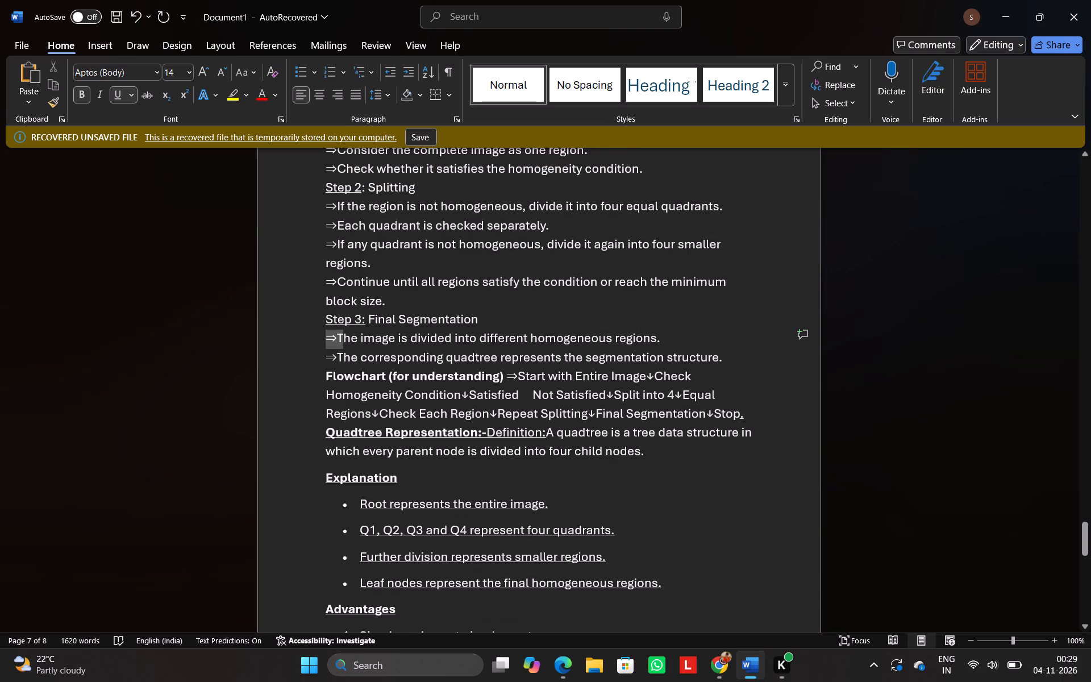
left_click_drag(347, 337, 333, 335)
left_click_drag(333, 335, 335, 337)
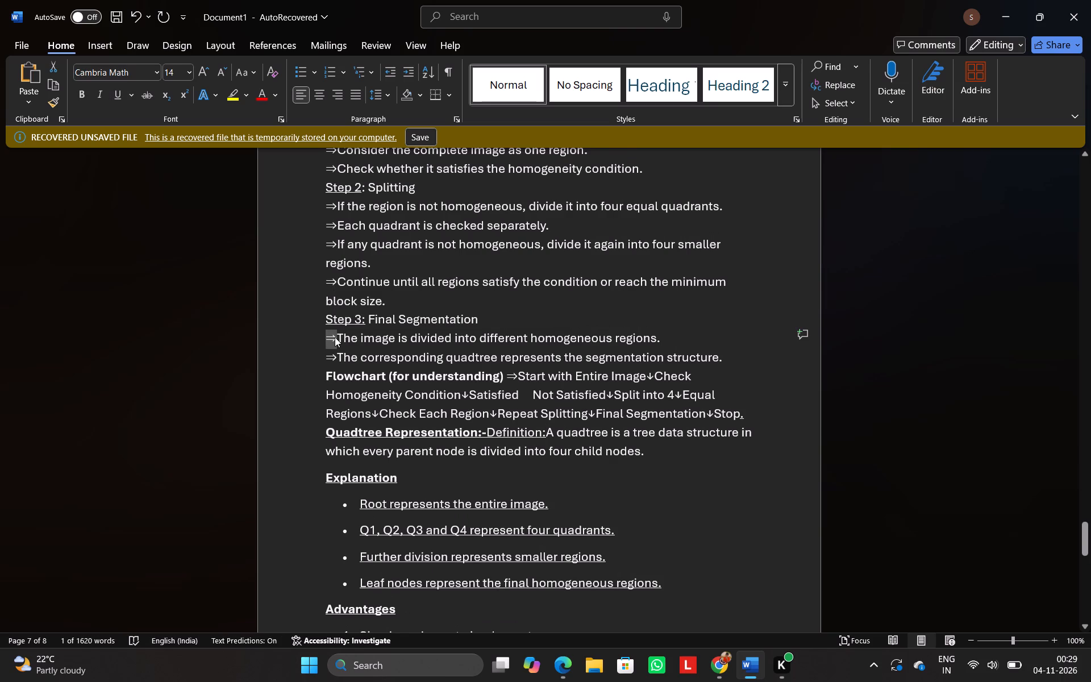
key("ctrl+c")
left_click(544, 442)
key("ctrl+v")
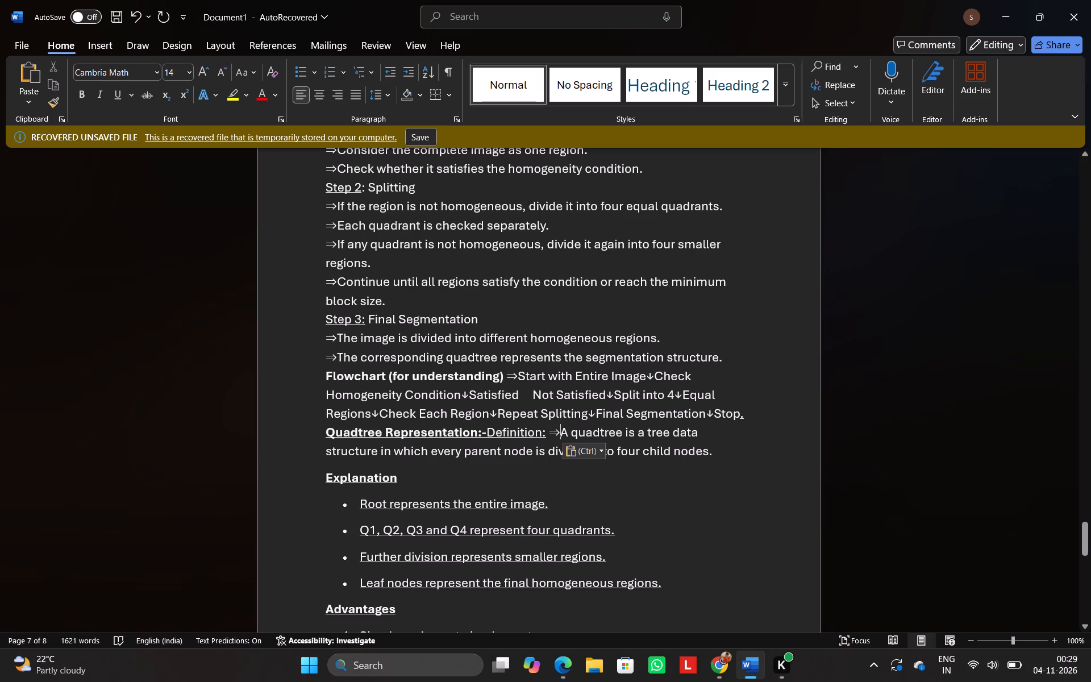
Replace the paragraph break before the Explanation heading with a line break so it sits directly below the definition.
left_click(433, 481)
key("Left")
key("Left")
key("Left")
key("Left")
key("Left")
key("Left")
key("Left")
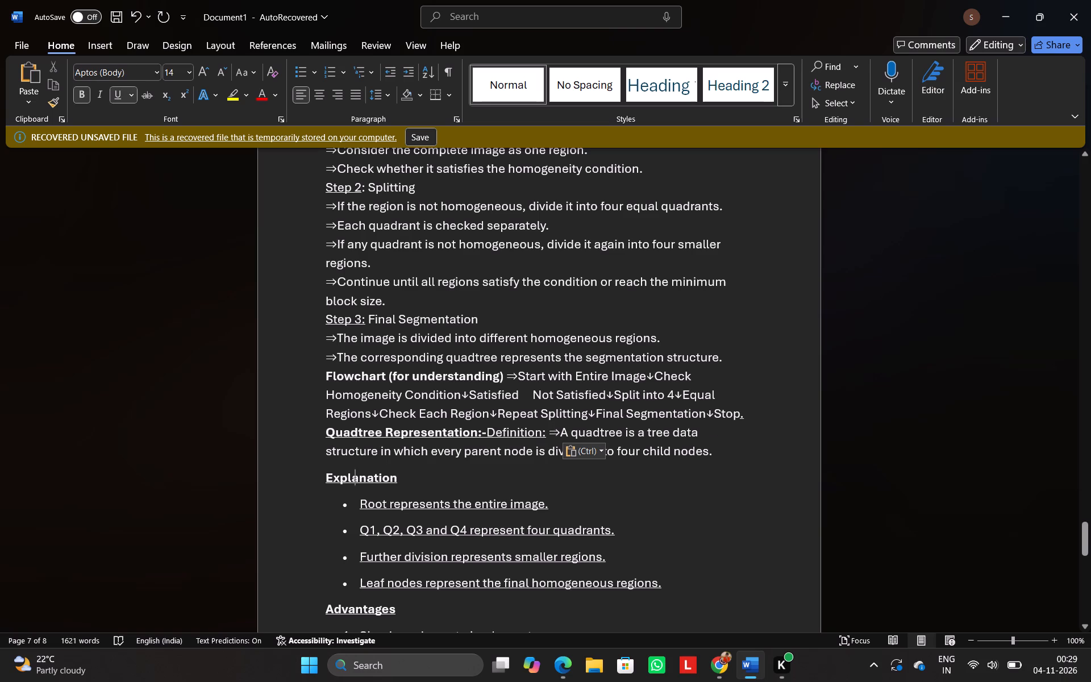
key("Left")
key("Left")
key("Left")
key("Left")
key("BackSpace")
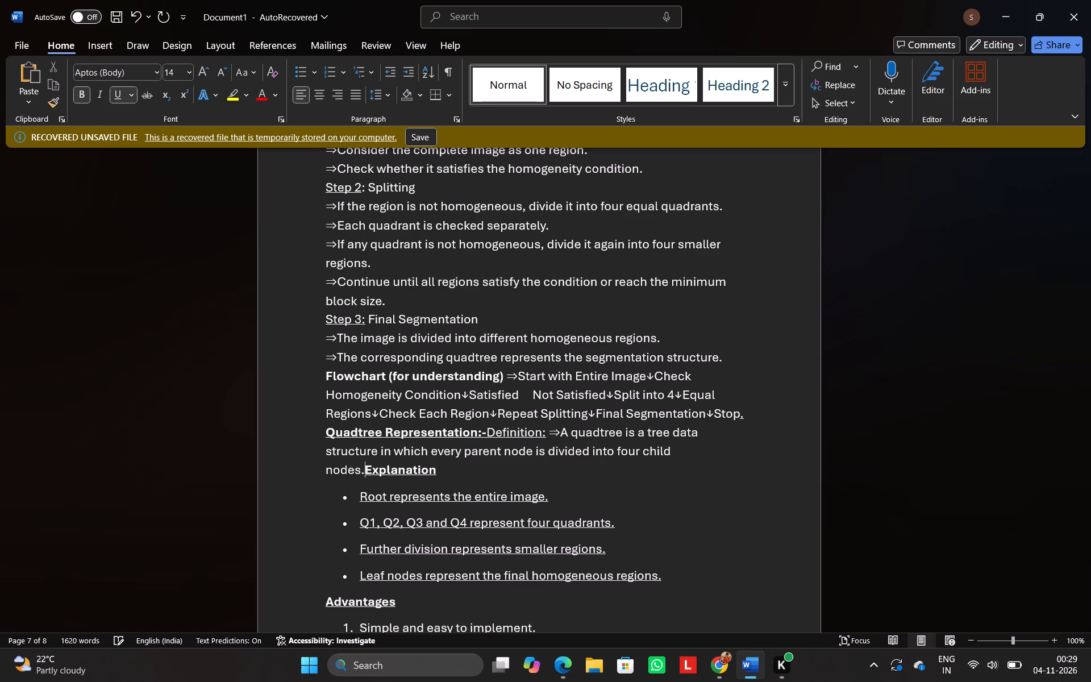
key("shift+Return")
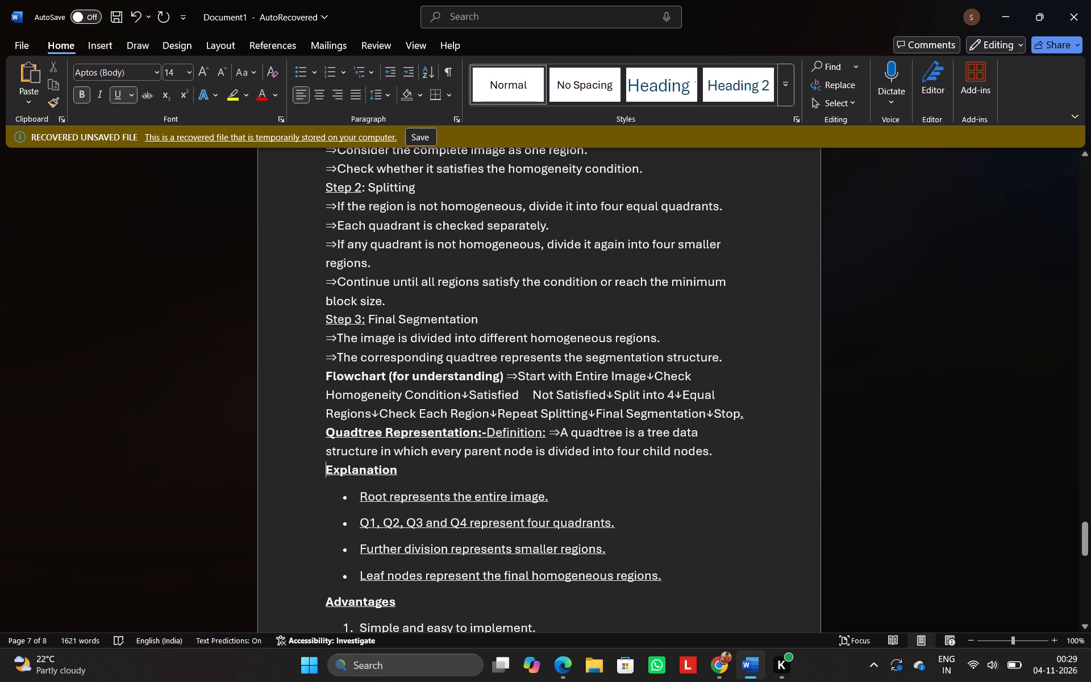
Join the bullet "Root represents the entire image." onto the Explanation heading, with a ⇒ arrow between them.
left_click(360, 504)
scroll(360, 504, "down", 1)
key("BackSpace")
key("BackSpace")
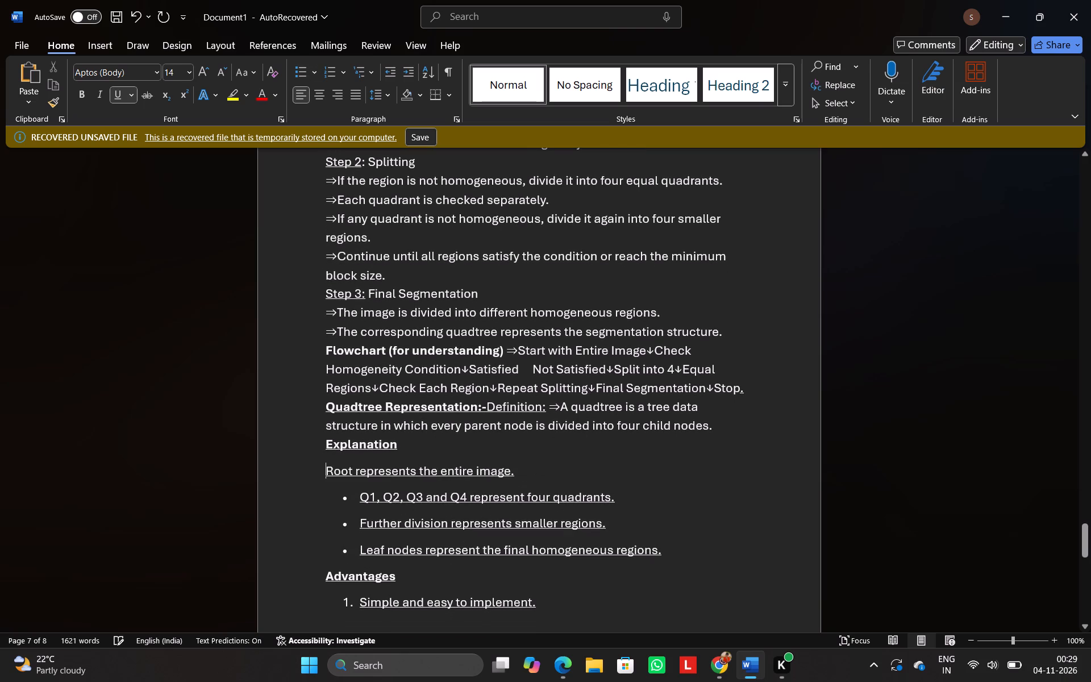
key("BackSpace")
key("ctrl+v")
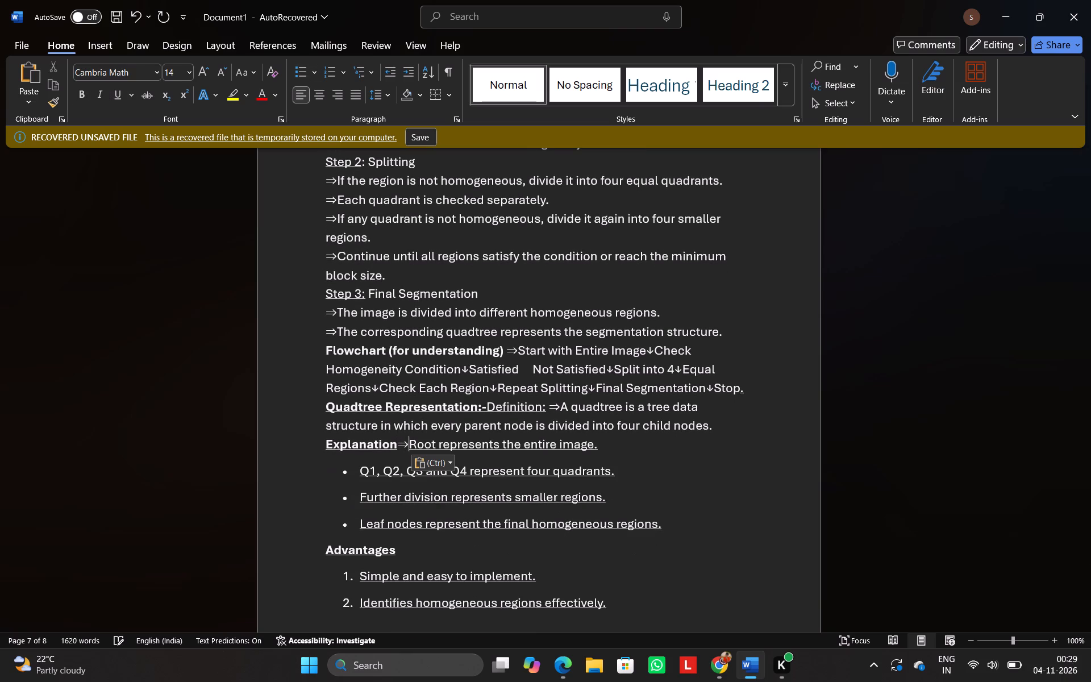
Run the three remaining Explanation bullets into the same paragraph, inserting a ⇒ arrow before each sentence.
left_click(357, 477)
key("BackSpace")
key("BackSpace")
key("BackSpace")
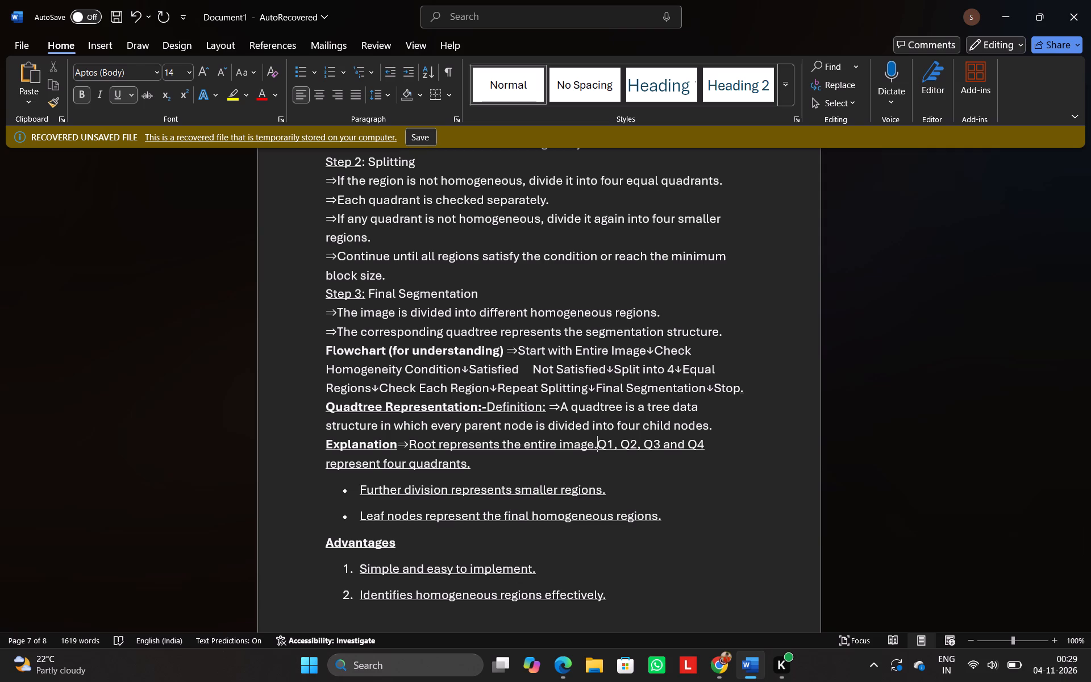
key("ctrl+v")
left_click(362, 492)
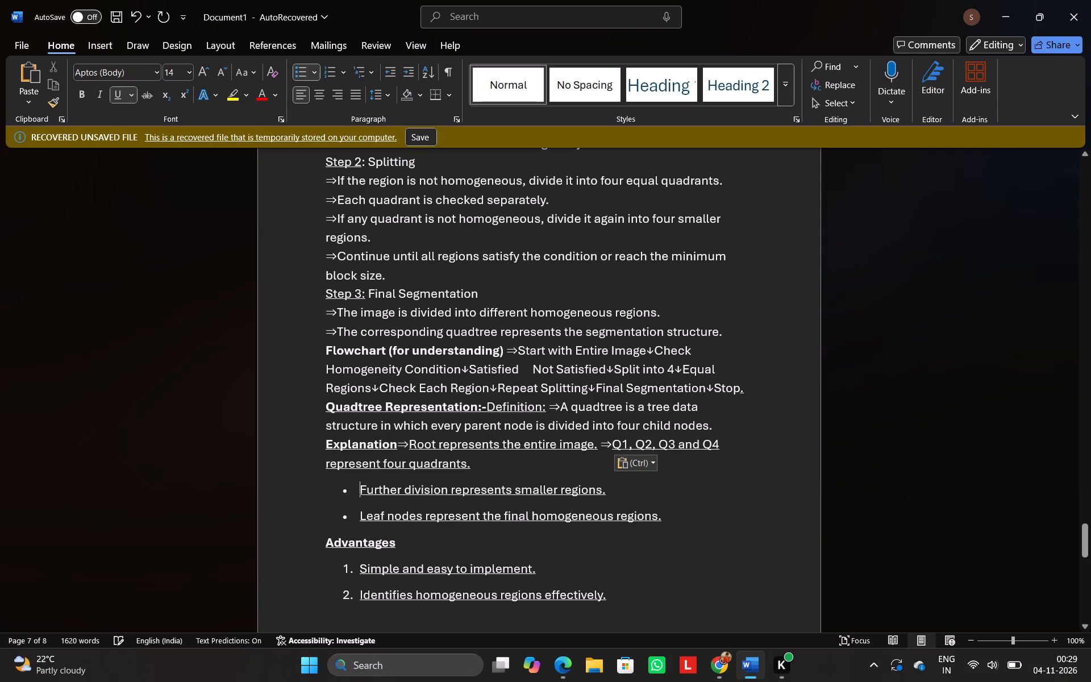
key("BackSpace")
key("BackSpace")
key("BackSpace")
key("ctrl+v")
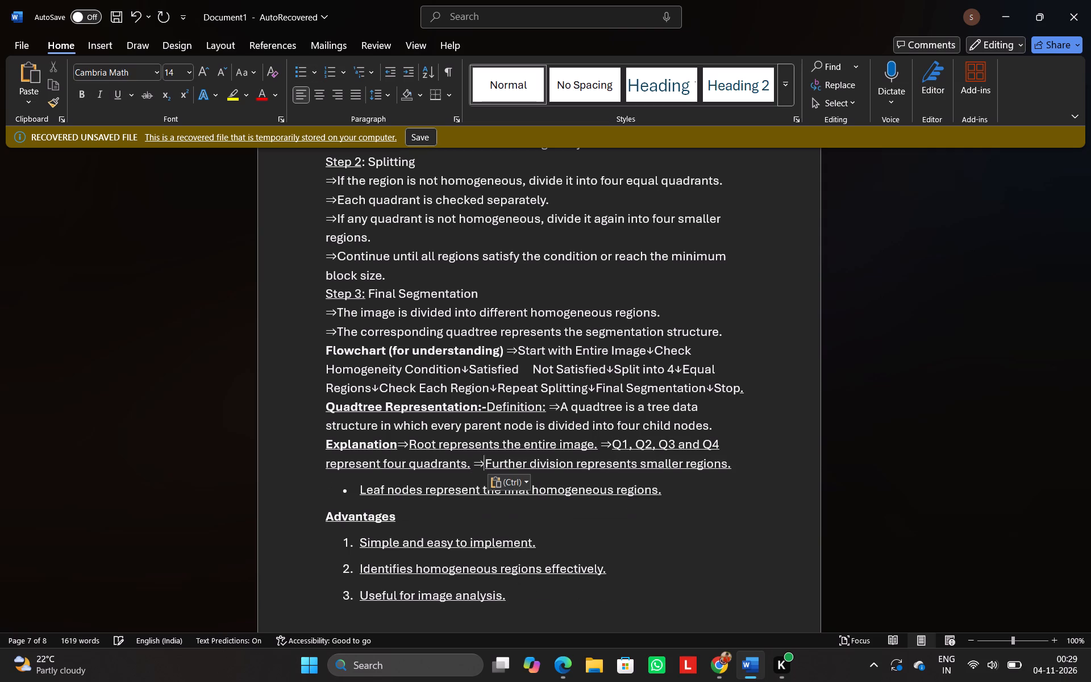
left_click(352, 496)
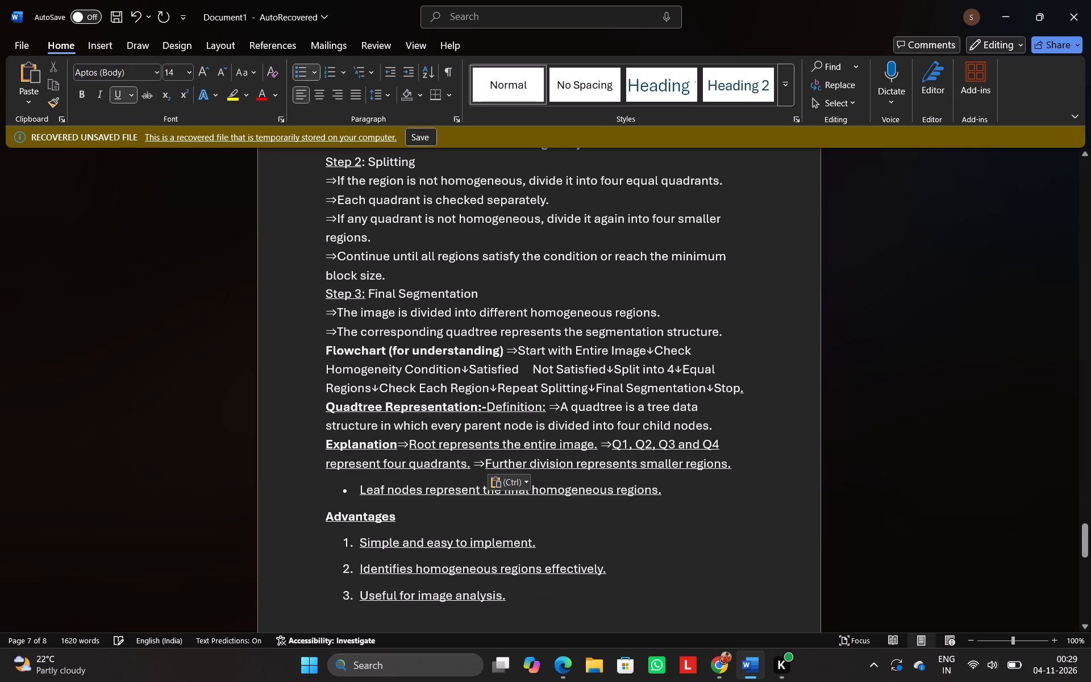
key("BackSpace")
key("BackSpace")
key("BackSpace")
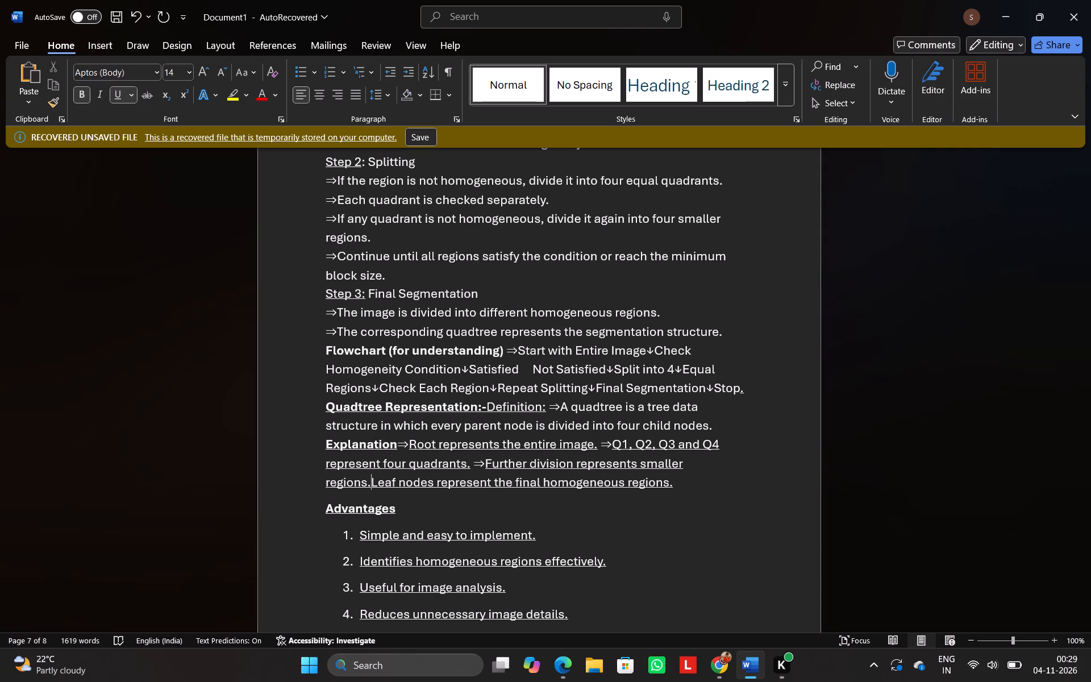
key("ctrl+v")
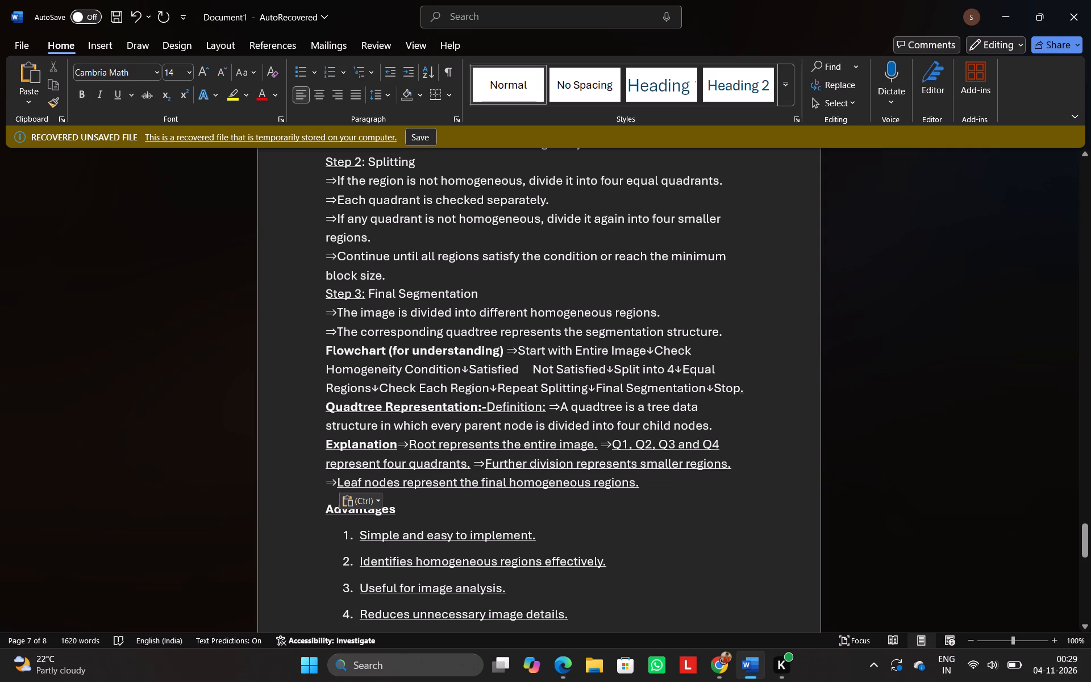
Remove the underline from the Explanation text, from "Root represents" through "final homogeneous regions.".
left_click_drag(412, 449, 638, 492)
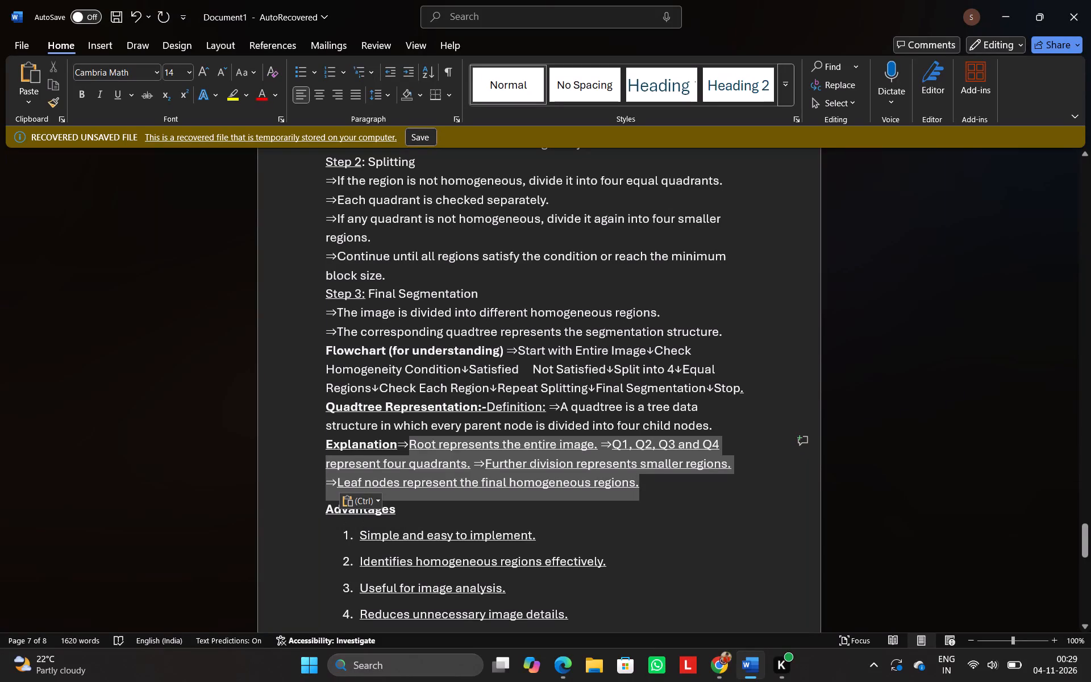
left_click_drag(638, 492, 643, 489)
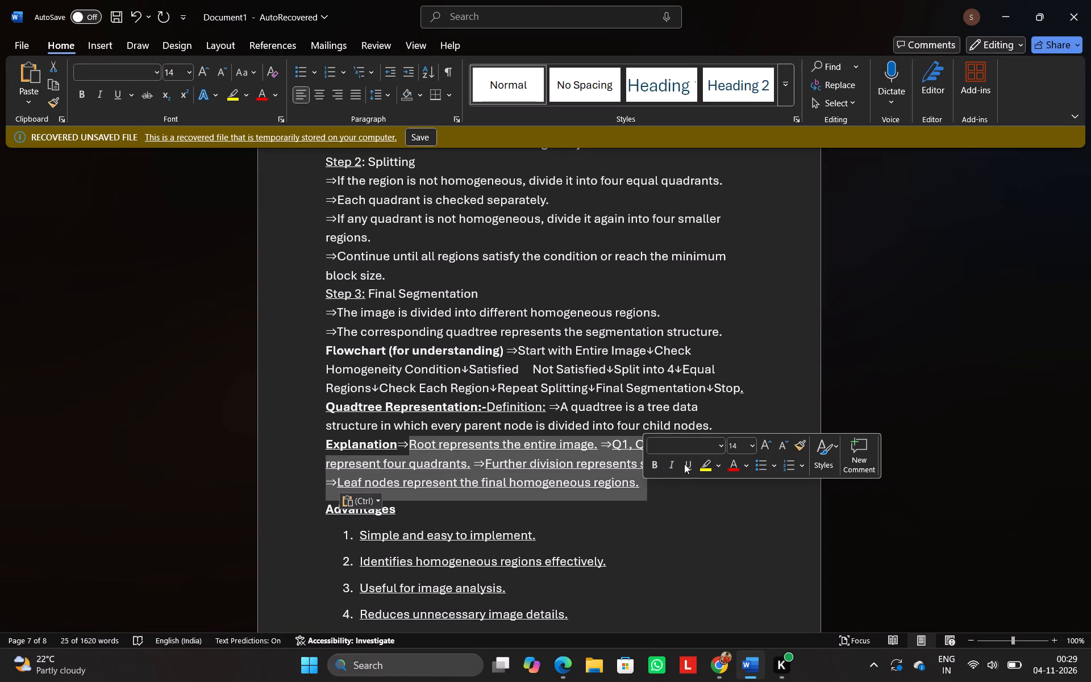
left_click(684, 464)
left_click(660, 515)
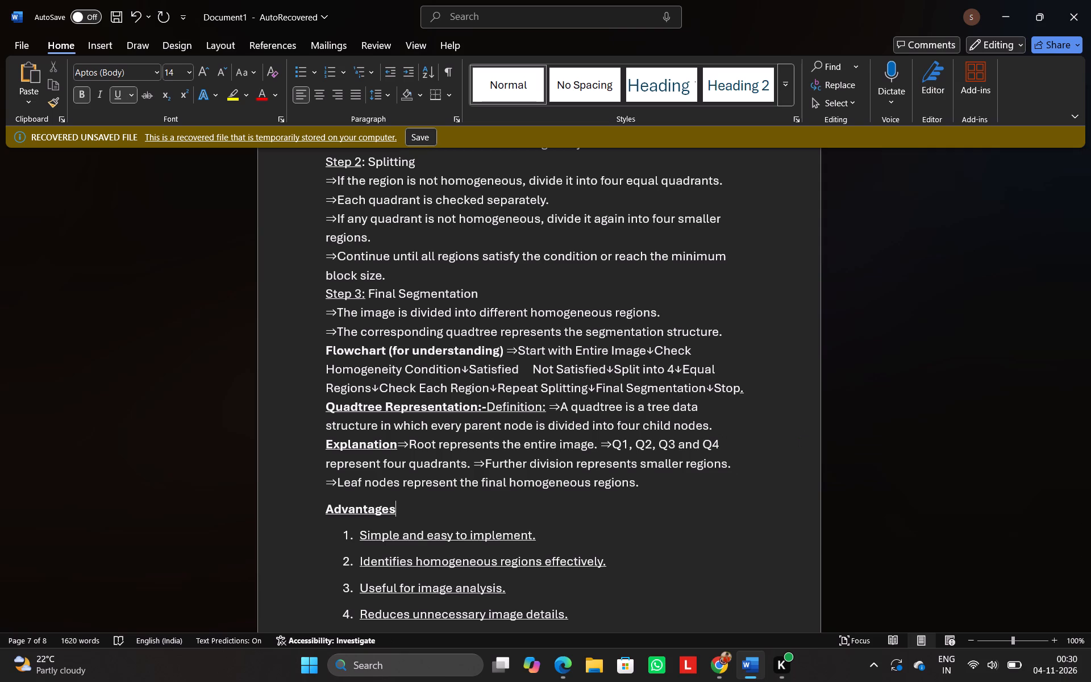
Join the Advantages heading onto the end of the line "Leaf nodes represent the final homogeneous regions.".
scroll(660, 515, "down", 1)
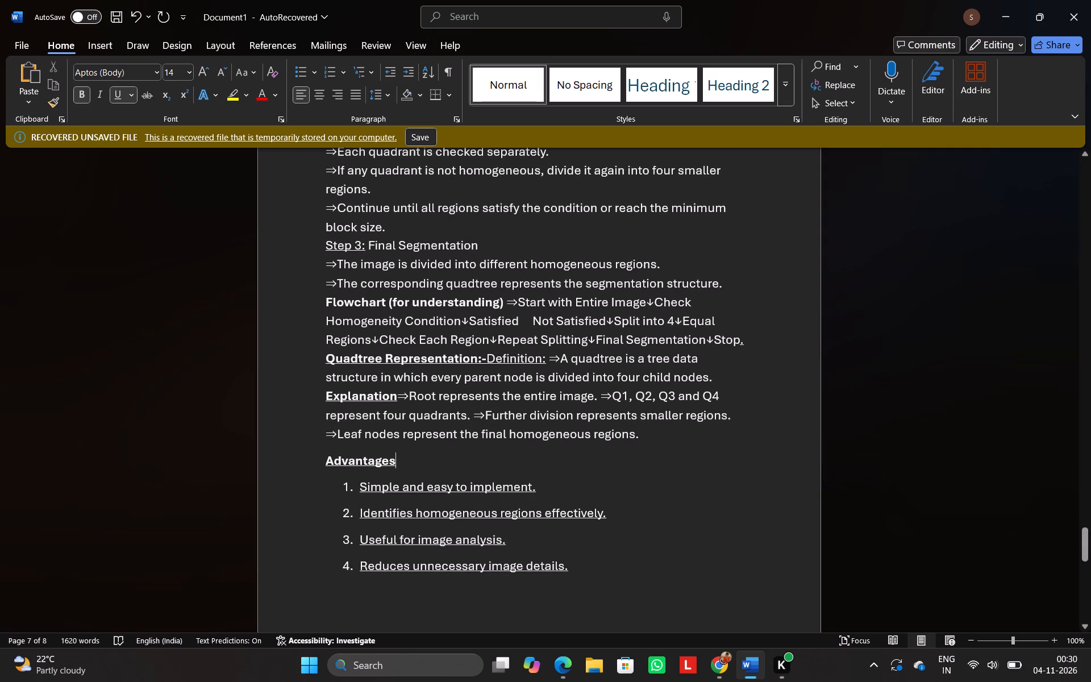
left_click(325, 466)
key("BackSpace")
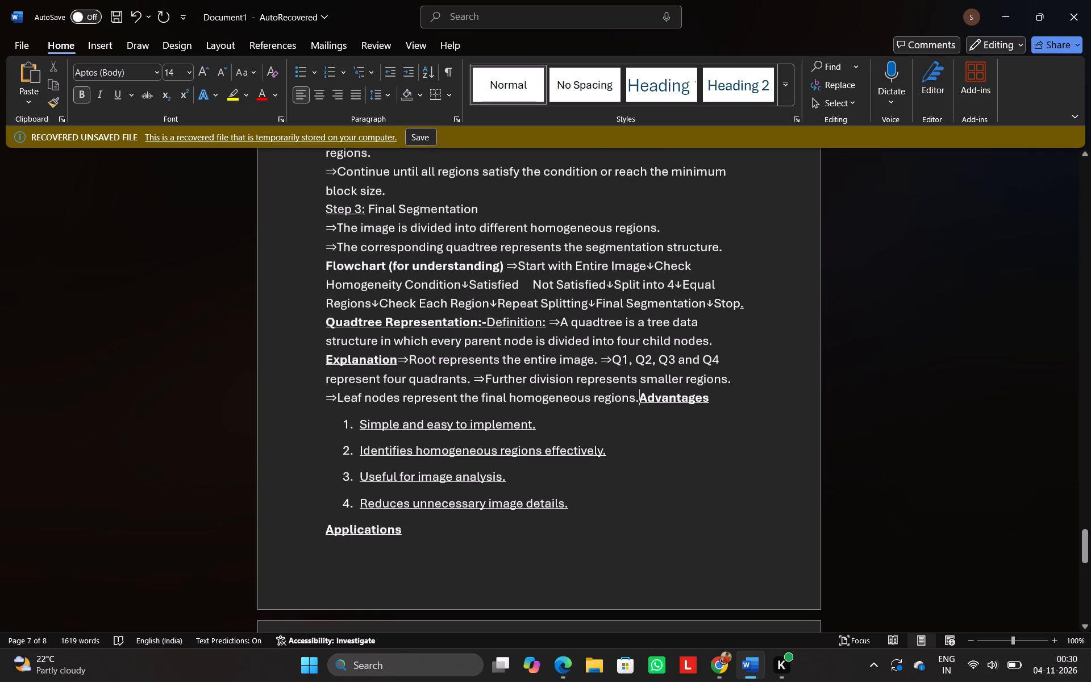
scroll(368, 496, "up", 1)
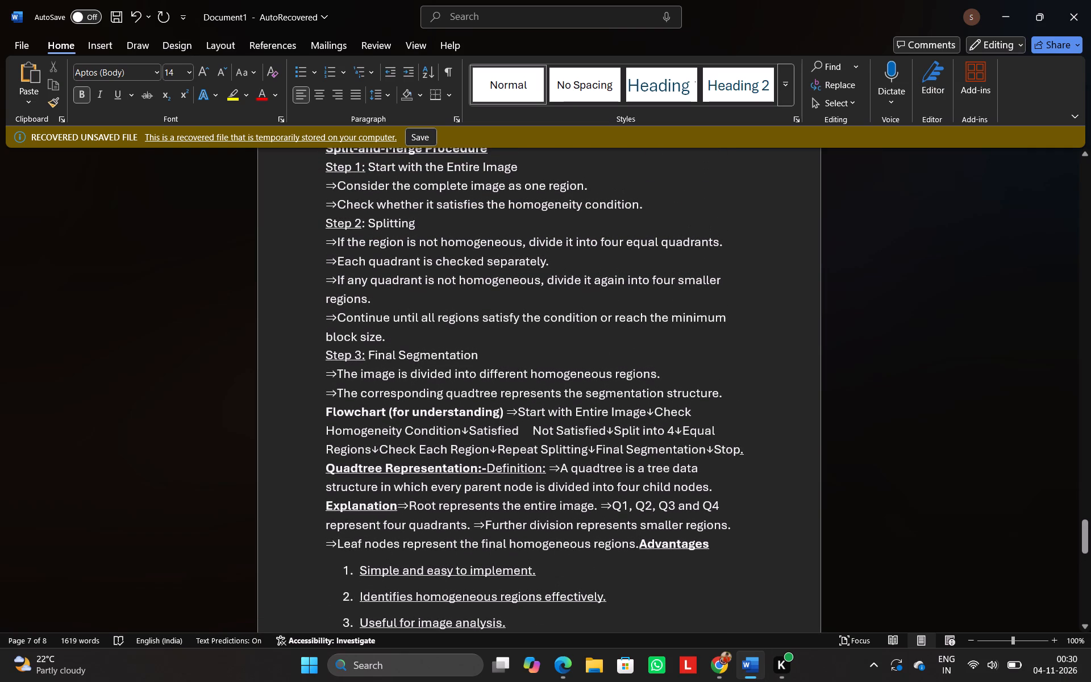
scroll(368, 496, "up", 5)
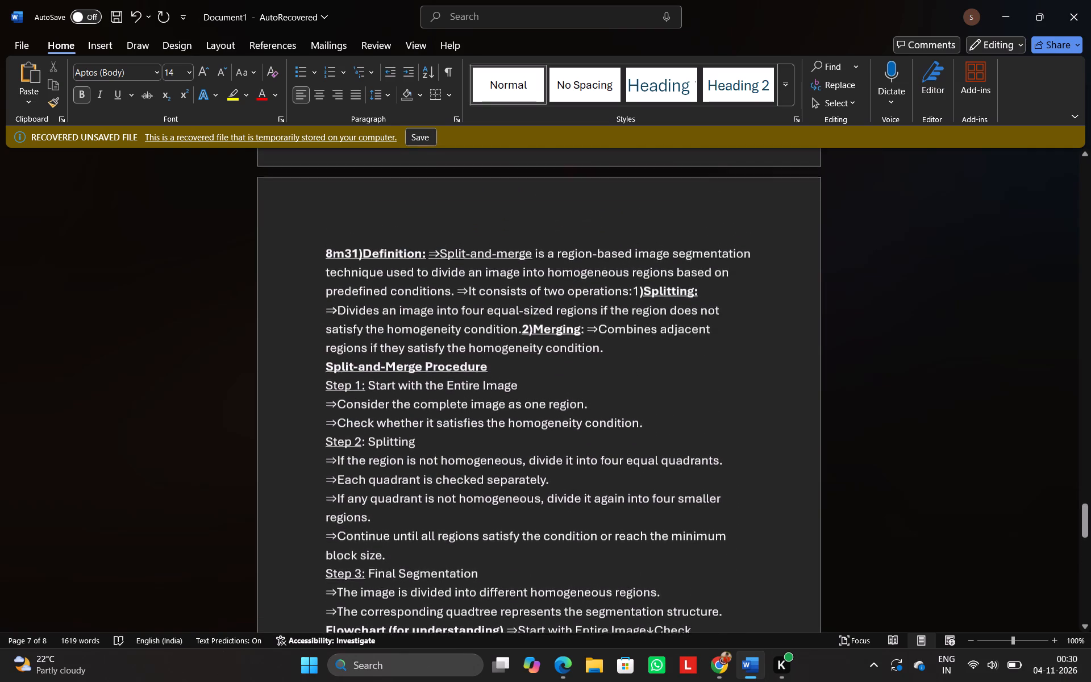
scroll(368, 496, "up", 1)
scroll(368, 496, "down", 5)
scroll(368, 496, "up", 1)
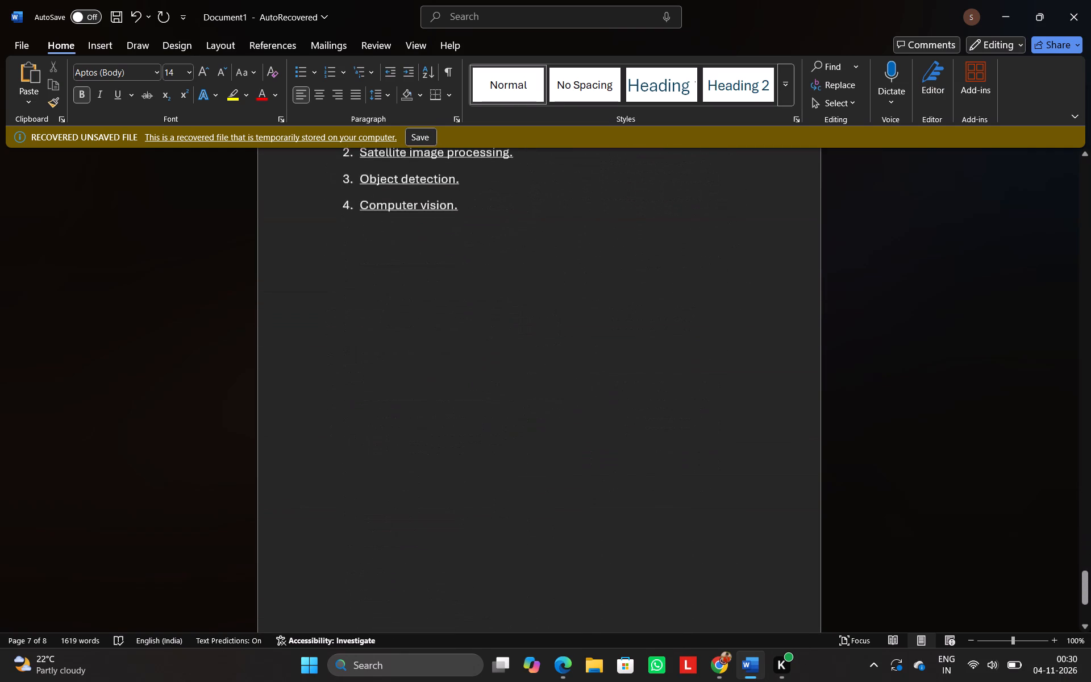
Replace the first Advantages list item's automatic numbering with a plain line below the heading, starting "1)Simple and easy to implement.".
scroll(368, 496, "up", 1)
scroll(368, 496, "down", 2)
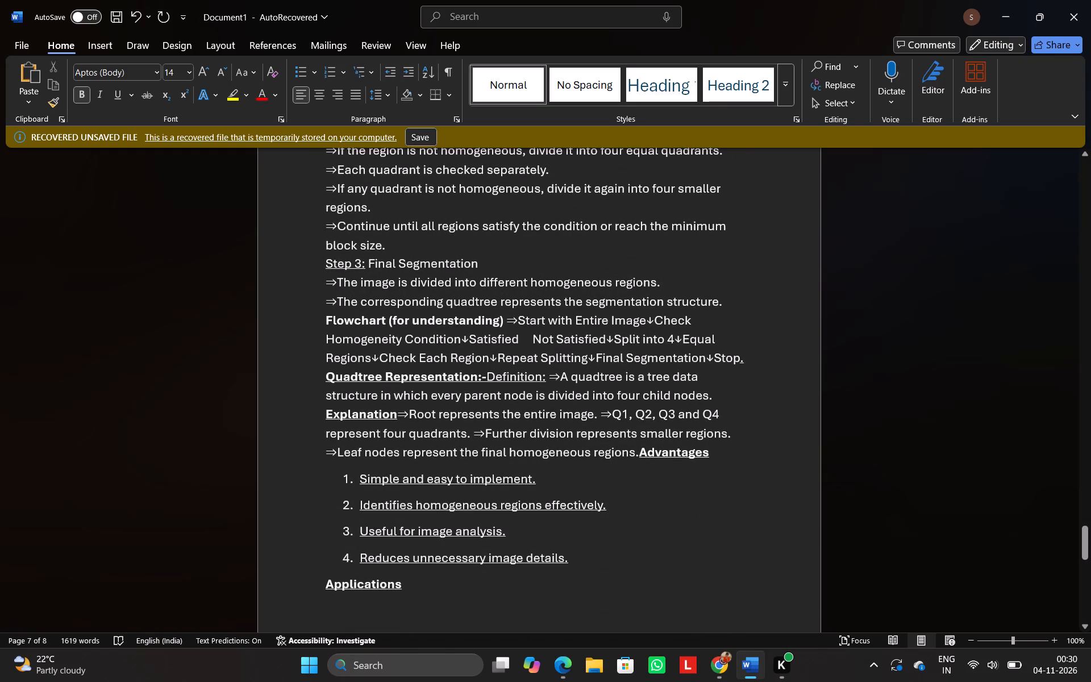
left_click(360, 481)
key("BackSpace")
key("BackSpace")
key("BackSpace")
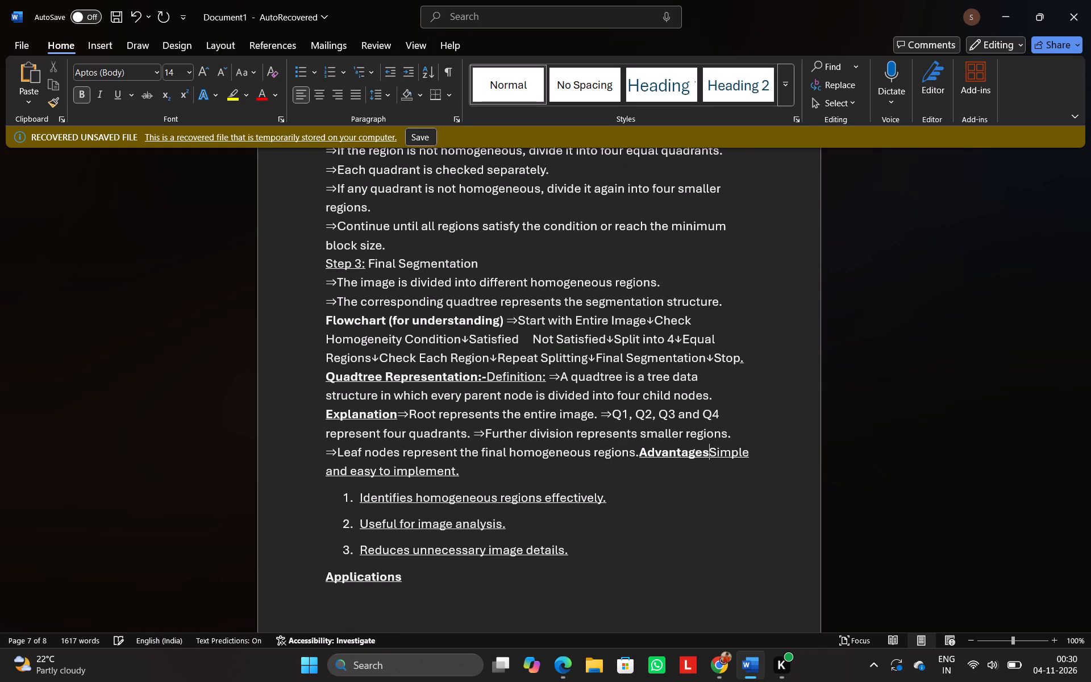
key("shift+Return")
type("1)")
Run the advantage "Identifies homogeneous regions effectively." onto the end of the first one, prefixed with "2)".
key("Down")
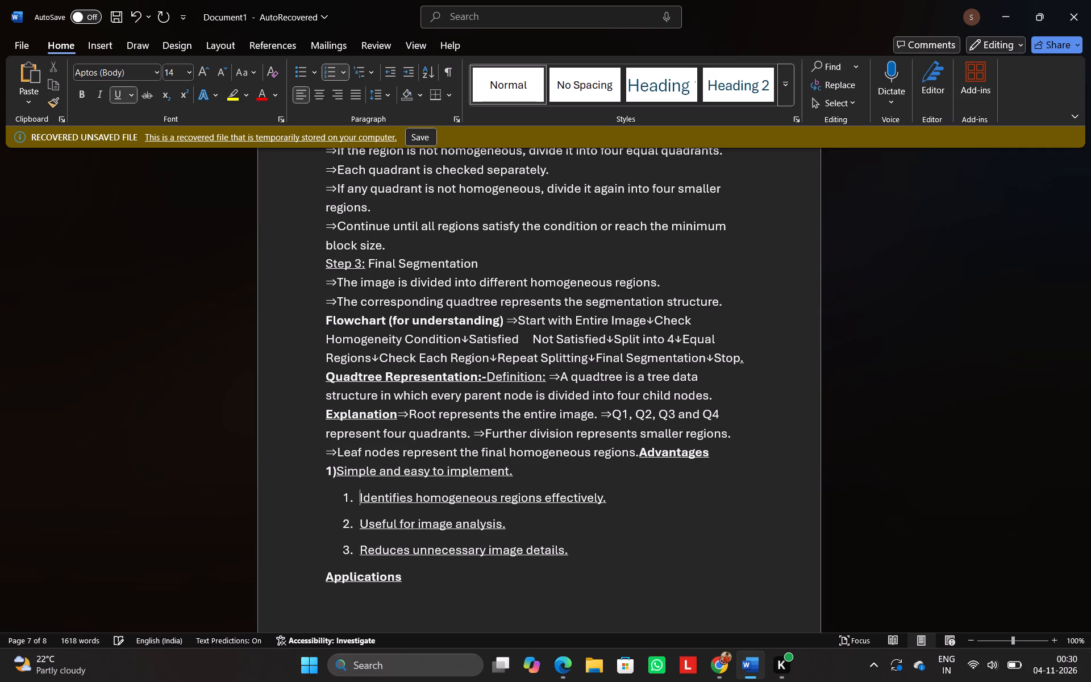
key("BackSpace")
key("BackSpace")
key("BackSpace")
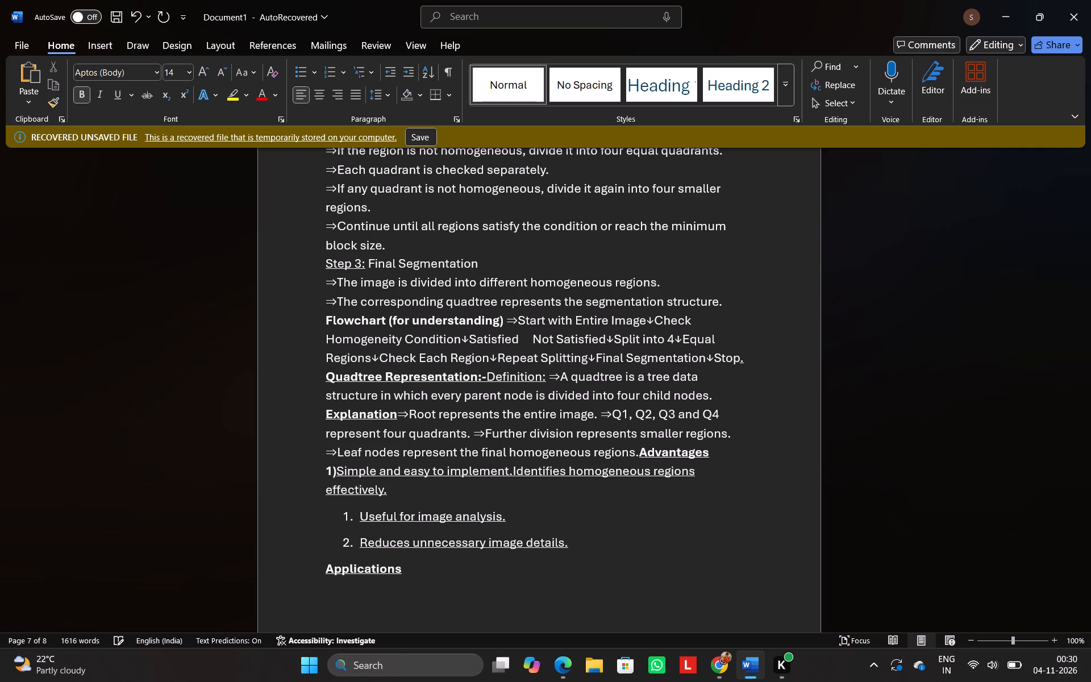
type("2)")
Run the advantage "Useful for image analysis." into the same paragraph, prefixed with "3)".
key("Down")
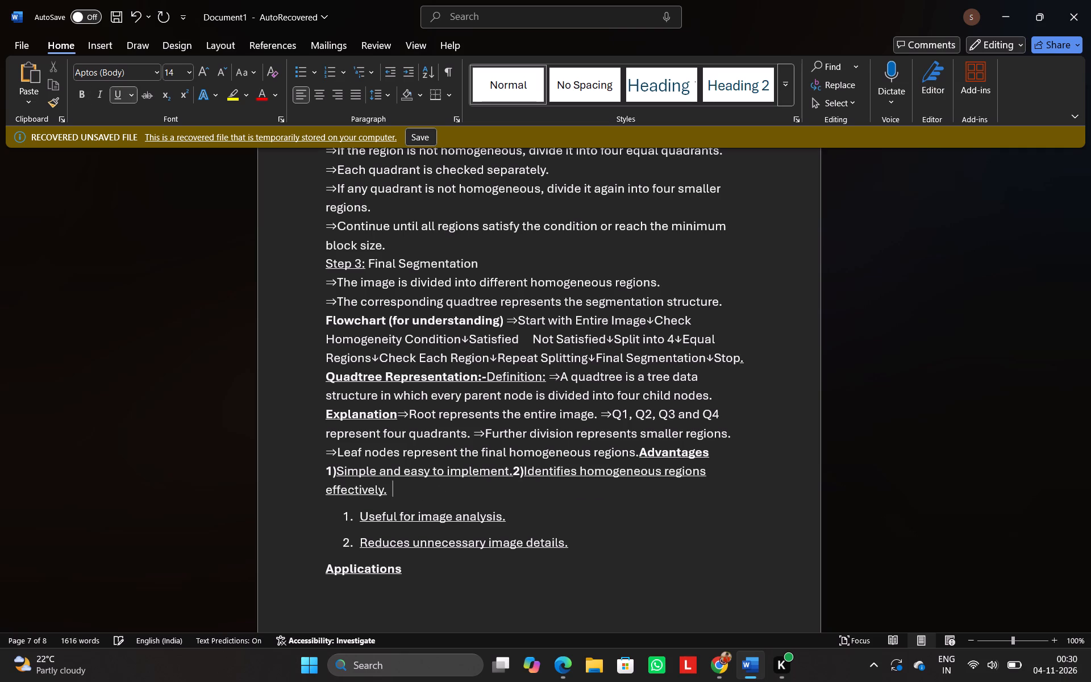
key("Down")
key("Down")
key("Left")
key("Left")
key("Left")
key("Left")
key("Left")
key("Left")
key("Left")
key("Left")
key("Left")
key("Left")
key("Left")
key("Left")
key("Left")
key("Left")
key("Left")
key("Left")
key("Left")
key("Left")
key("Left")
key("Left")
key("Left")
key("Left")
key("Left")
key("Left")
key("Left")
key("Up")
key("BackSpace")
key("BackSpace")
key("BackSpace")
key("3")
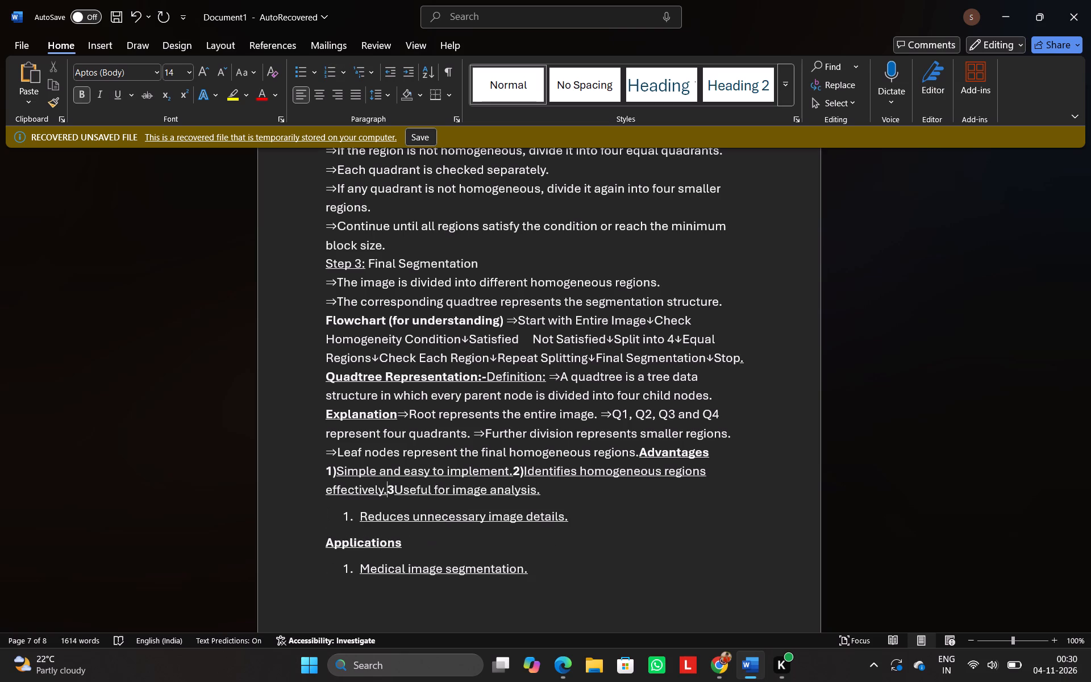
key("shift+parenright")
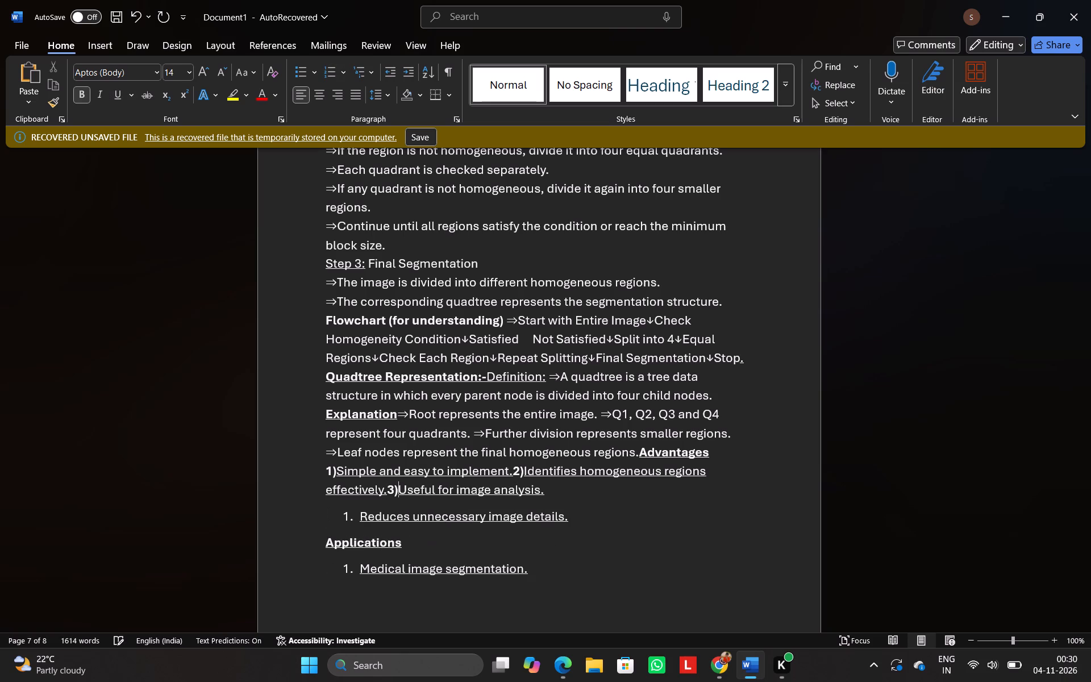
Run the advantage "Reduces unnecessary image details." into the same paragraph, prefixed with "4)".
key("Down")
key("Left")
key("Left")
key("Left")
key("Left")
key("Left")
key("BackSpace")
key("BackSpace")
key("BackSpace")
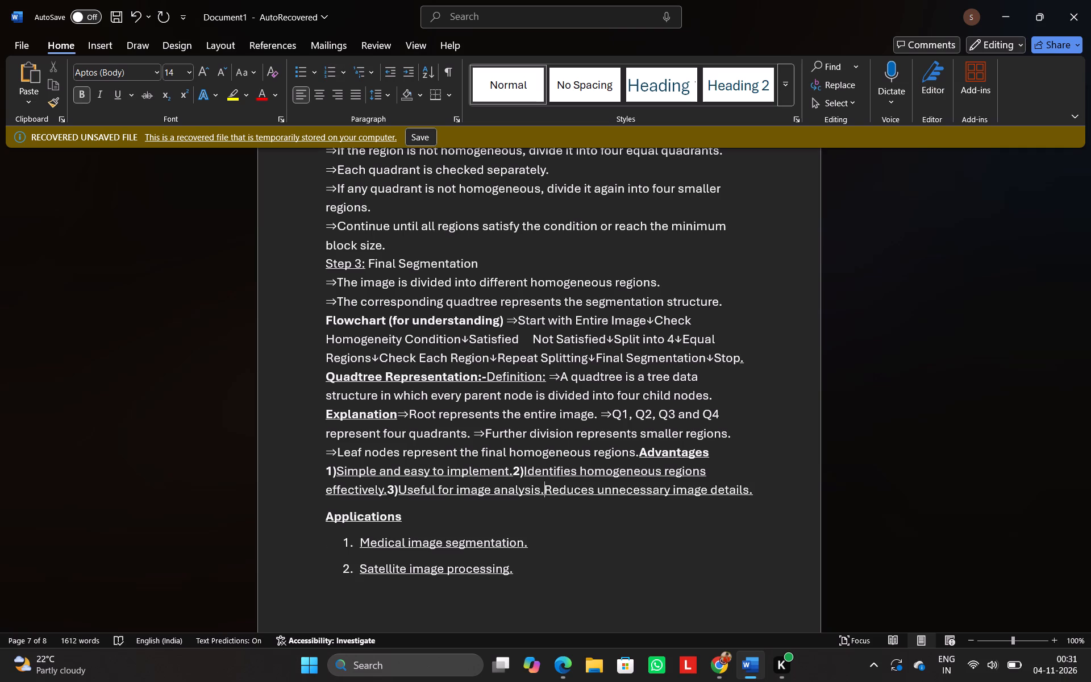
type("4)")
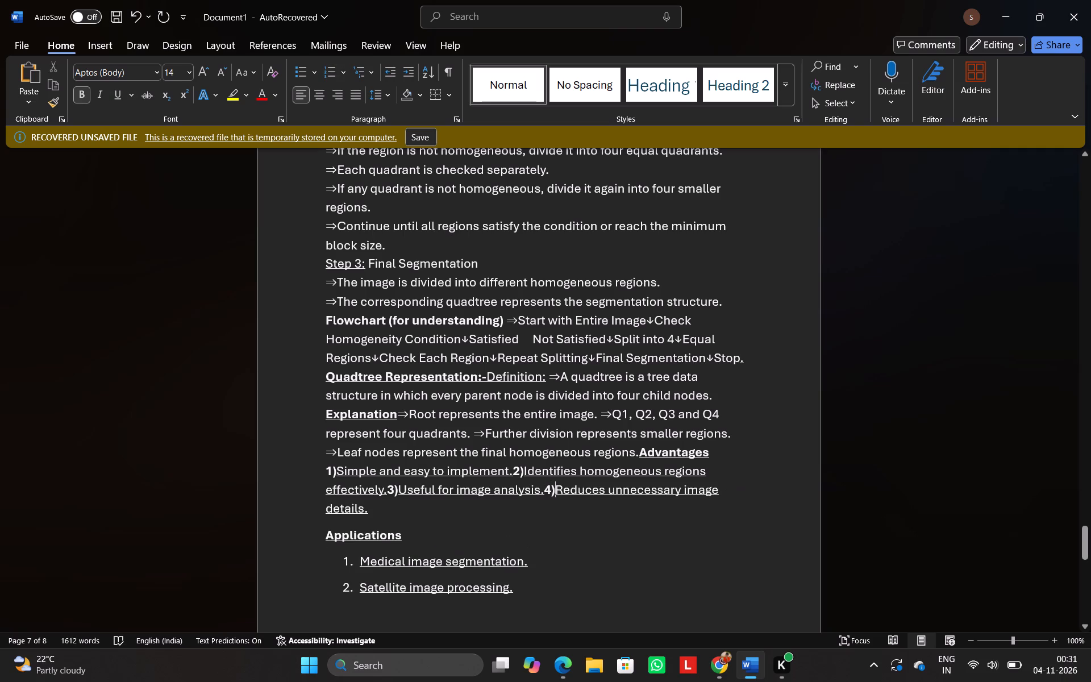
Remove the underline from the Advantages text, from "1)Simple and easy" through "image details.".
left_click_drag(325, 471, 427, 510)
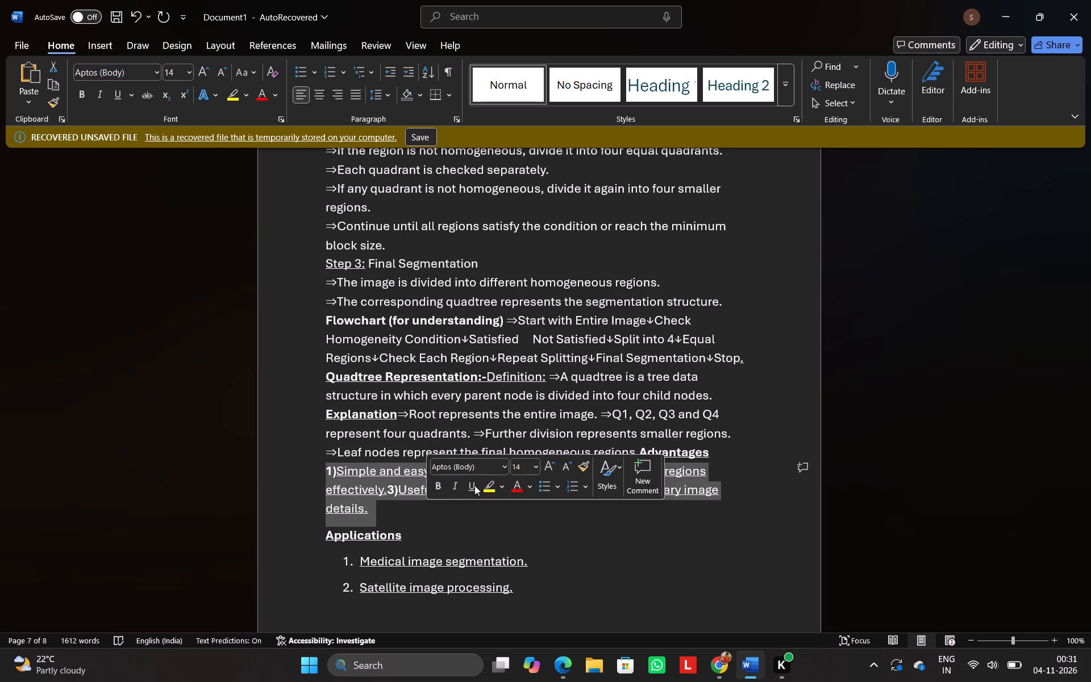
left_click(474, 485)
left_click(469, 523)
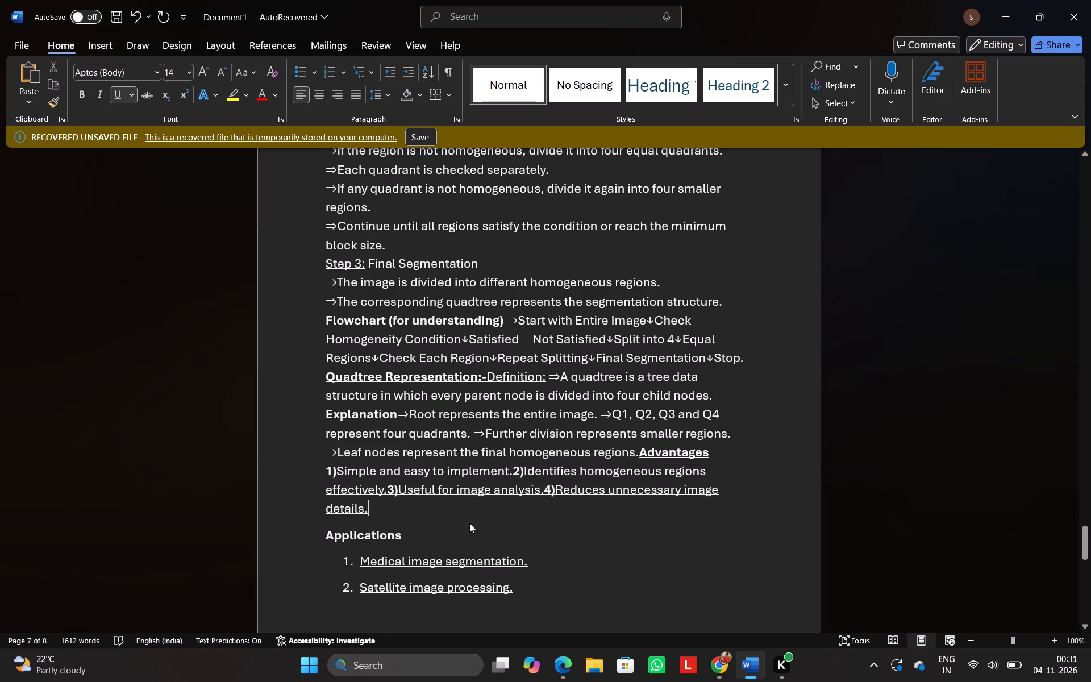
left_click_drag(325, 467, 407, 515)
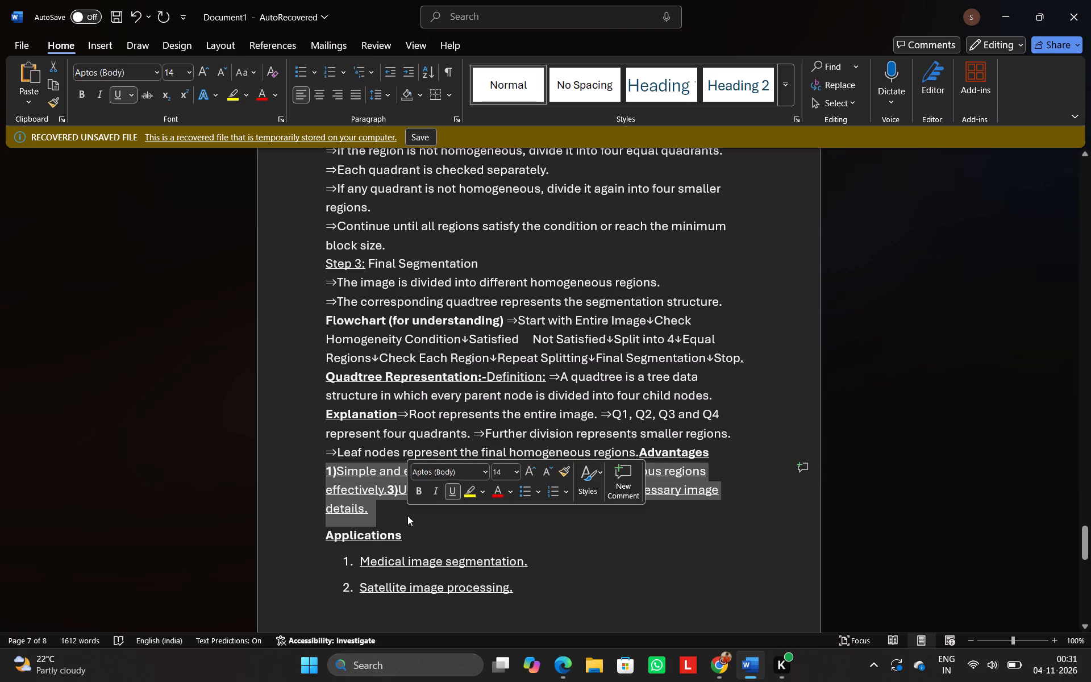
left_click(450, 490)
left_click(446, 522)
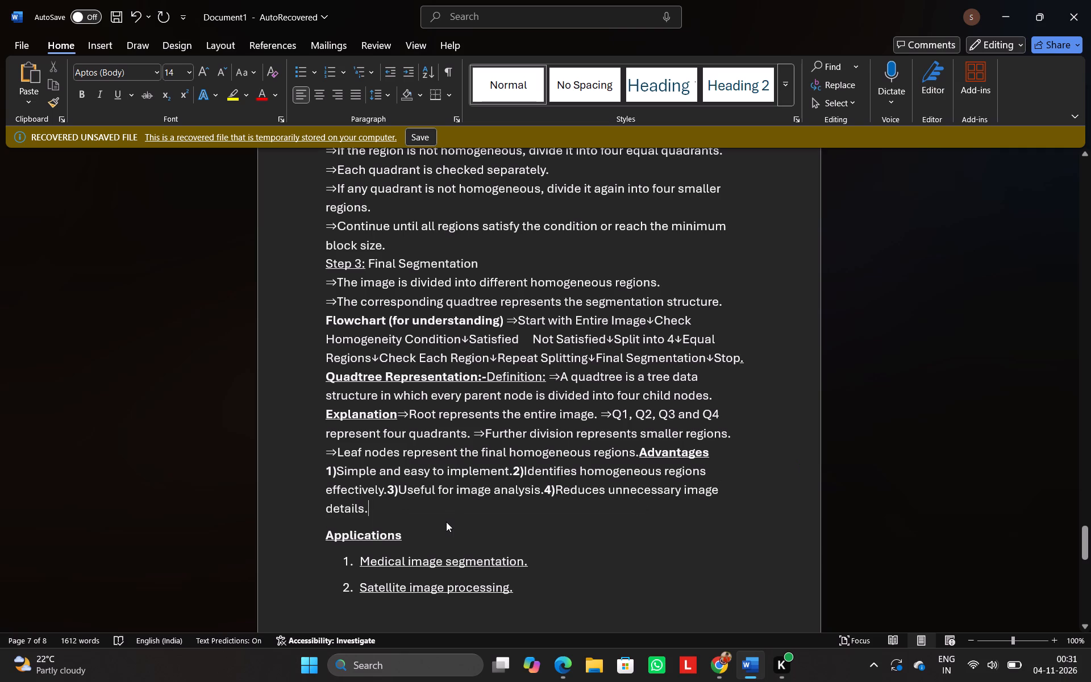
Join the Applications heading onto the end of the last advantage, directly after "details.".
left_click(326, 537)
key("BackSpace")
Convert the first Applications list item to a plain line below the heading, reading "1)Medical image segmentation.".
scroll(394, 514, "down", 1)
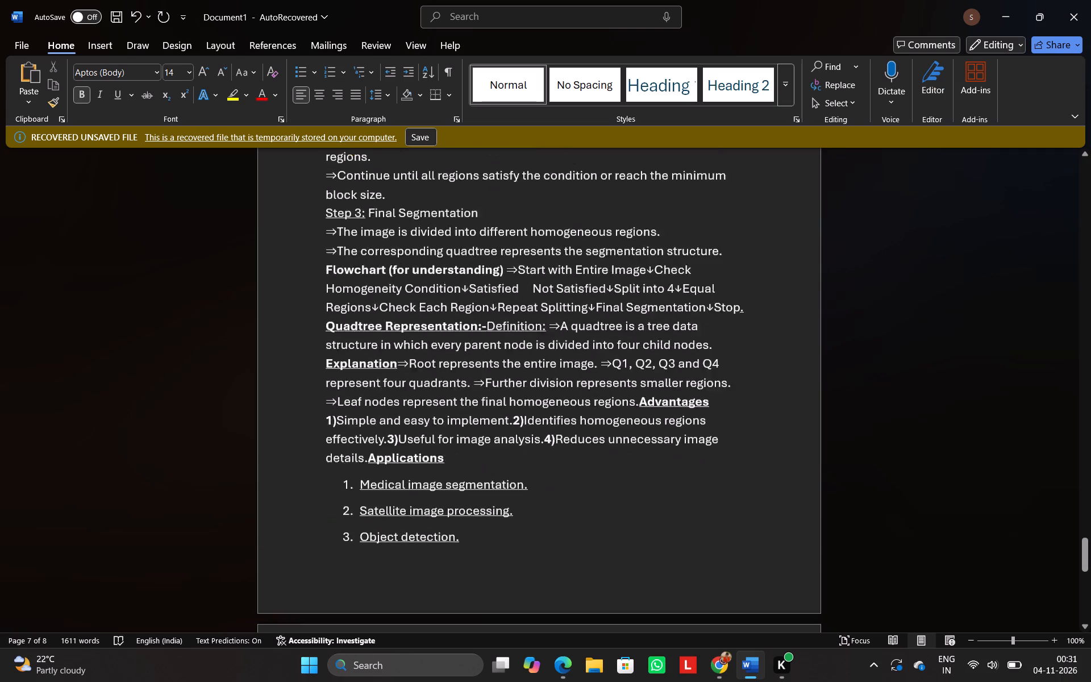
scroll(394, 514, "down", 1)
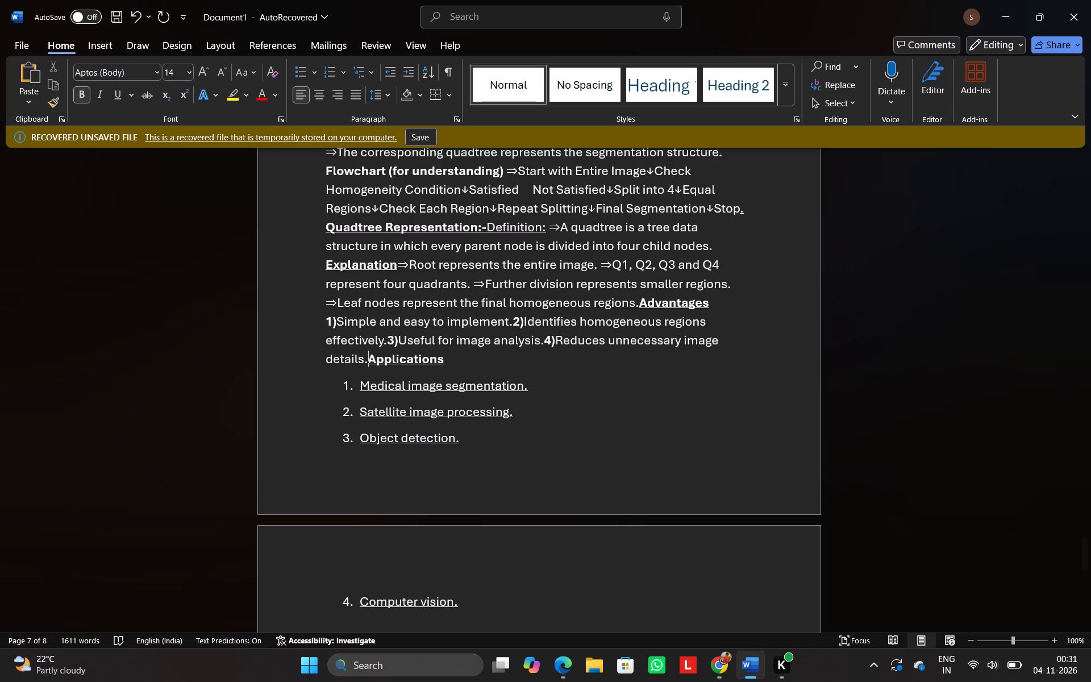
left_click(357, 389)
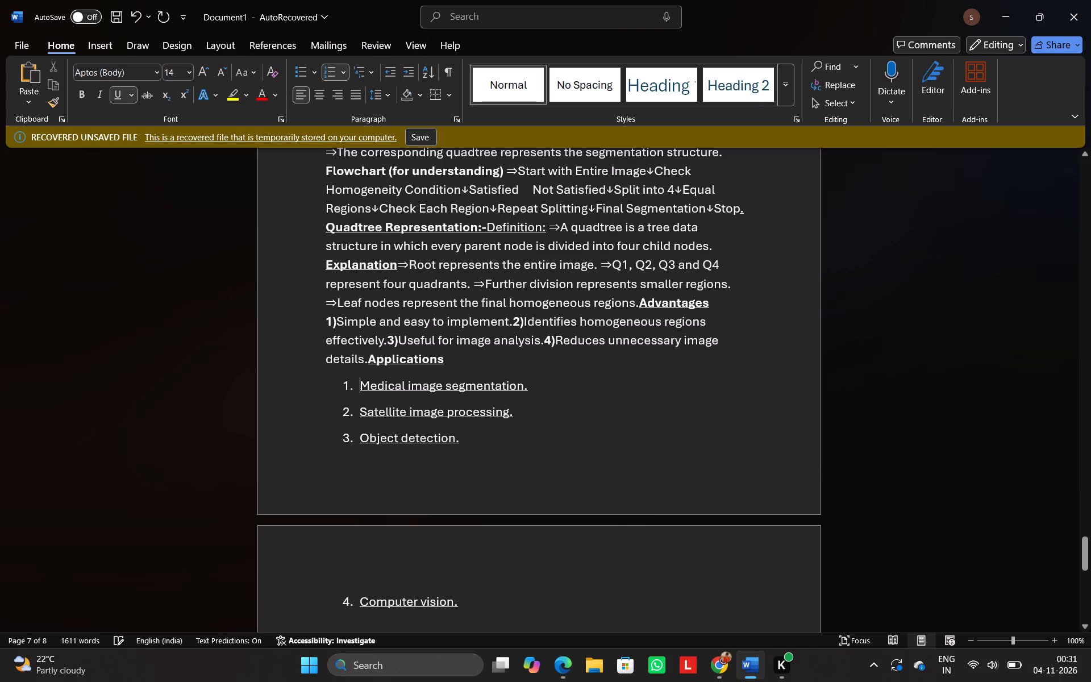
key("BackSpace")
key("BackSpace")
key("BackSpace")
key("shift+Return")
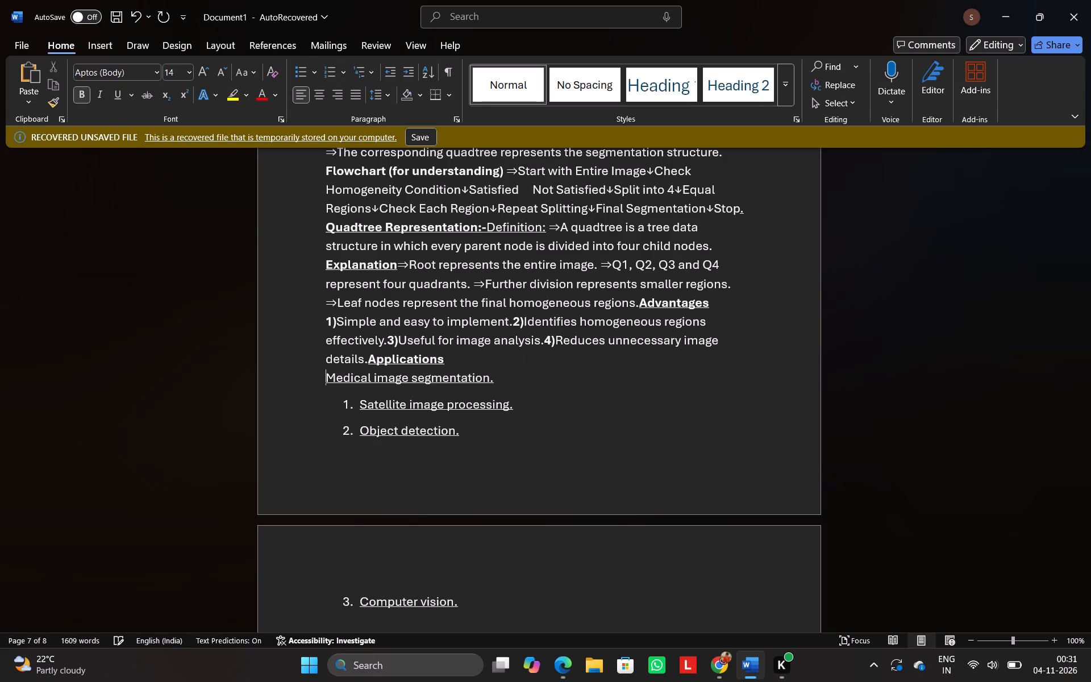
type("1)")
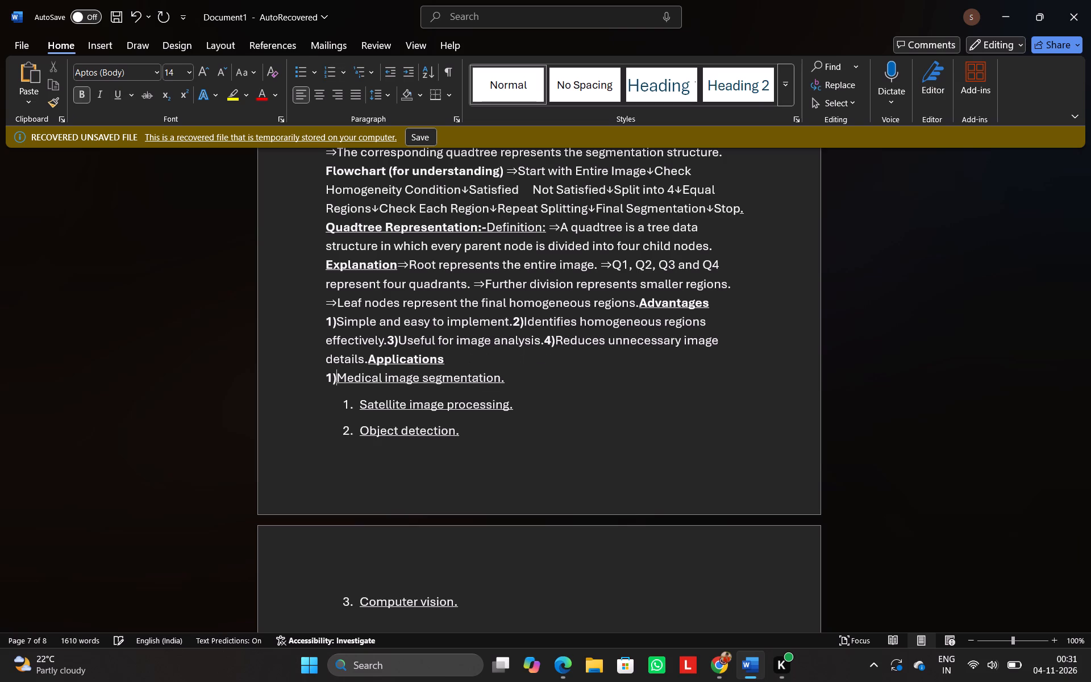
Convert the "Satellite image processing." item to a tightly spaced plain line prefixed with "2)".
key("Down")
key("BackSpace")
key("BackSpace")
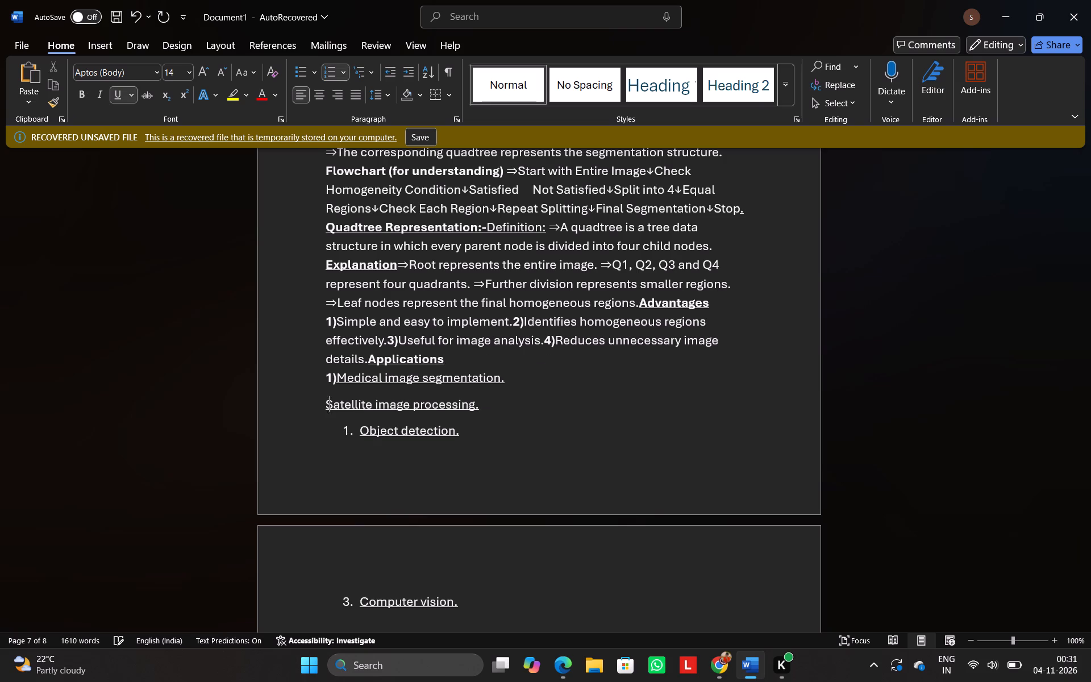
key("BackSpace")
key("shift+Return")
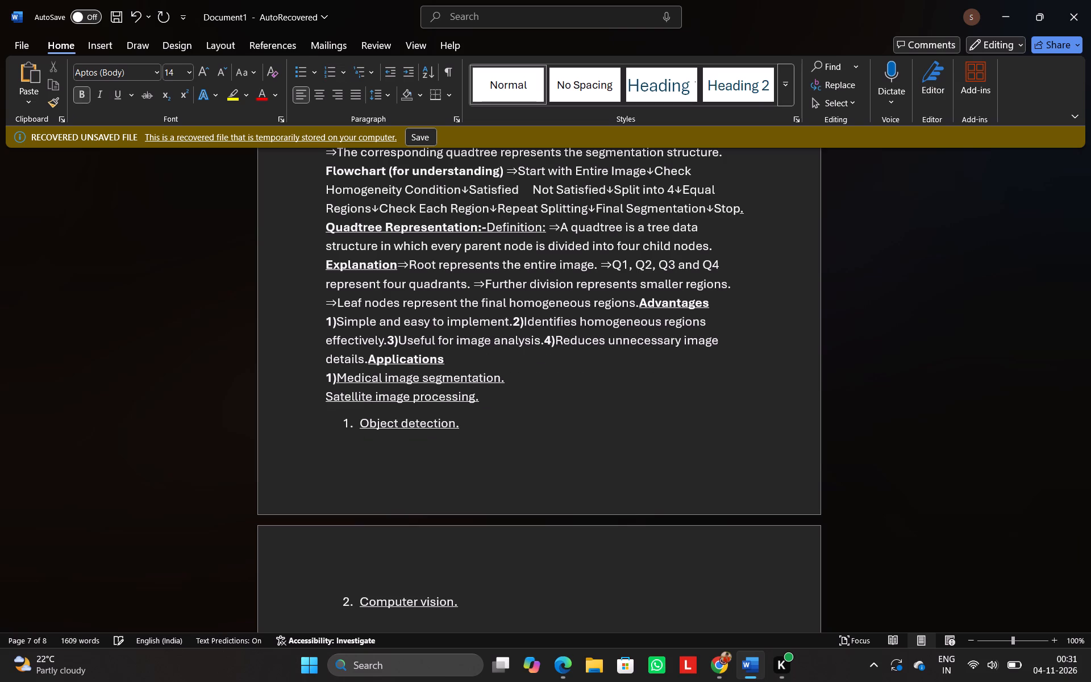
type("2)")
Convert the "Object detection." item to a tightly spaced plain line prefixed with "3)".
key("Down")
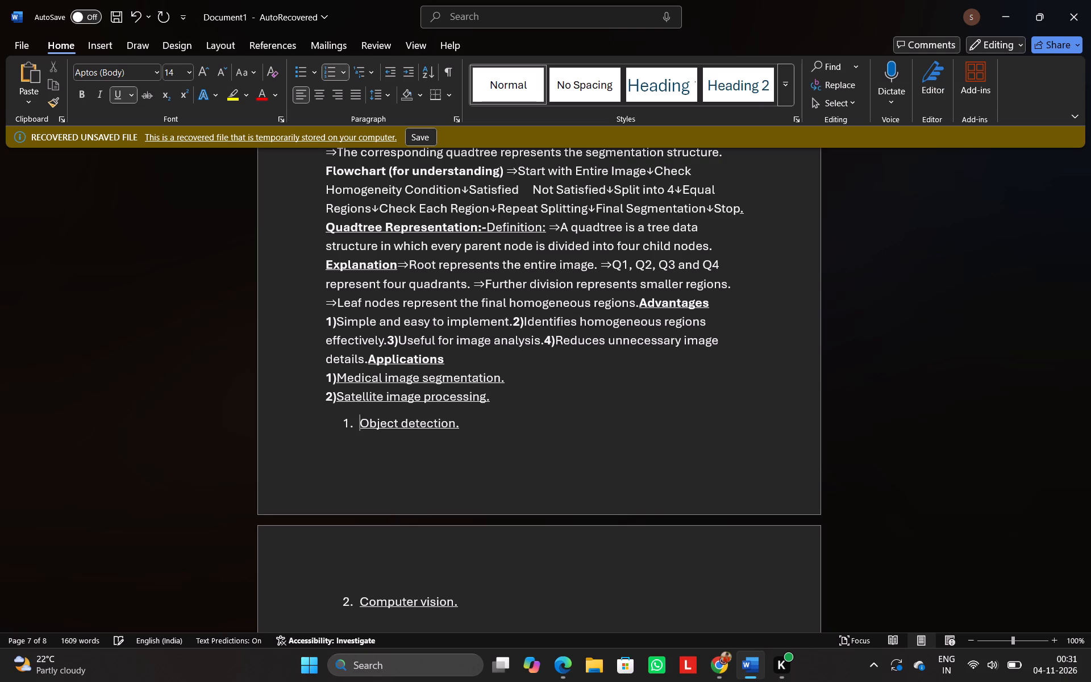
key("BackSpace")
key("BackSpace")
key("BackSpace")
key("shift+Return")
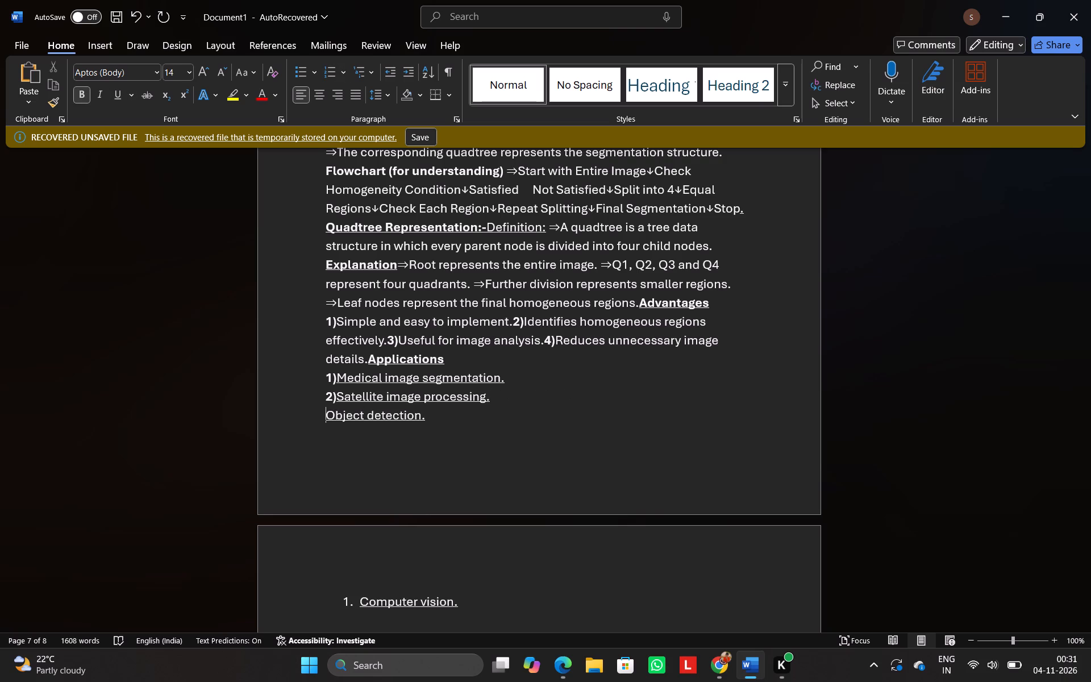
type("3)")
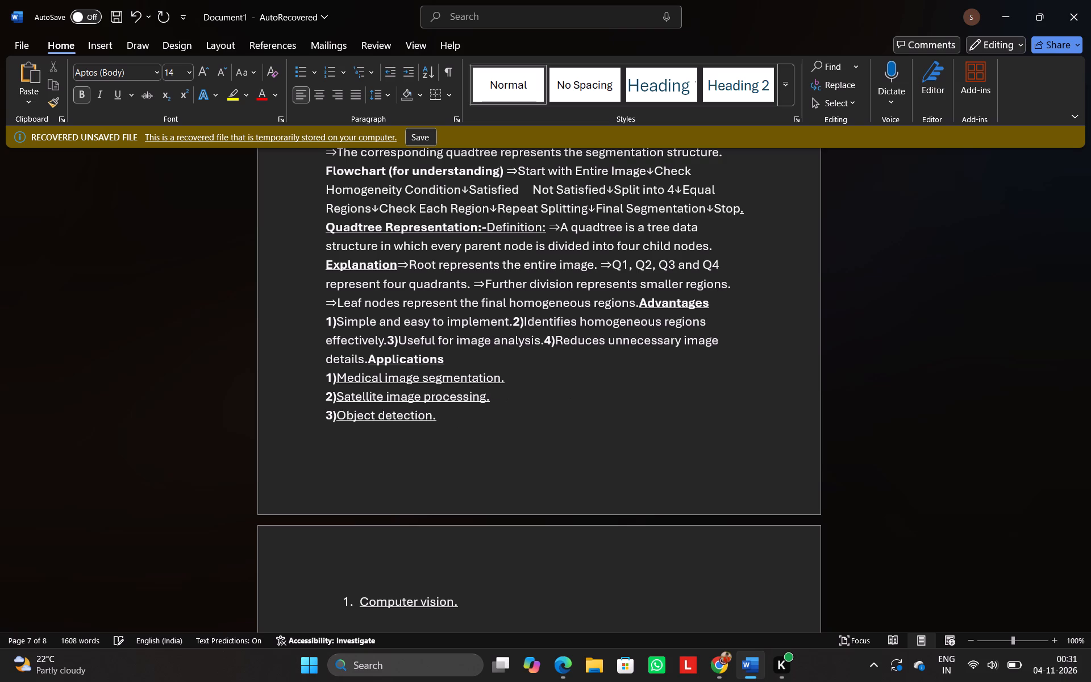
Convert the "Computer vision." item to a plain line directly below Object detection, prefixed with "4)".
key("Down")
key("BackSpace")
key("BackSpace")
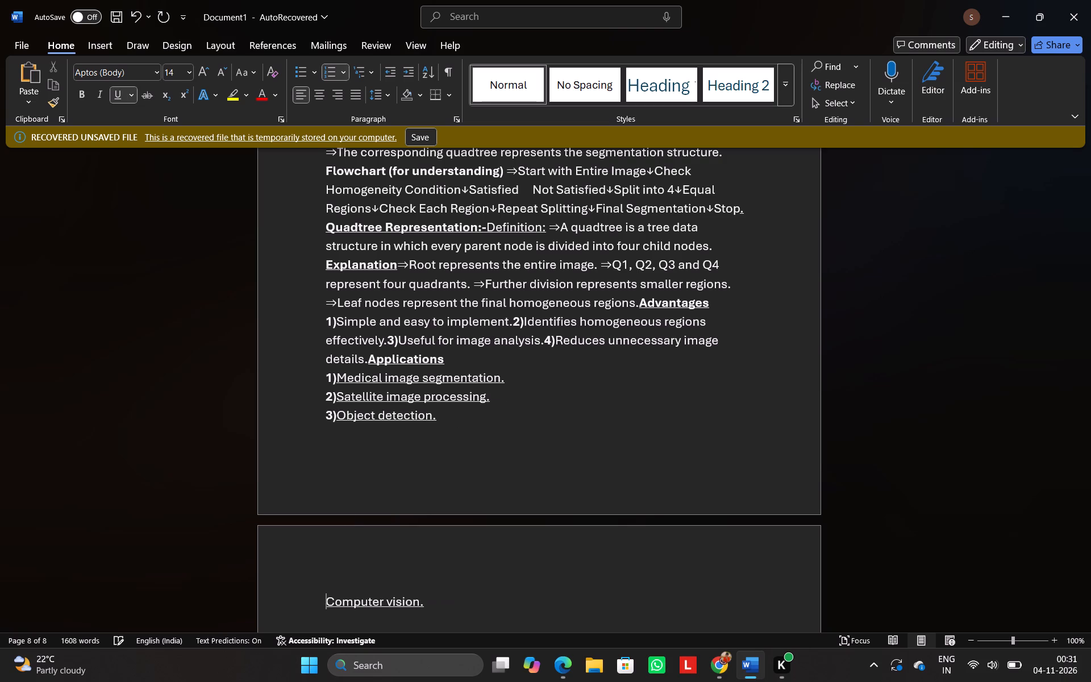
key("BackSpace")
key("shift+Return")
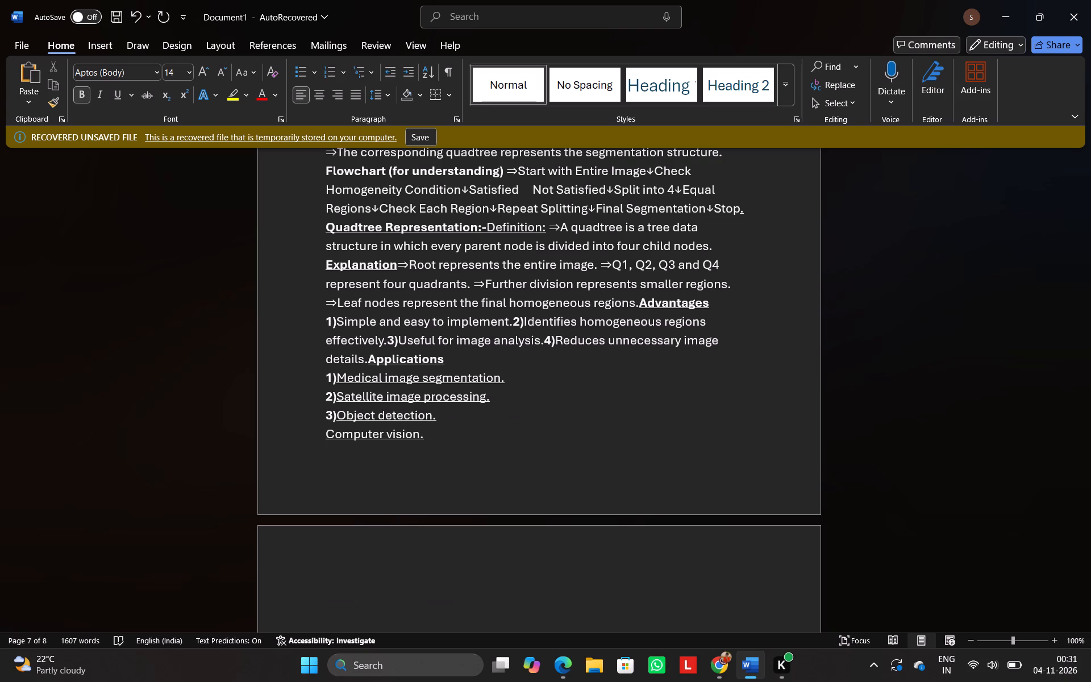
type("4)")
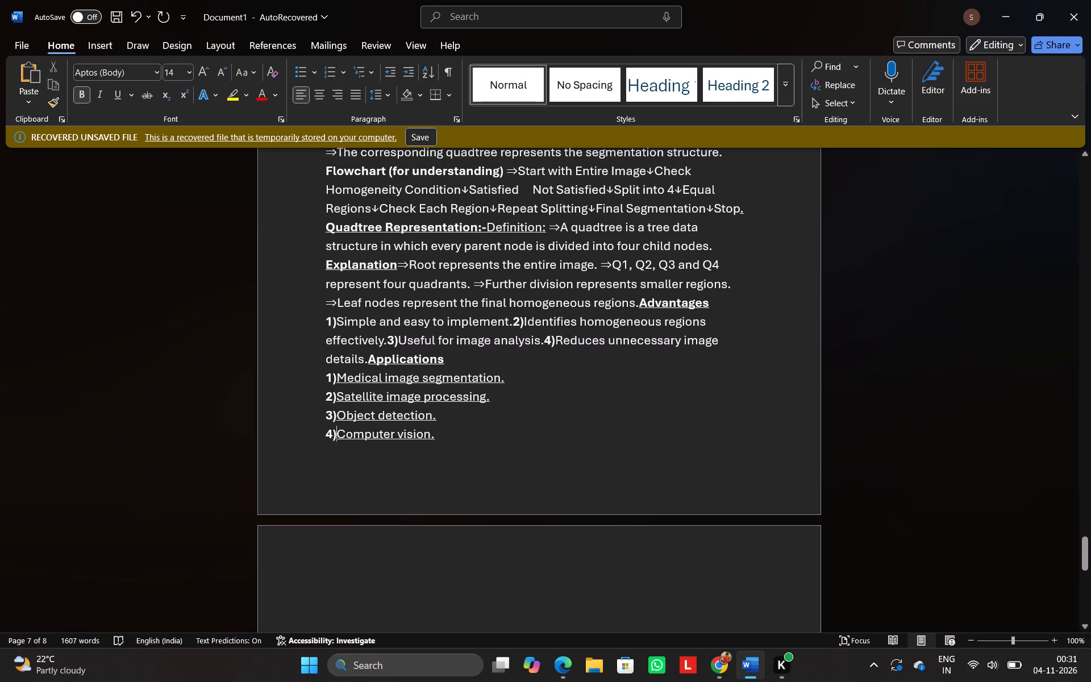
Remove the underline from the four Applications items, from "Medical image segmentation." through "Computer vision.".
left_click_drag(339, 376, 450, 454)
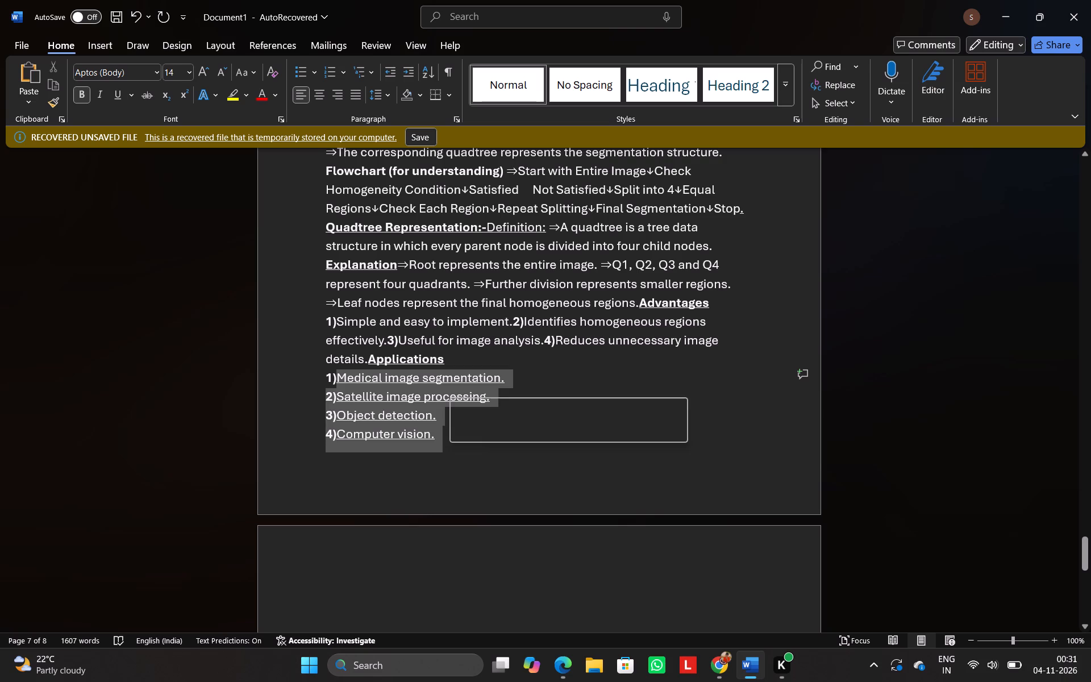
left_click(491, 433)
left_click(490, 455)
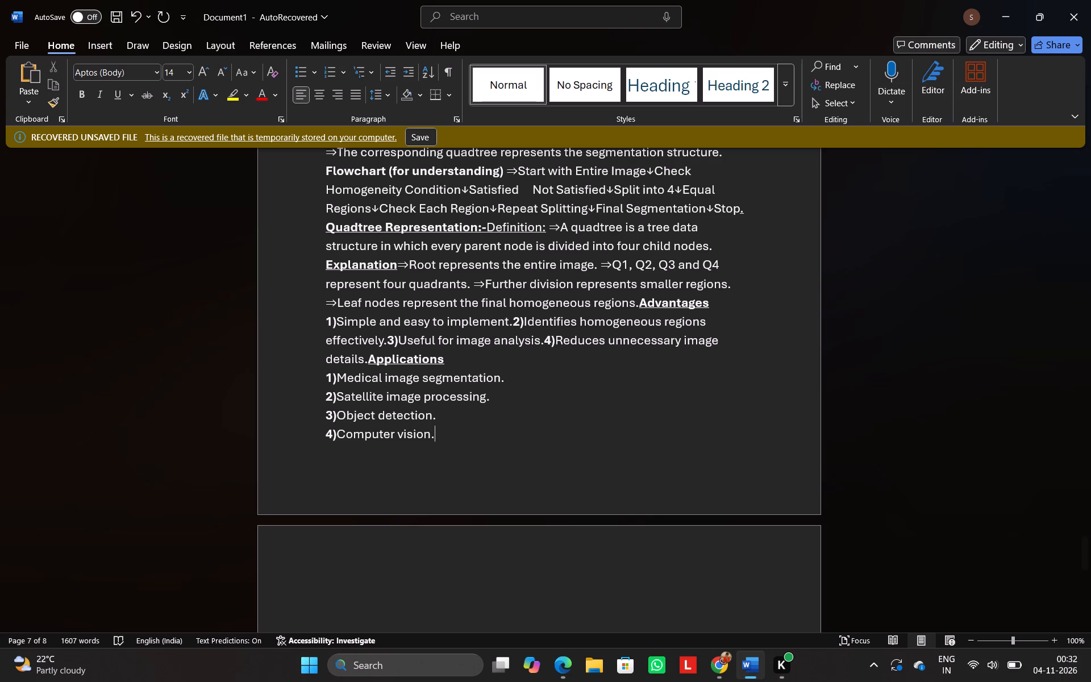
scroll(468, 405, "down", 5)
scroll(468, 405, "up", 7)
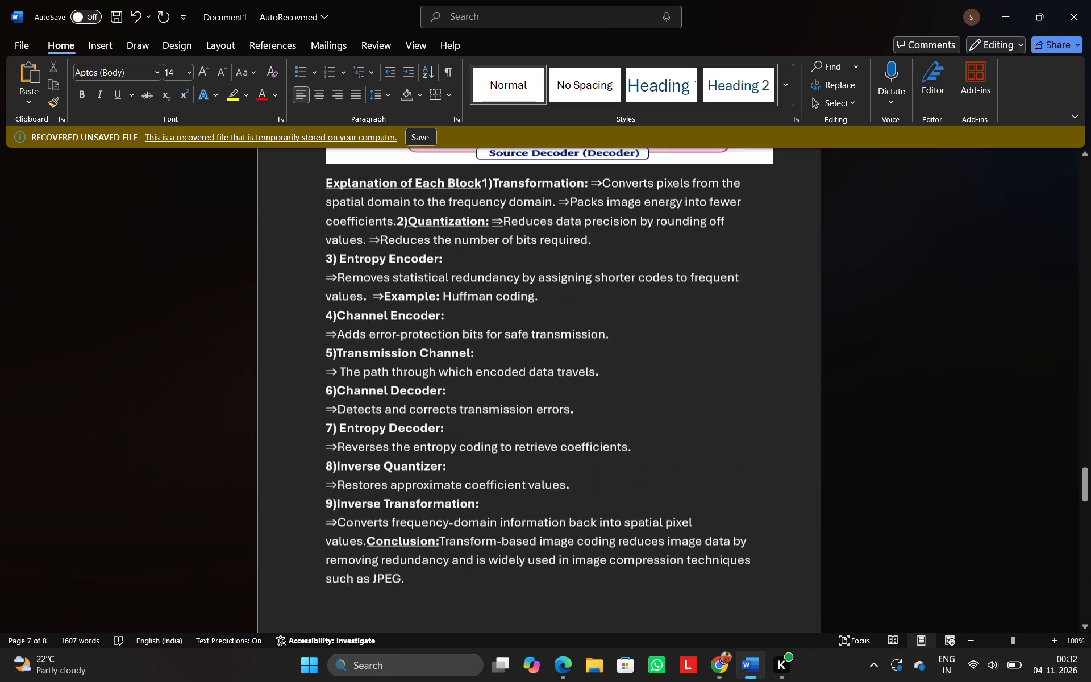
Review the question 31 split-and-merge answer from its Definition through the Applications list.
scroll(468, 405, "down", 2)
scroll(468, 405, "up", 2)
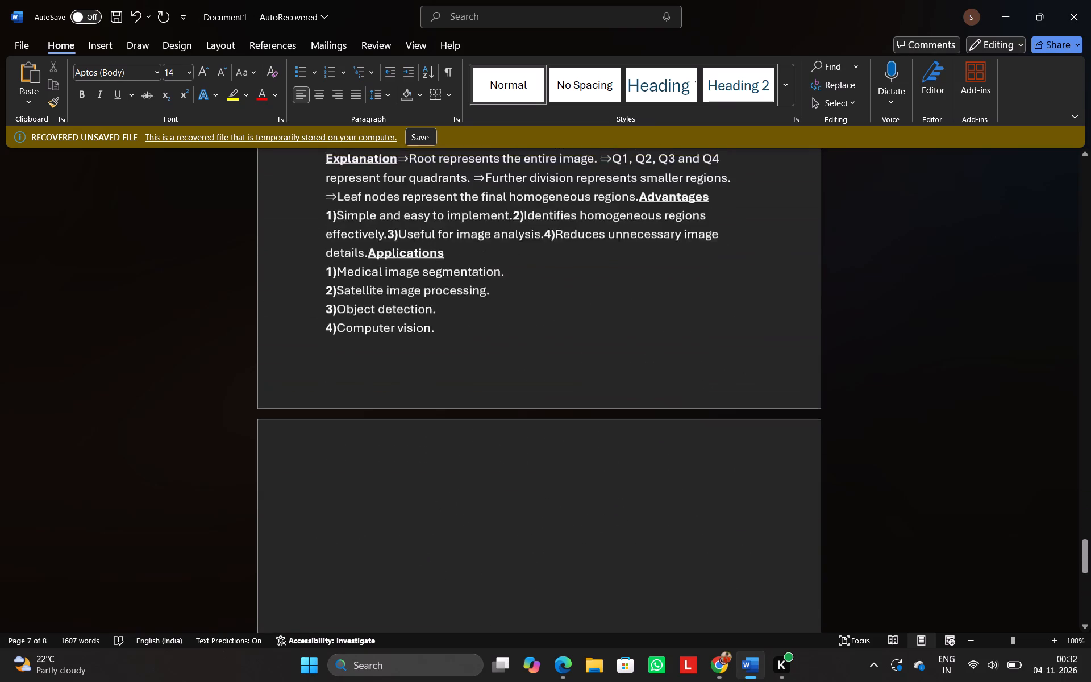
scroll(468, 405, "up", 3)
scroll(468, 405, "right", 1)
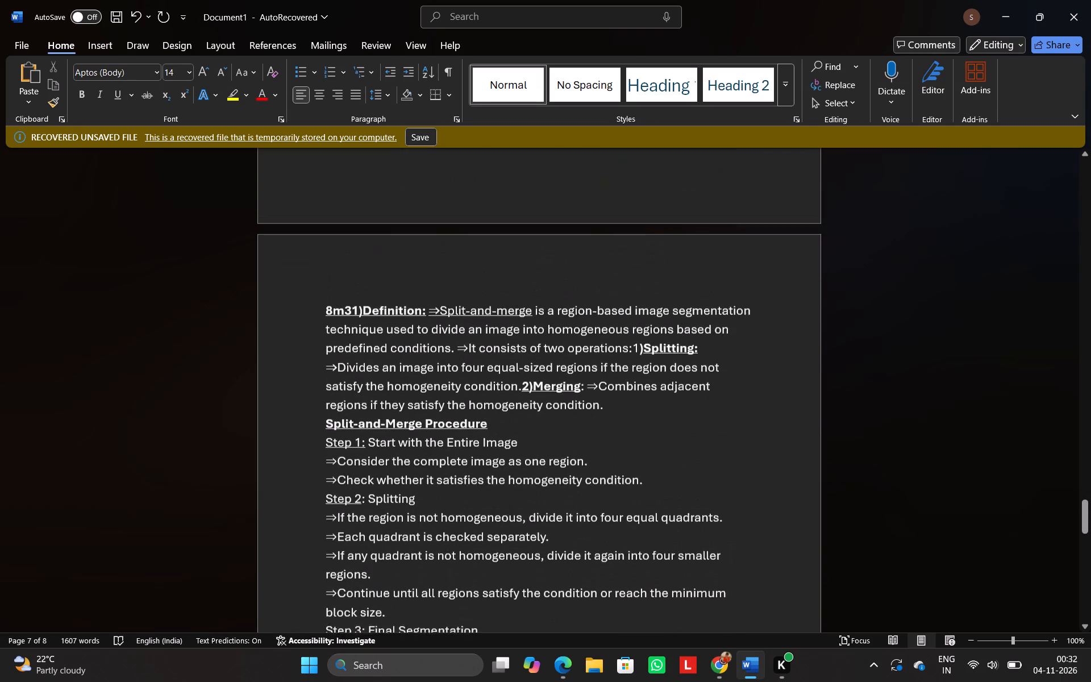
scroll(468, 405, "right", 1)
scroll(468, 405, "down", 1)
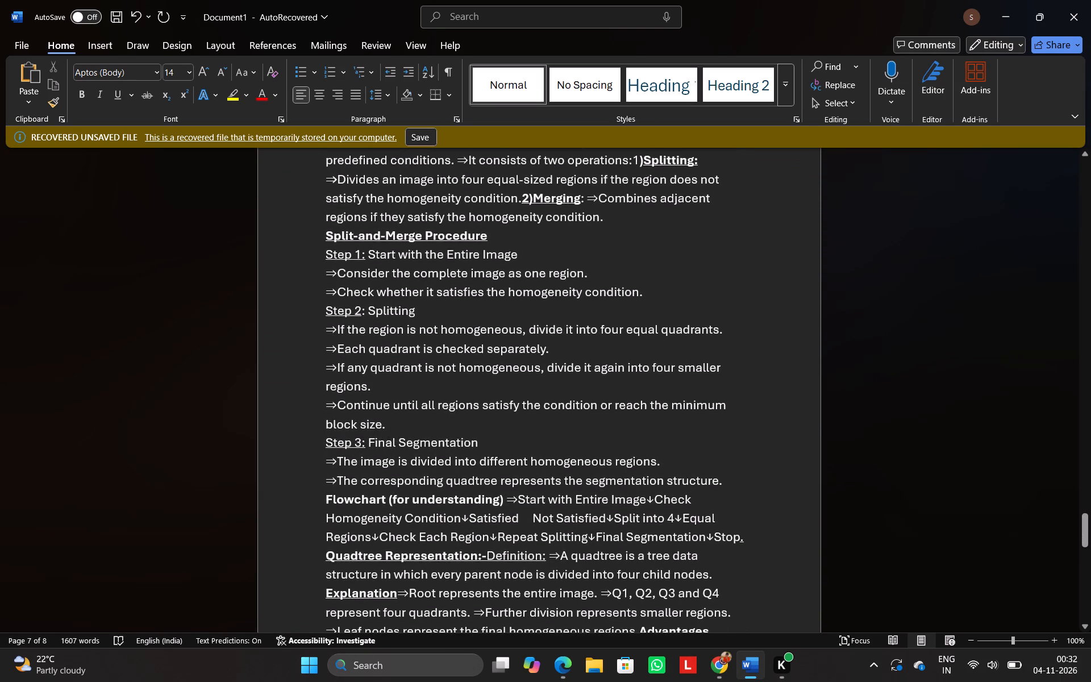
scroll(468, 405, "down", 1)
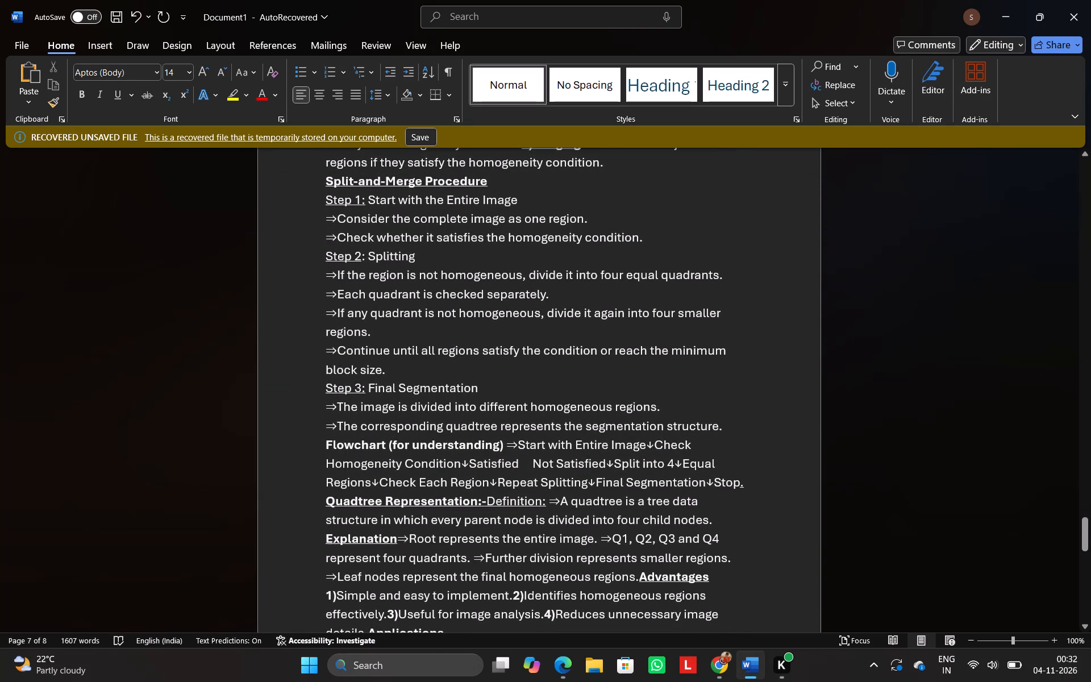
scroll(443, 417, "down", 2)
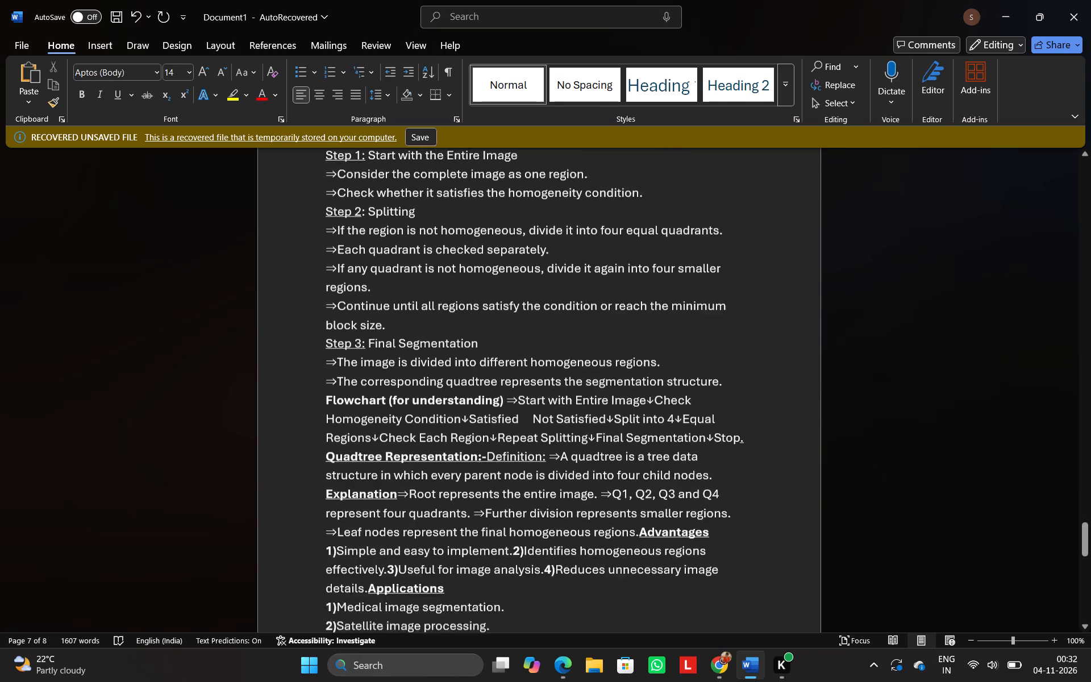
scroll(443, 454, "down", 1)
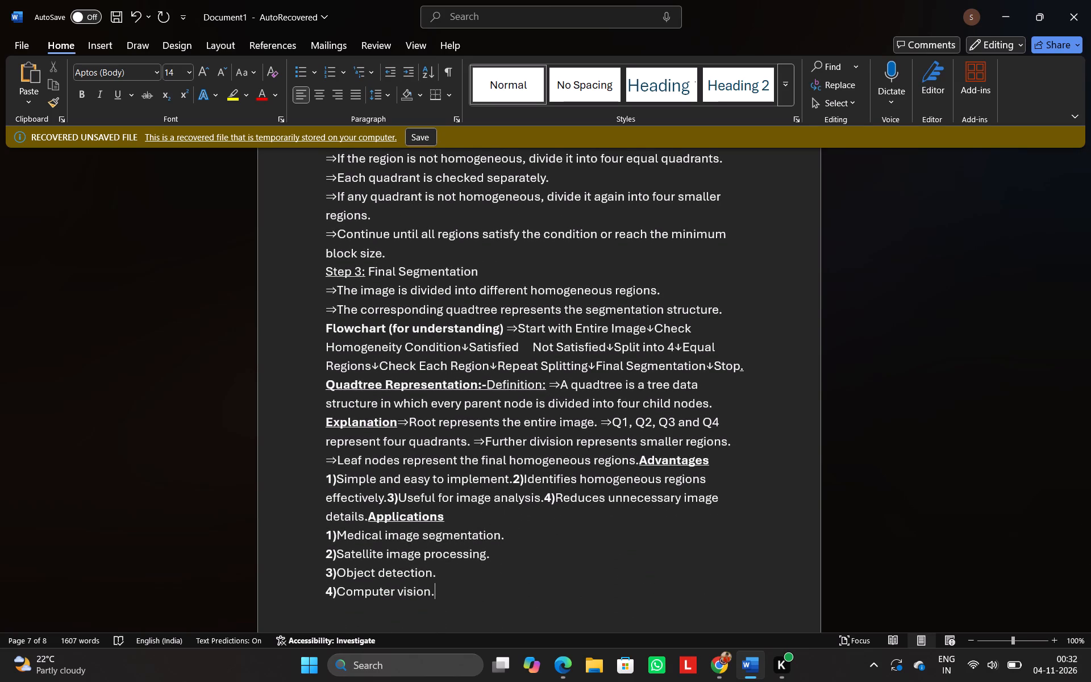
left_click(564, 664)
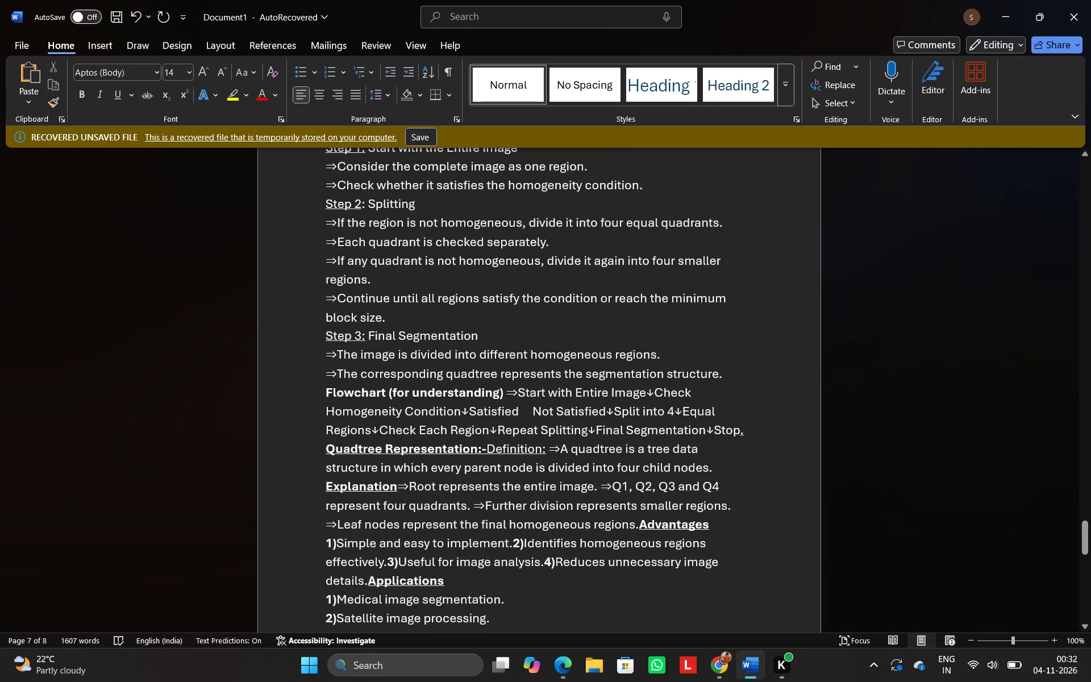
left_click(711, 468)
key("shift+Return")
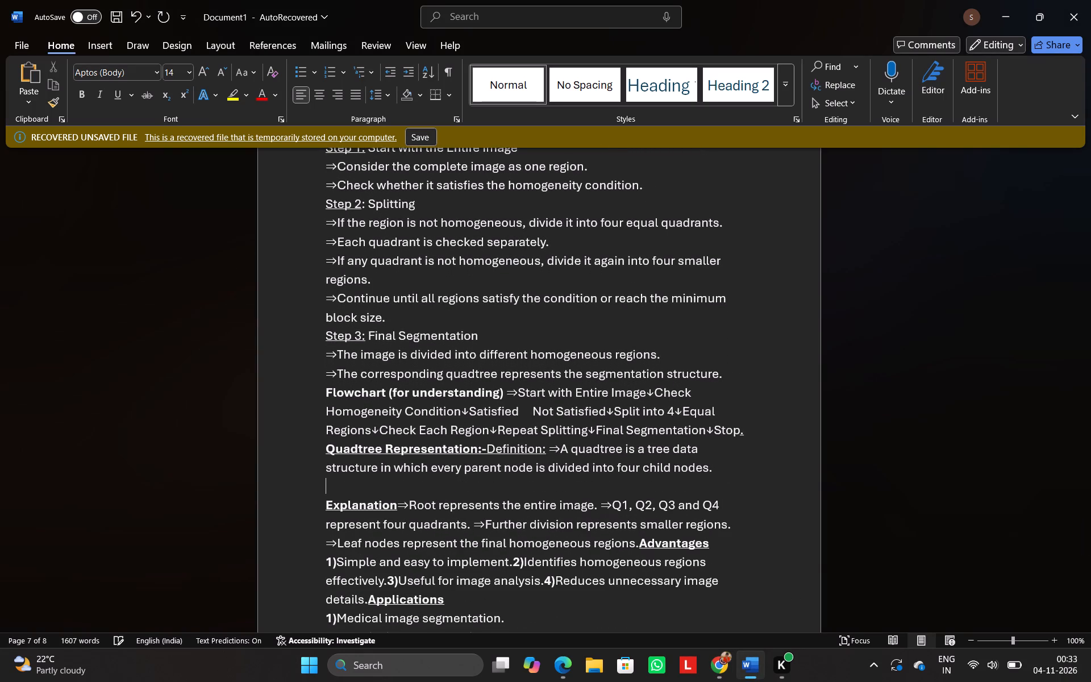
key("ctrl+v")
left_click(711, 468)
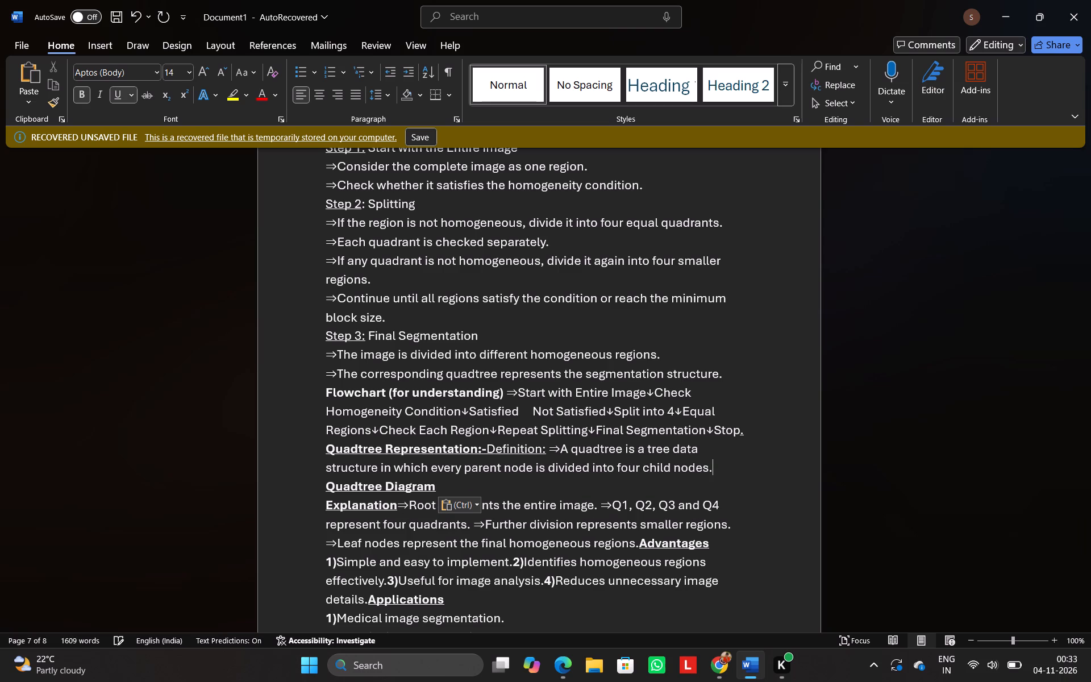
Join "2)Satellite image processing." to the Medical image segmentation line and "4)Computer vision." to the Object detection line.
scroll(756, 463, "down", 1)
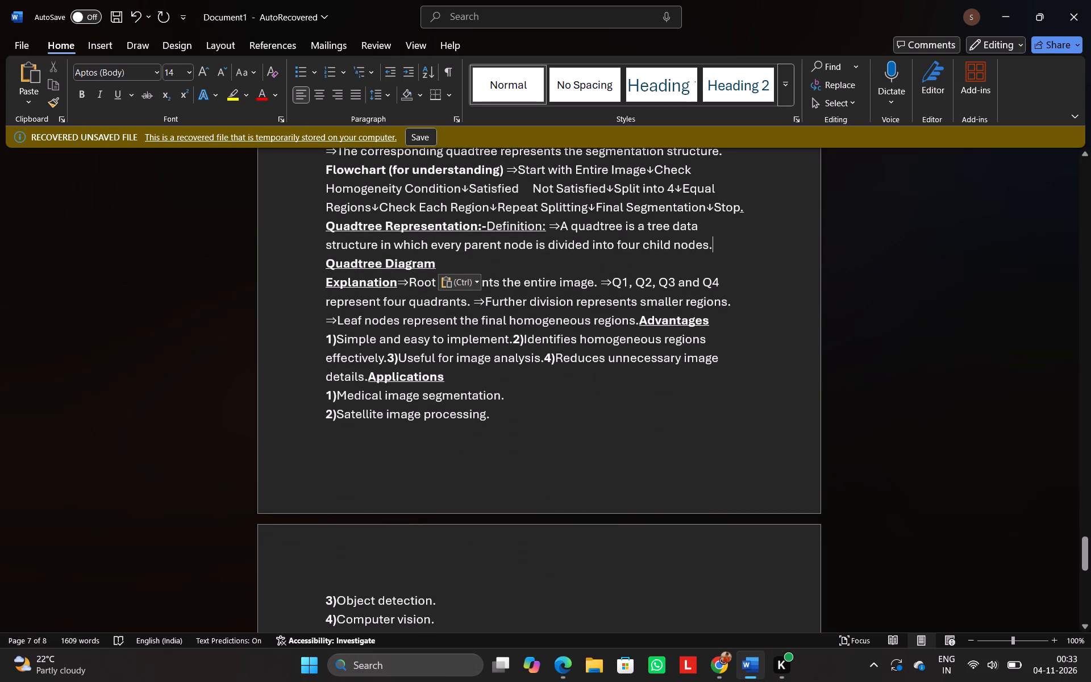
left_click(327, 414)
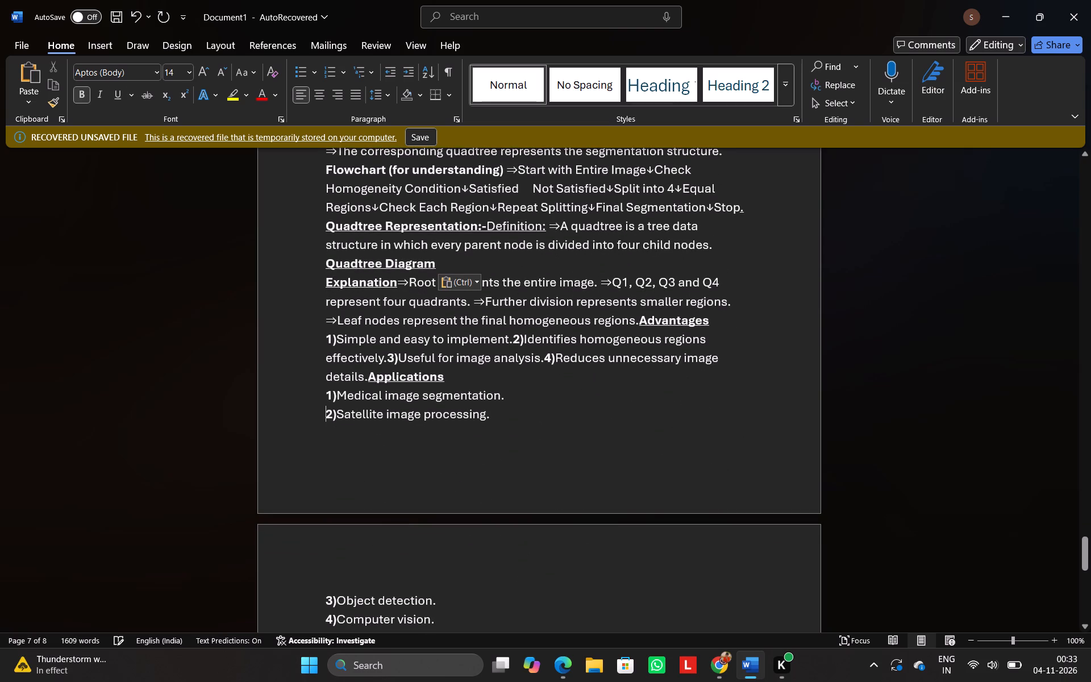
key("BackSpace")
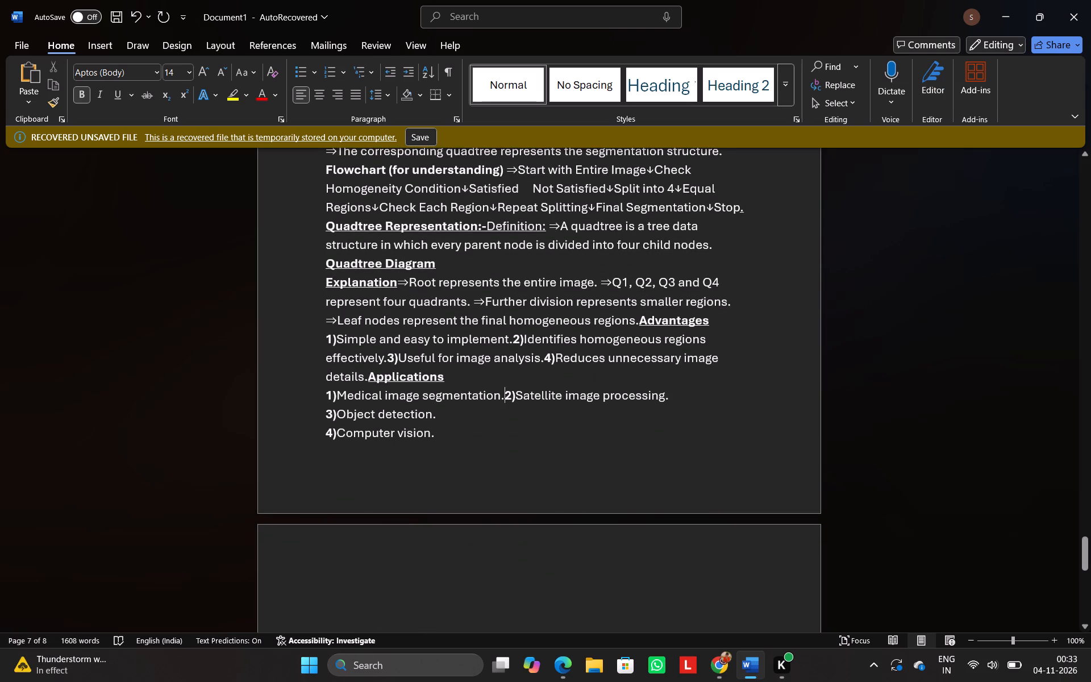
left_click(324, 438)
key("BackSpace")
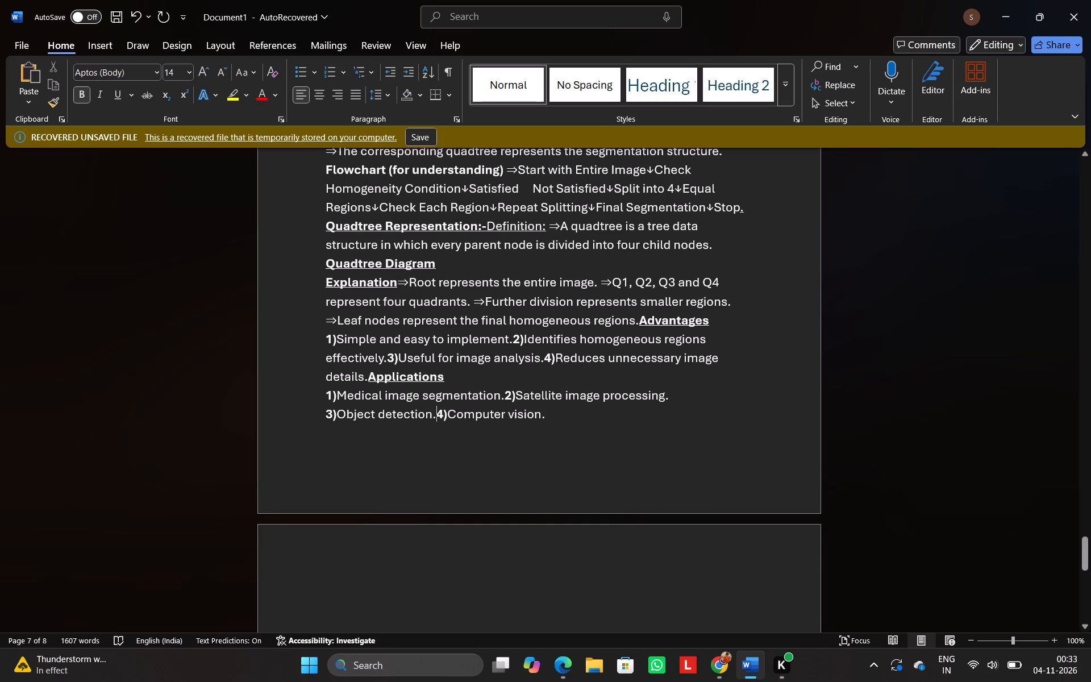
Move the Applications heading onto its own line and join "1)Medical image segmentation." directly after it.
left_click(369, 380)
key("shift+Return")
left_click(328, 416)
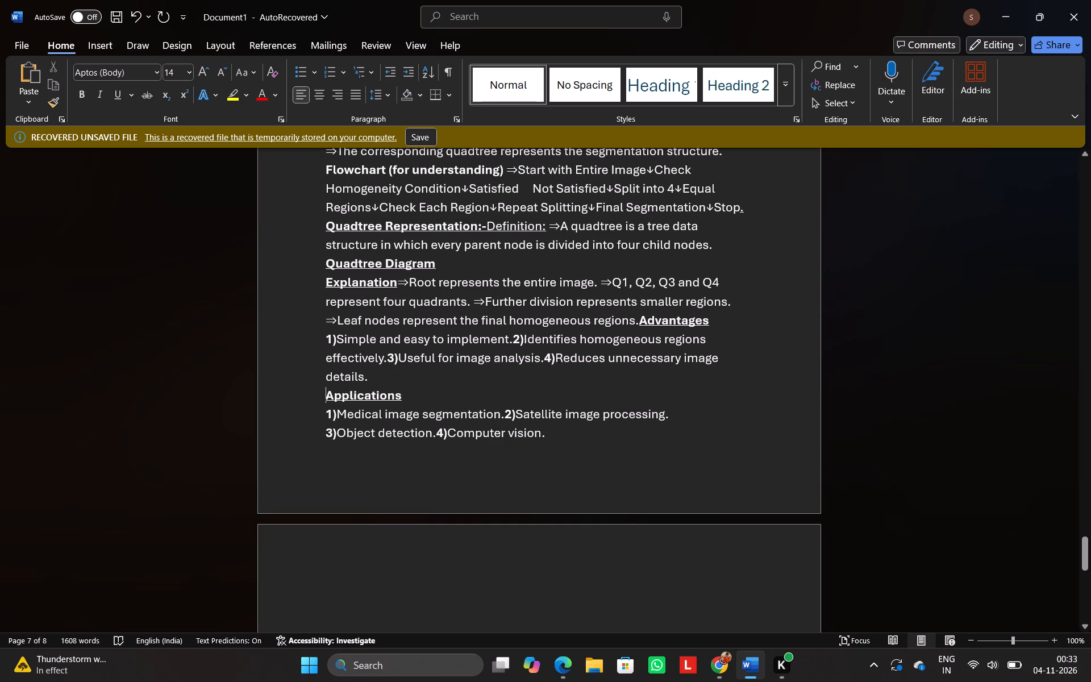
key("BackSpace")
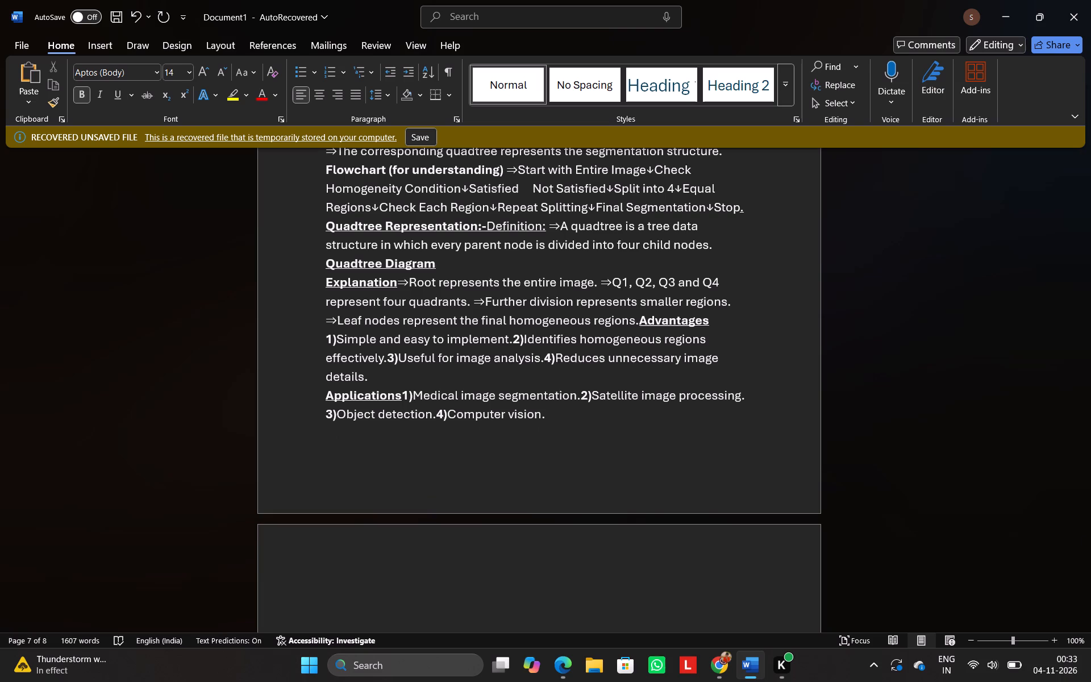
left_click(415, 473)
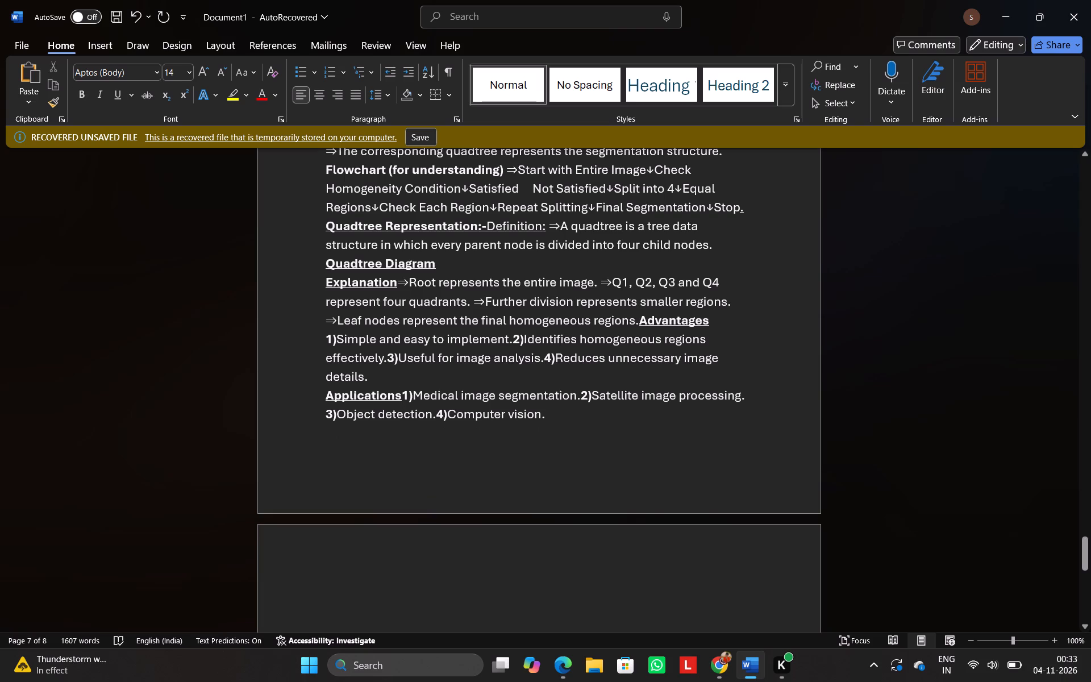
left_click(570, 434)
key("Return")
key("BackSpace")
Review the question 31 answer again, from the splitting and merging operations down to the Applications list.
scroll(570, 434, "up", 4)
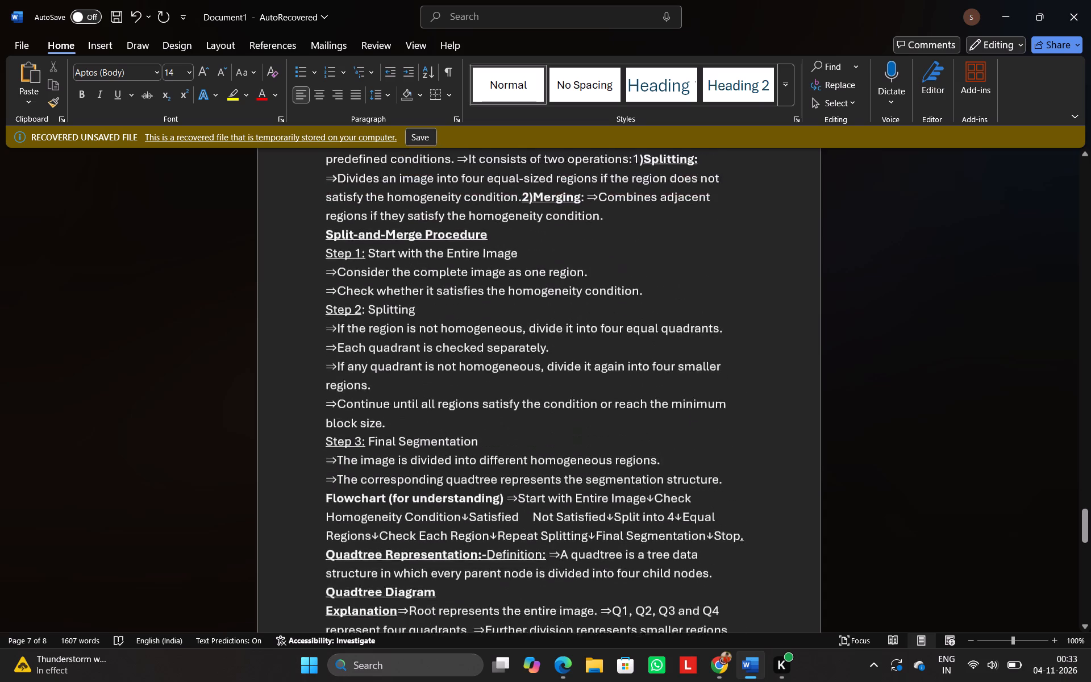
scroll(570, 434, "up", 1)
scroll(570, 434, "down", 2)
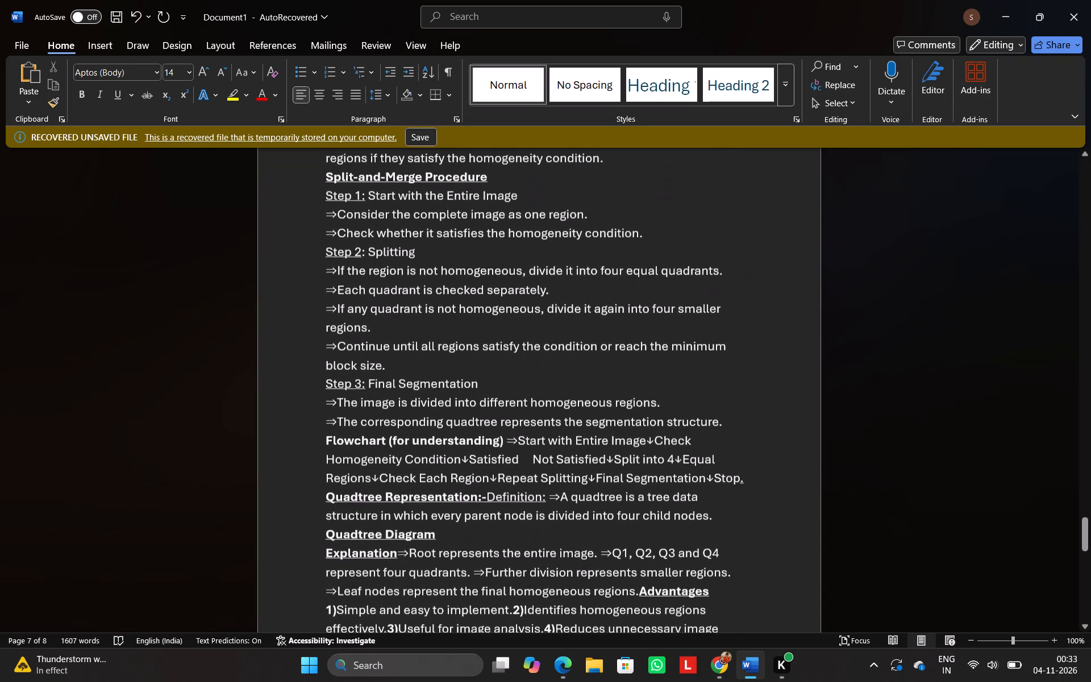
scroll(570, 434, "up", 1)
scroll(570, 434, "down", 1)
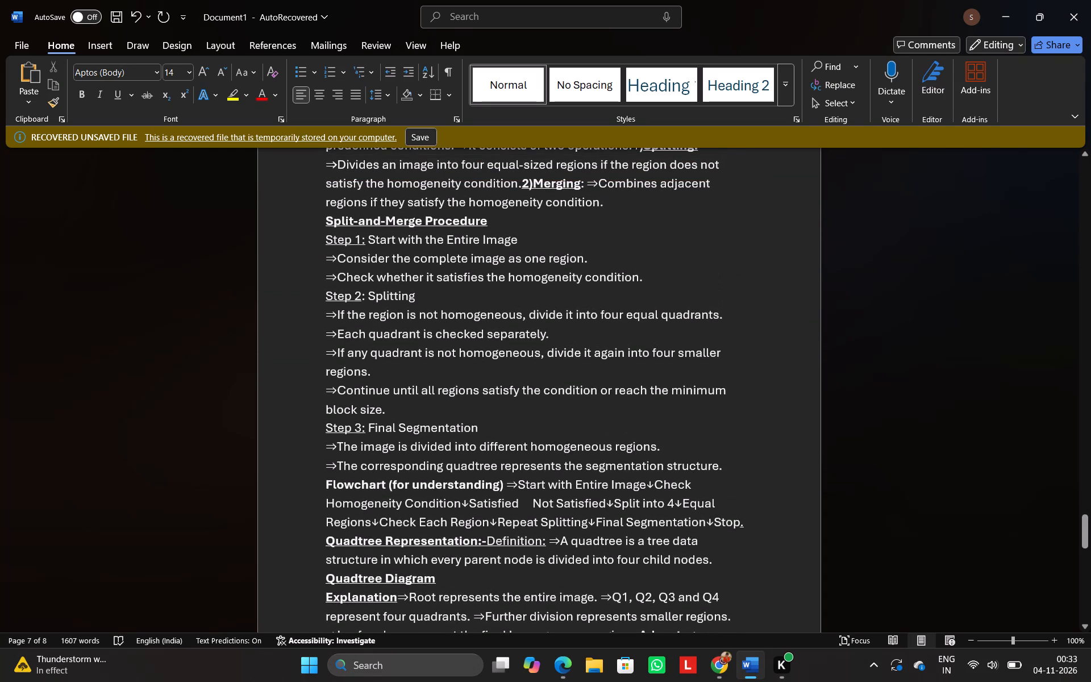
scroll(570, 434, "down", 1)
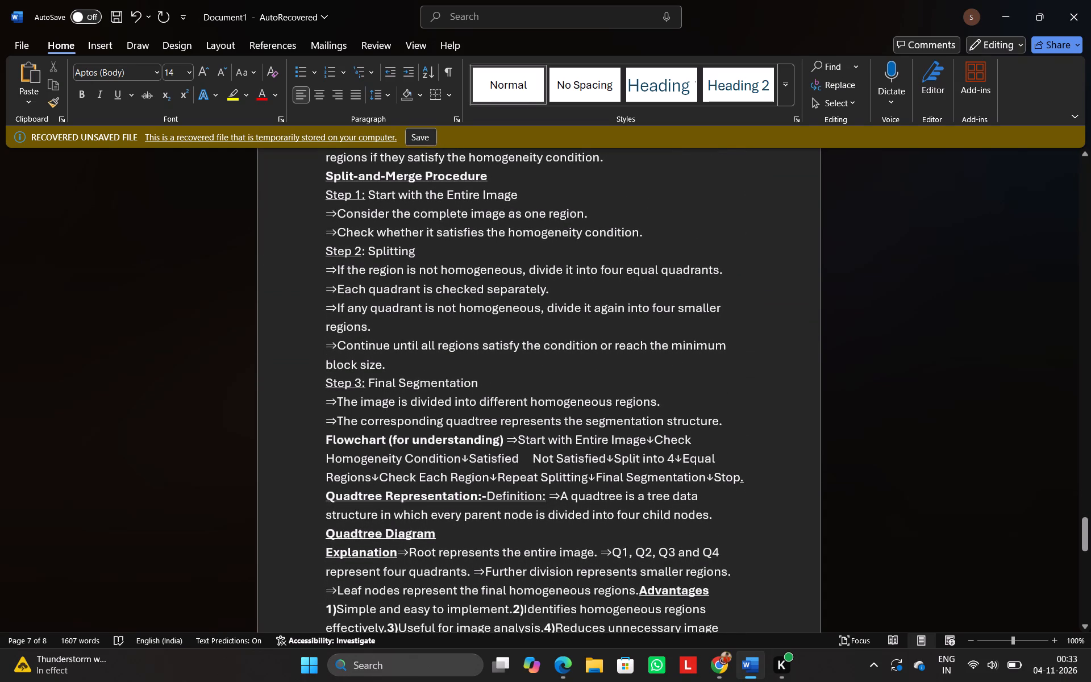
scroll(570, 434, "down", 1)
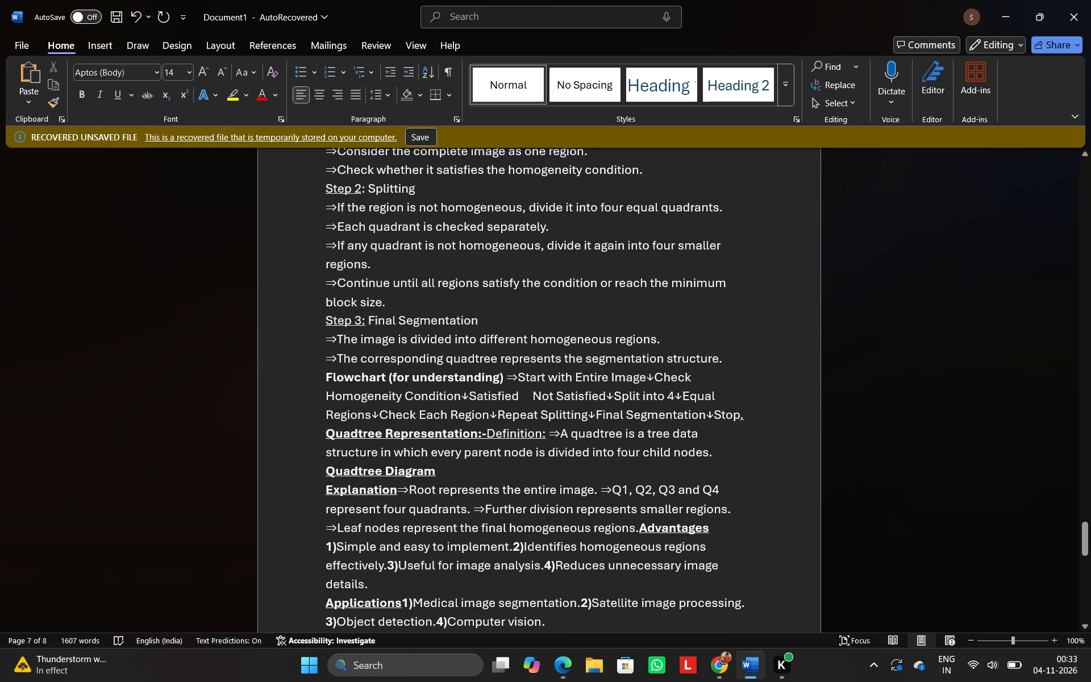
scroll(570, 434, "down", 1)
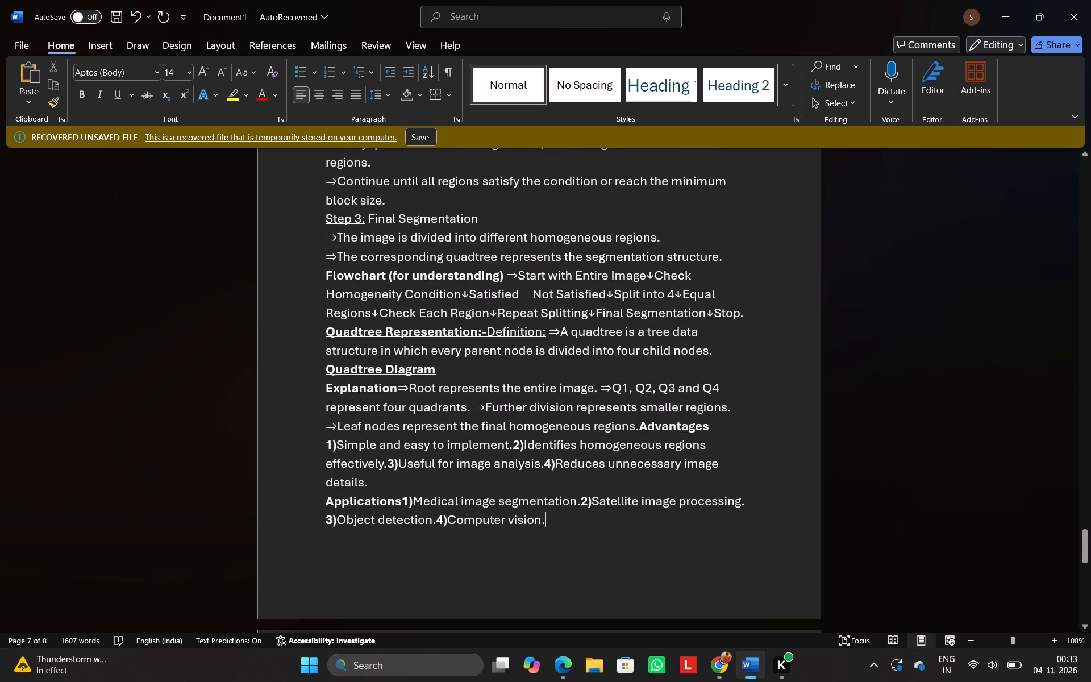
Add the label ROOT after the "Quadtree Diagram" heading, separated from it by spaces.
left_click(569, 660)
left_click(569, 660)
left_click(447, 369)
key("space")
key("space")
key("space")
key("space")
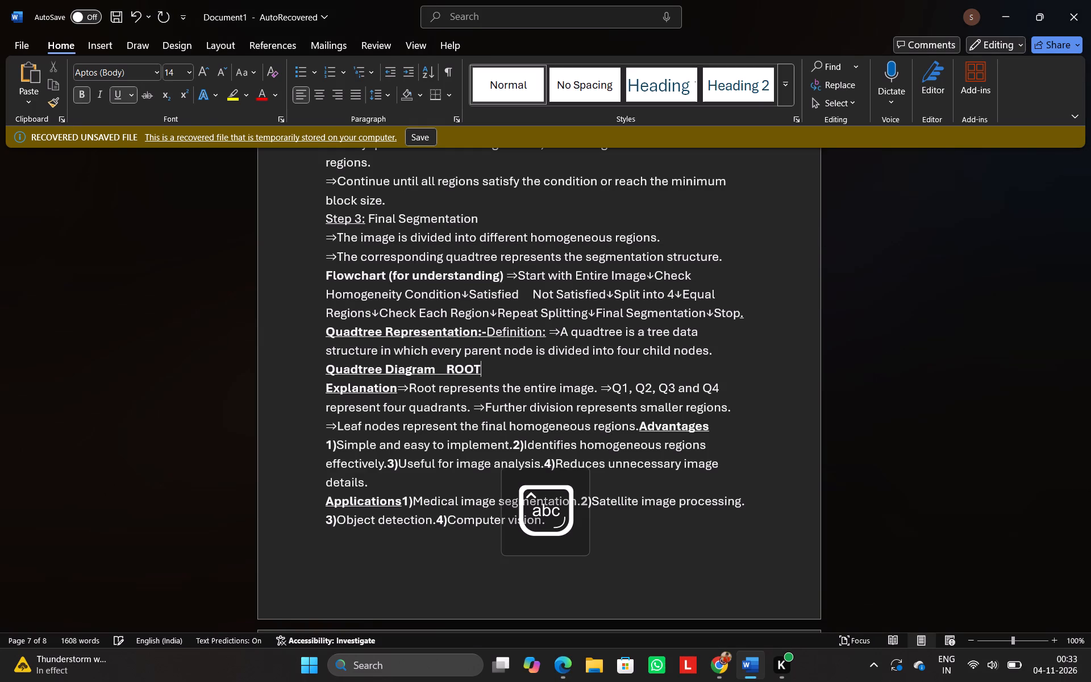
Remove the underline and bold from the gap after "Quadtree Diagram", and remove the underline from ROOT.
key("Left")
key("Left")
key("Left")
key("Left")
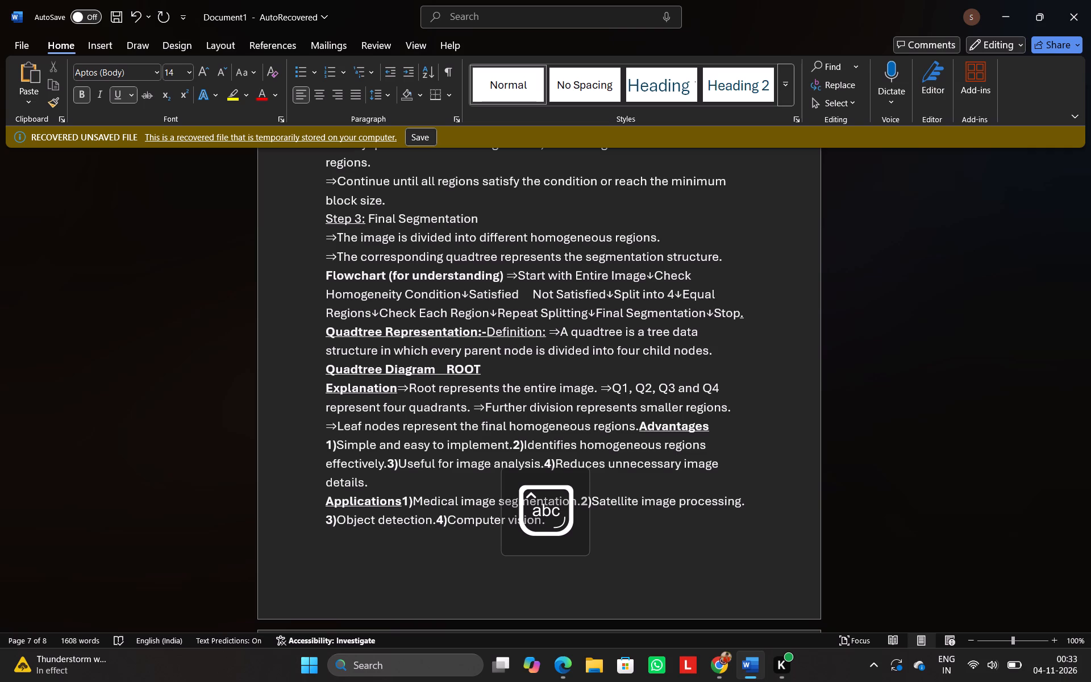
double_click(447, 369)
left_click(444, 369)
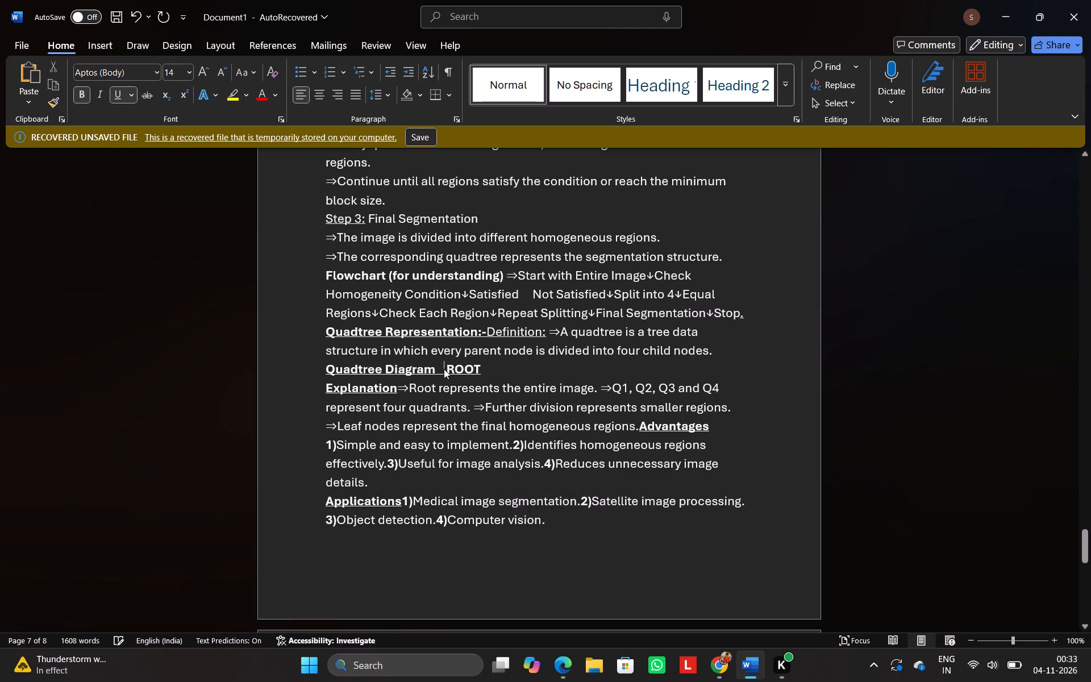
left_click_drag(444, 369, 438, 371)
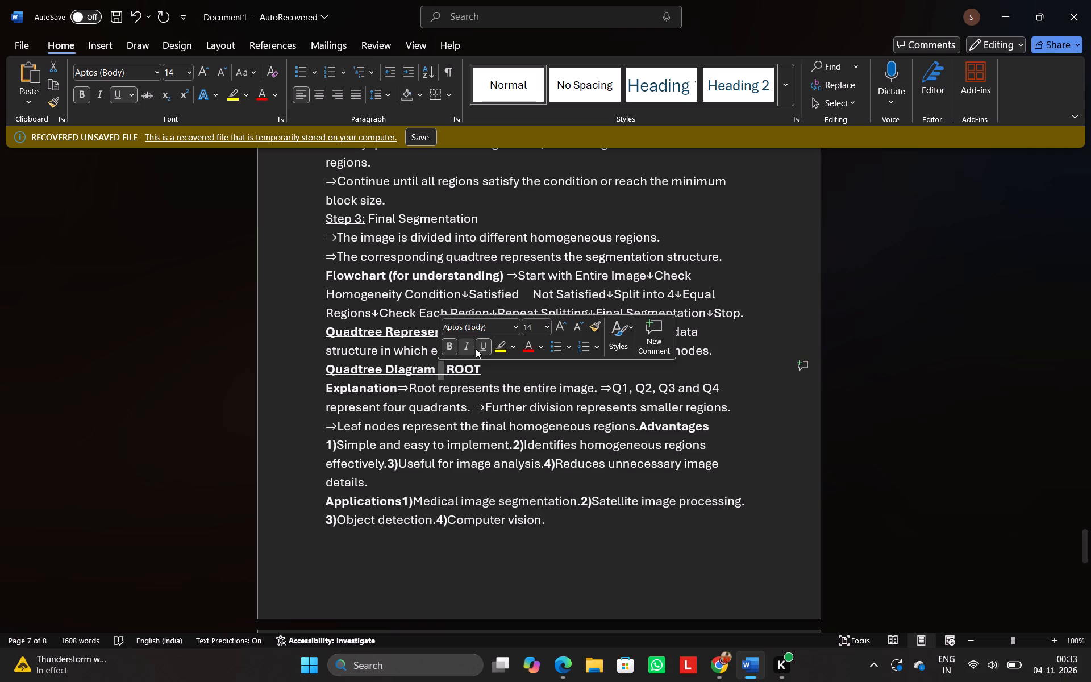
left_click(482, 347)
left_click(449, 348)
left_click_drag(448, 363, 475, 364)
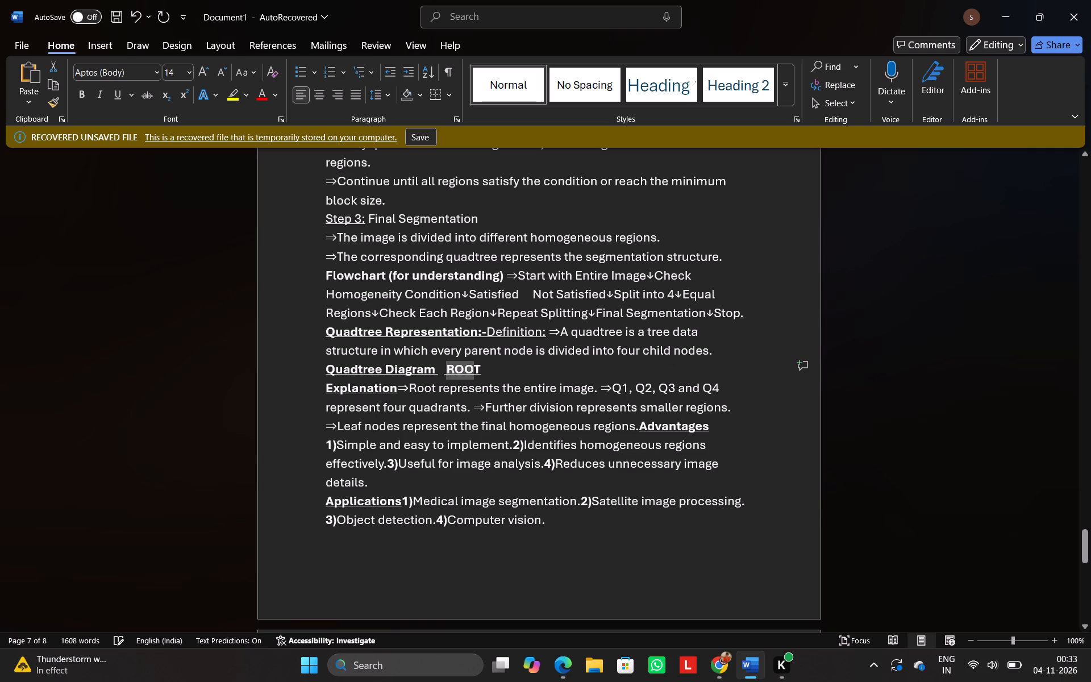
left_click_drag(475, 364, 480, 364)
left_click(524, 339)
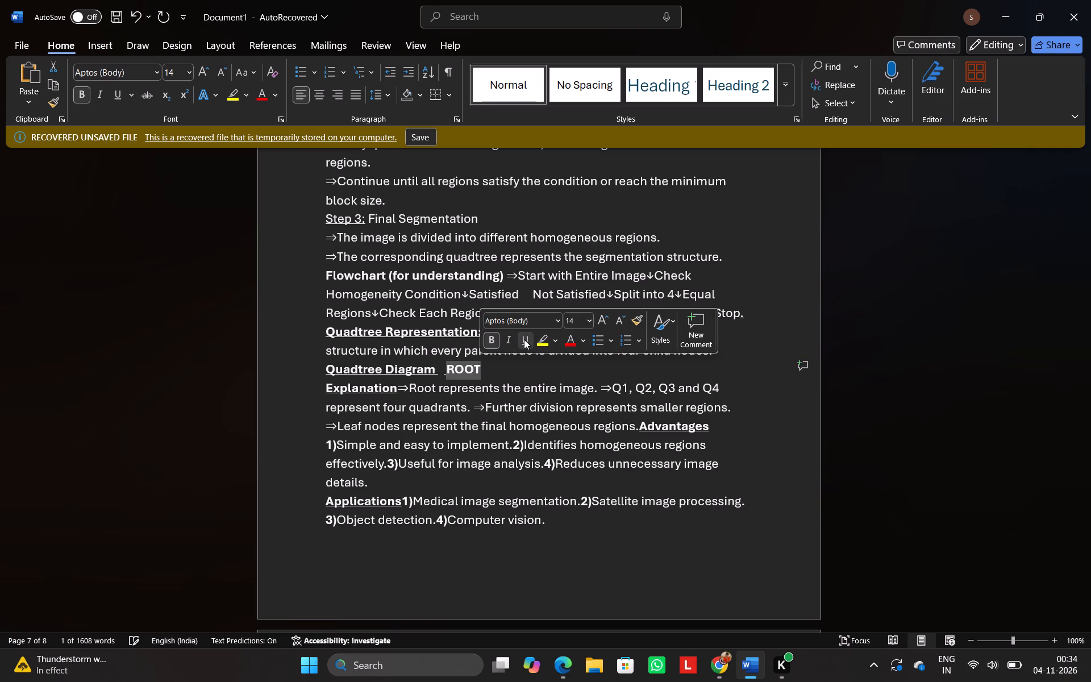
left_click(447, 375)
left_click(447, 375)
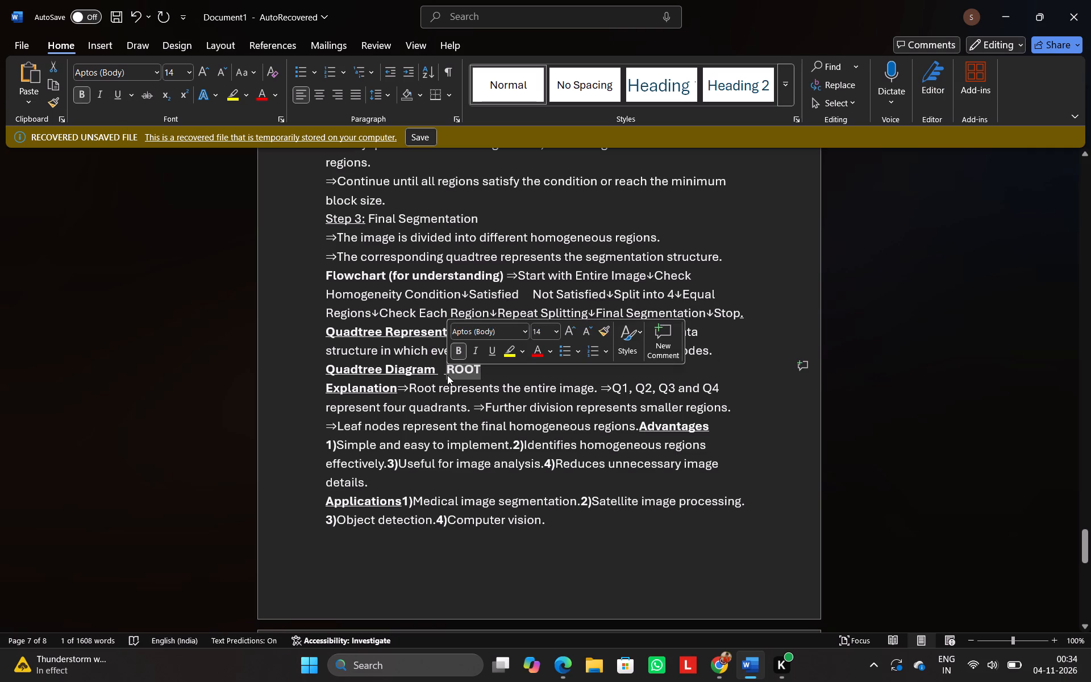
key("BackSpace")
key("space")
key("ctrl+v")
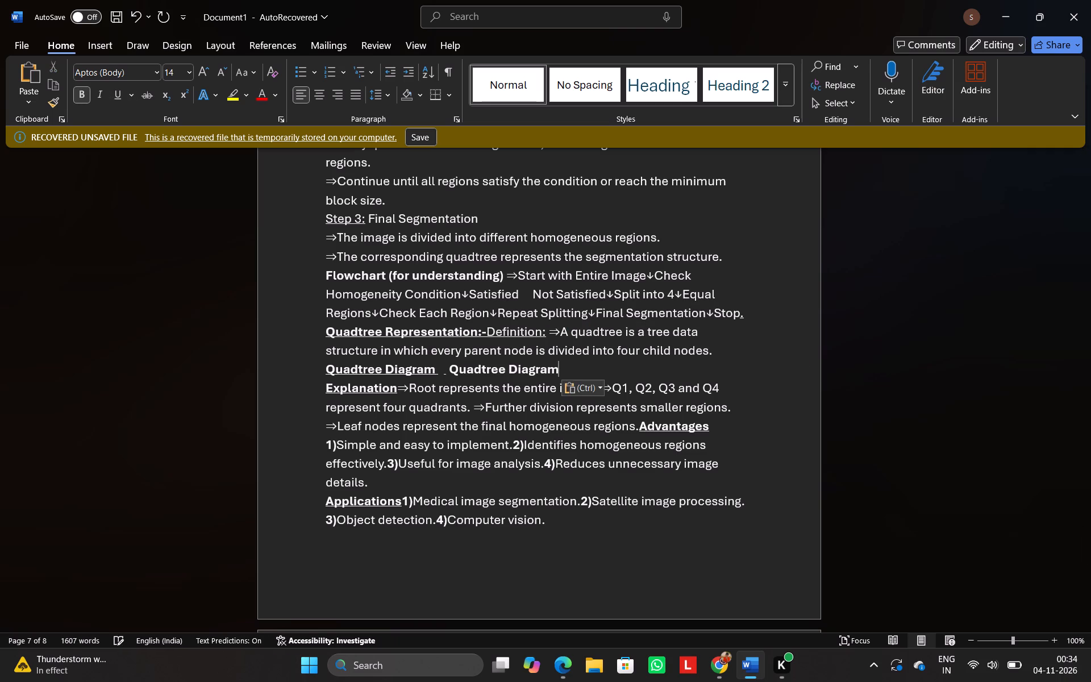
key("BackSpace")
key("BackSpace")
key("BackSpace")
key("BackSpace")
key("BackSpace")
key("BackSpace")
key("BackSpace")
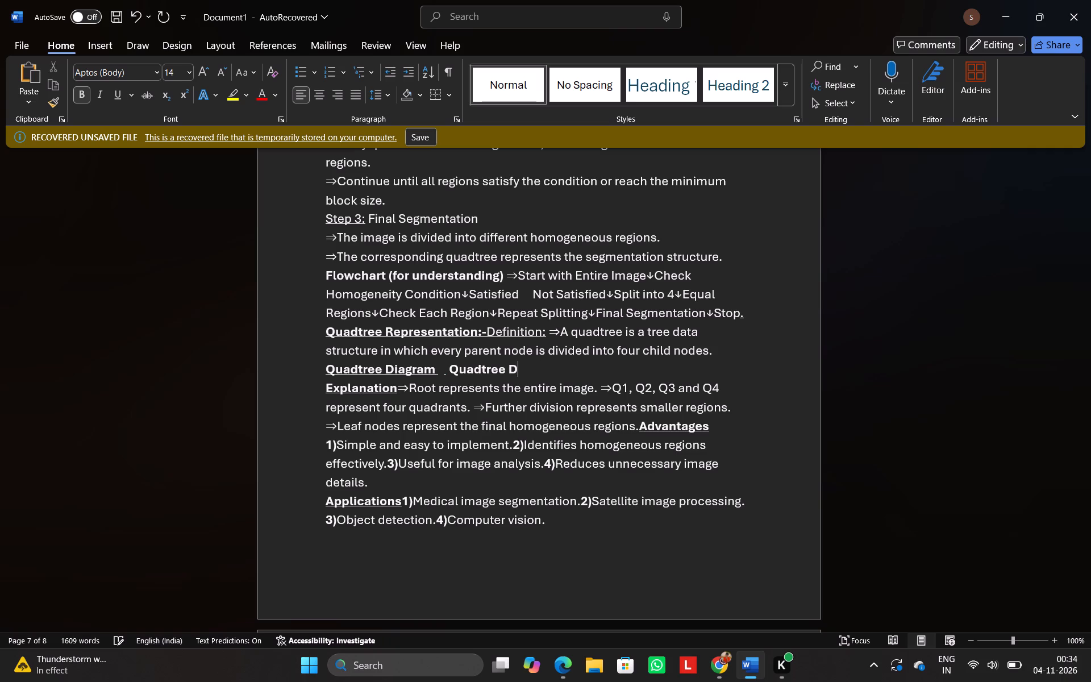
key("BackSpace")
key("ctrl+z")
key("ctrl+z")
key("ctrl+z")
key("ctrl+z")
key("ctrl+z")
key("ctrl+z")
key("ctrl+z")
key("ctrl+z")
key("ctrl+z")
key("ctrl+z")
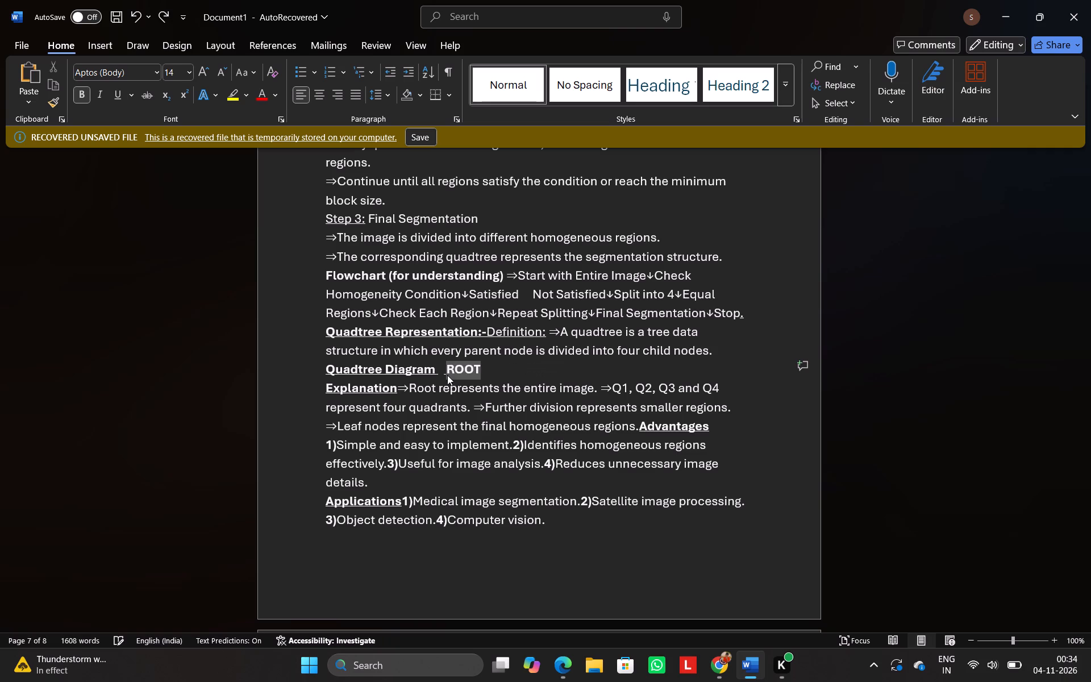
left_click(447, 375)
key("BackSpace")
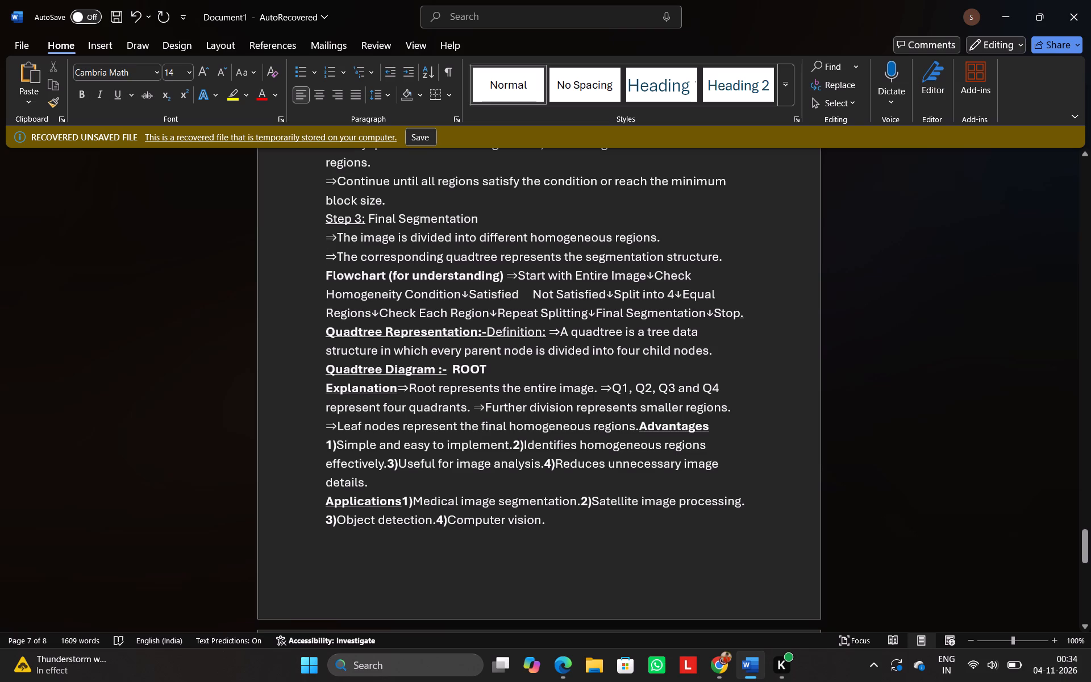
left_click(569, 668)
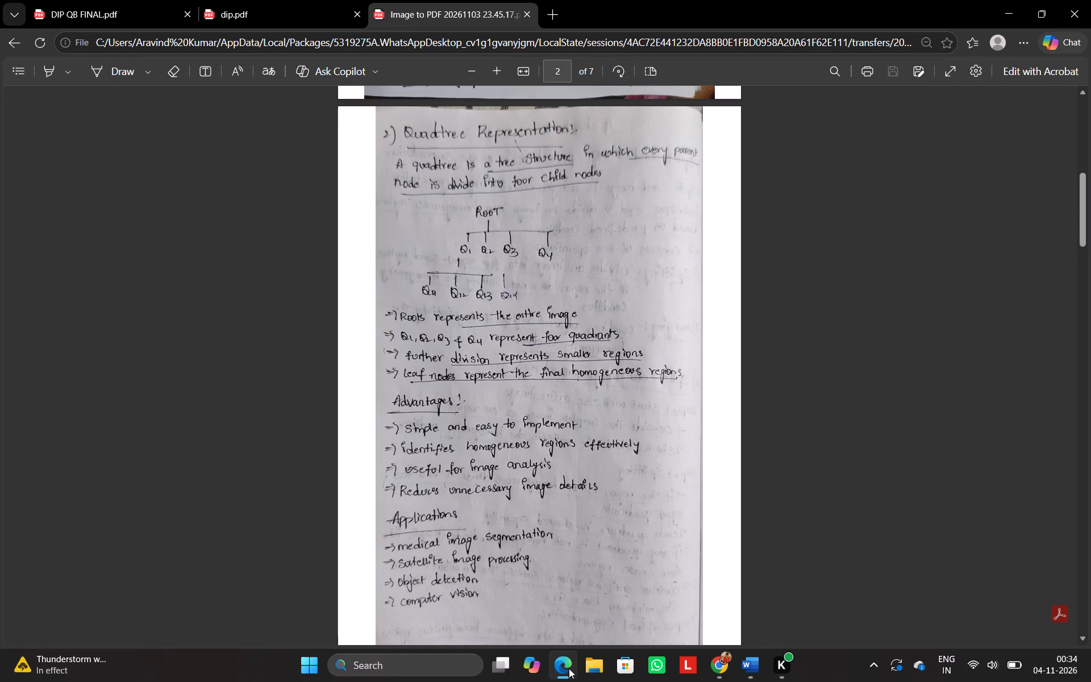
left_click(569, 668)
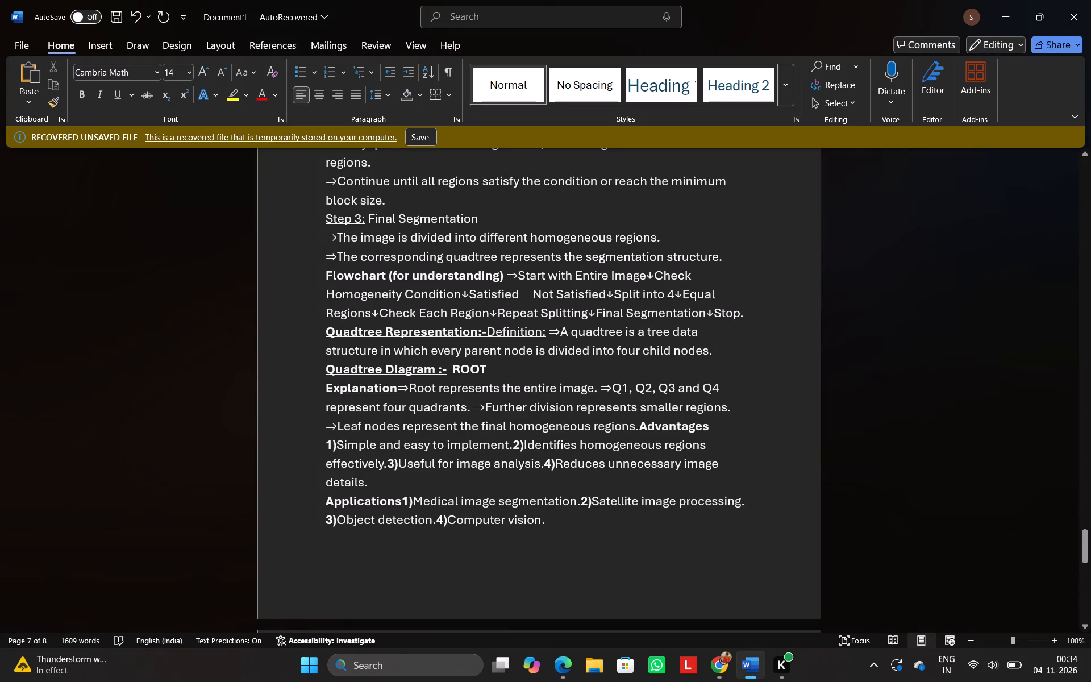
left_click(496, 377)
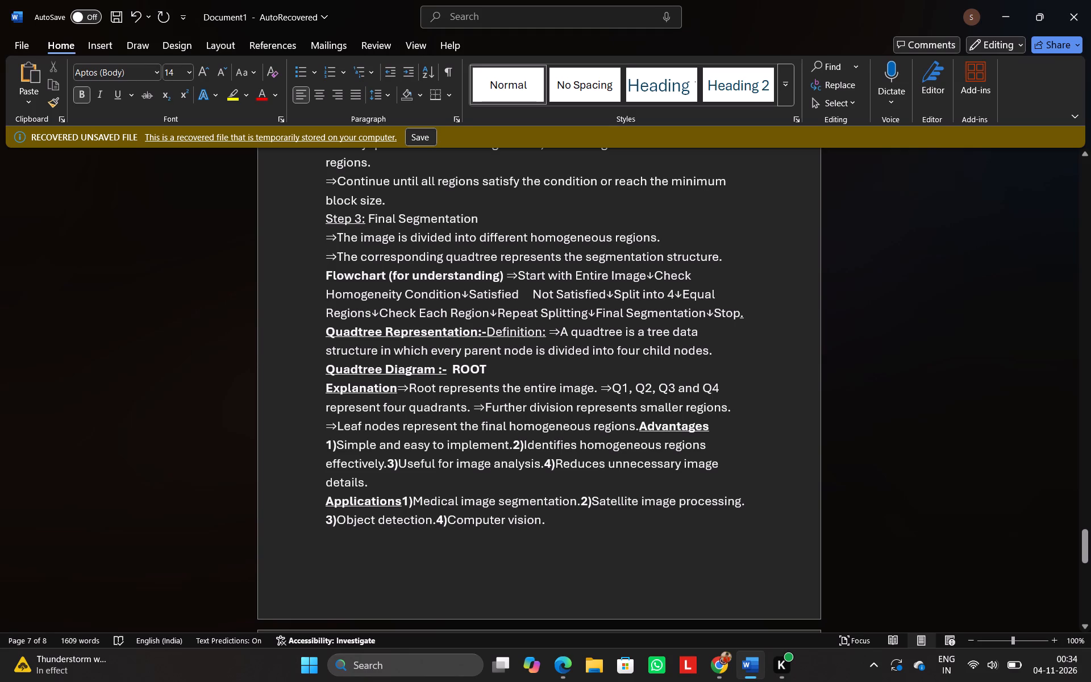
left_click_drag(606, 297, 611, 295)
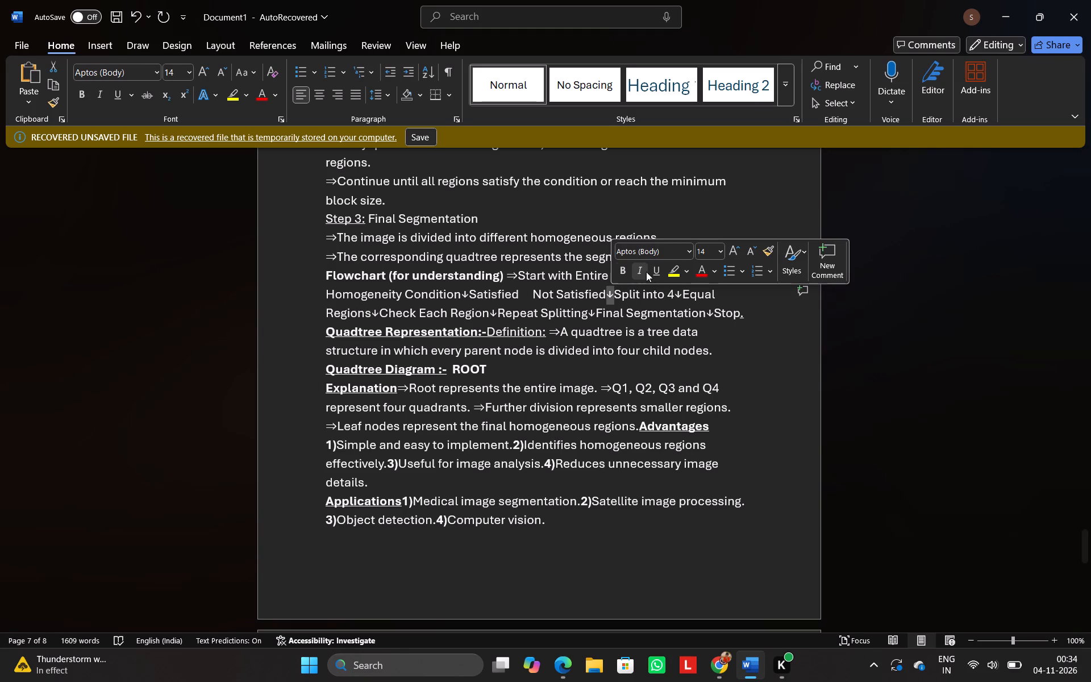
key("ctrl+c")
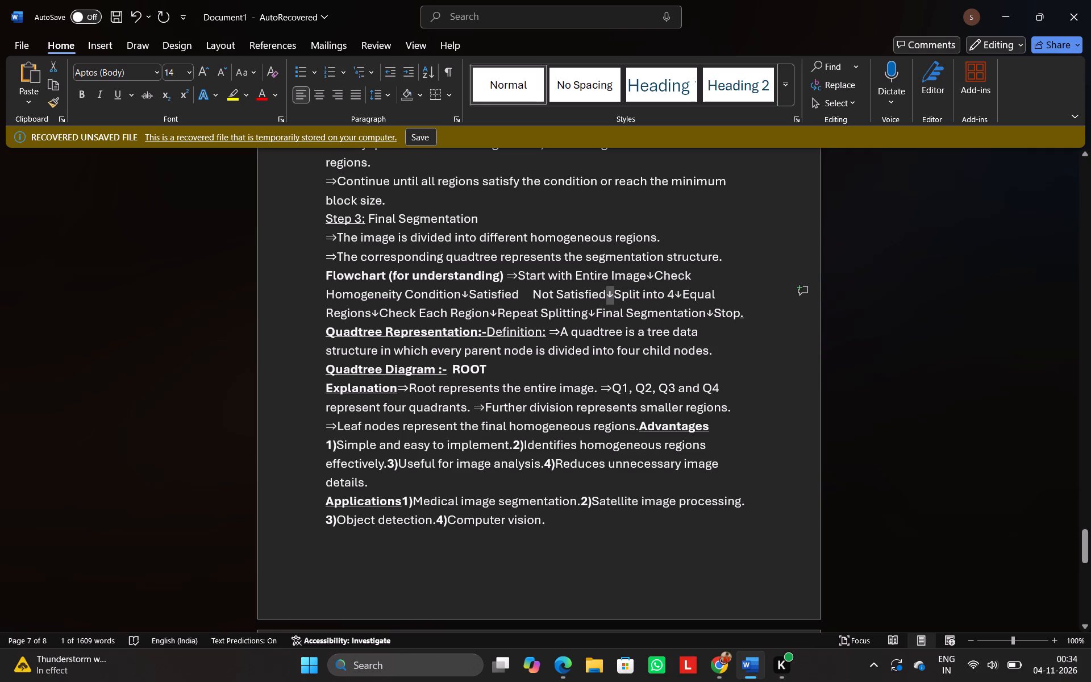
left_click(537, 364)
key("space")
key("ctrl+v")
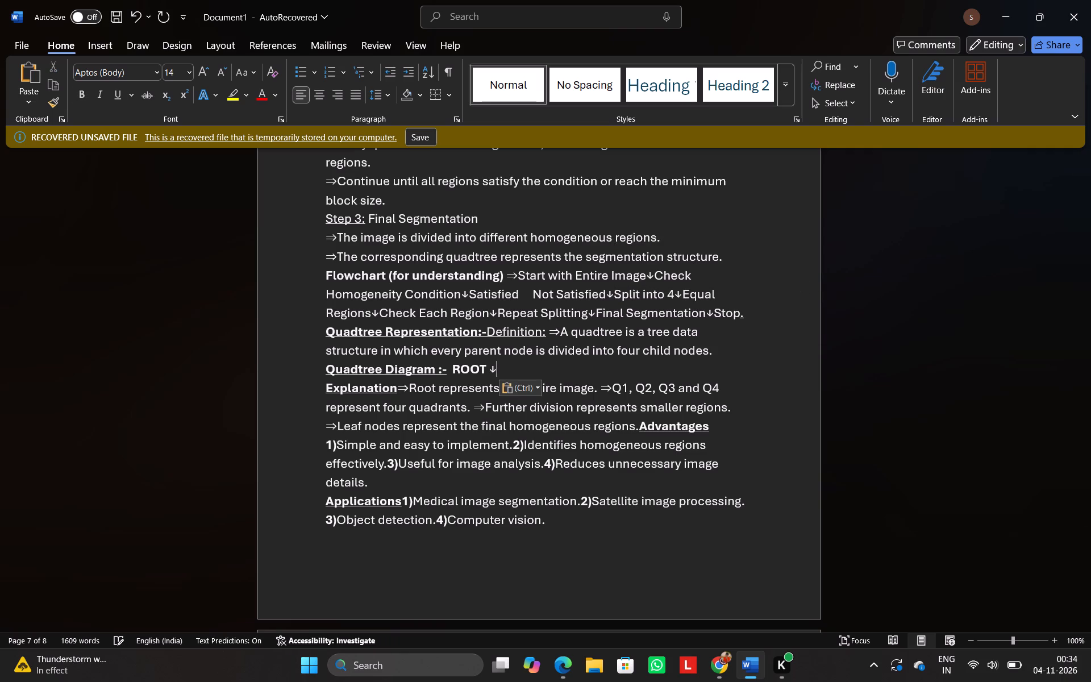
key("space")
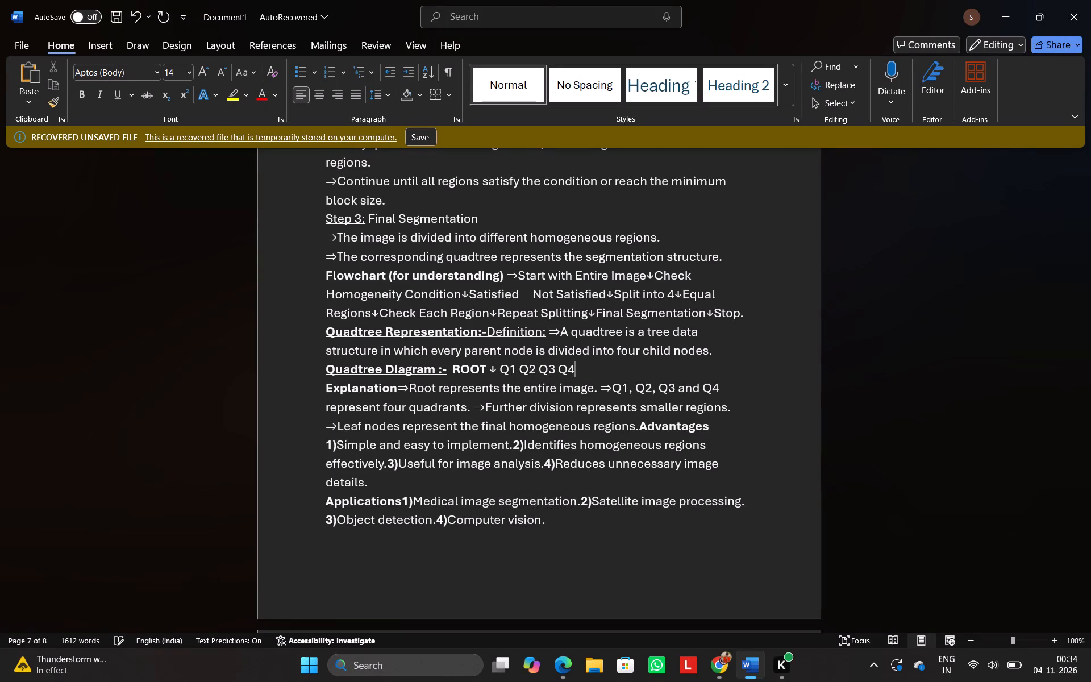
Complete the diagram line by adding "// Q1 as Q11,Q12,Q13,Q14." after Q4.
key("space")
type("//")
key("space")
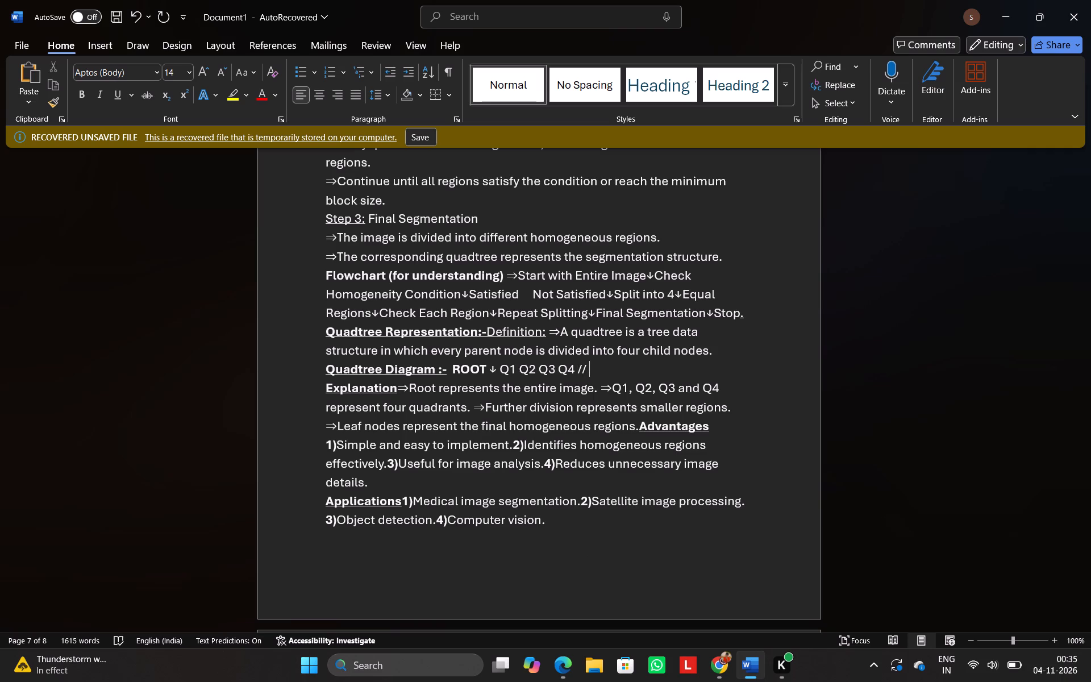
type("Q1")
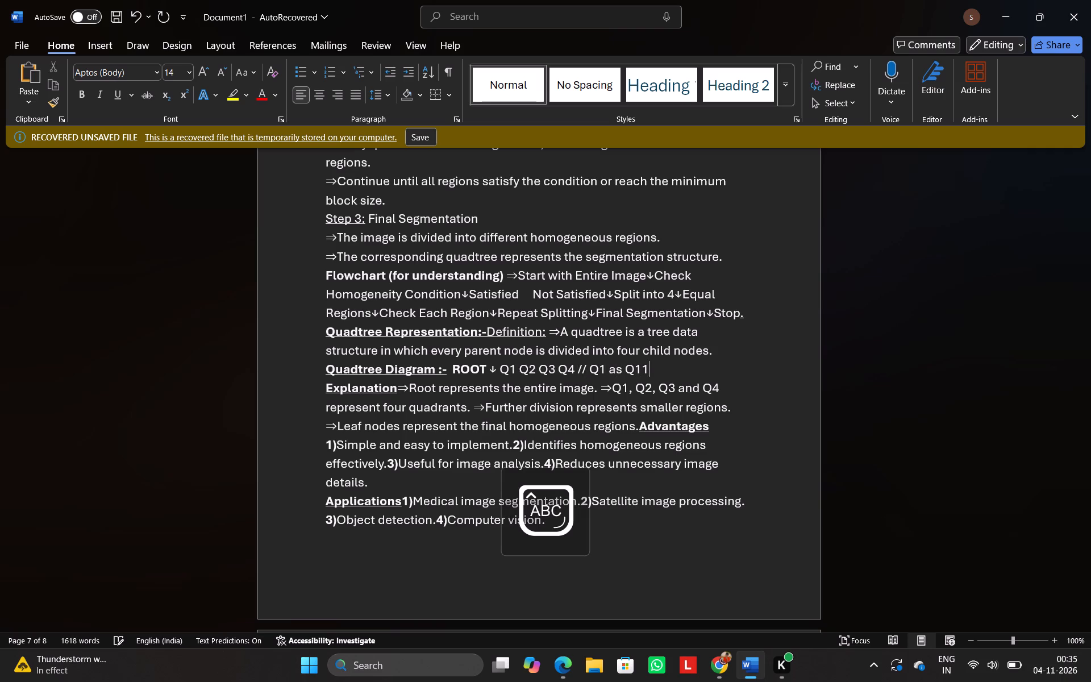
type(",Q12")
type(",Q13,Q14")
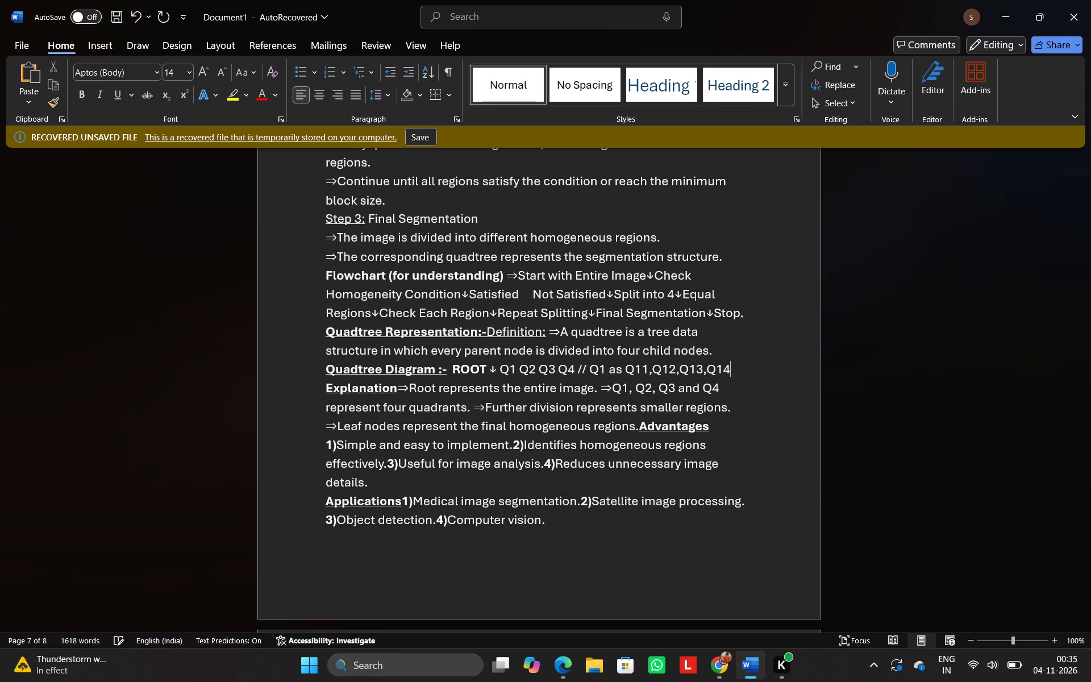
key("period")
Check the handwritten quadtree page in Edge once more and go to the end of the question 31 answer in Word.
left_click(567, 660)
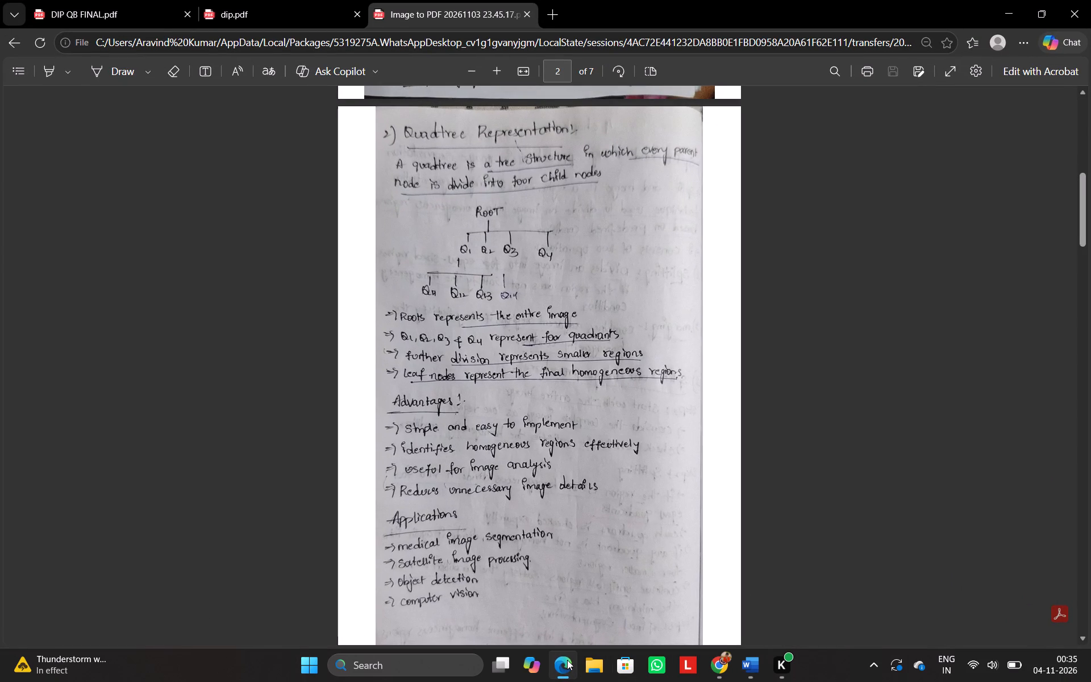
left_click(567, 660)
left_click(637, 587)
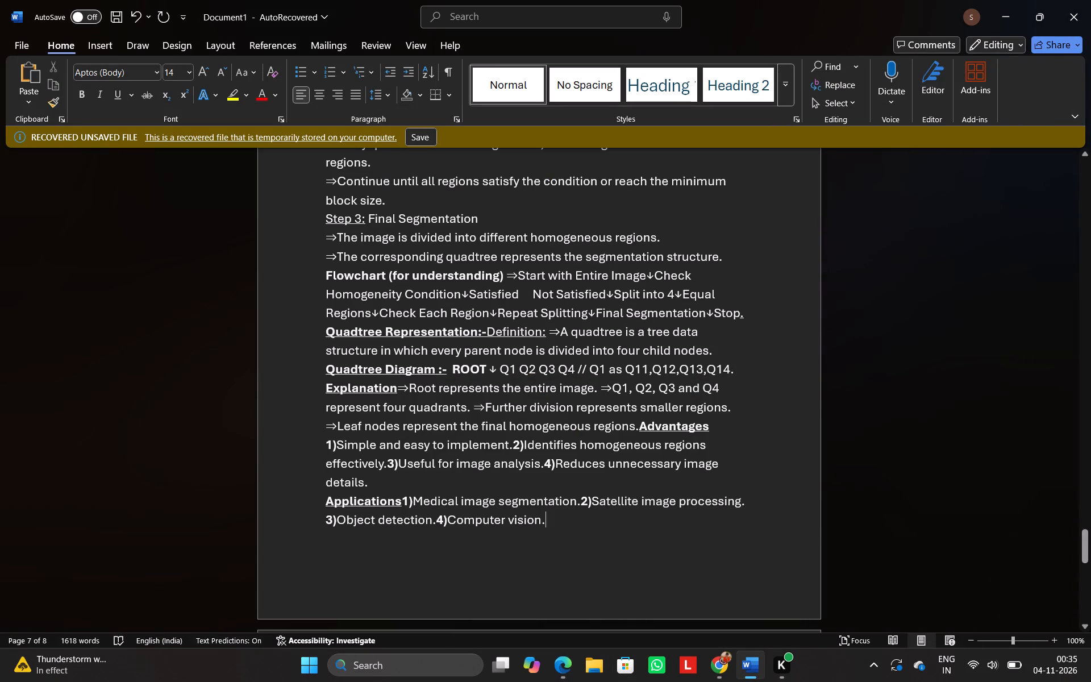
scroll(533, 431, "down", 3)
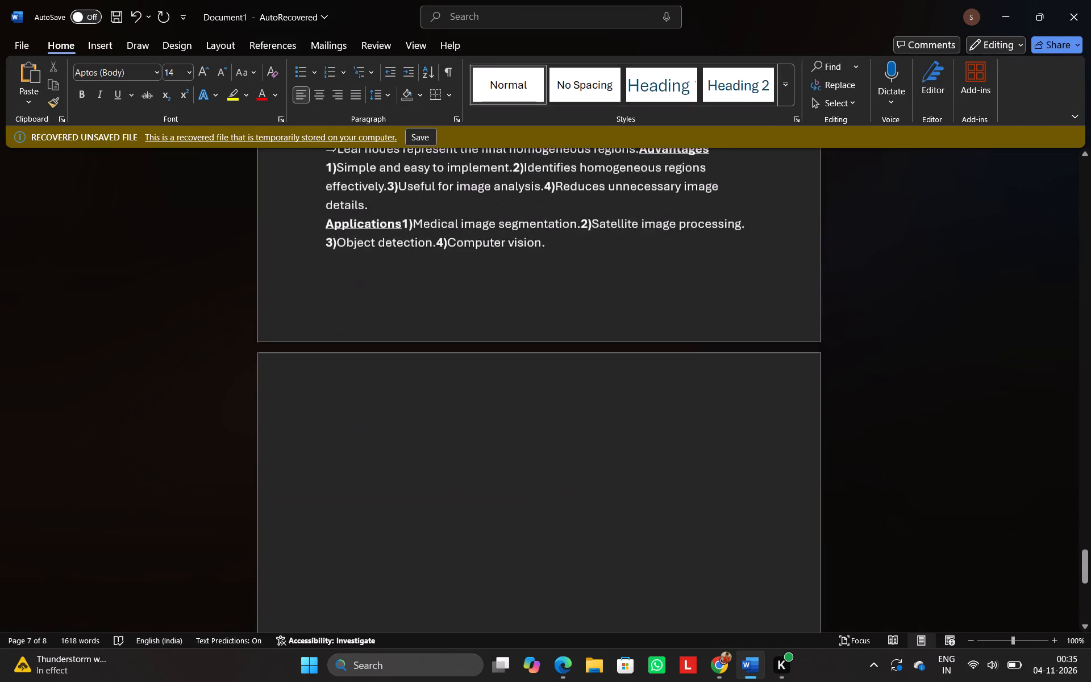
Review the compiled answers in the Word document, from question 16 through the end of the question 31 answer.
scroll(533, 431, "down", 1)
scroll(533, 431, "up", 20)
scroll(533, 431, "up", 20)
scroll(533, 431, "up", 20)
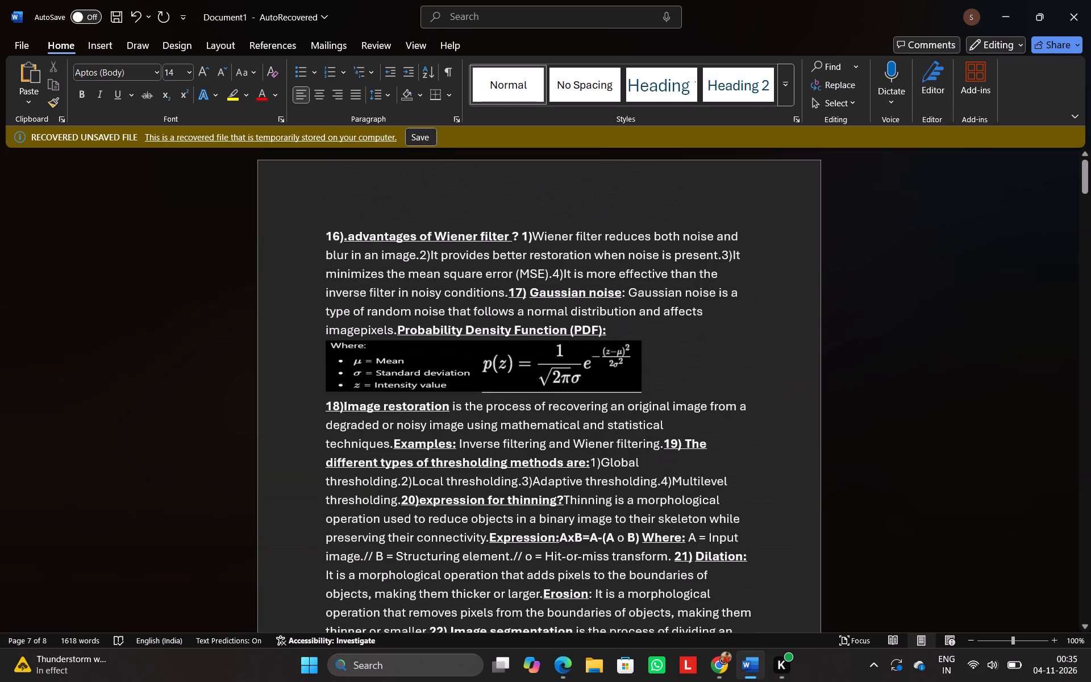
scroll(533, 431, "down", 10)
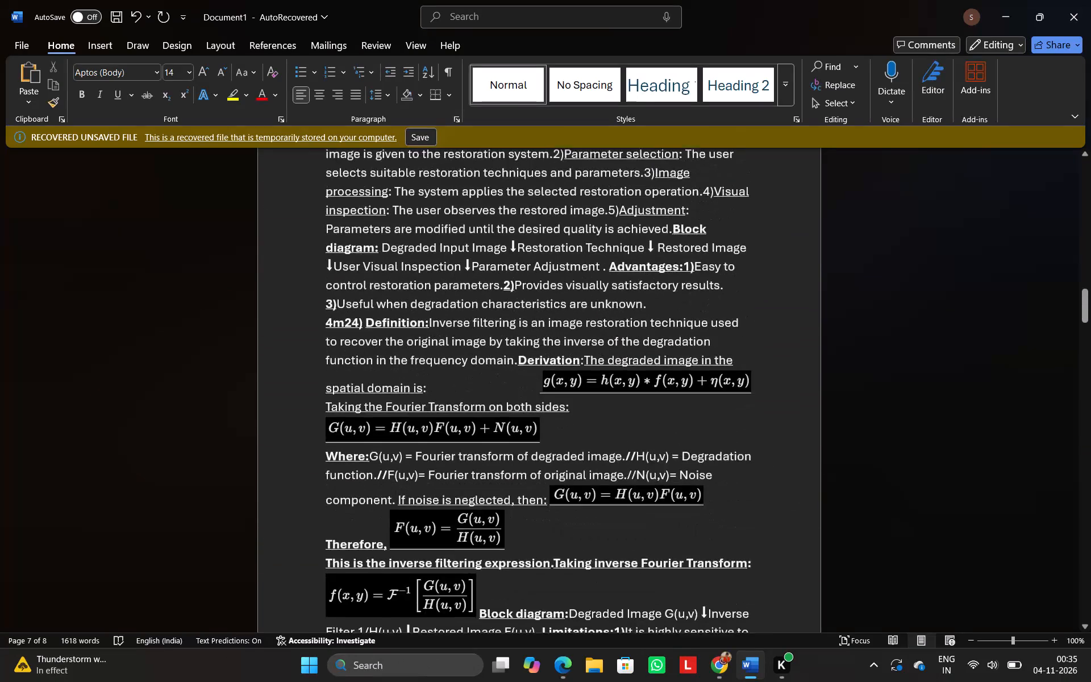
scroll(533, 431, "down", 6)
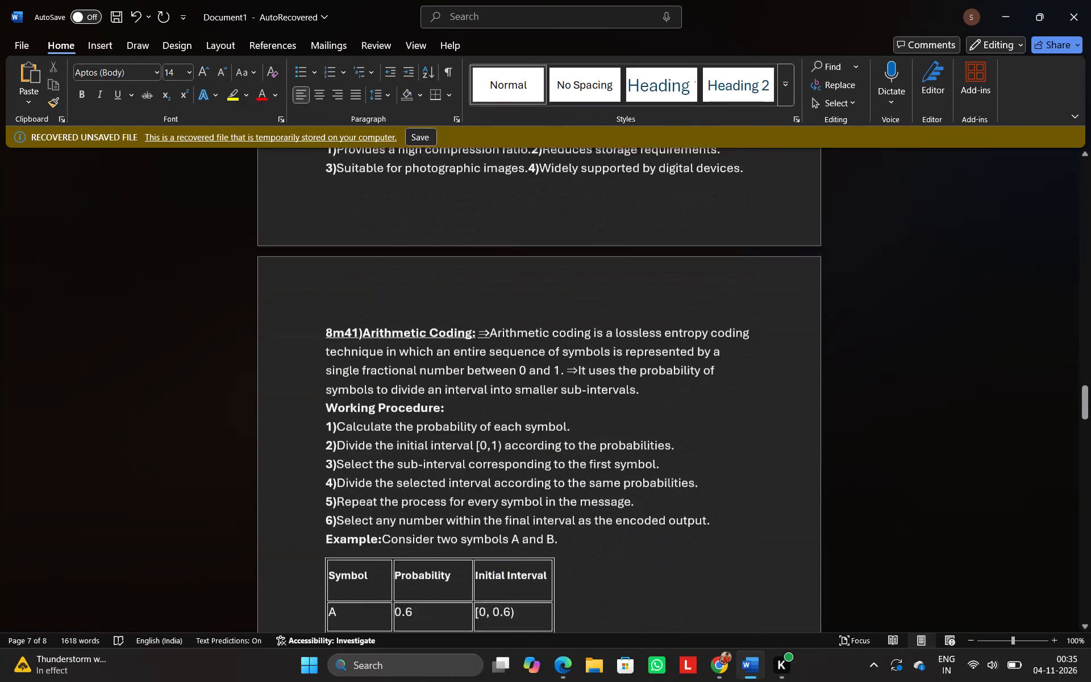
scroll(533, 431, "down", 6)
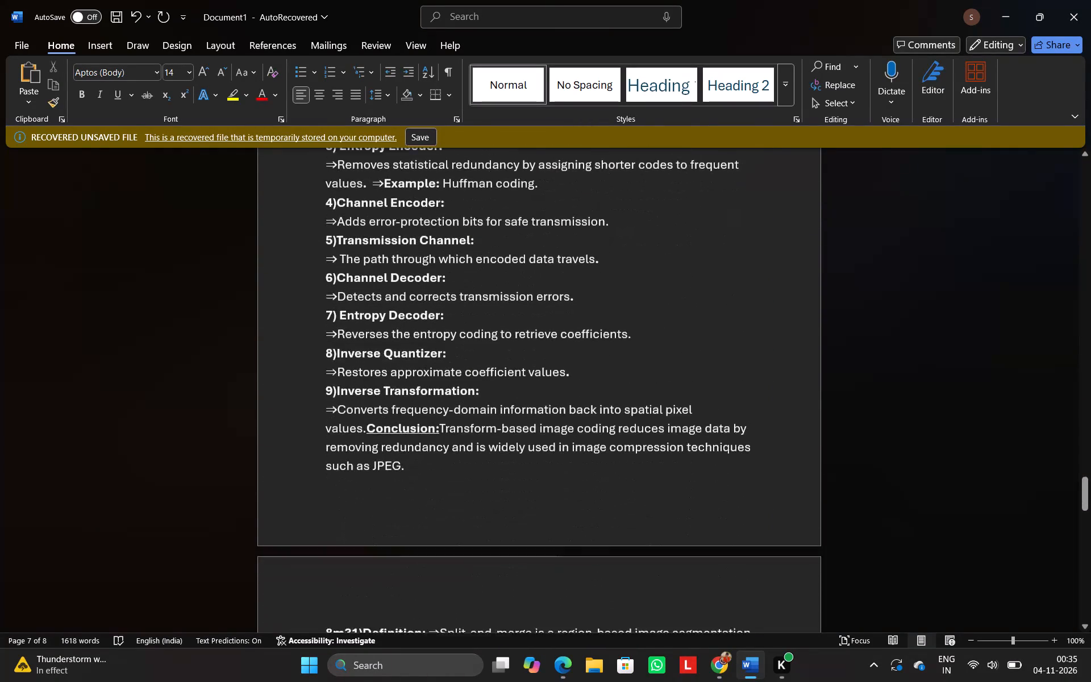
scroll(533, 431, "down", 6)
scroll(533, 431, "up", 1)
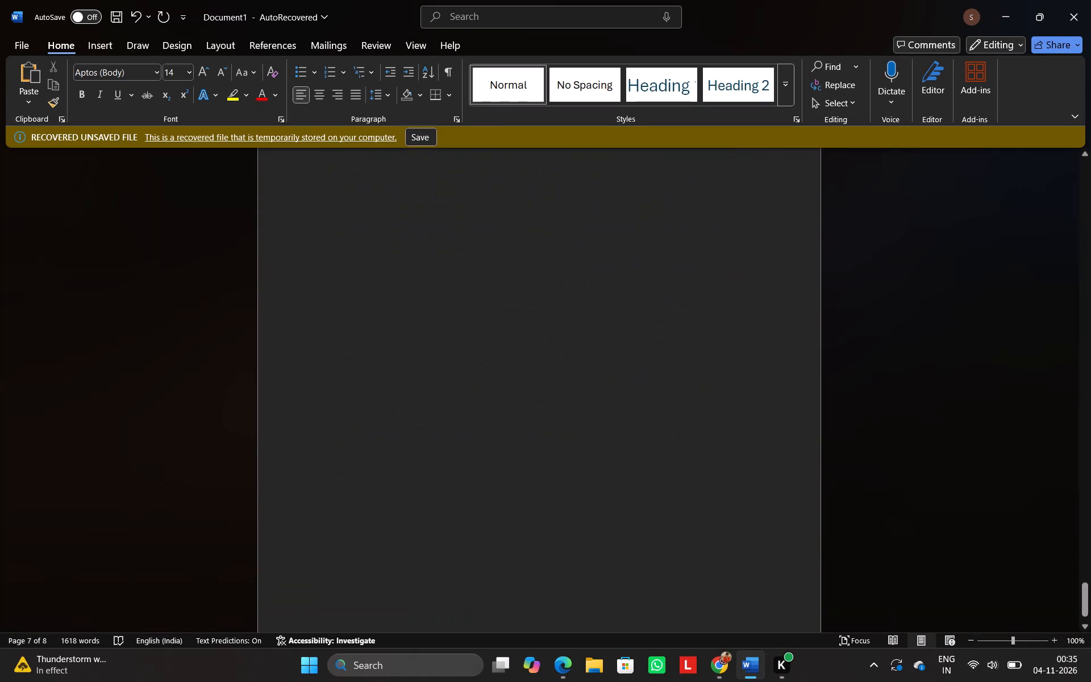
scroll(533, 431, "up", 6)
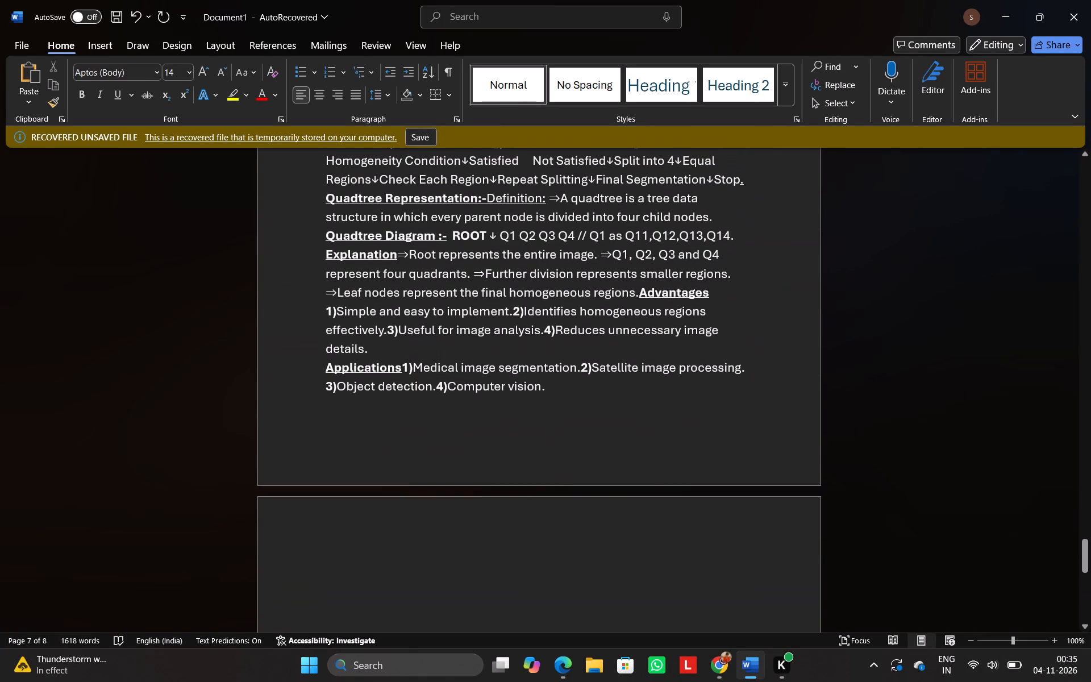
Start a new line after the applications list that ends the question 31 answer.
key("Return")
Switch to Edge and look through the handwritten notes from the quadtree page to the last page.
left_click(571, 665)
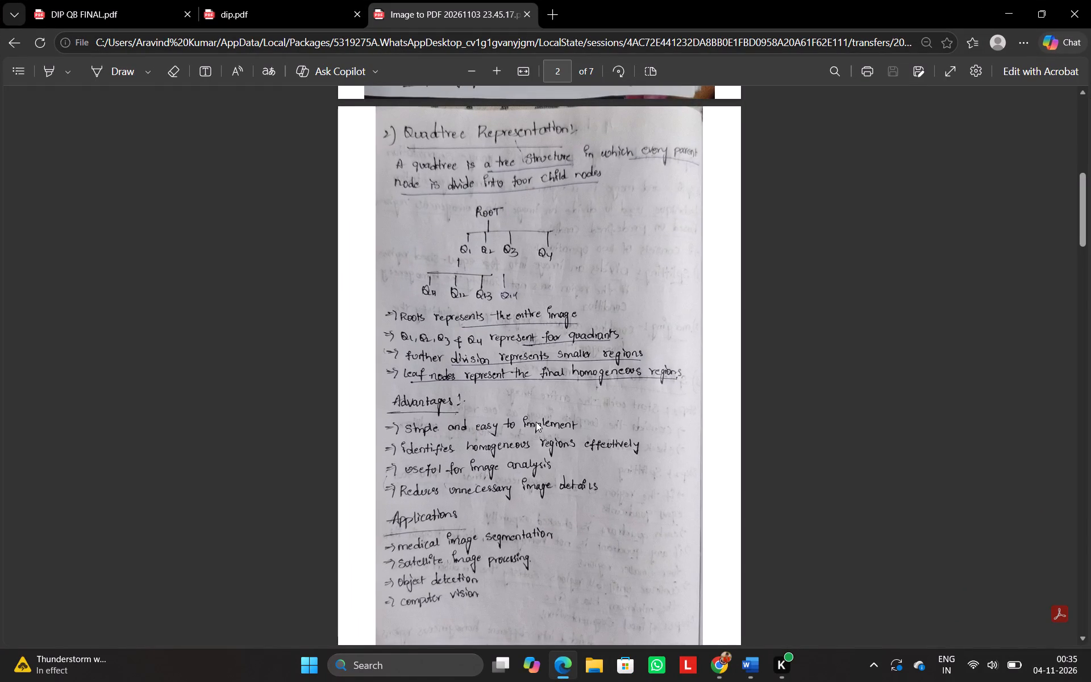
scroll(536, 422, "down", 5)
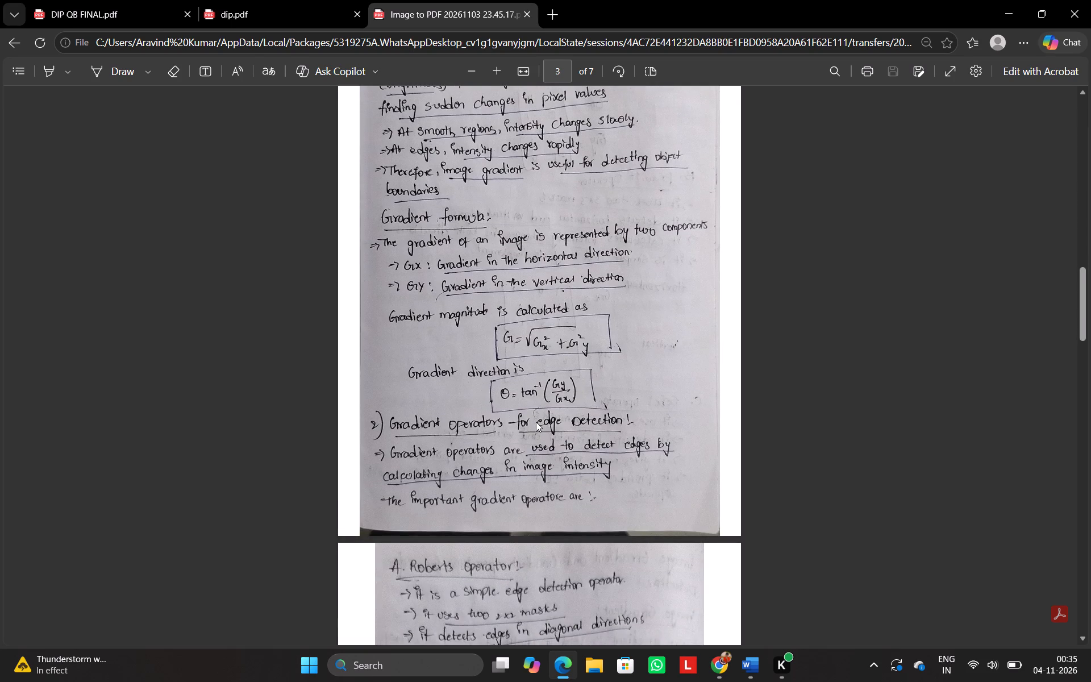
scroll(536, 422, "down", 3)
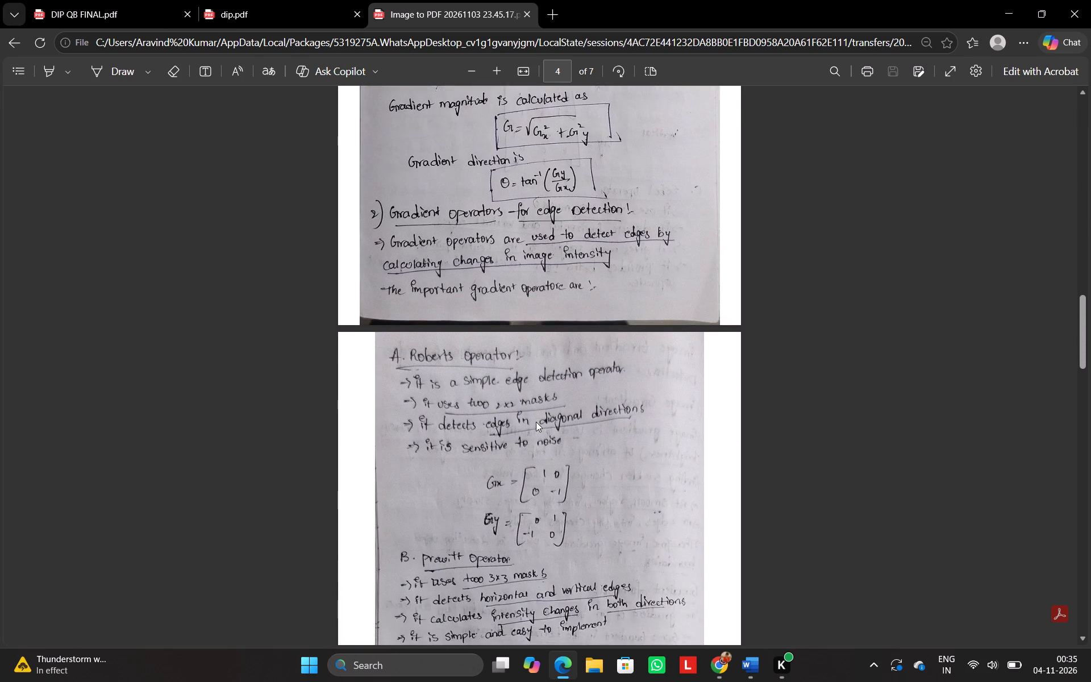
scroll(536, 422, "down", 7)
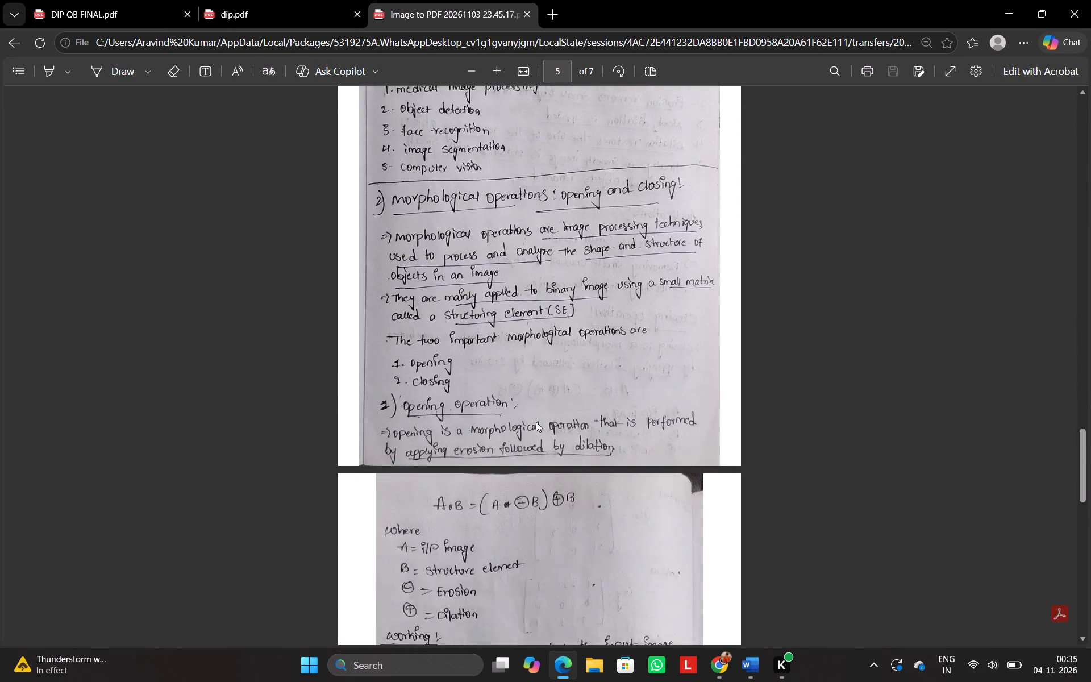
scroll(536, 422, "down", 5)
Go back over the handwritten notes on morphological opening and closing, including their formulas, working steps and applications.
scroll(536, 422, "up", 1)
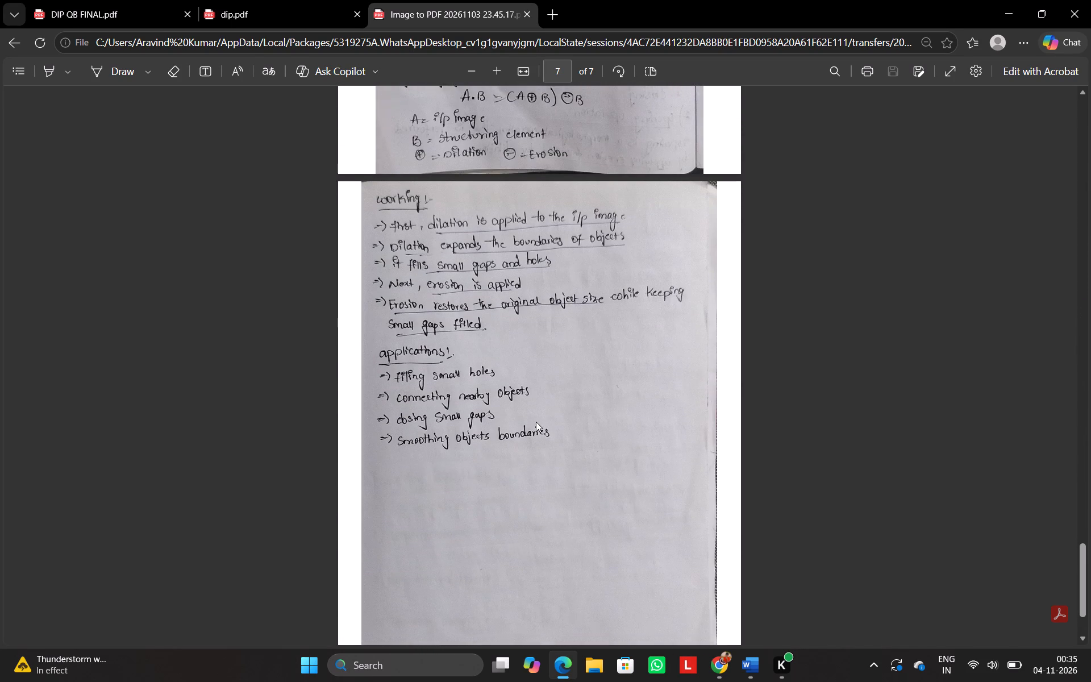
scroll(536, 422, "up", 4)
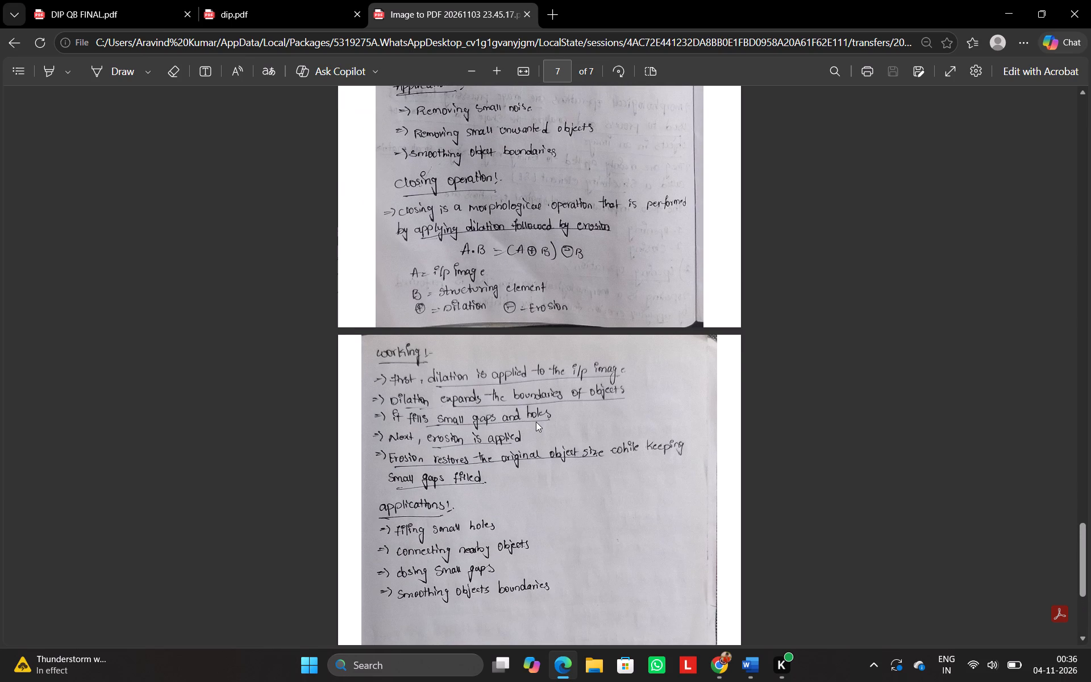
scroll(536, 422, "up", 3)
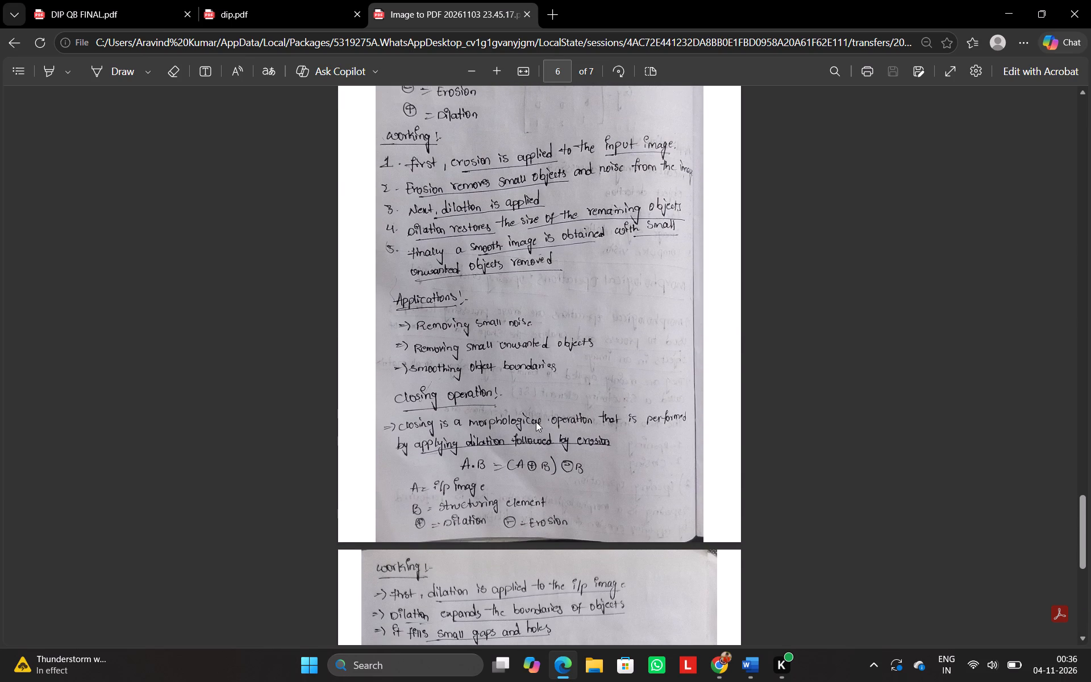
scroll(536, 422, "up", 3)
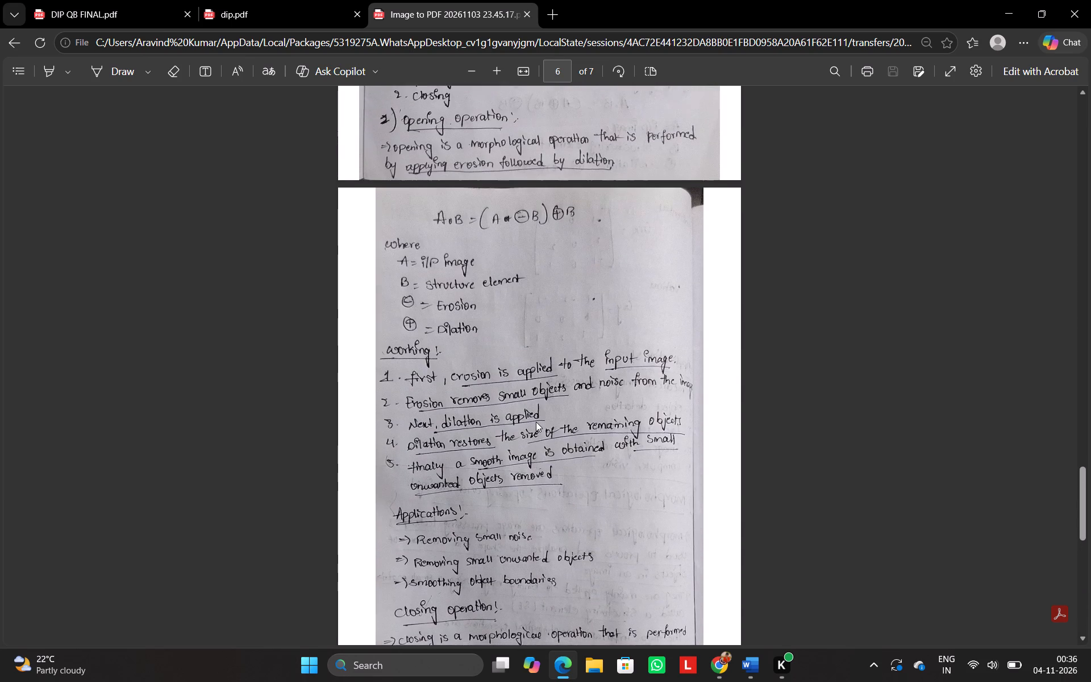
scroll(536, 422, "up", 3)
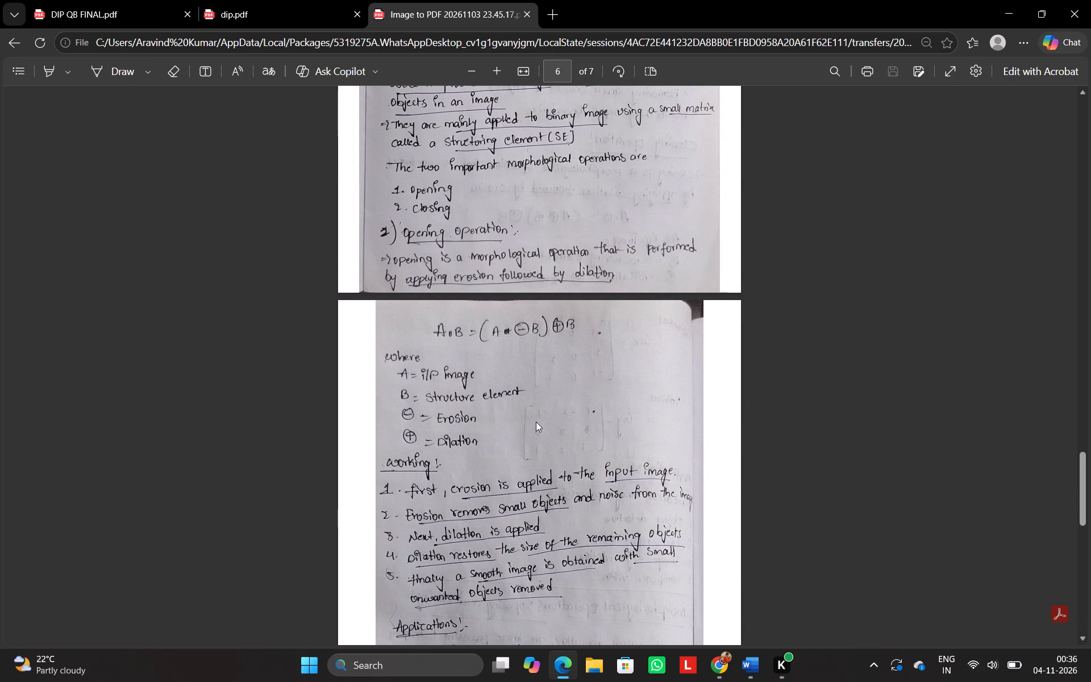
scroll(536, 422, "up", 3)
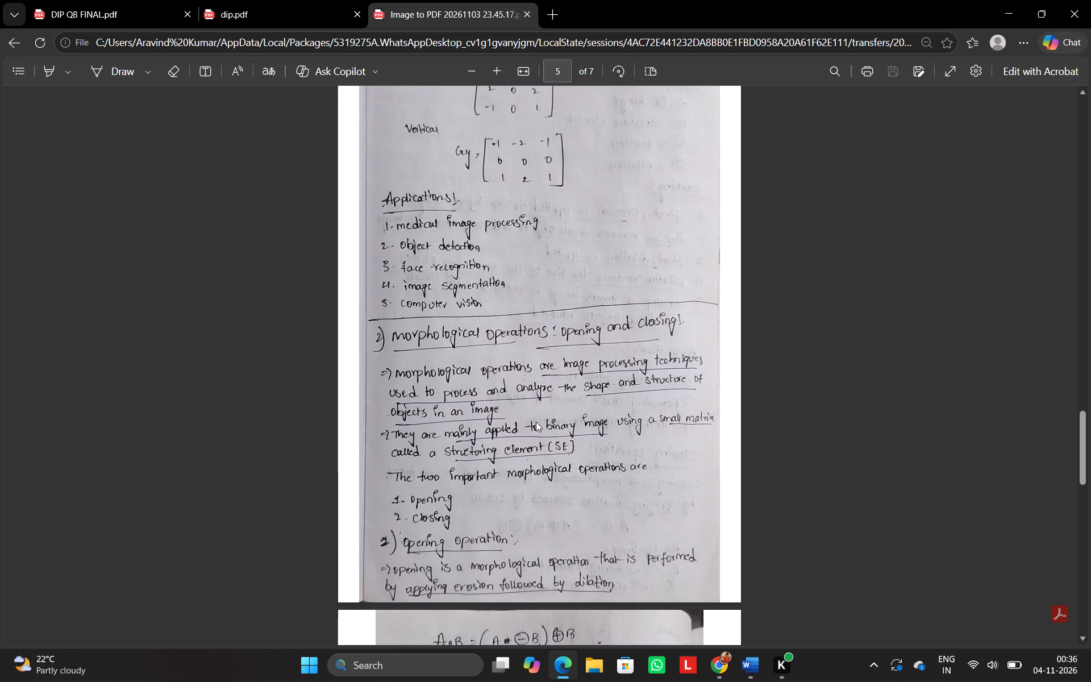
scroll(536, 422, "up", 1)
scroll(536, 422, "down", 1)
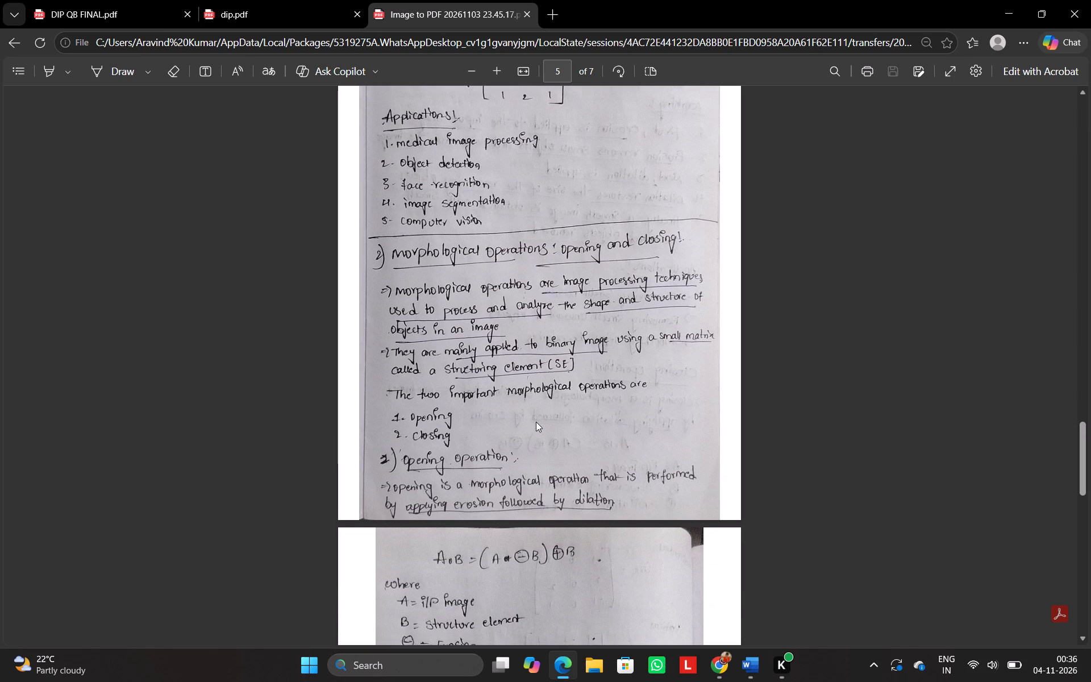
scroll(387, 207, "up", 1)
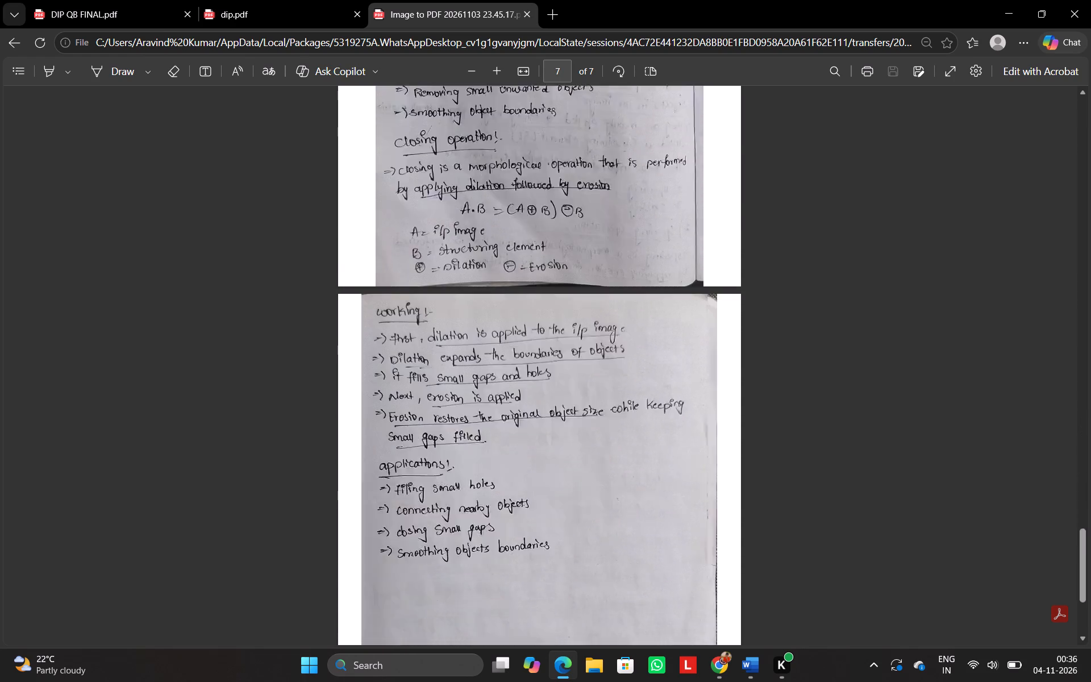
scroll(387, 207, "up", 2)
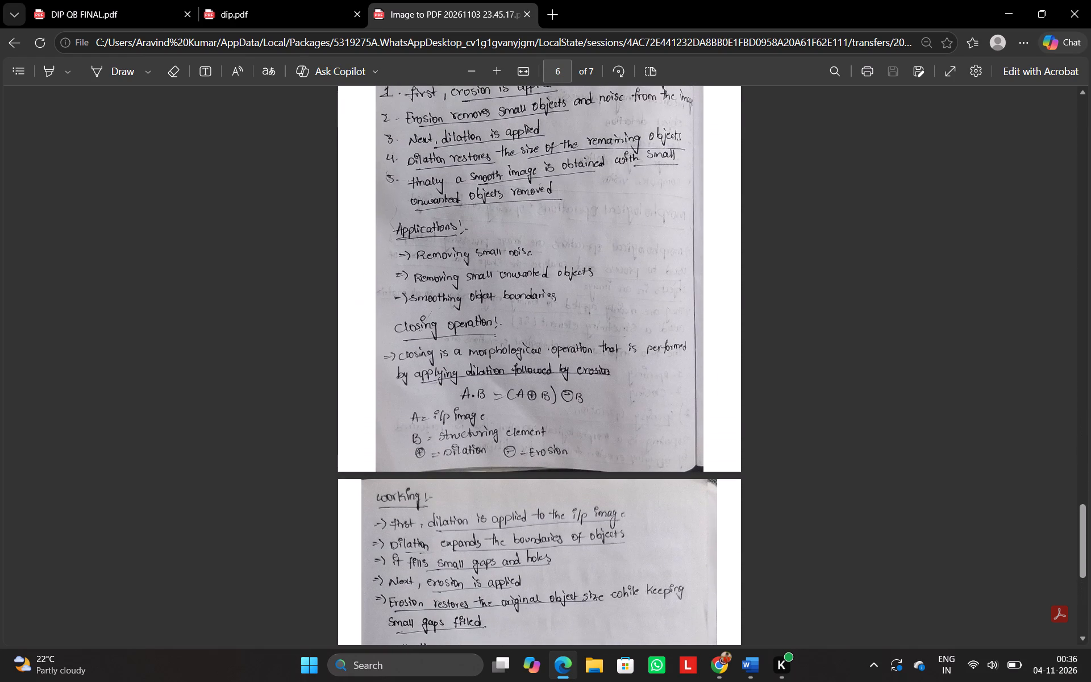
left_click(387, 207)
scroll(387, 207, "up", 5)
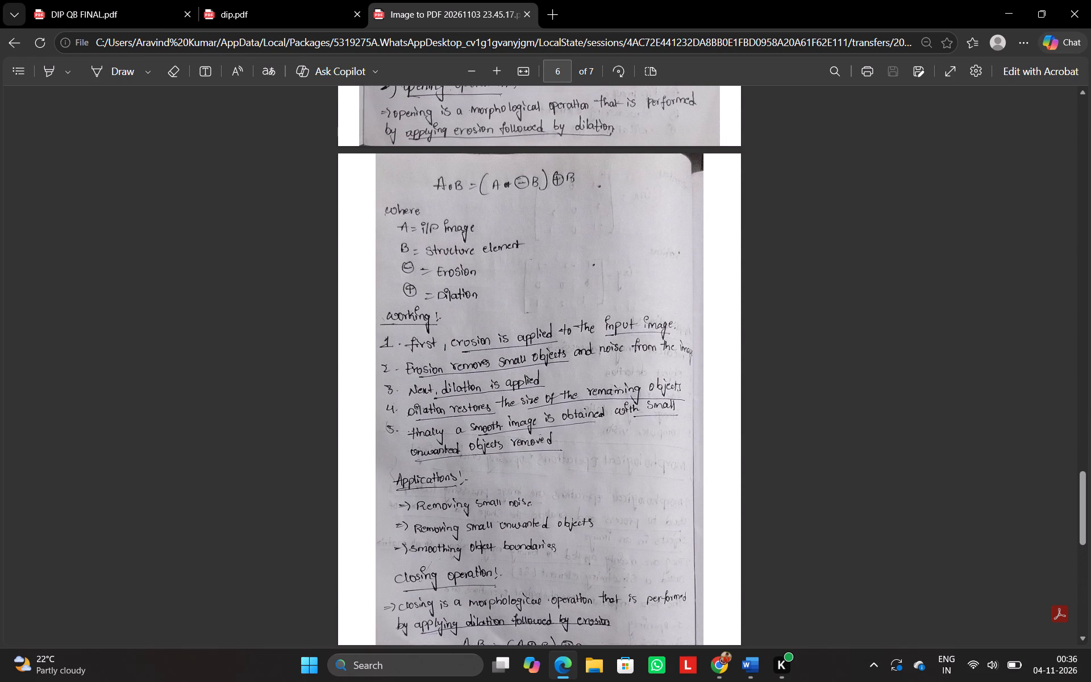
scroll(387, 207, "up", 5)
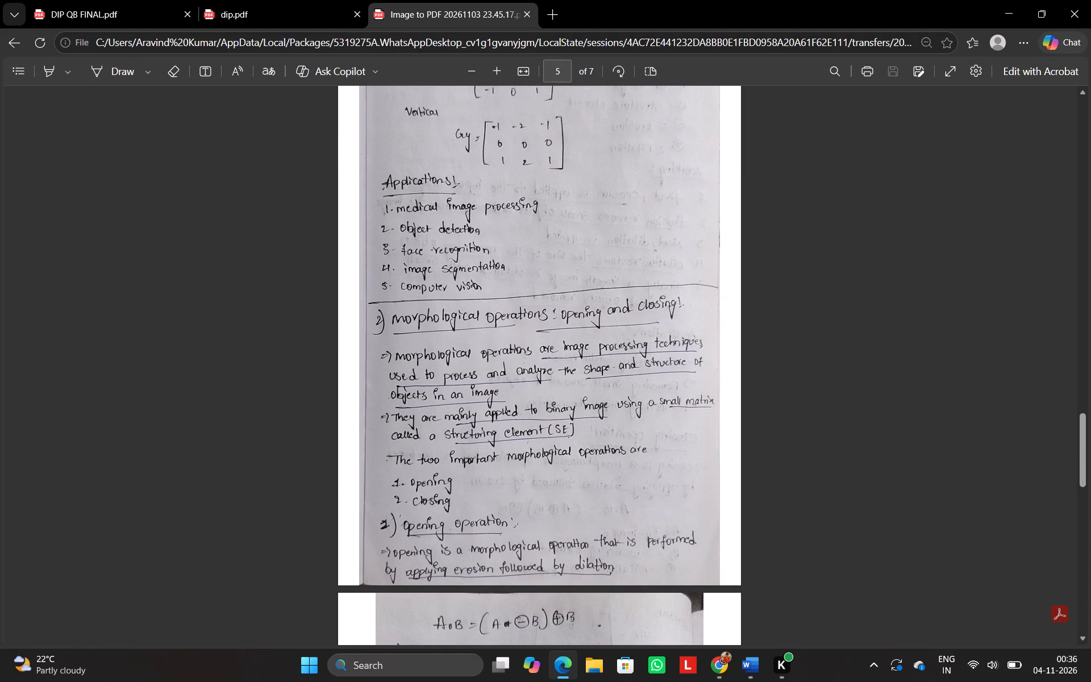
Check the question list in DIP QB FINAL.pdf and compare it with the handwritten gradient operator and morphological operation pages.
left_click(105, 0)
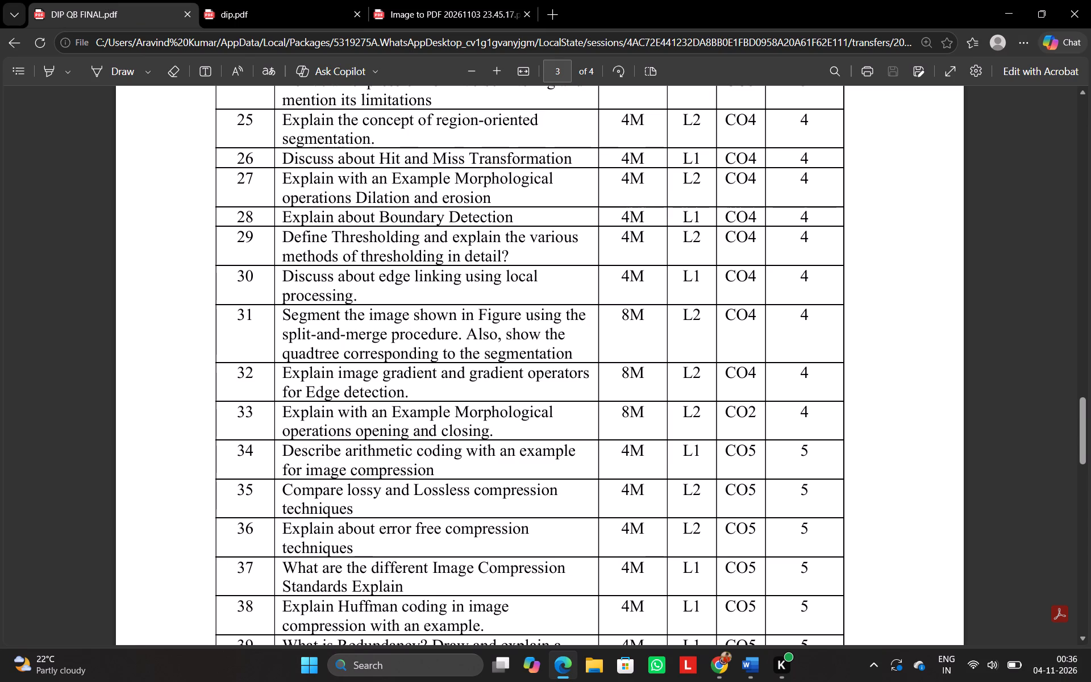
left_click(481, 1)
scroll(547, 290, "up", 4)
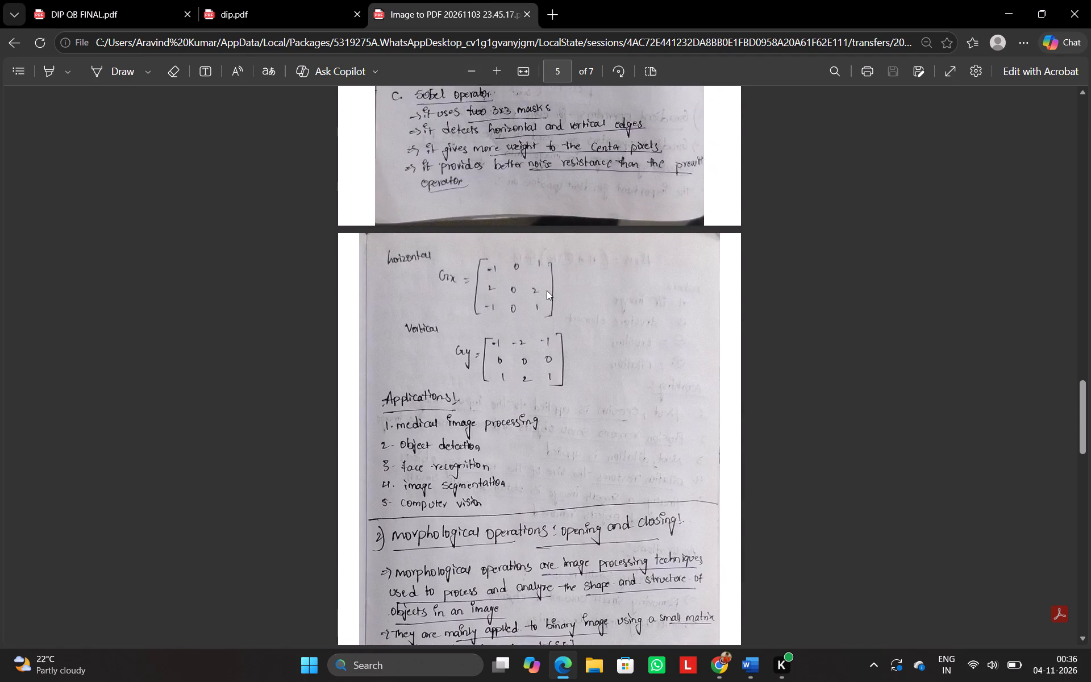
scroll(547, 290, "up", 7)
scroll(547, 290, "down", 2)
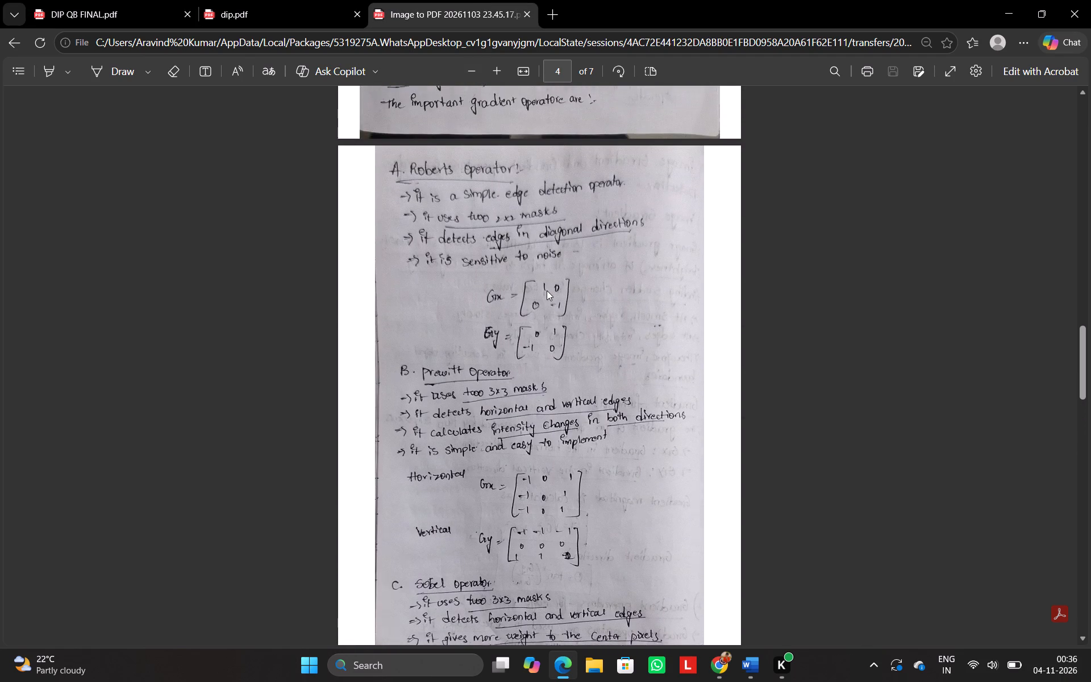
scroll(547, 290, "down", 7)
scroll(523, 281, "up", 1)
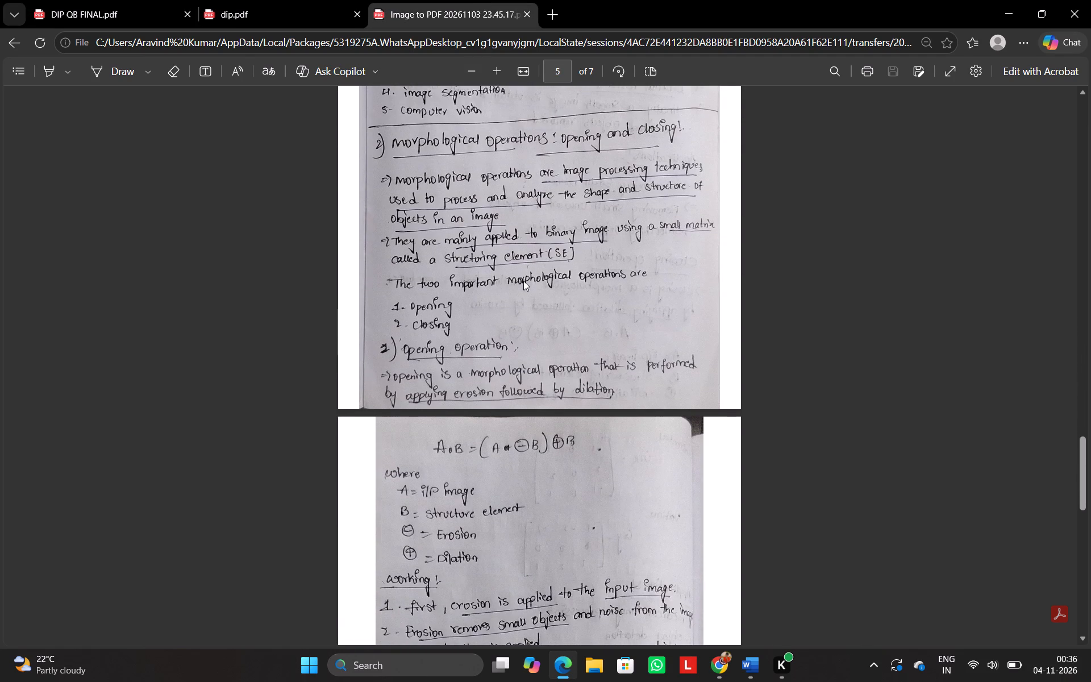
Examine the full extent of the handwritten opening and closing answer, ending at its Morphological Operations heading.
key("shift+super+s")
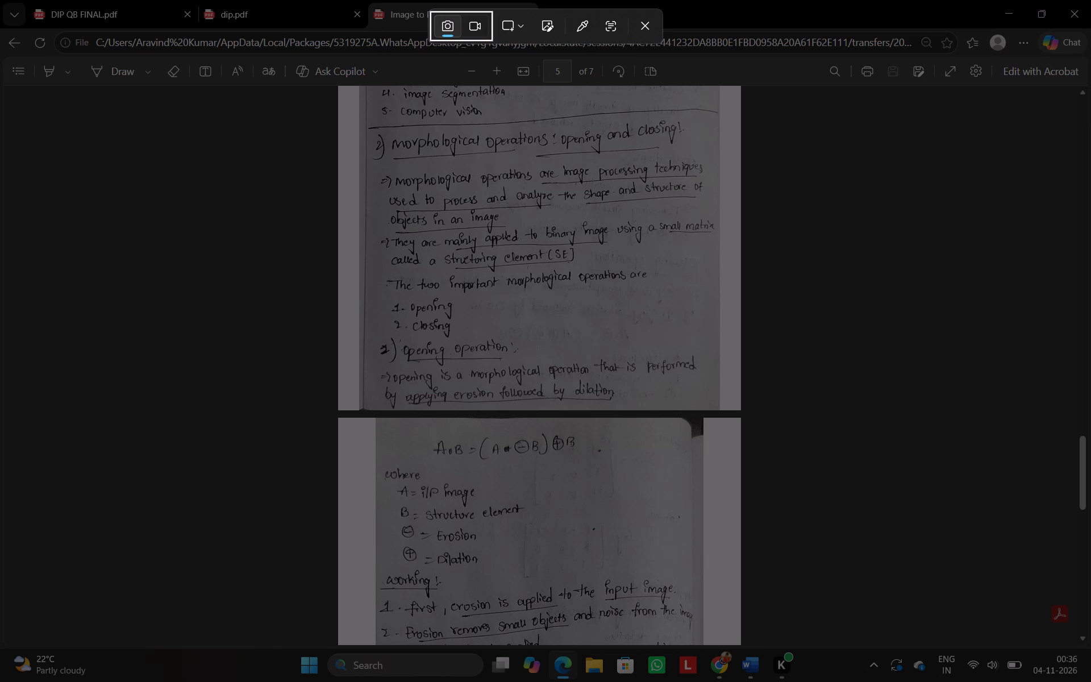
key("Escape")
scroll(489, 310, "down", 4)
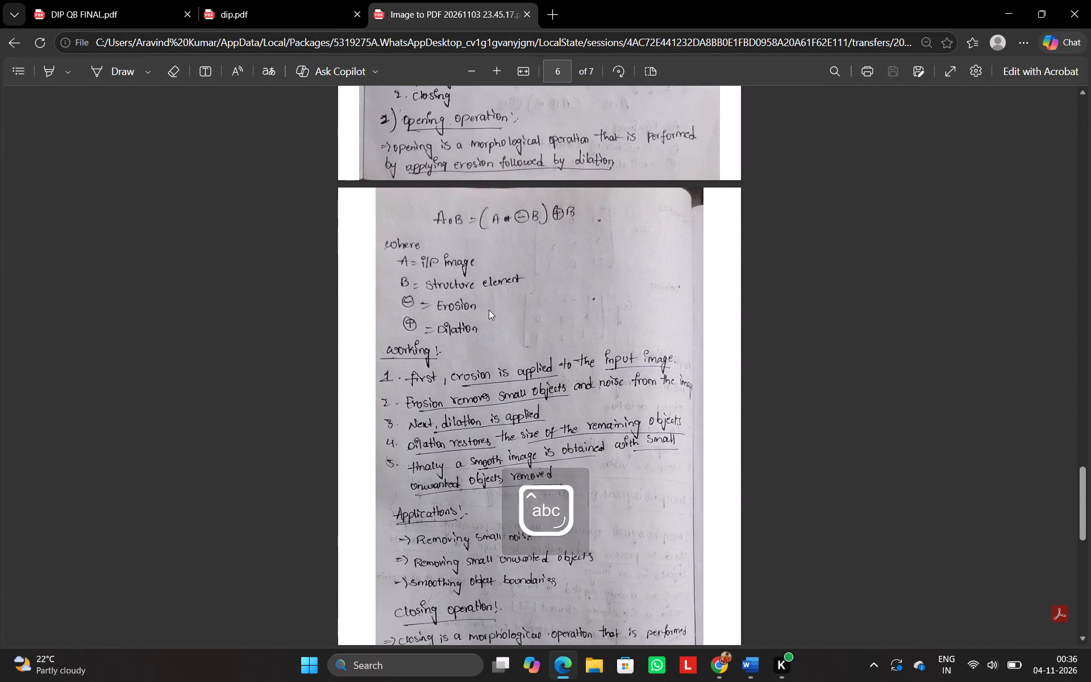
scroll(489, 310, "down", 3)
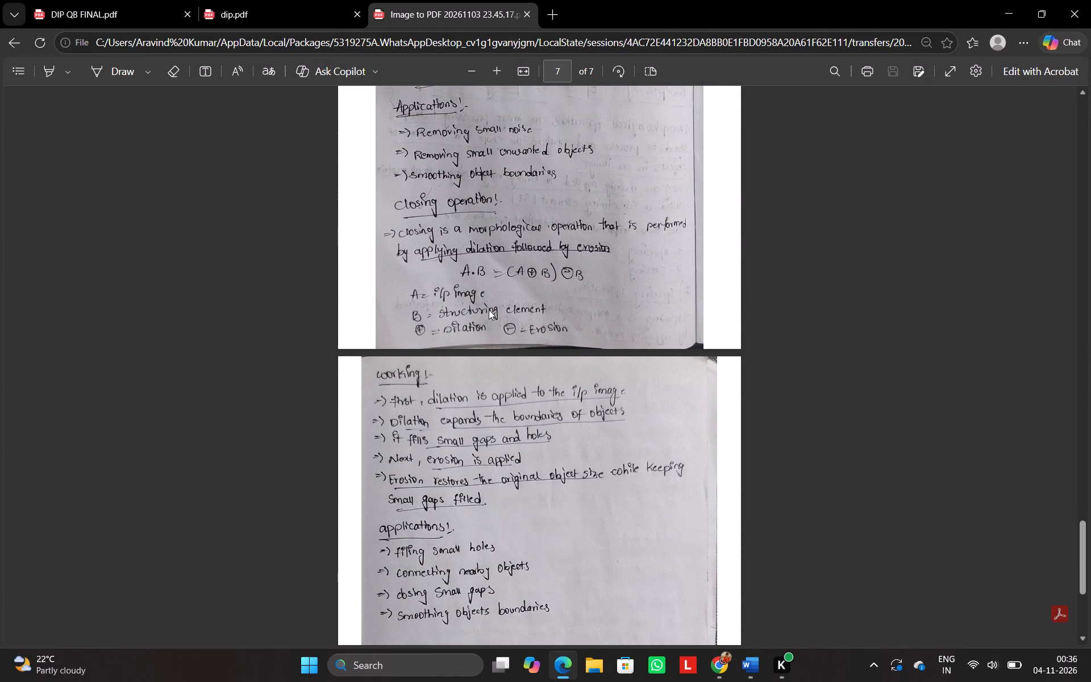
scroll(489, 310, "down", 1)
left_click(489, 310)
scroll(489, 310, "up", 3)
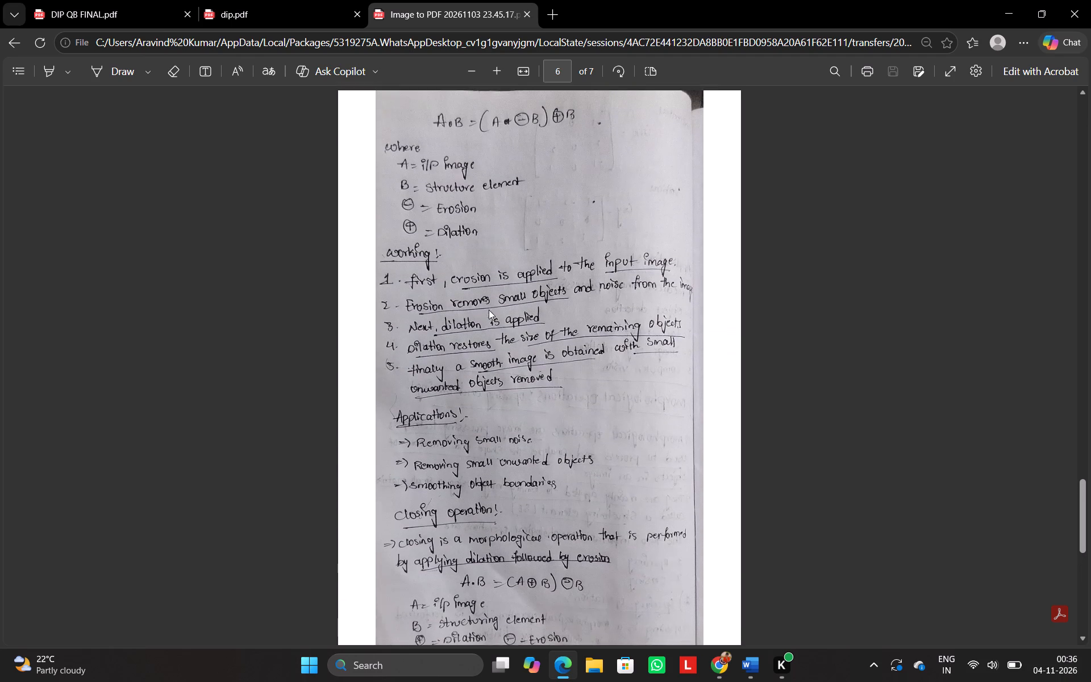
scroll(489, 310, "up", 5)
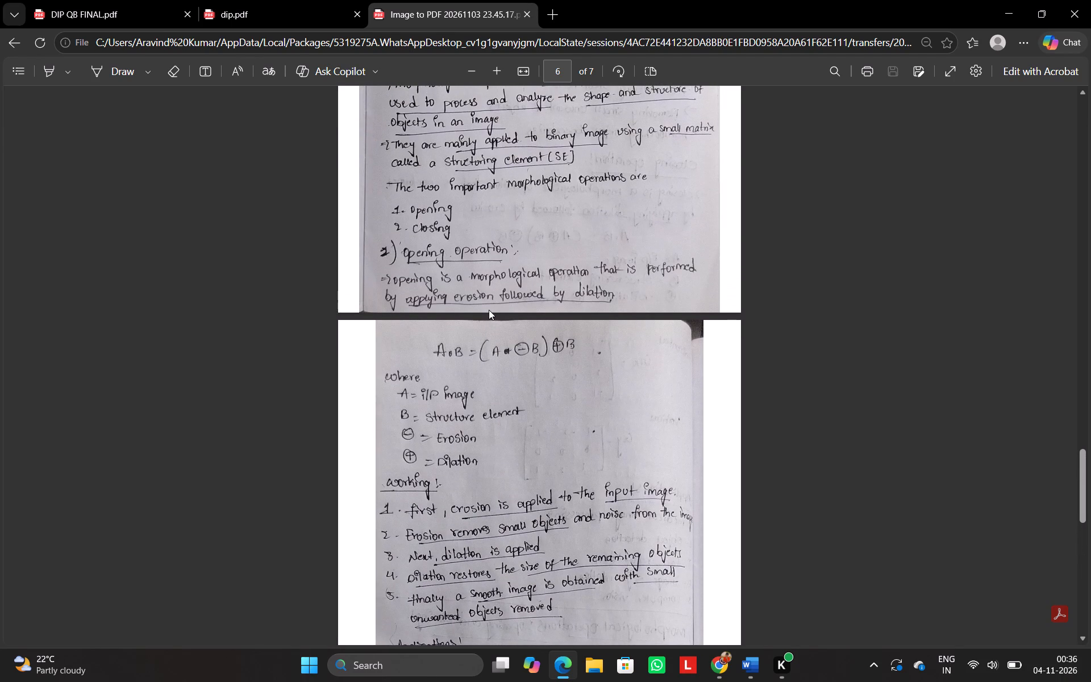
scroll(489, 310, "up", 3)
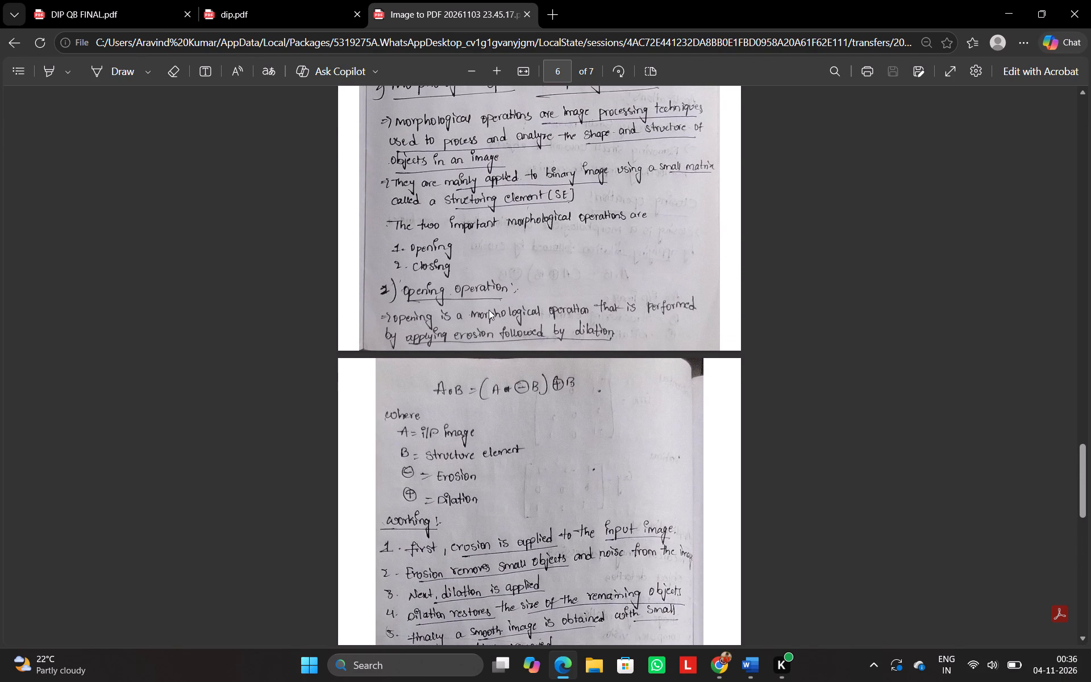
scroll(489, 310, "up", 1)
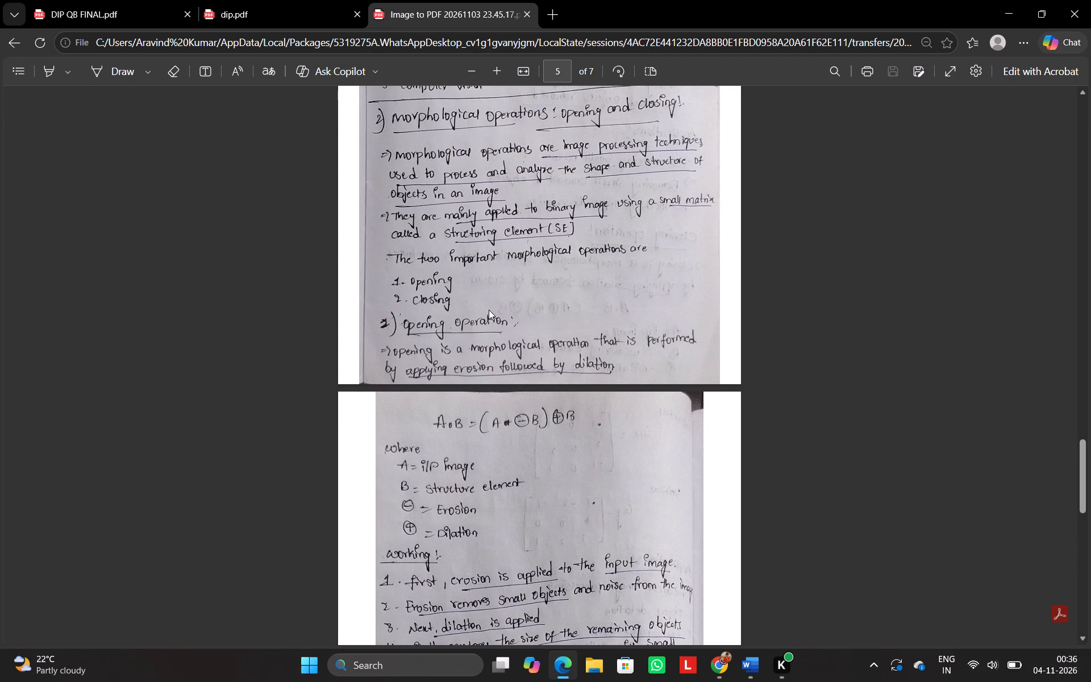
scroll(489, 310, "up", 1)
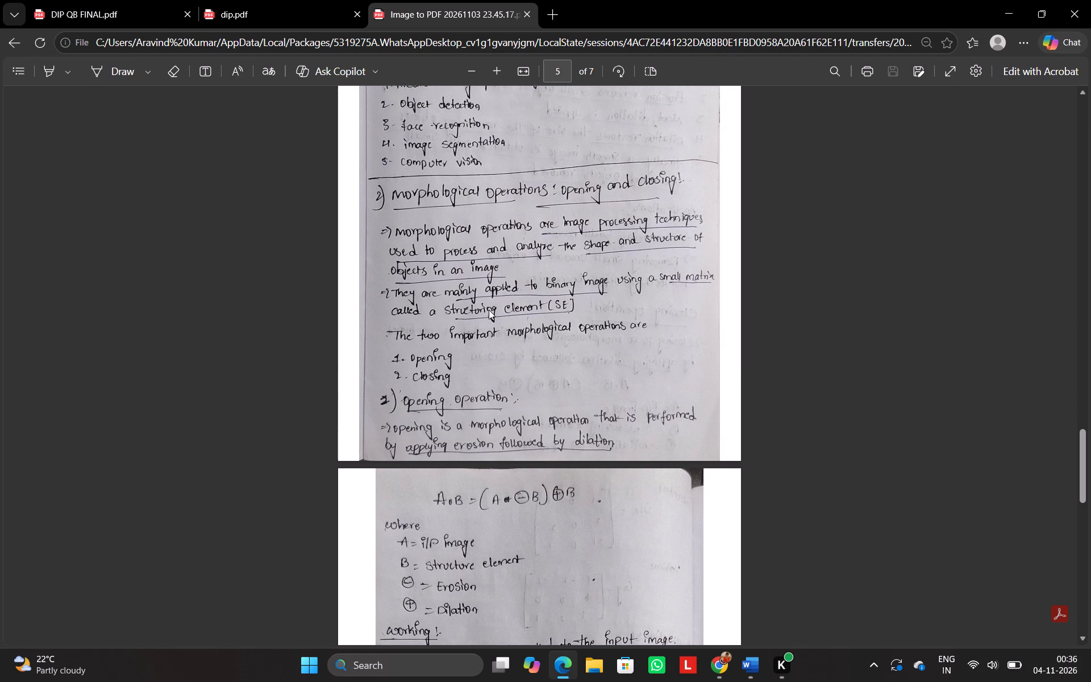
scroll(489, 310, "up", 1)
key("shift+super+s")
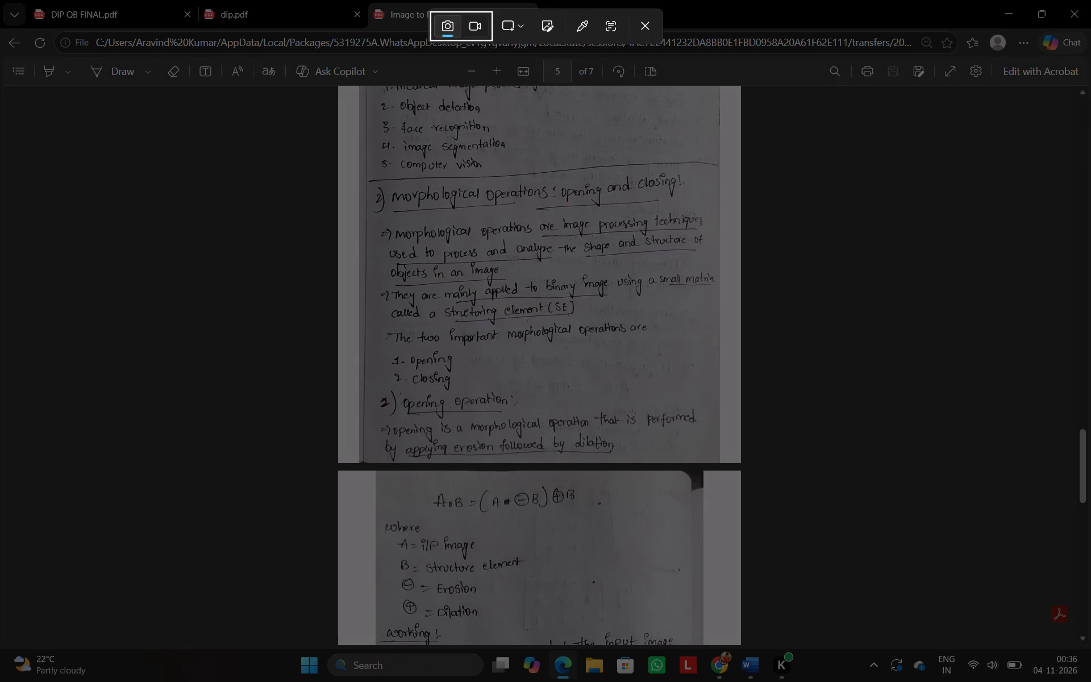
left_click_drag(361, 173, 745, 624)
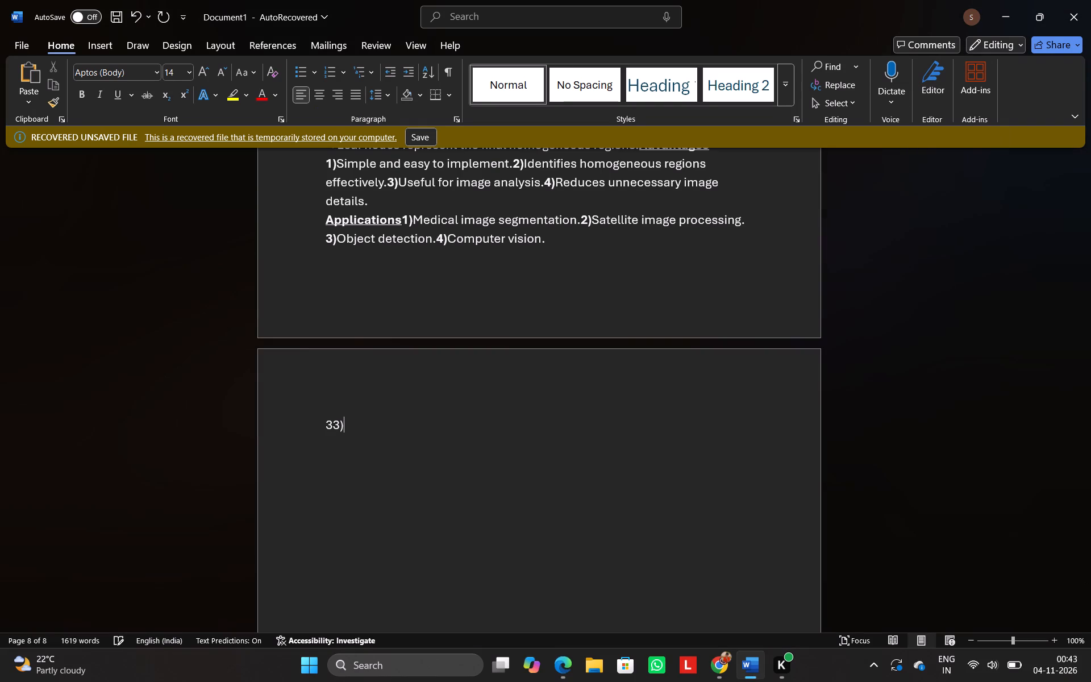
key("Left")
key("Left")
key("Left")
type("8m")
key("Right")
key("Right")
key("Right")
Paste the copied morphological operations definition after the "8m33)" label.
key("ctrl+v")
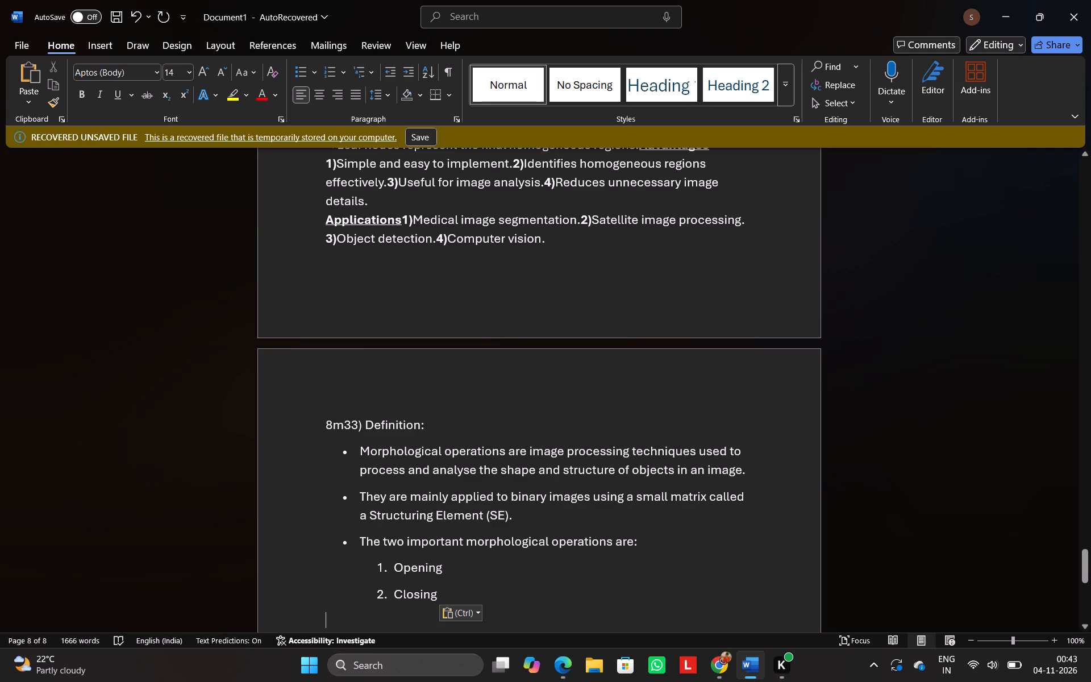
Make the "8m33) Definition:" heading line bold and underlined.
left_click(357, 456)
left_click(427, 421)
left_click_drag(427, 421, 345, 421)
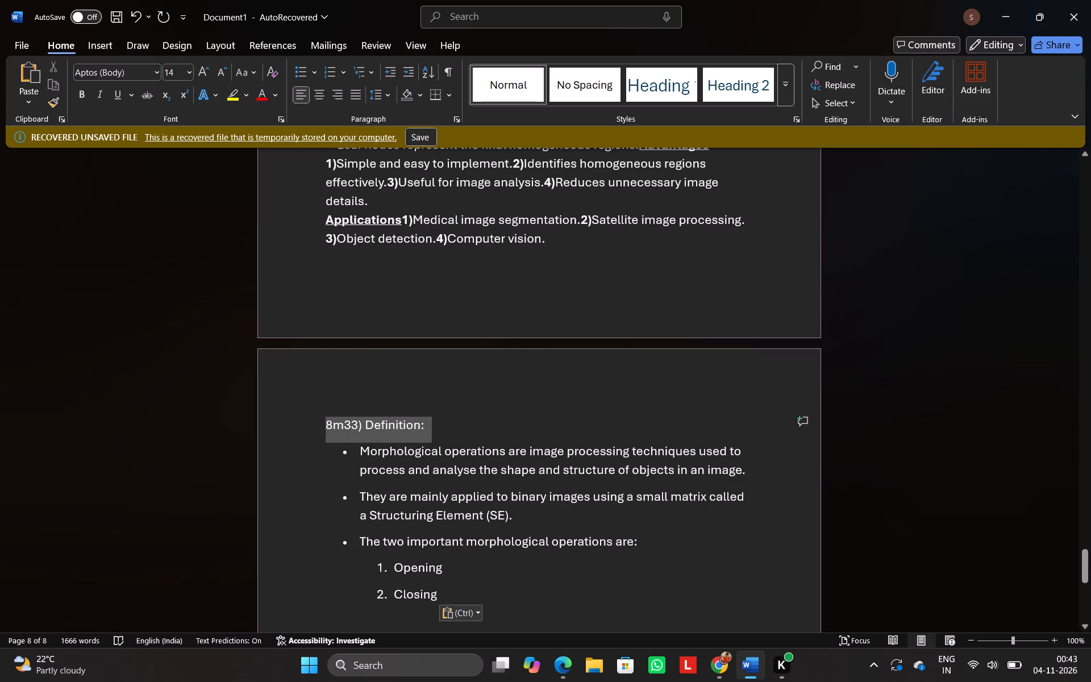
left_click_drag(345, 421, 345, 421)
left_click(360, 394)
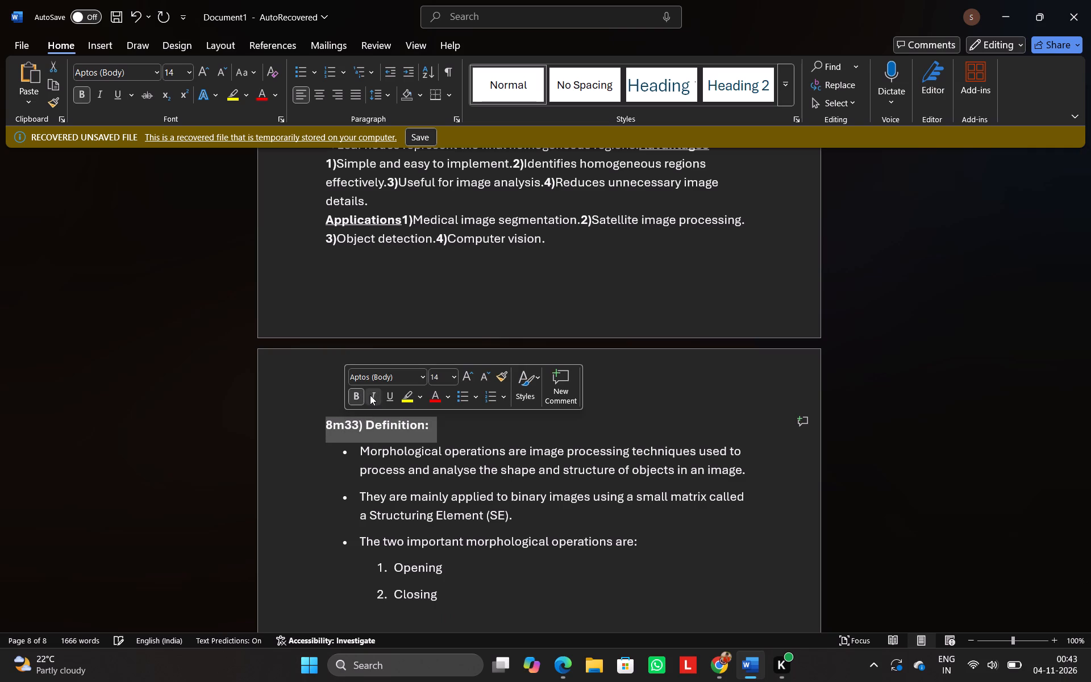
left_click(385, 398)
left_click(359, 448)
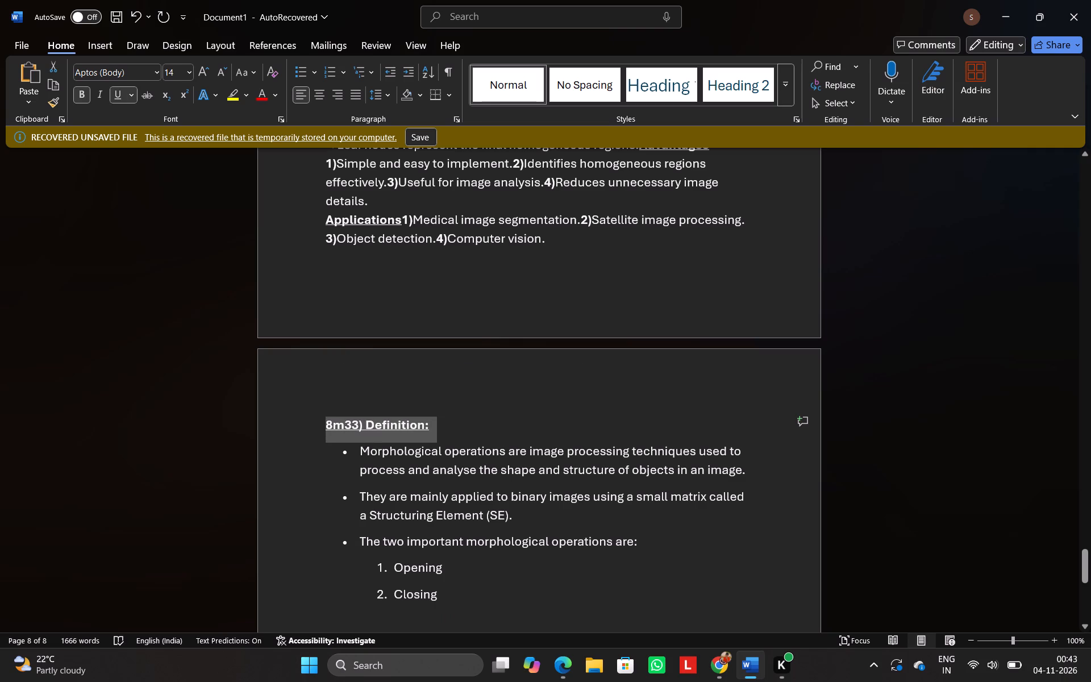
Remove the first bullet so the "Morphological operations are…" sentence runs on directly after "8m33) Definition:".
key("BackSpace")
key("BackSpace")
key("BackSpace")
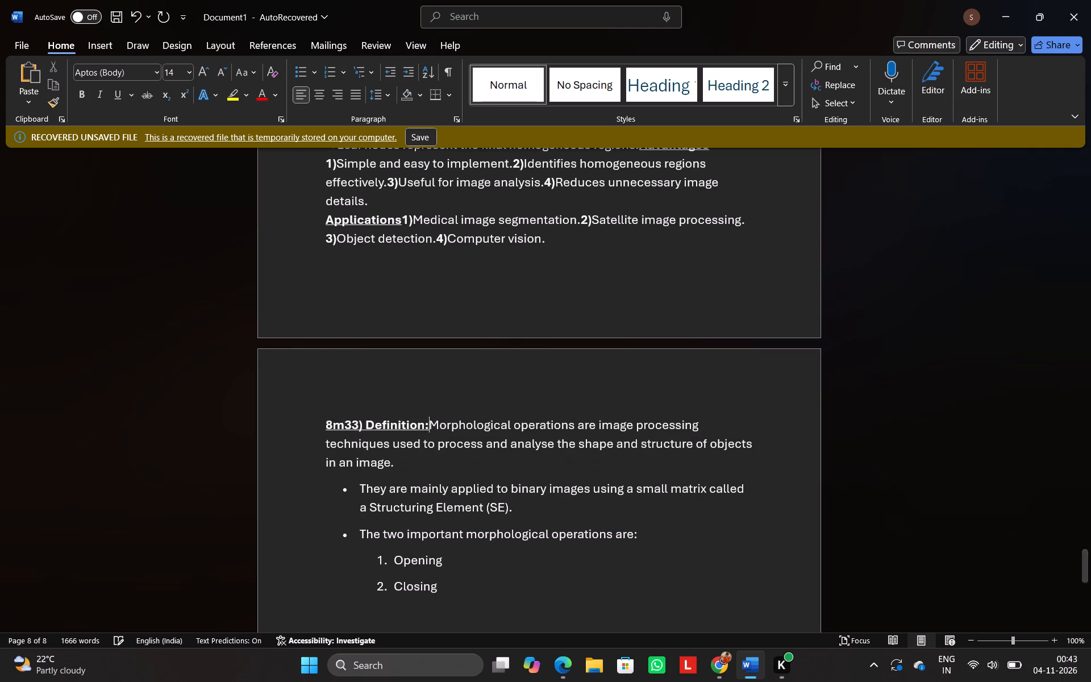
Underline the words "Morphological operations" at the start of the question 33 definition.
left_click_drag(430, 421, 571, 429)
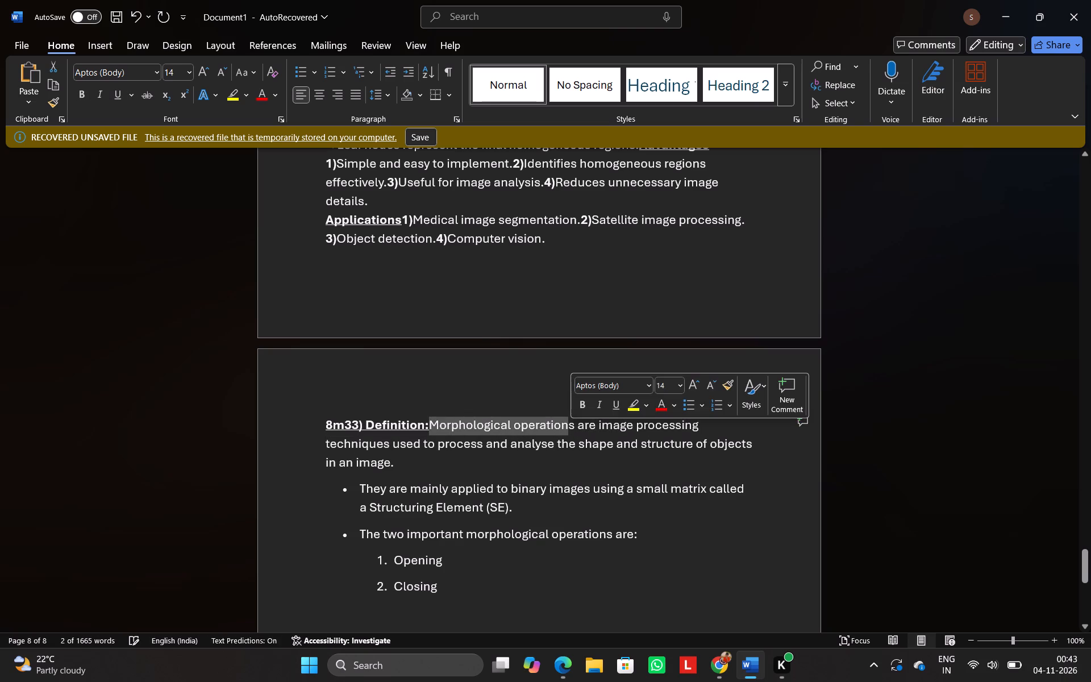
left_click(581, 427)
left_click_drag(577, 426, 523, 422)
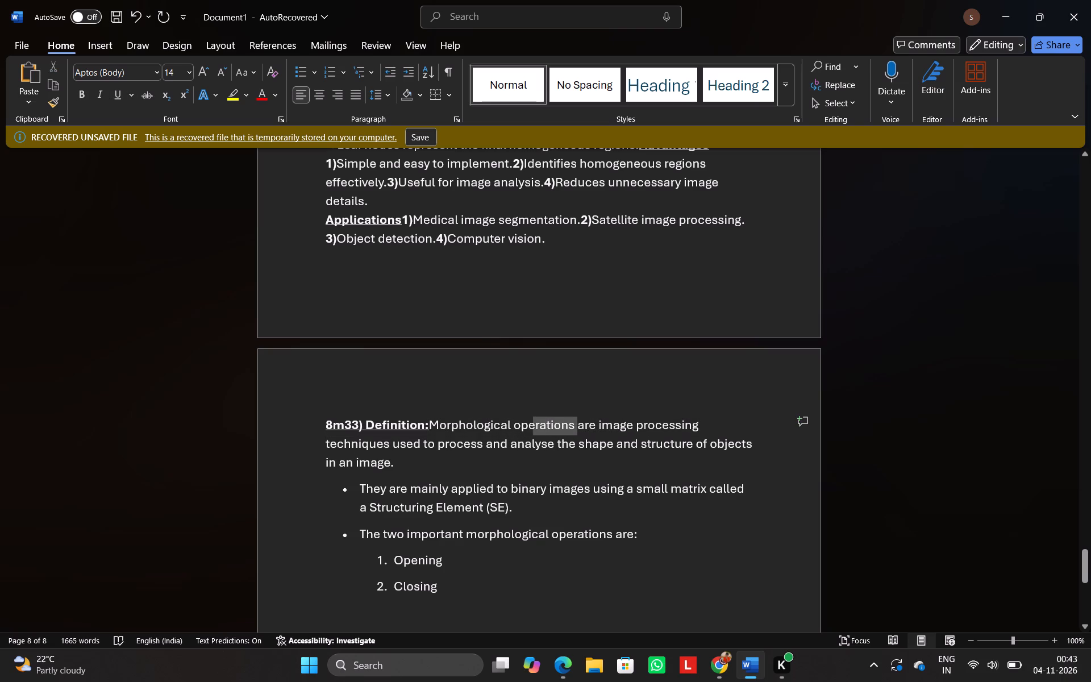
left_click_drag(523, 422, 443, 427)
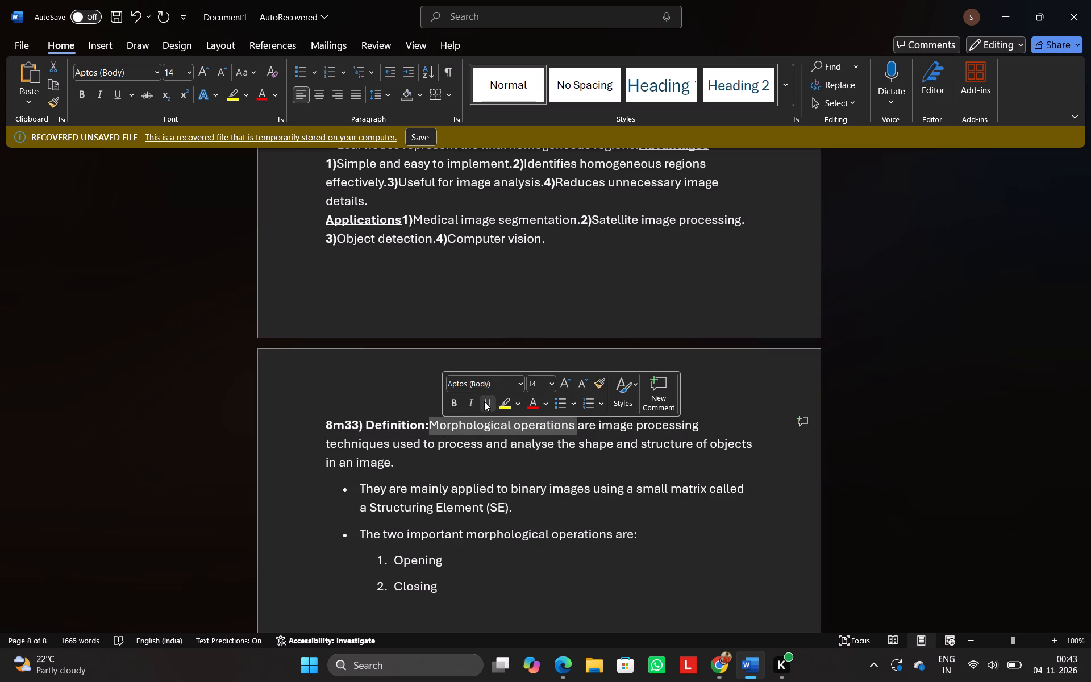
left_click(484, 401)
left_click(357, 398)
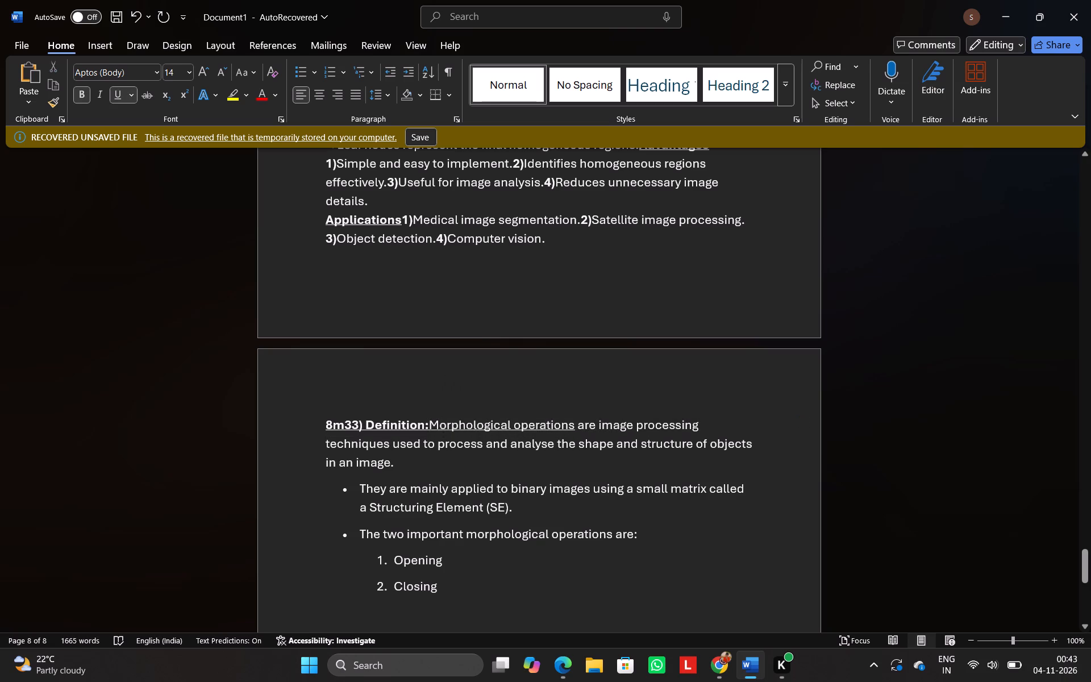
Copy the ⇒ arrow from the preceding quadtree answer, and insert "-" and the arrow between "Definition:" and "Morphological operations".
left_click(360, 494)
scroll(369, 234, "up", 1)
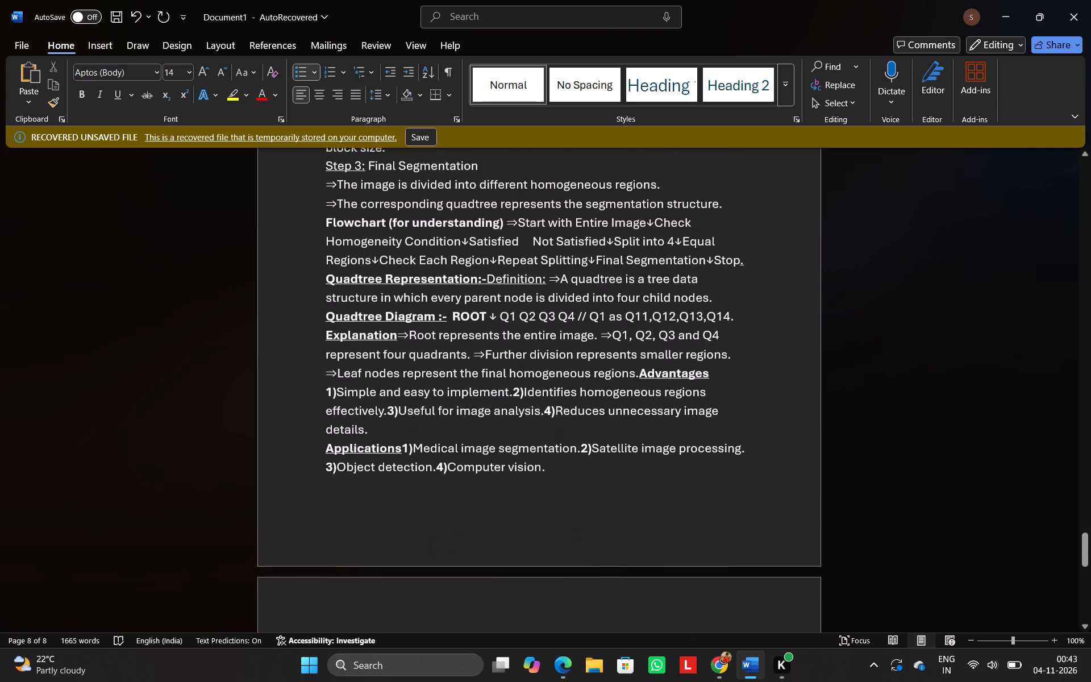
scroll(369, 234, "up", 1)
double_click(335, 219)
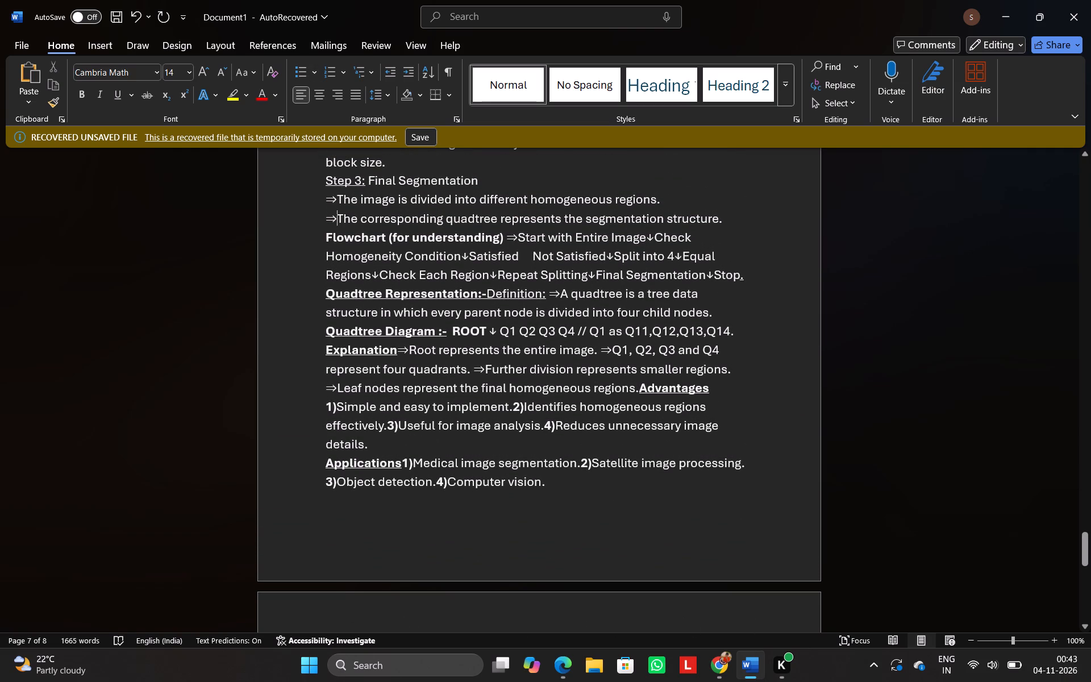
double_click(332, 221)
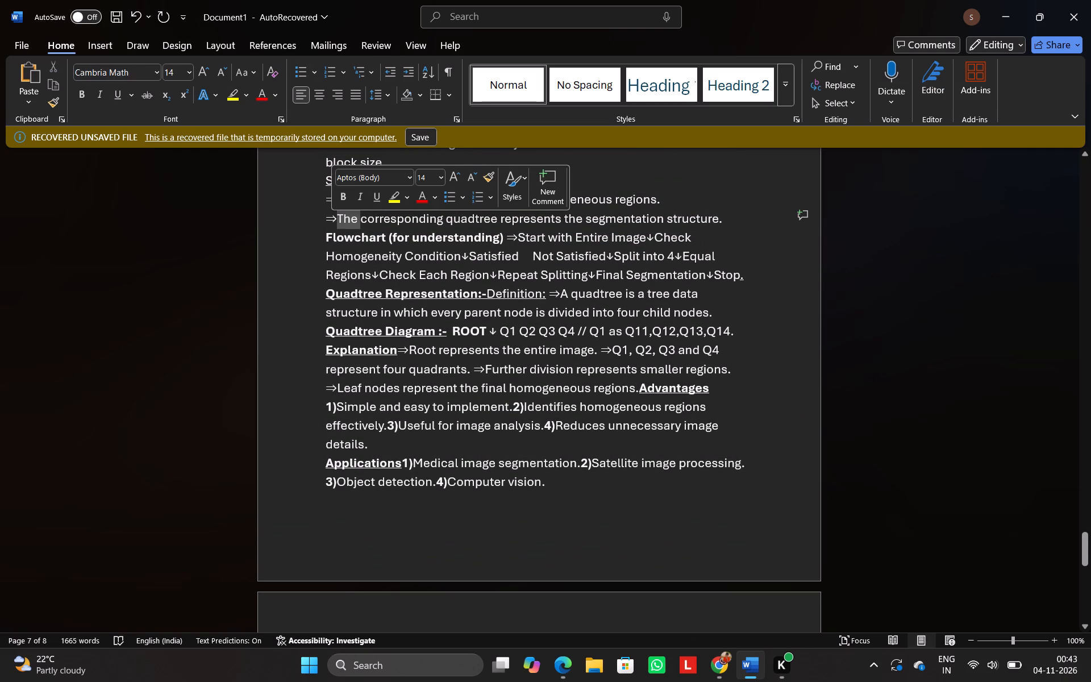
double_click(327, 218)
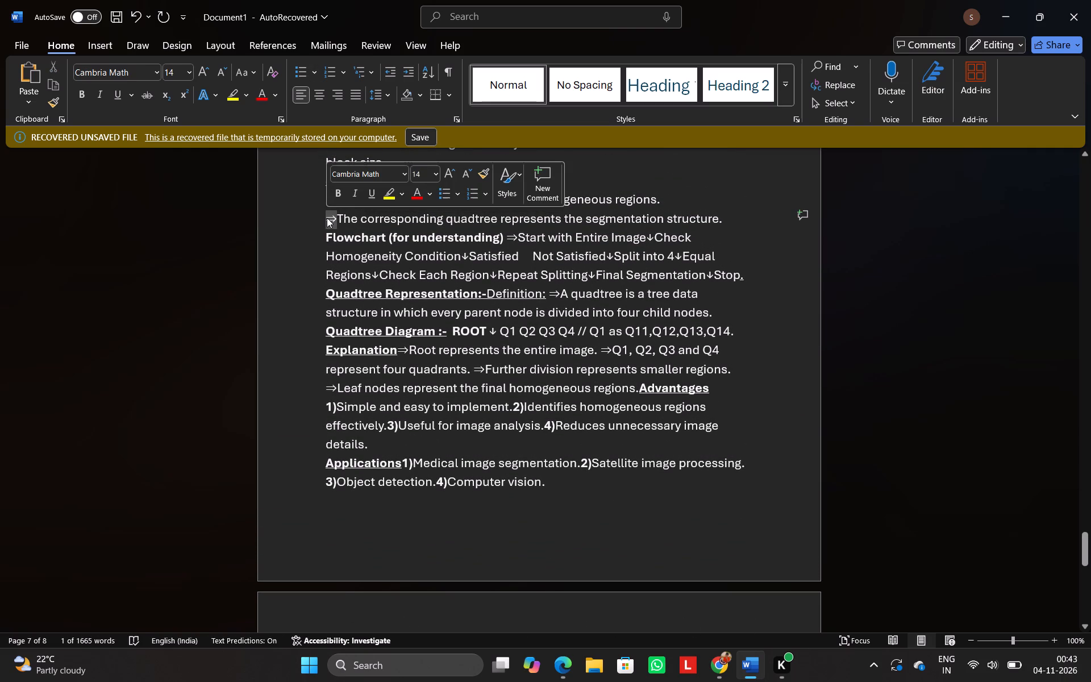
key("ctrl+c")
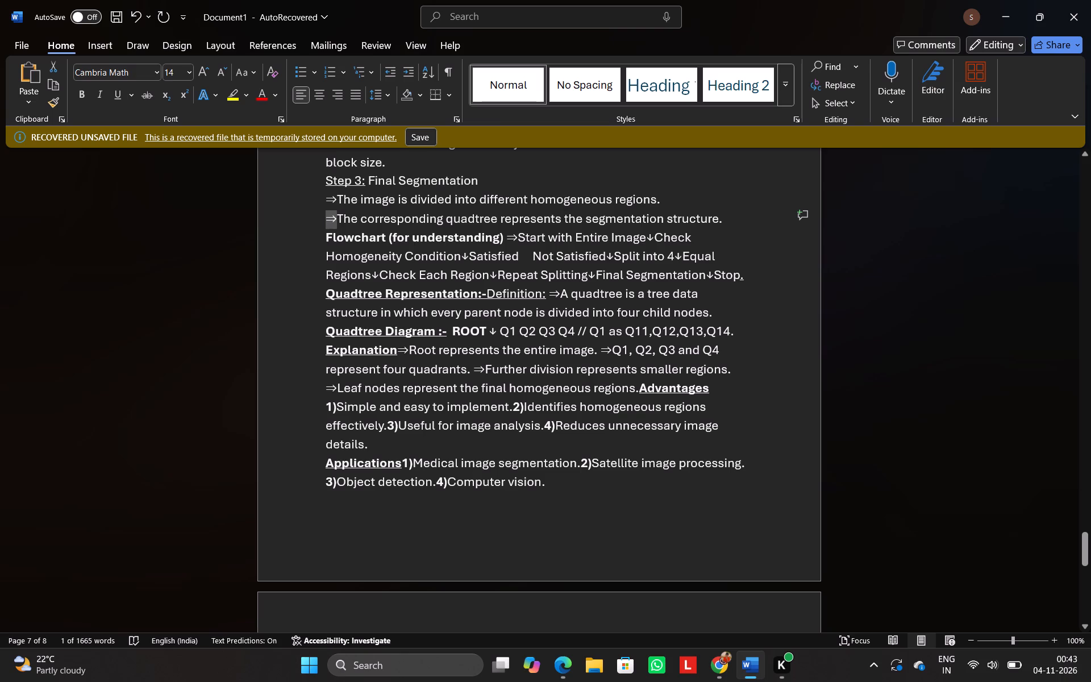
scroll(572, 477, "down", 2)
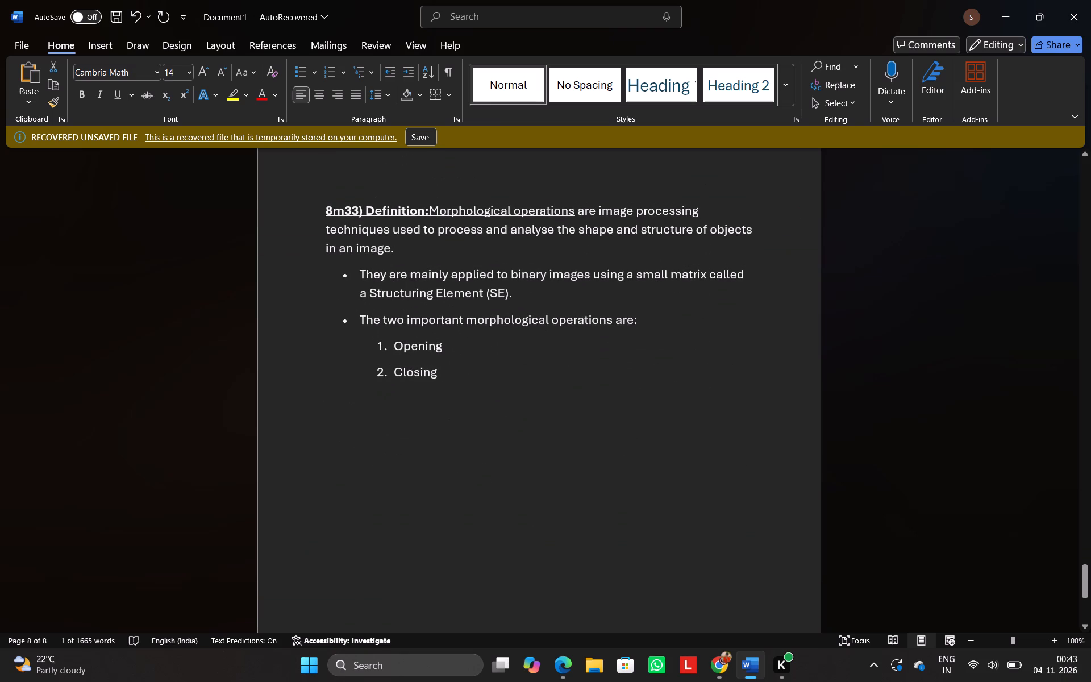
left_click(427, 211)
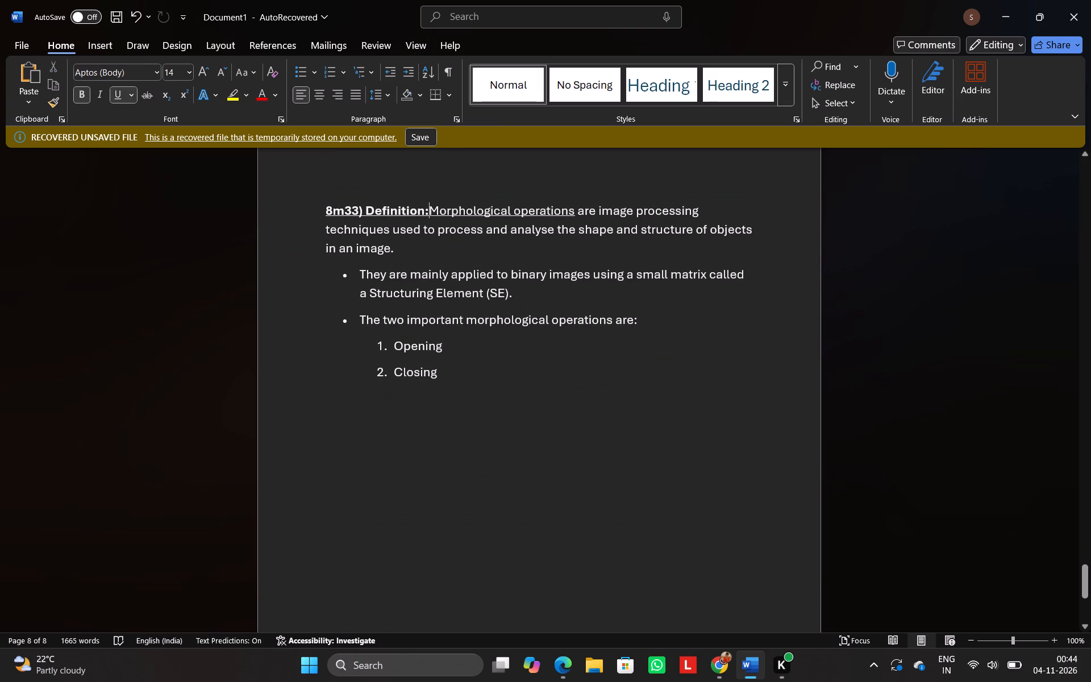
key("minus")
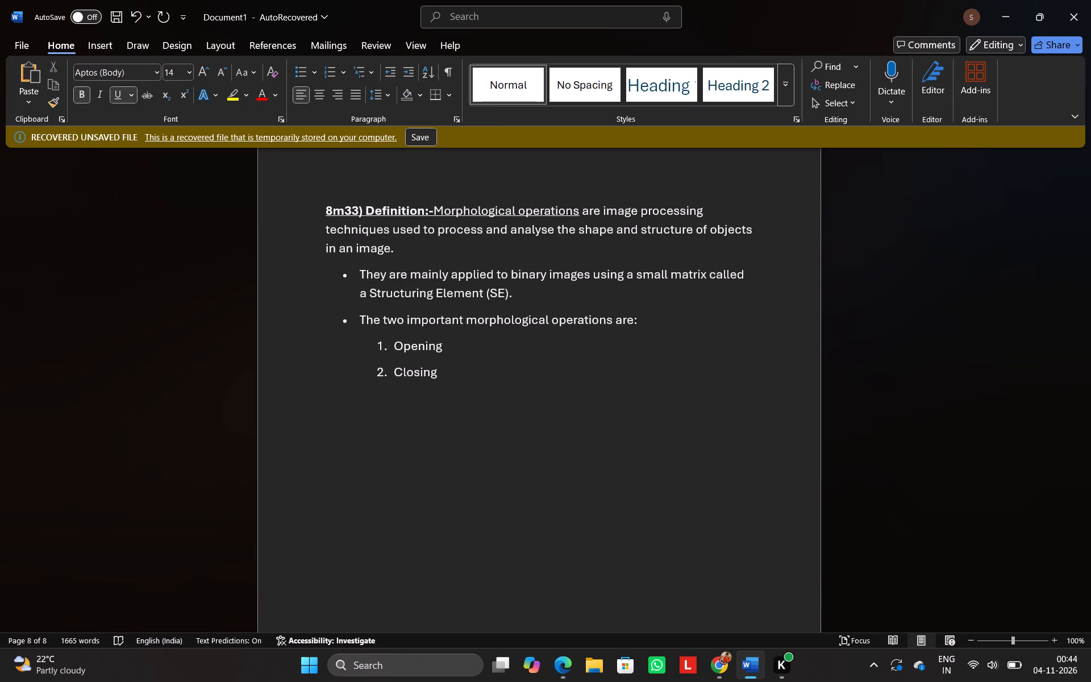
key("ctrl+v")
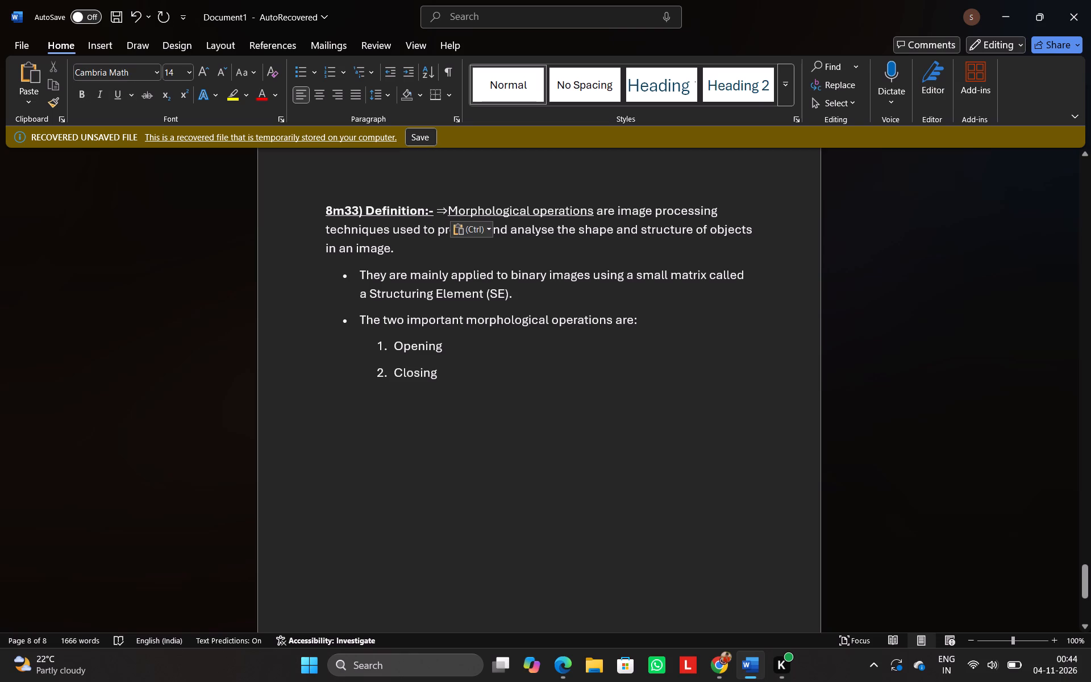
Merge the "They are mainly applied to binary images" bullet into the paragraph after "in an image.", with a ⇒ arrow before it.
left_click(407, 254)
key("ctrl+v")
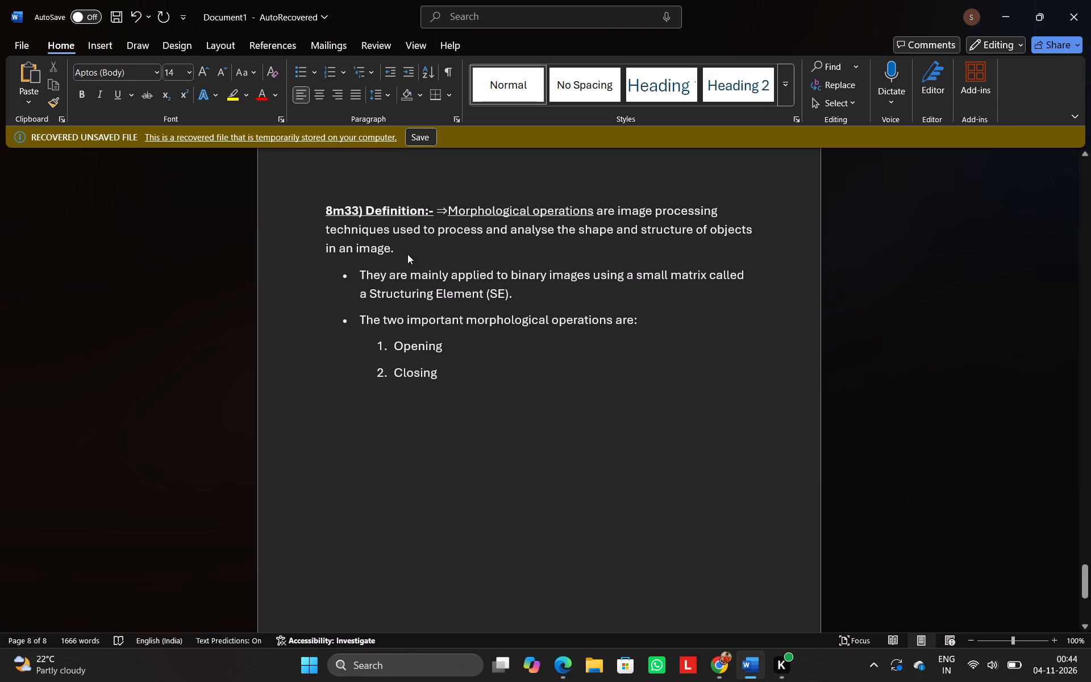
left_click(355, 286)
key("Up")
key("Up")
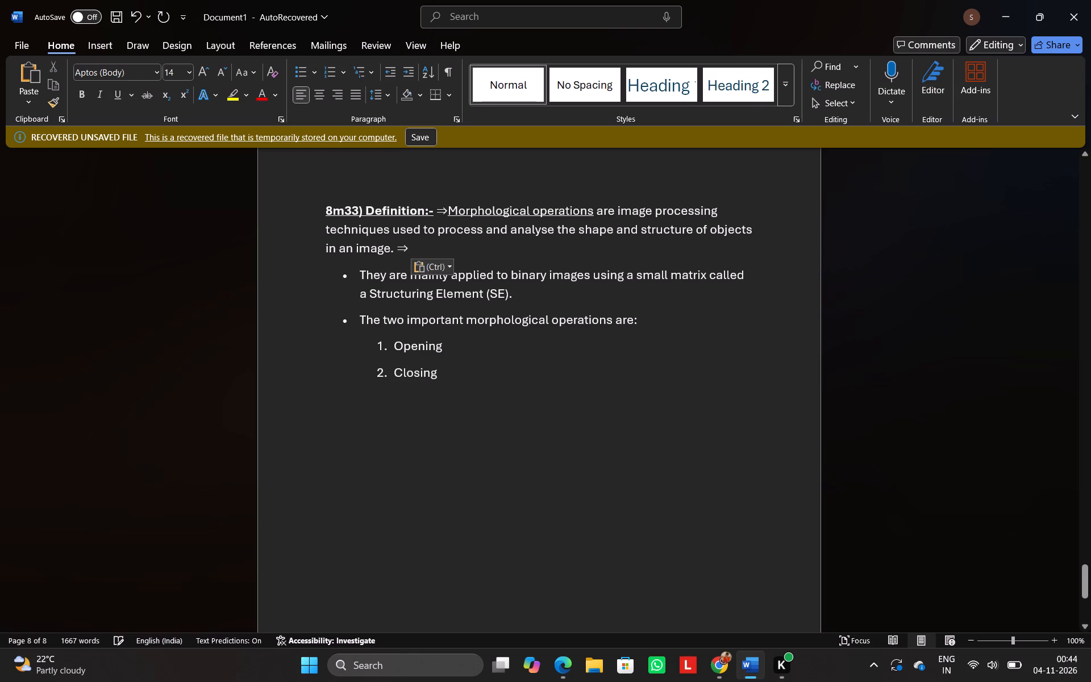
key("Down")
key("BackSpace")
key("BackSpace")
key("BackSpace")
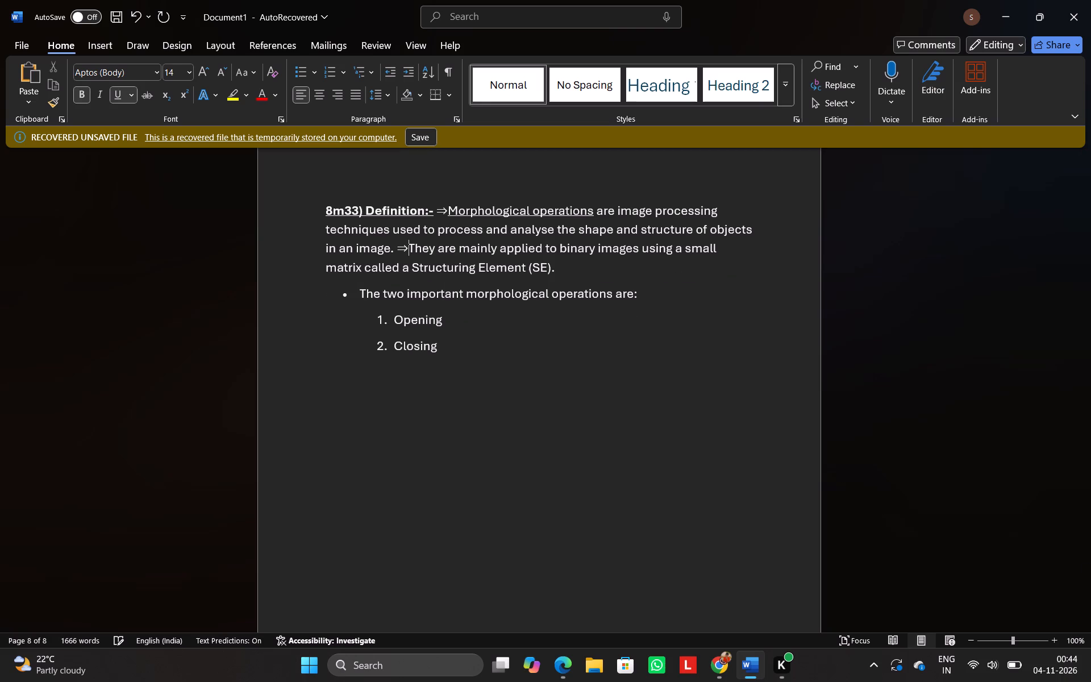
Merge the "The two important morphological operations are:" bullet into the paragraph after "(SE).", with a ⇒ arrow before it.
key("Up")
key("Down")
key("Down")
key("Down")
key("Left")
key("Left")
key("Left")
key("Left")
key("Left")
key("Left")
key("Left")
key("Left")
key("Left")
key("BackSpace")
key("BackSpace")
key("BackSpace")
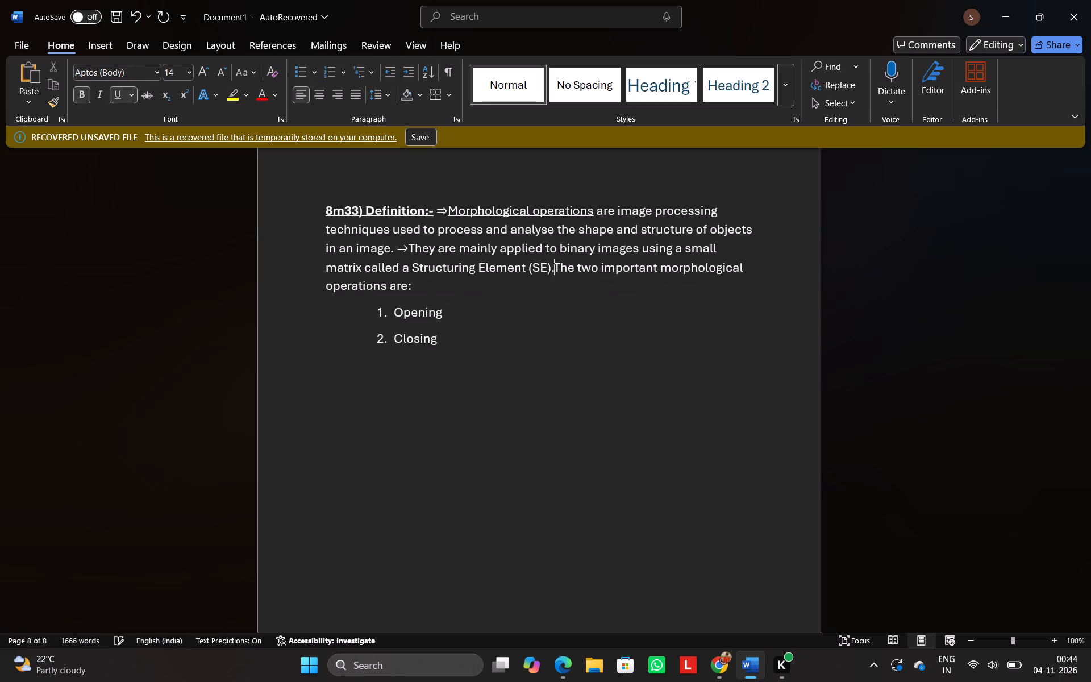
key("ctrl+v")
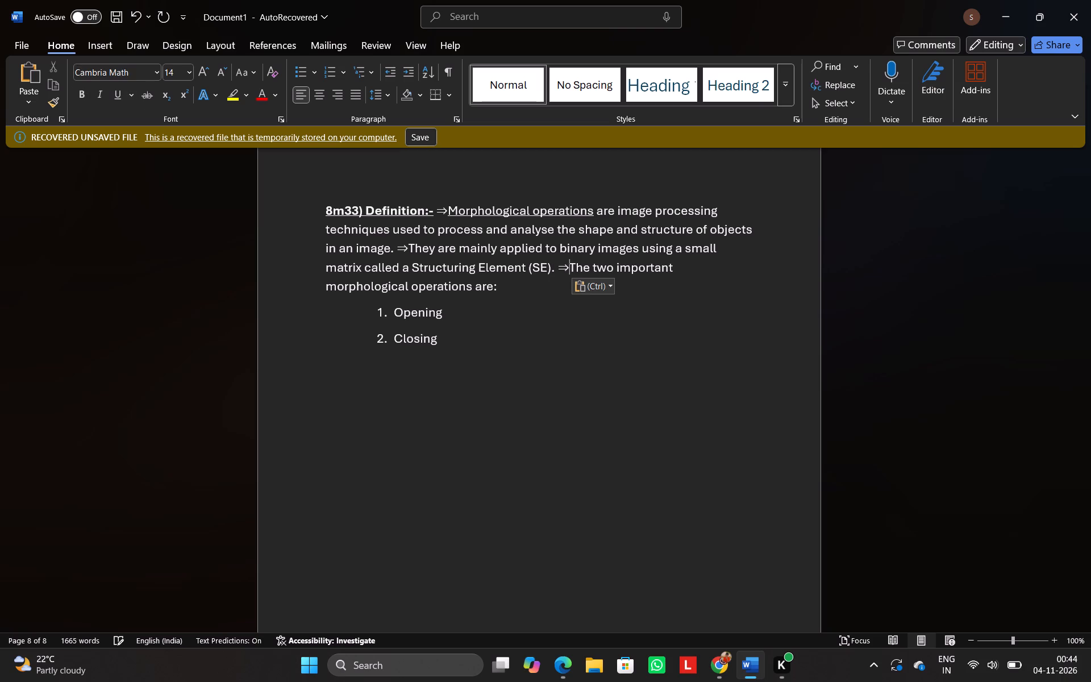
Replace the automatic numbering of Opening and Closing with a single line reading "1)Opening 2)Closing".
left_click(374, 313)
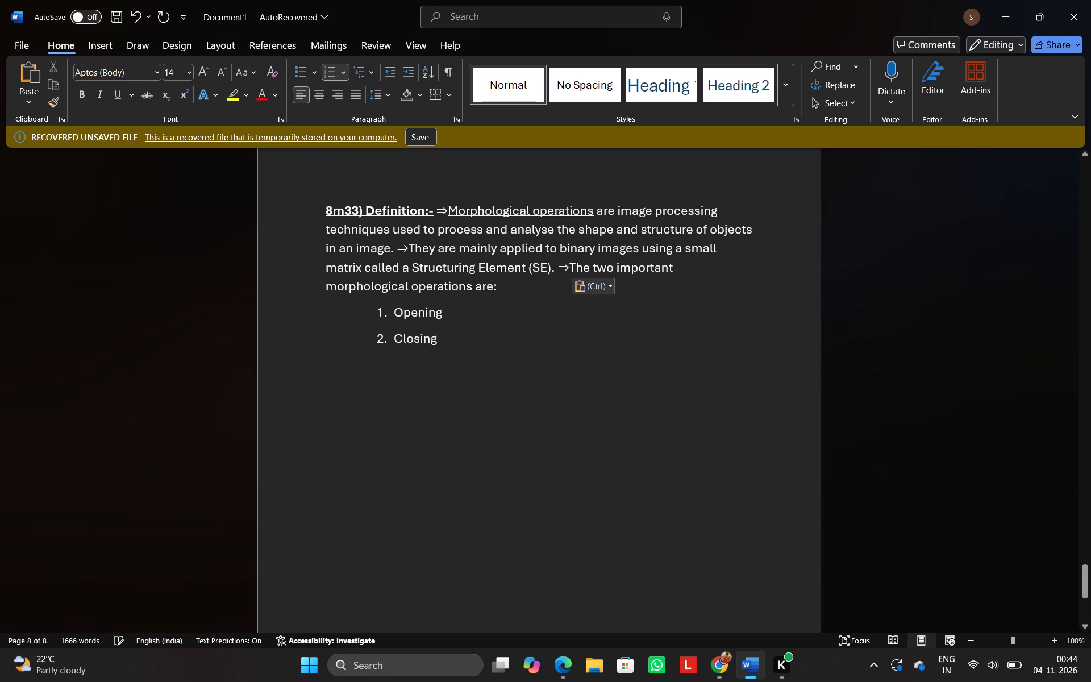
key("BackSpace")
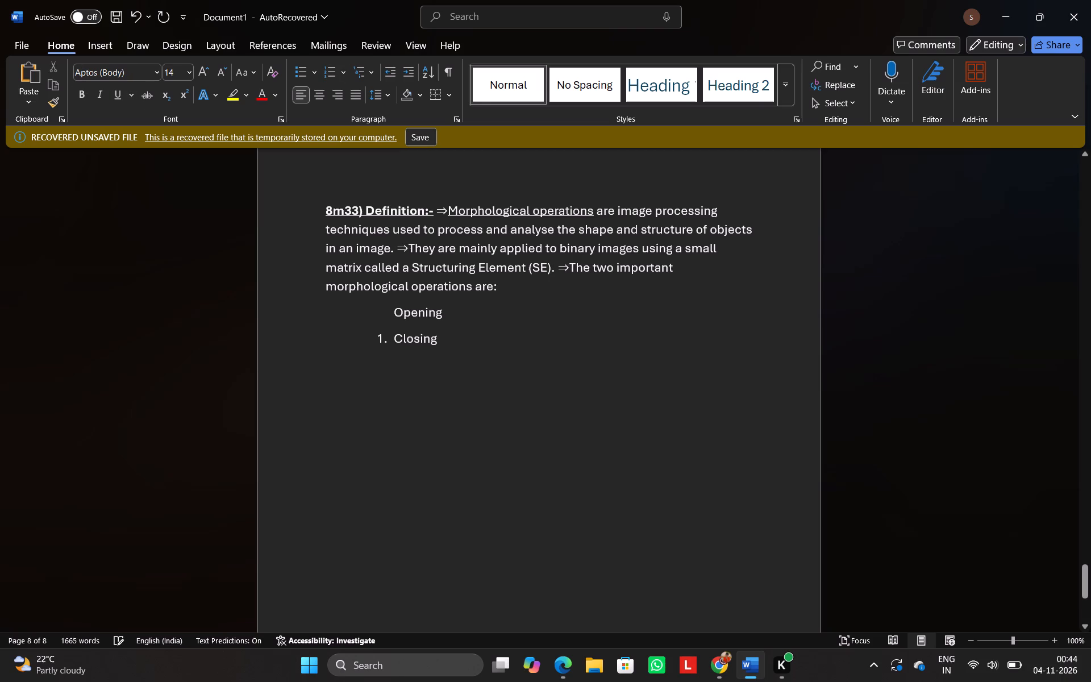
type("1)")
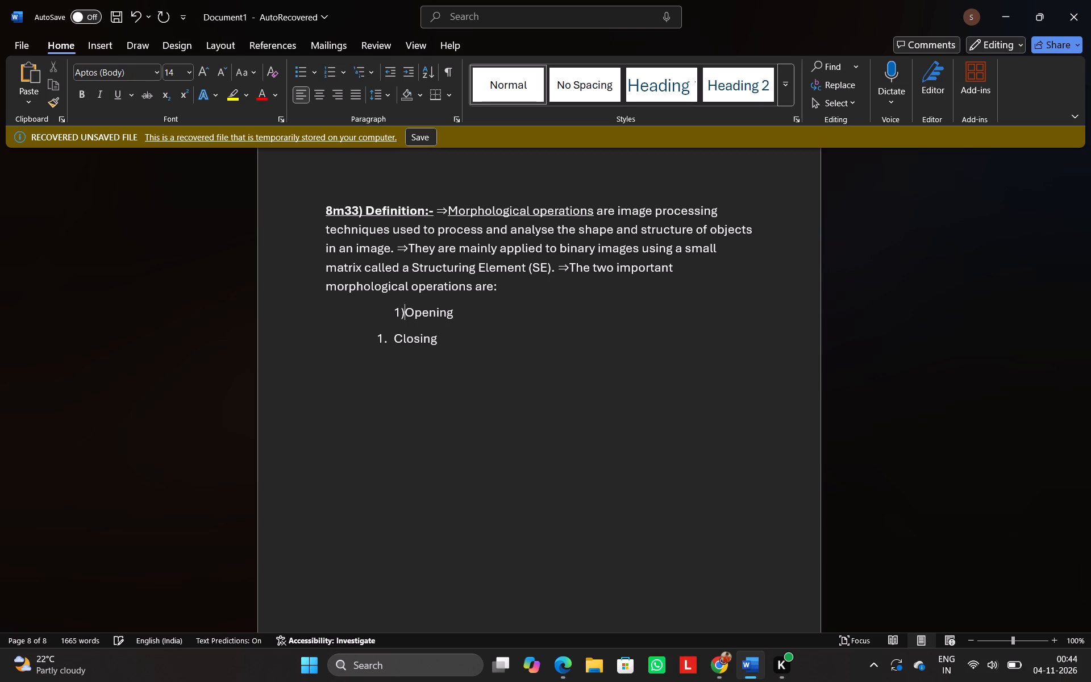
key("Down")
key("Left")
key("Left")
key("BackSpace")
key("BackSpace")
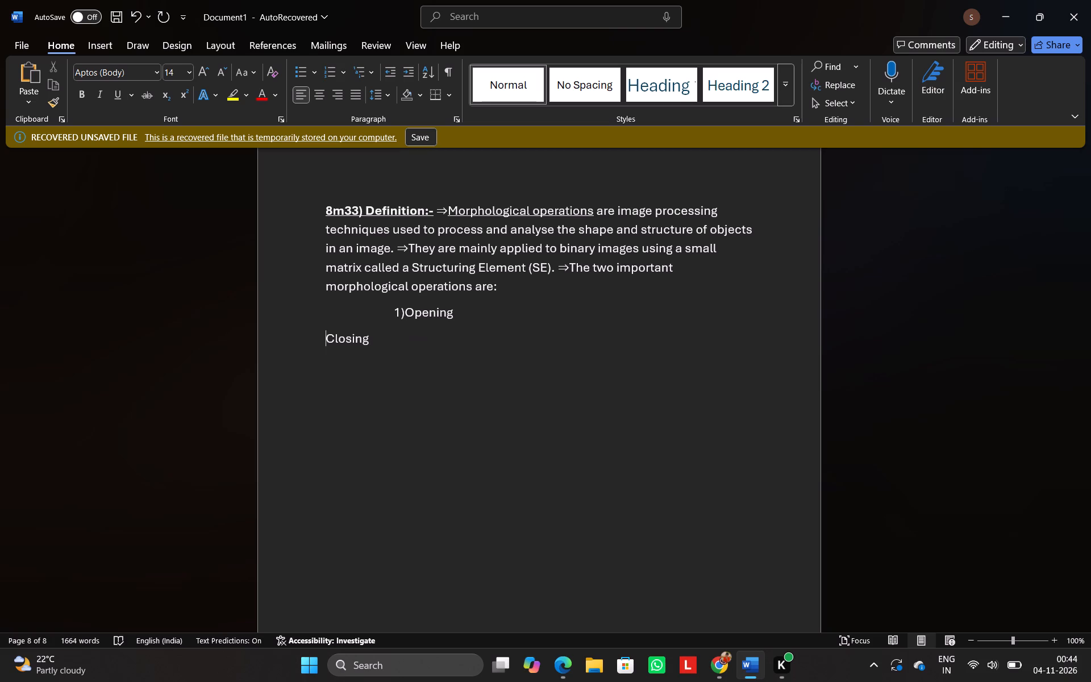
key("BackSpace")
key("2")
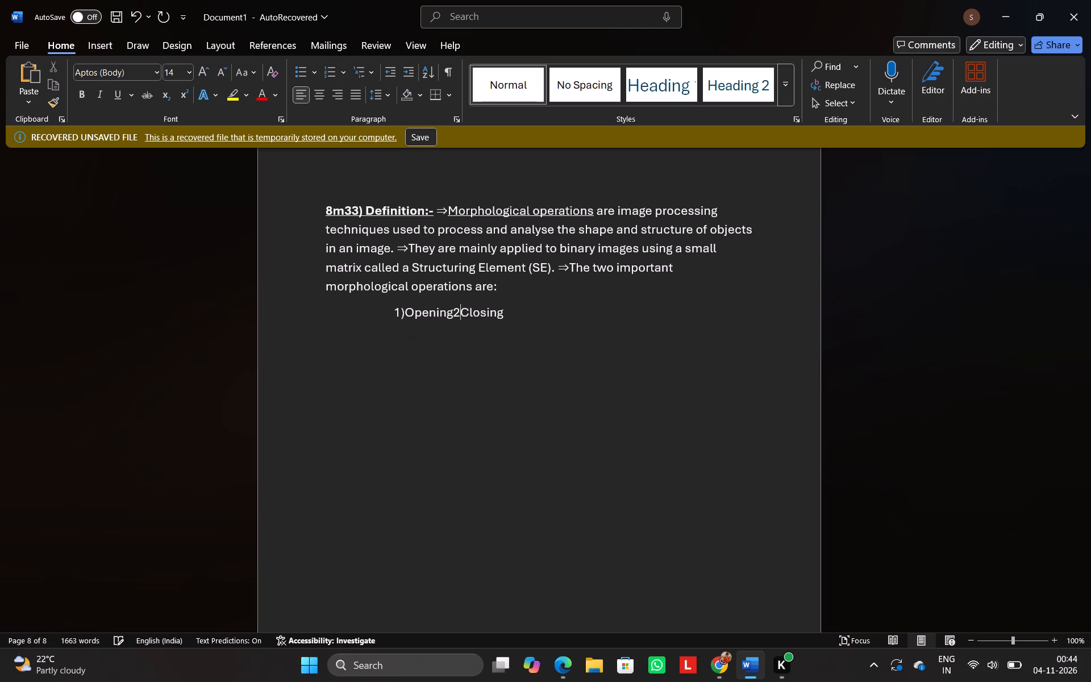
key("shift+parenright")
key("Left")
key("Left")
key("space")
key("space")
Join the Opening and Closing line to the preceding sentence so it reads "operations are :-1)Opening 2)Closing".
key("Left")
key("Left")
key("Left")
key("Left")
key("Left")
key("Left")
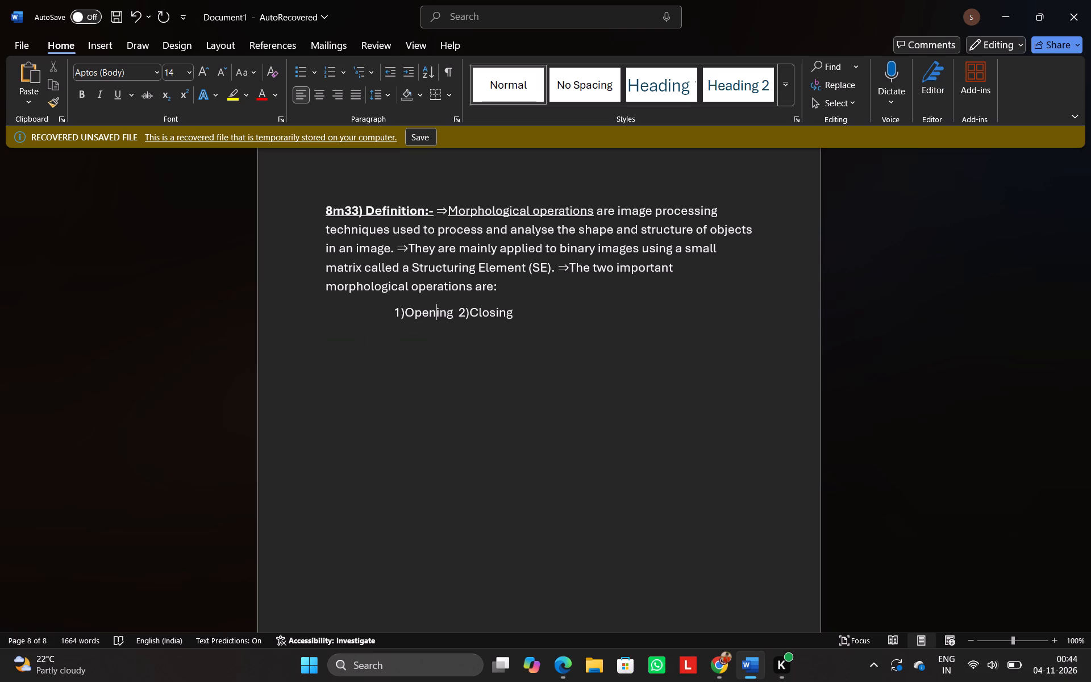
key("Left")
key("Left")
key("Left")
key("Left")
key("Left")
key("BackSpace")
key("BackSpace")
key("BackSpace")
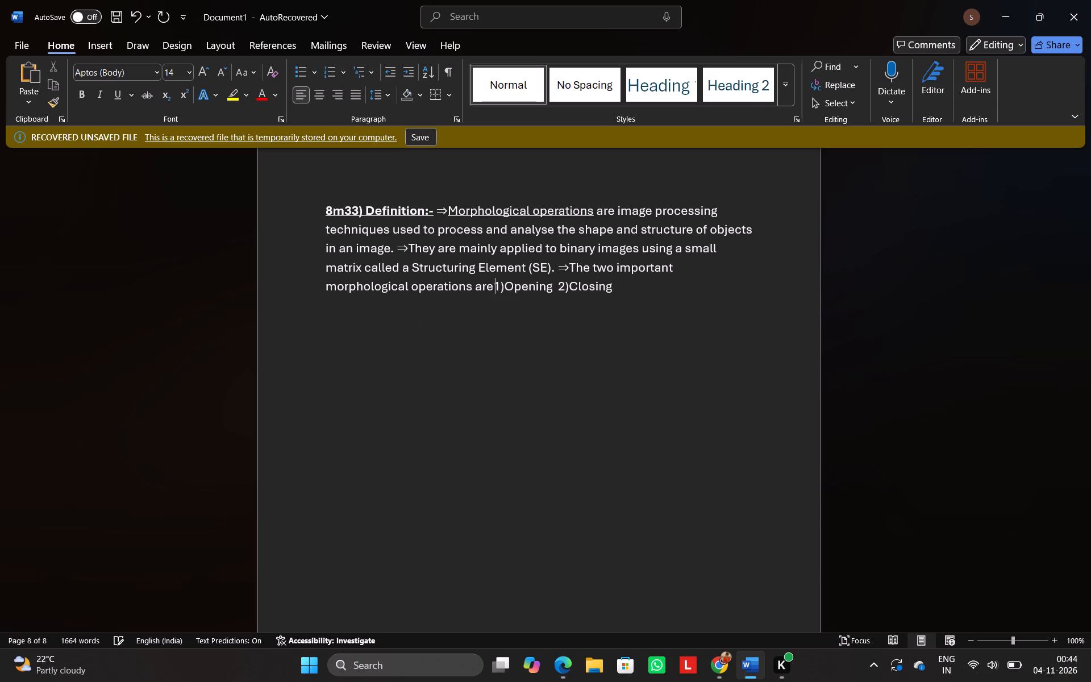
key("space")
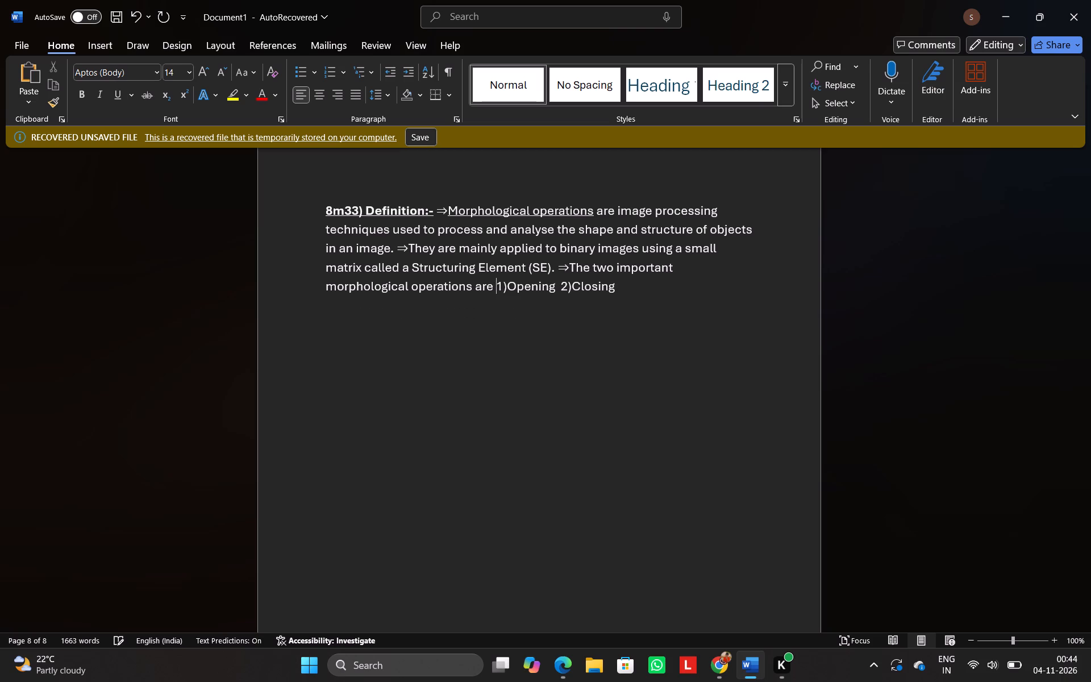
type(":-")
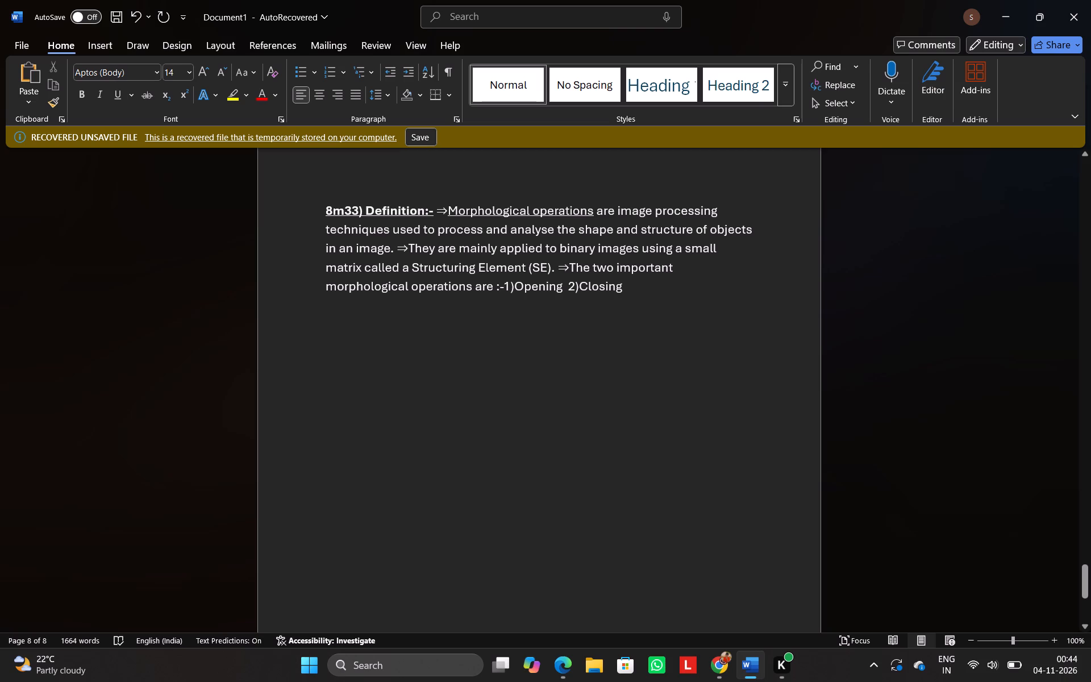
Underline "1)Opening 2)Closing" and end the line with a space and a period.
left_click_drag(504, 285, 632, 292)
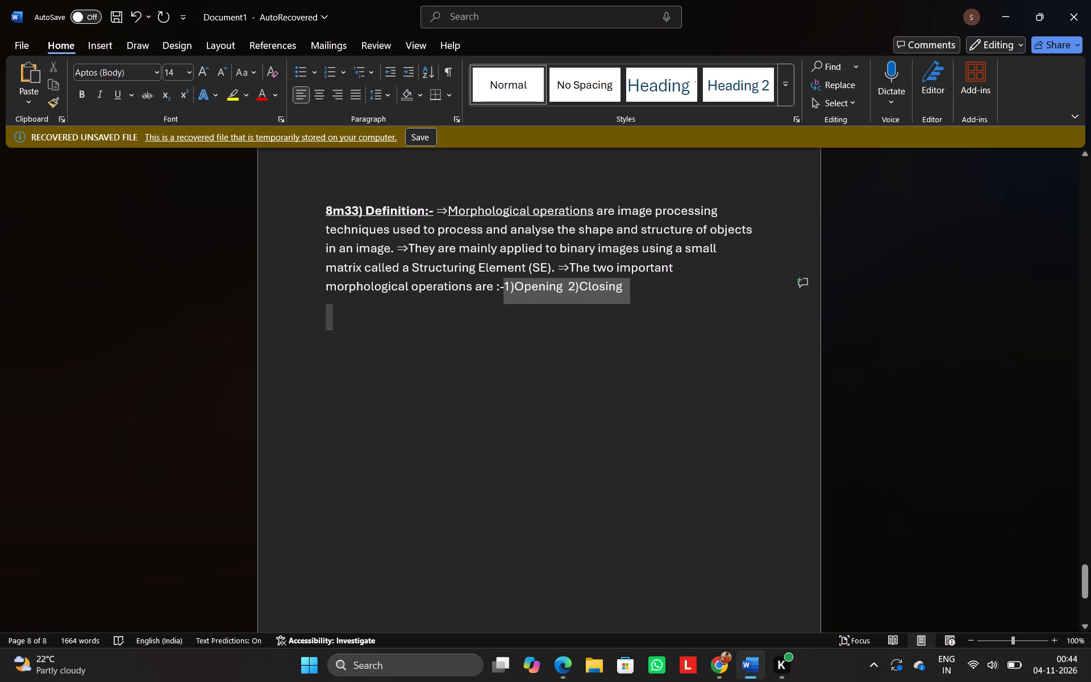
left_click_drag(632, 292, 632, 291)
left_click(676, 269)
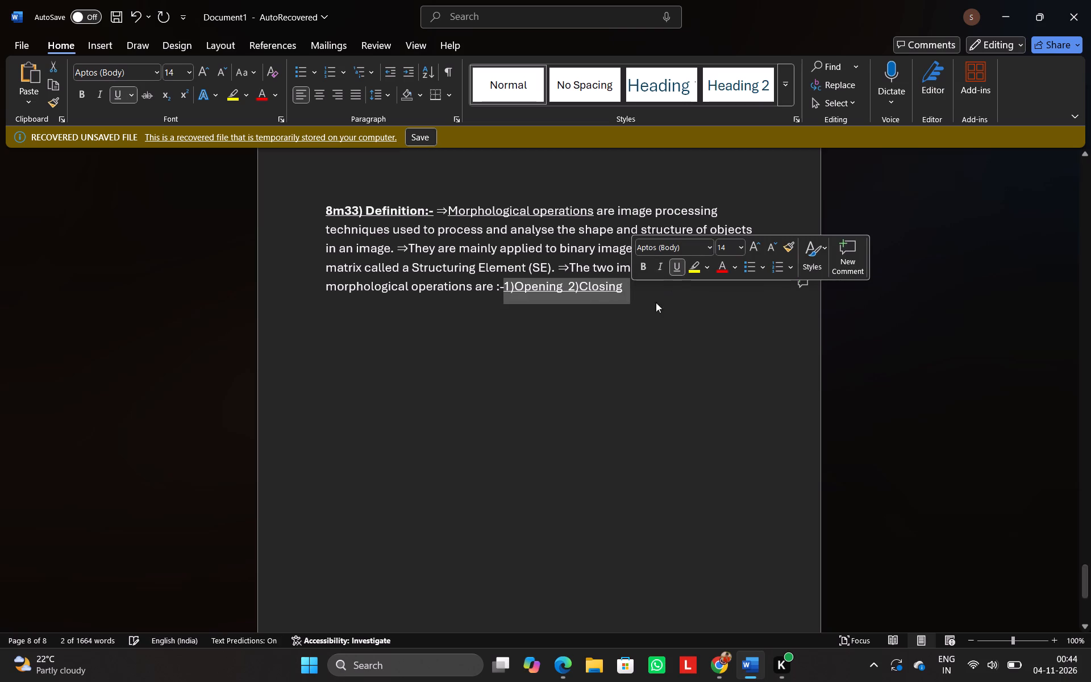
left_click(638, 328)
left_click(629, 295)
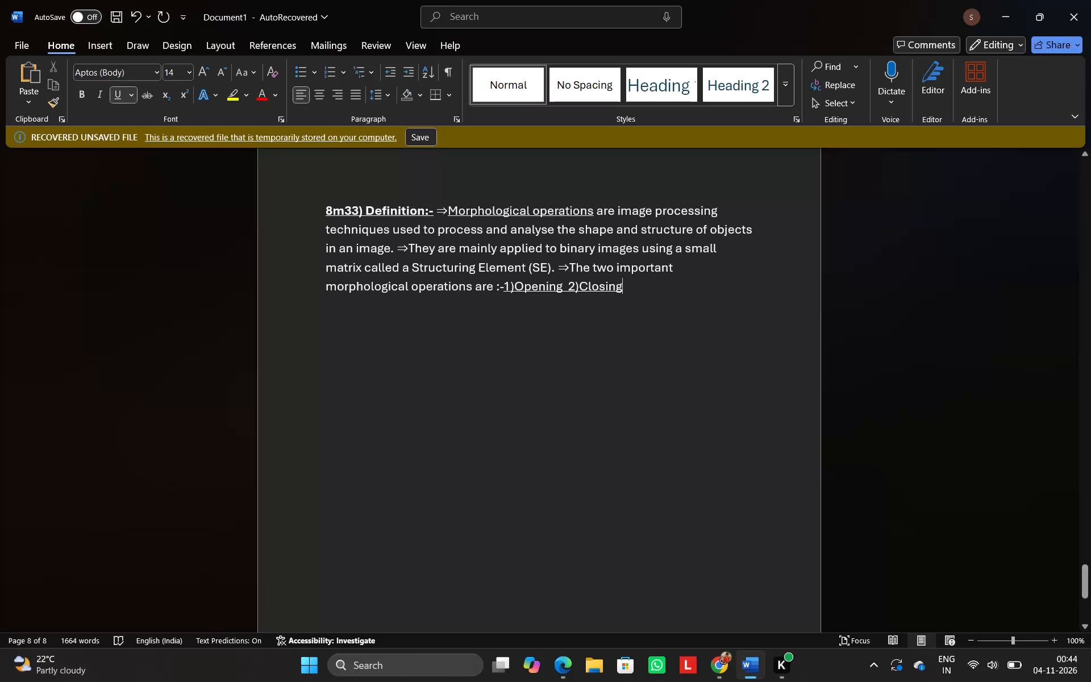
key("space")
key("period")
left_click(730, 667)
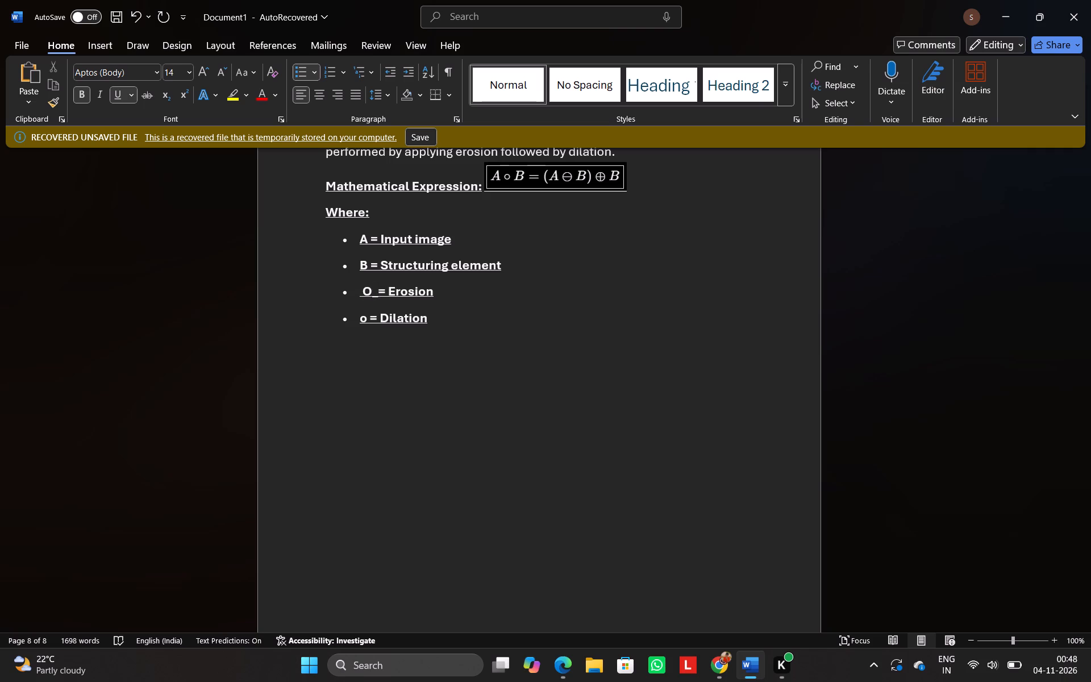
key("BackSpace")
key("minus")
Complete the dilation symbol as "O+" directly before "= Dilation" and recheck it against ChatGPT.
key("Down")
key("Left")
key("BackSpace")
key("shift+plus")
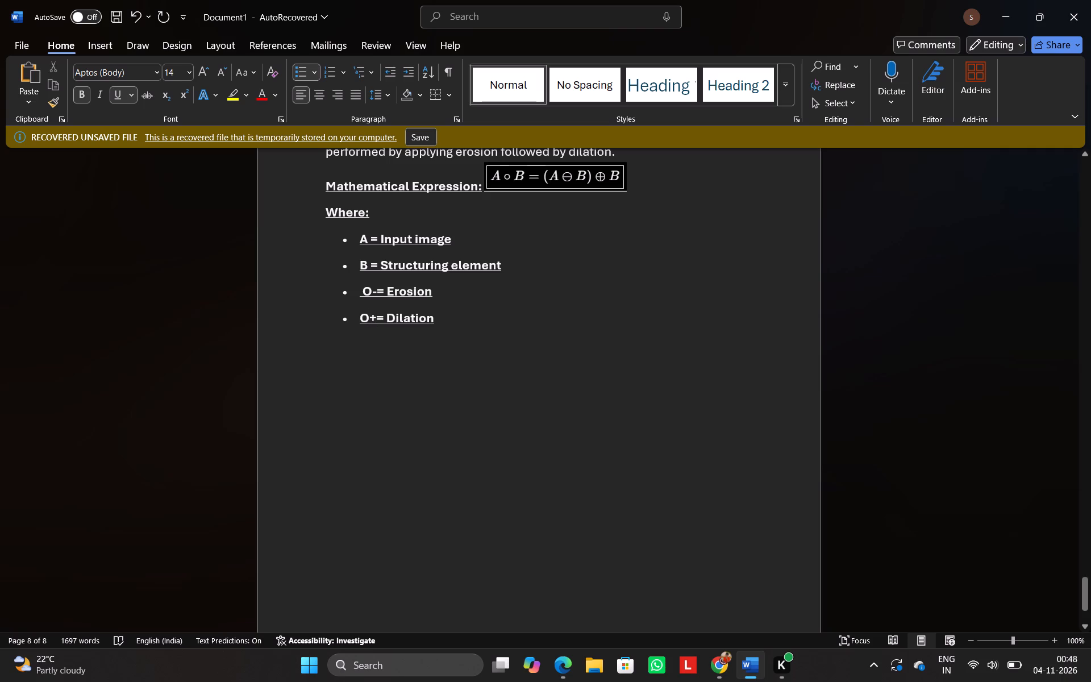
left_click(723, 665)
left_click(723, 665)
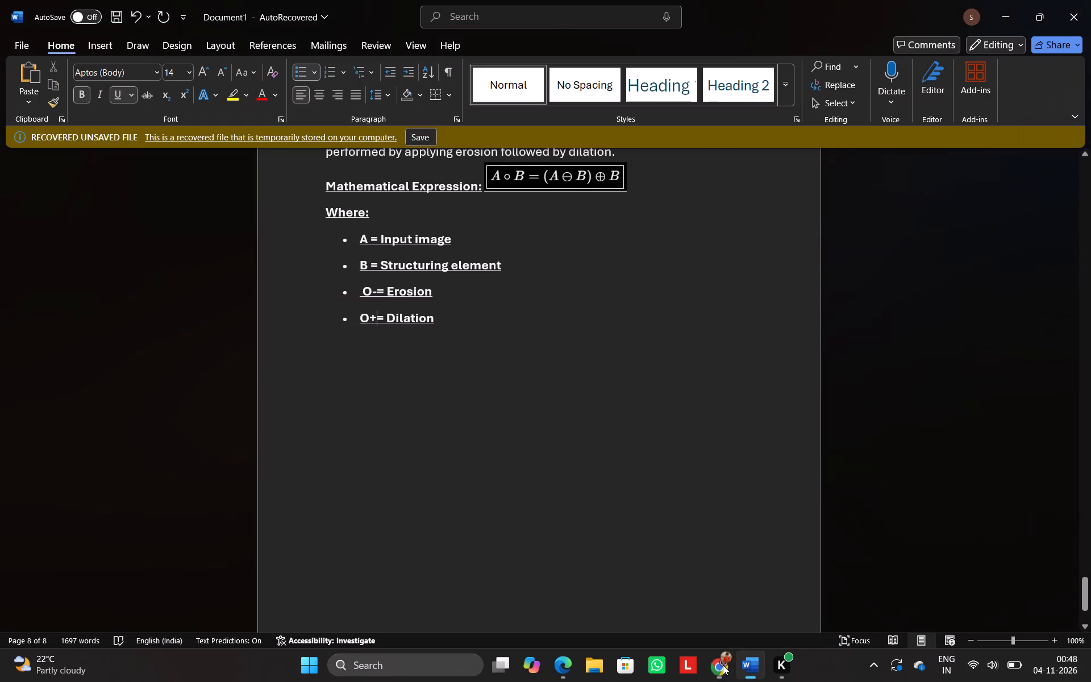
Join the "A = Input image" and "B = Structuring element" bullets onto the "Where:" line.
left_click(357, 239)
key("BackSpace")
key("BackSpace")
key("BackSpace")
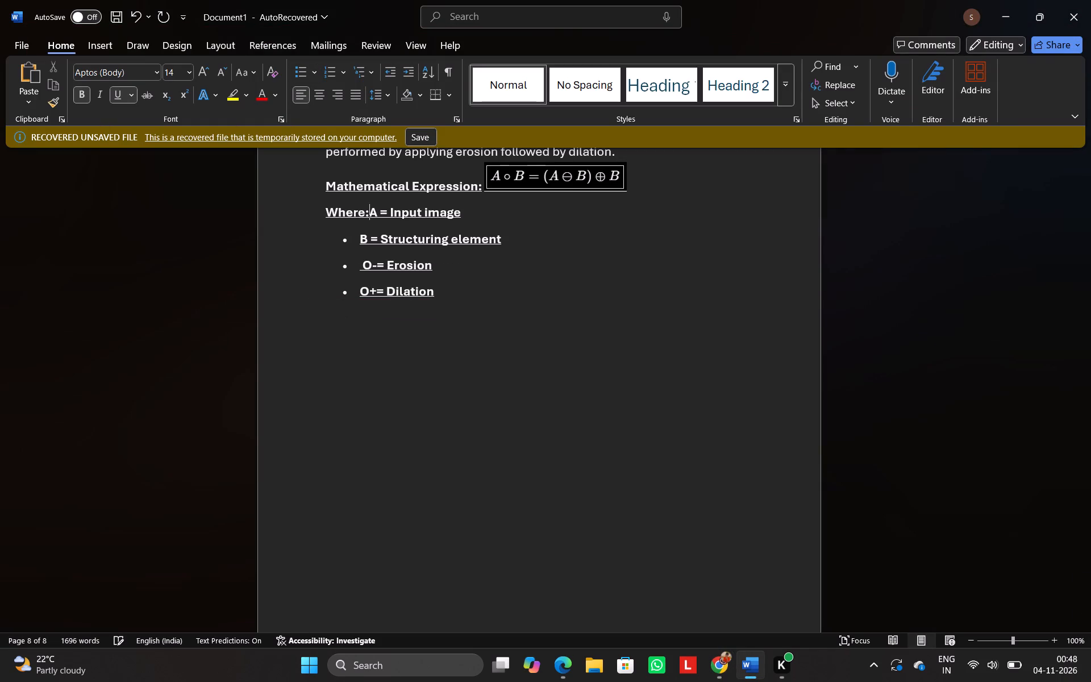
left_click(357, 245)
key("BackSpace")
key("BackSpace")
key("BackSpace")
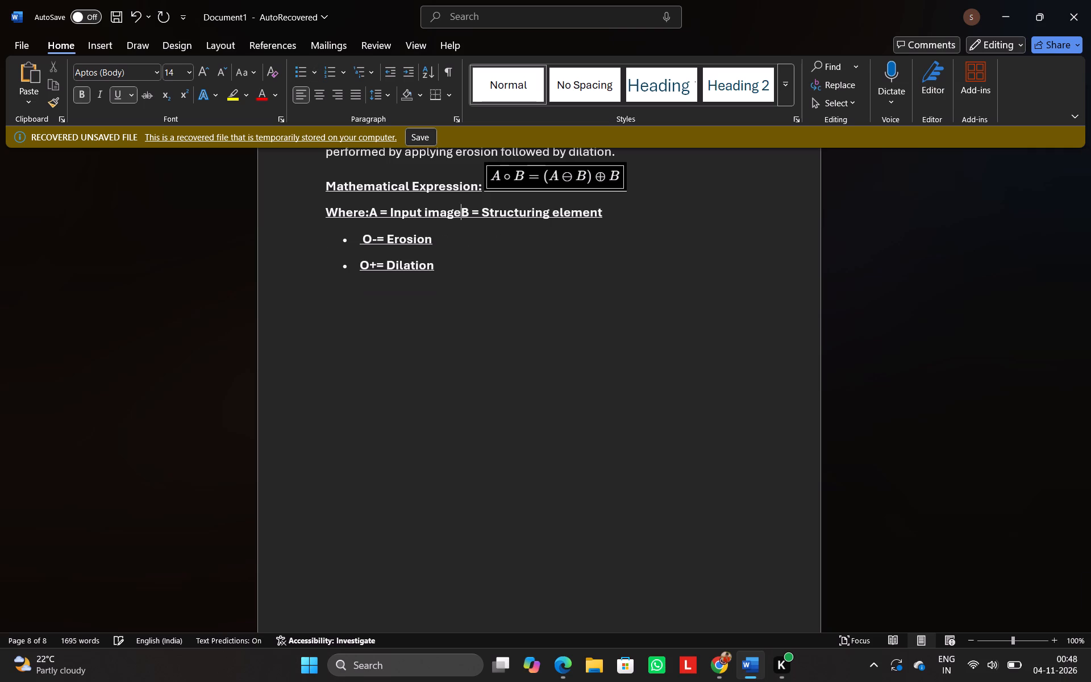
Copy the ⇒ arrow from the Opening Operation line and paste it before "A = Input image" and before "B = Structuring element".
scroll(362, 248, "up", 1)
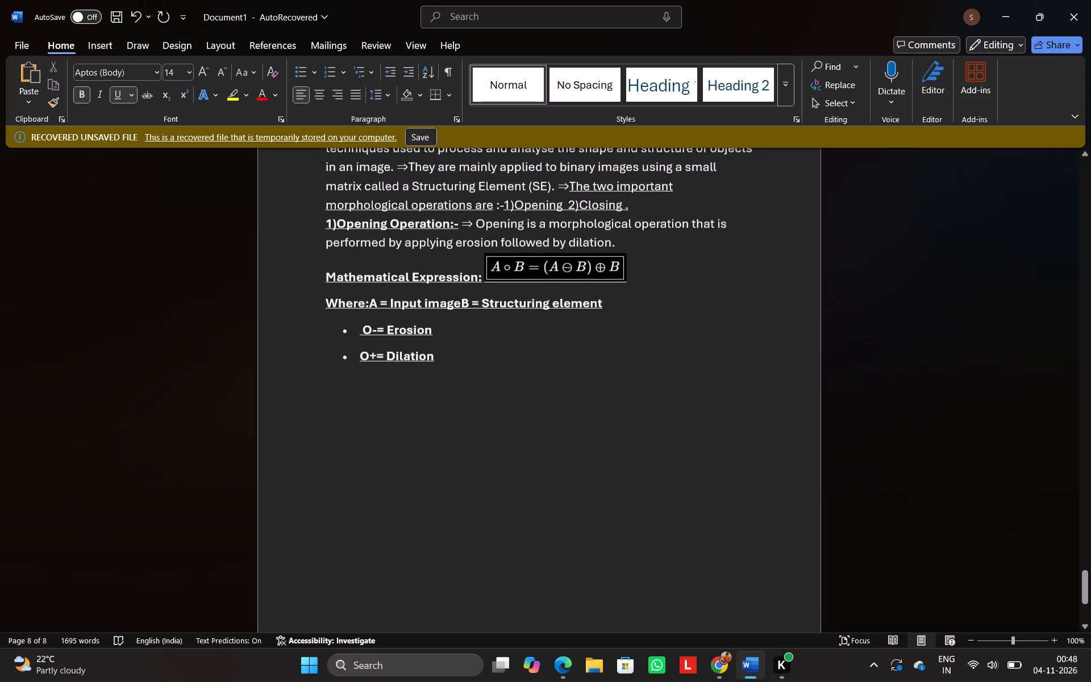
left_click(462, 227)
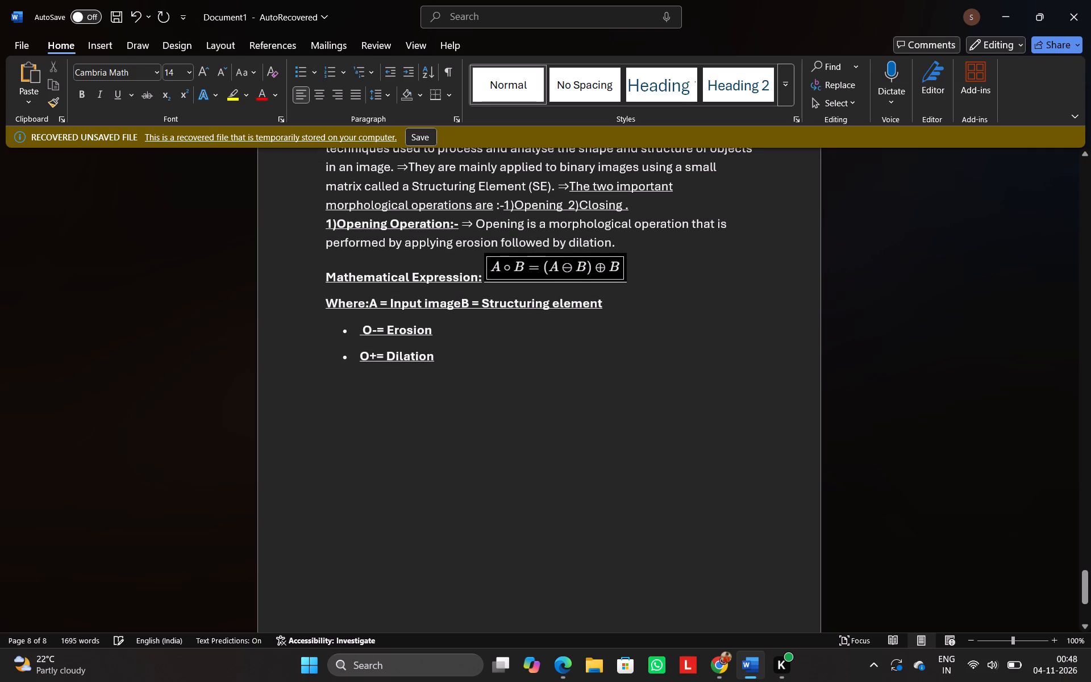
double_click(463, 228)
key("ctrl+c")
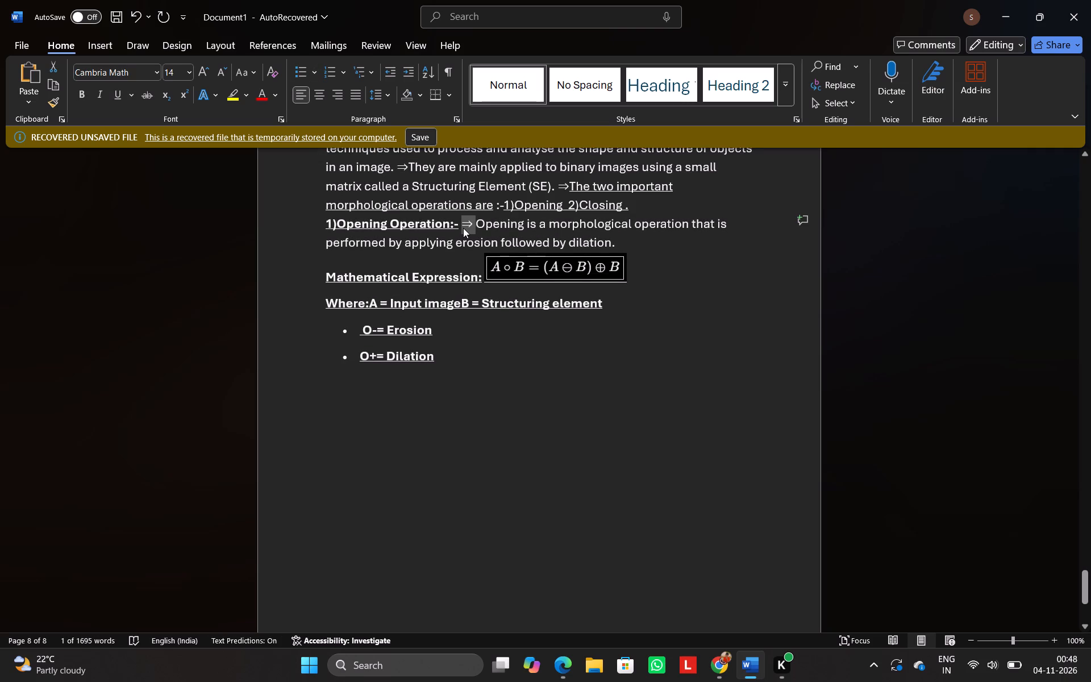
left_click(370, 302)
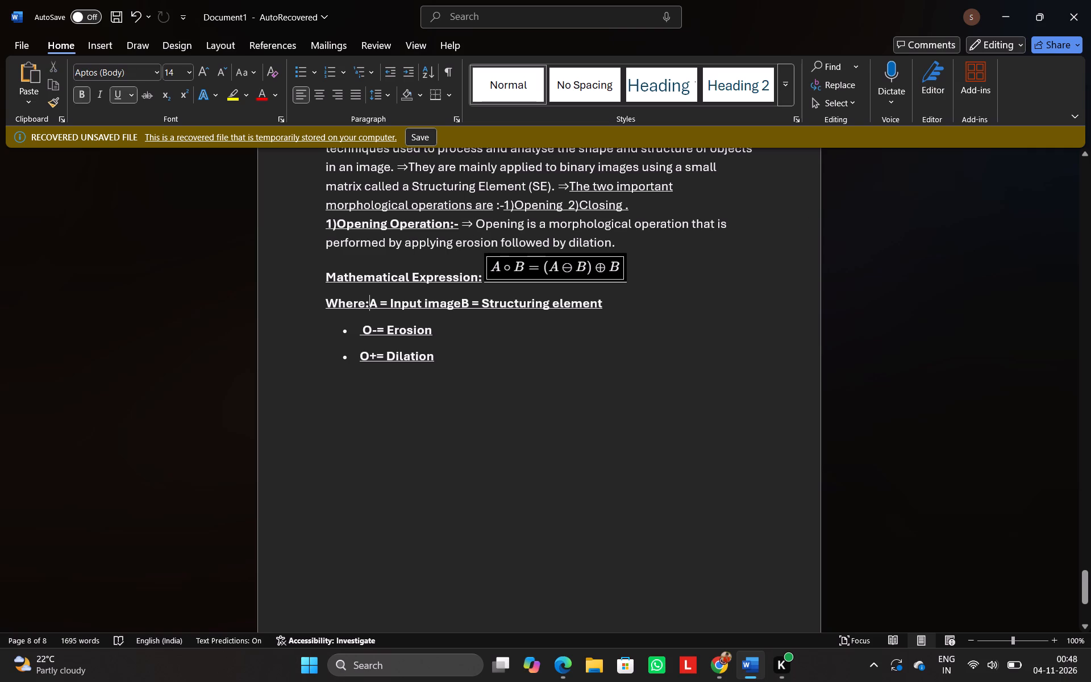
key("ctrl+v")
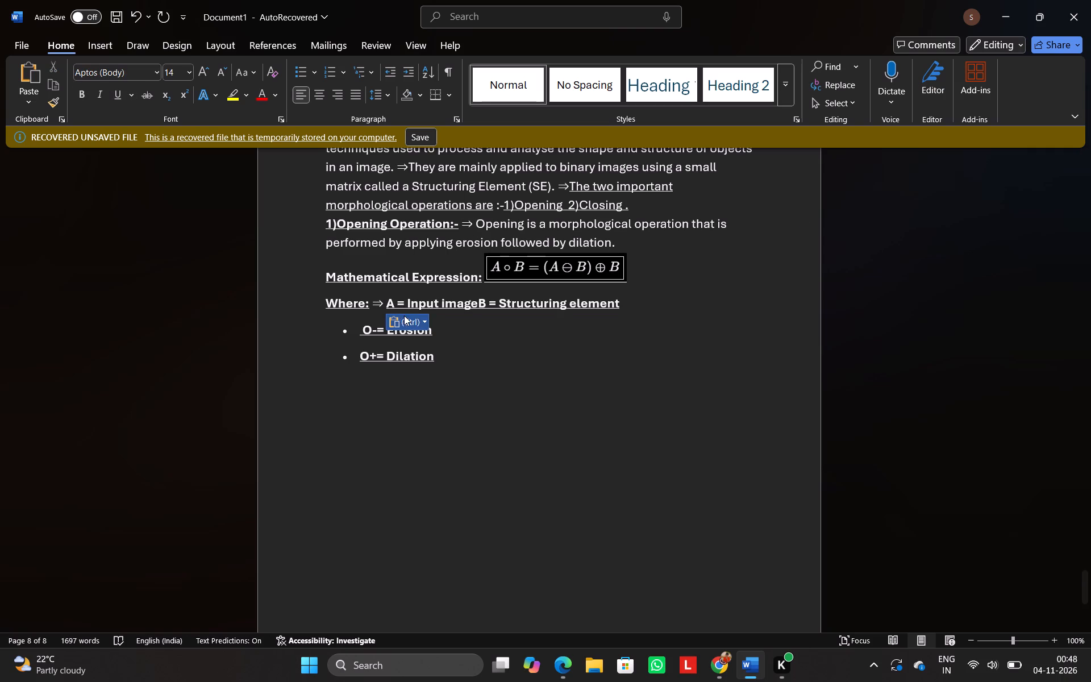
left_click(489, 307)
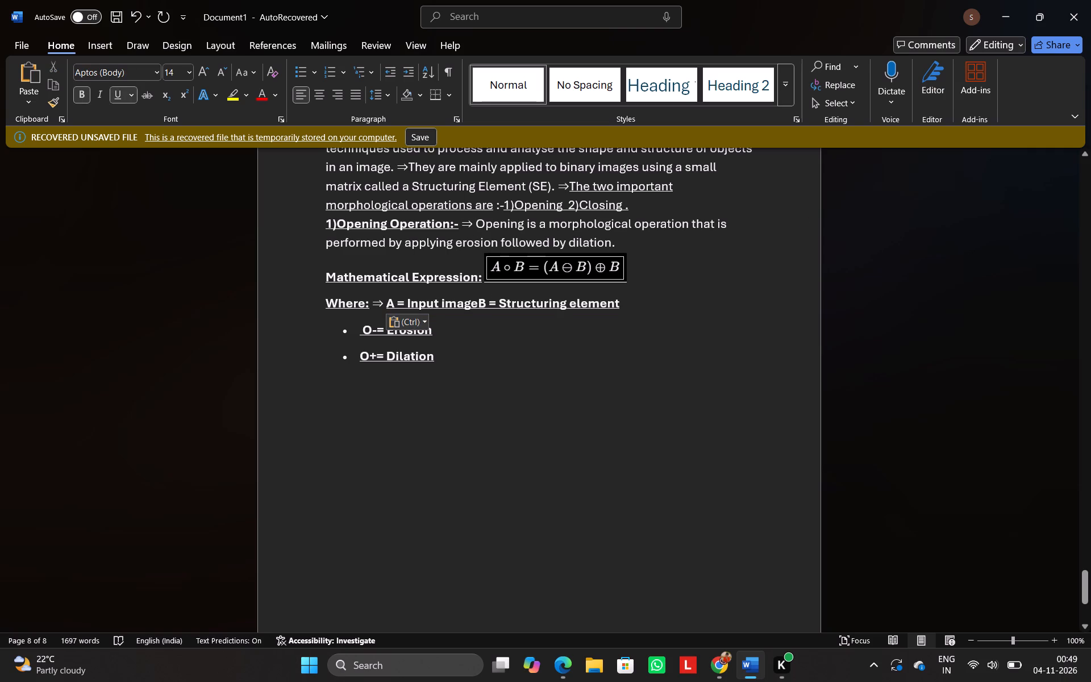
key("Left")
key("Left")
key("ctrl+v")
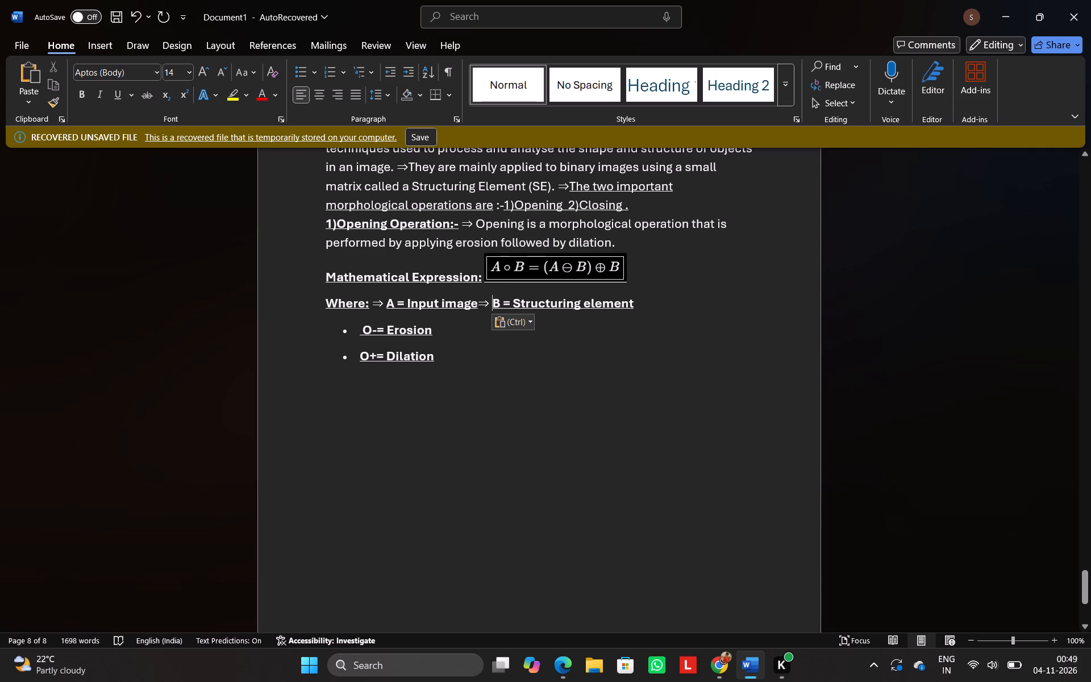
Join the Erosion and Dilation bullets onto the "Where:" line, pasting a ⇒ arrow in front of each.
left_click(357, 329)
key("BackSpace")
key("BackSpace")
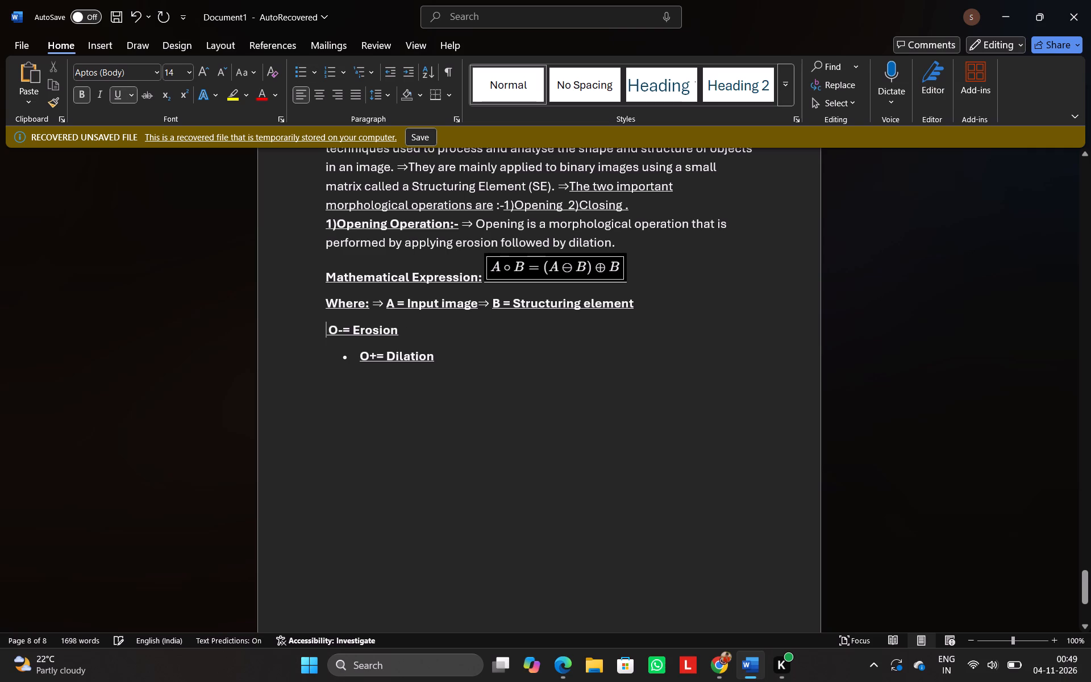
key("BackSpace")
key("ctrl+v")
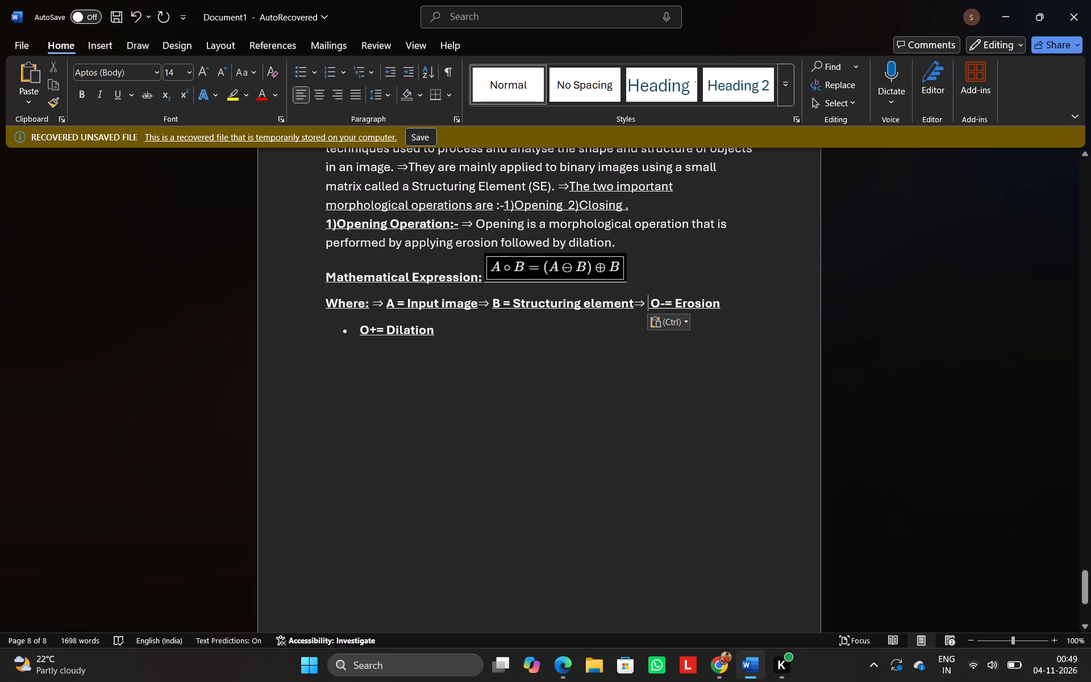
left_click(349, 331)
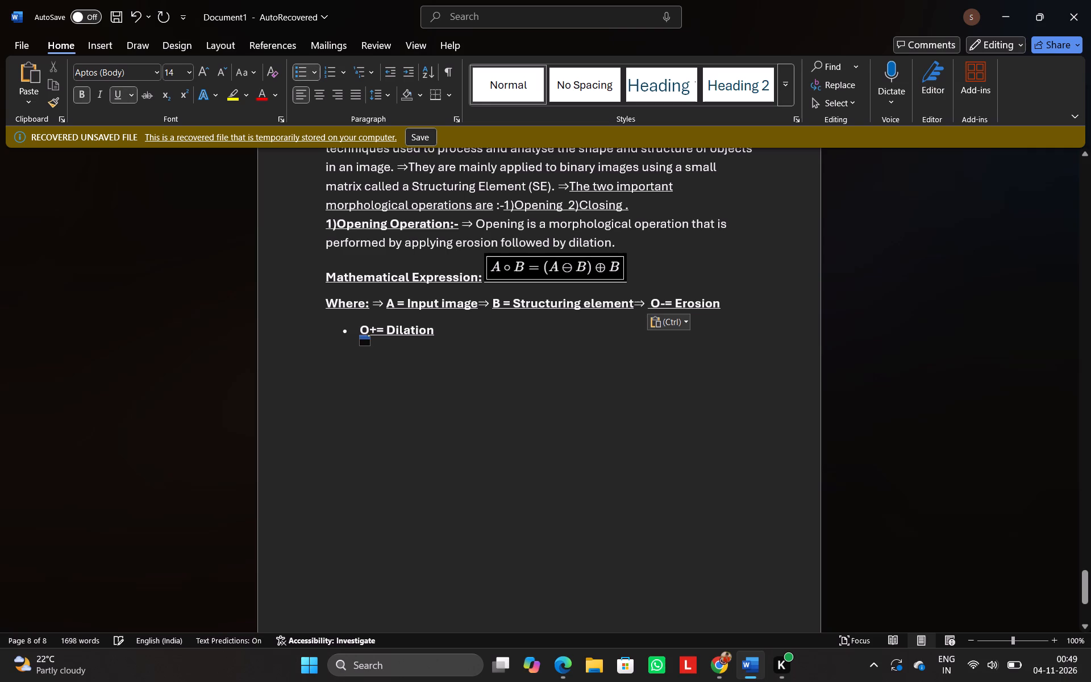
key("BackSpace")
key("BackSpace")
key("BackSpace")
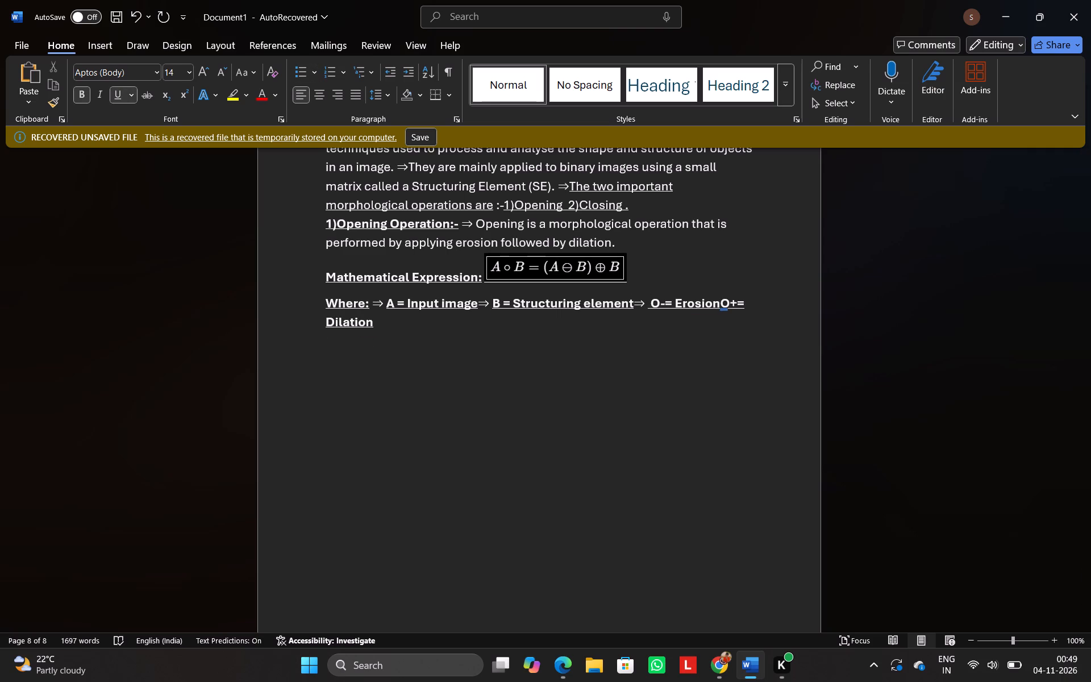
key("ctrl+v")
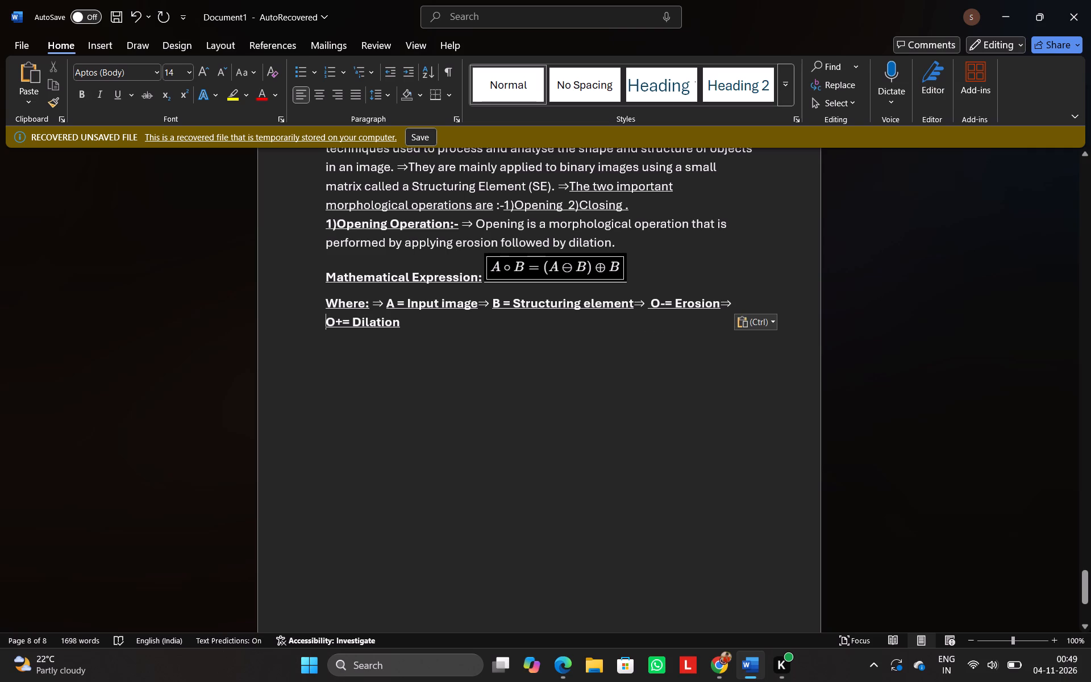
left_click(455, 334)
Remove the underline from the symbol definitions following "Where: ⇒", from "A = Input image" through "O+= Dilation".
left_click_drag(390, 301, 457, 350)
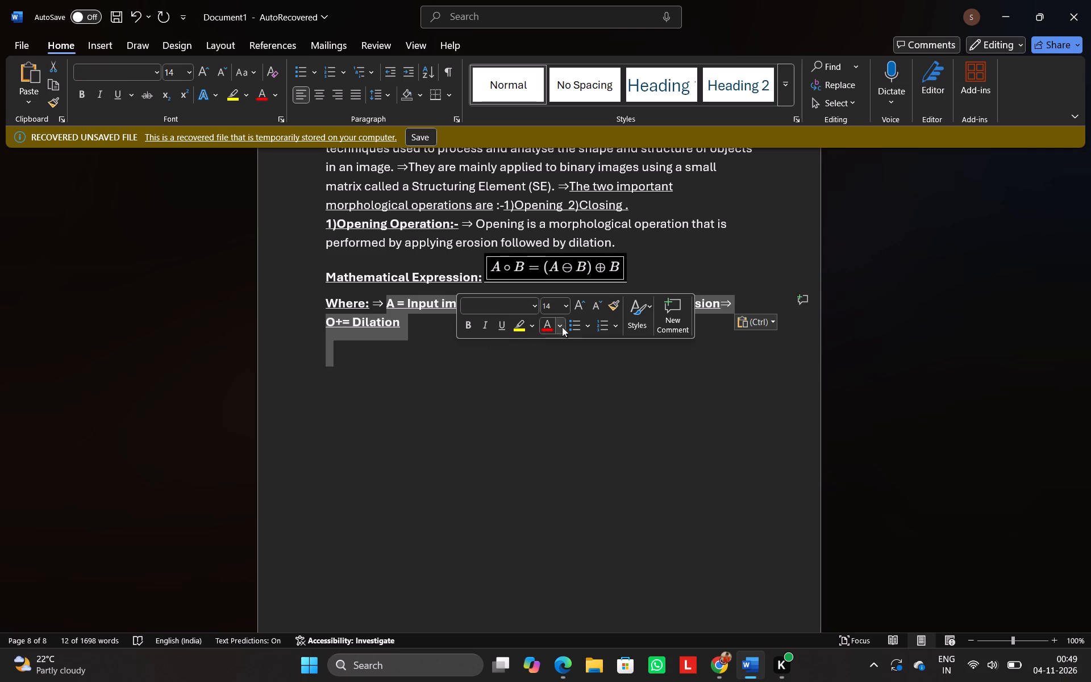
left_click(506, 323)
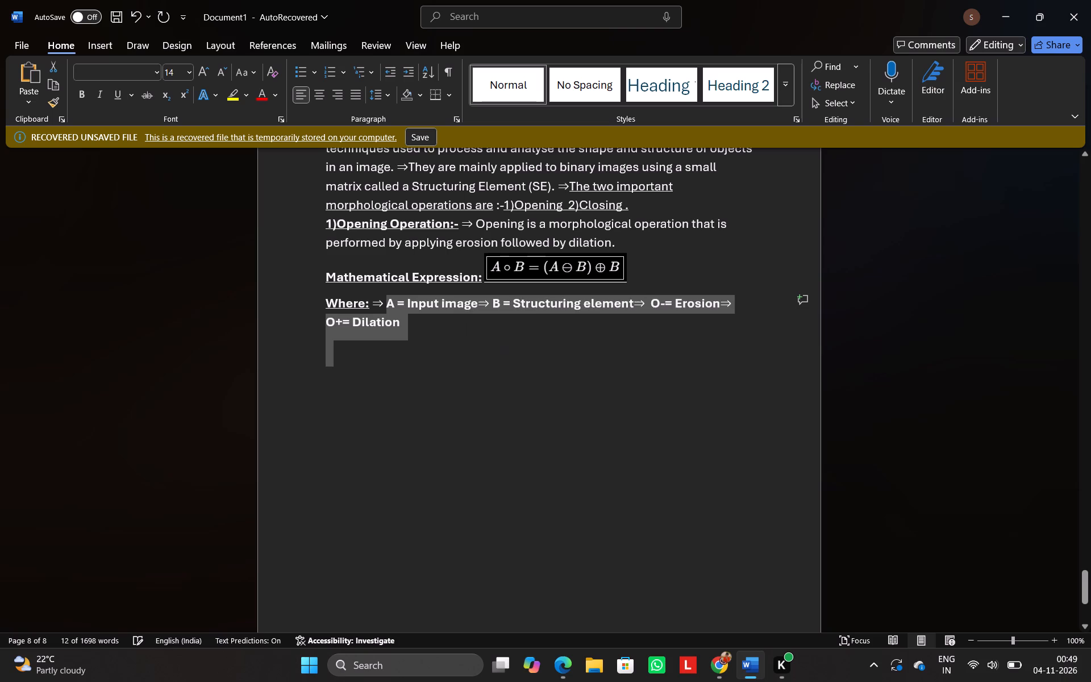
Add a full stop after "O+= Dilation" at the end of the symbol definitions.
left_click(508, 343)
left_click(442, 314)
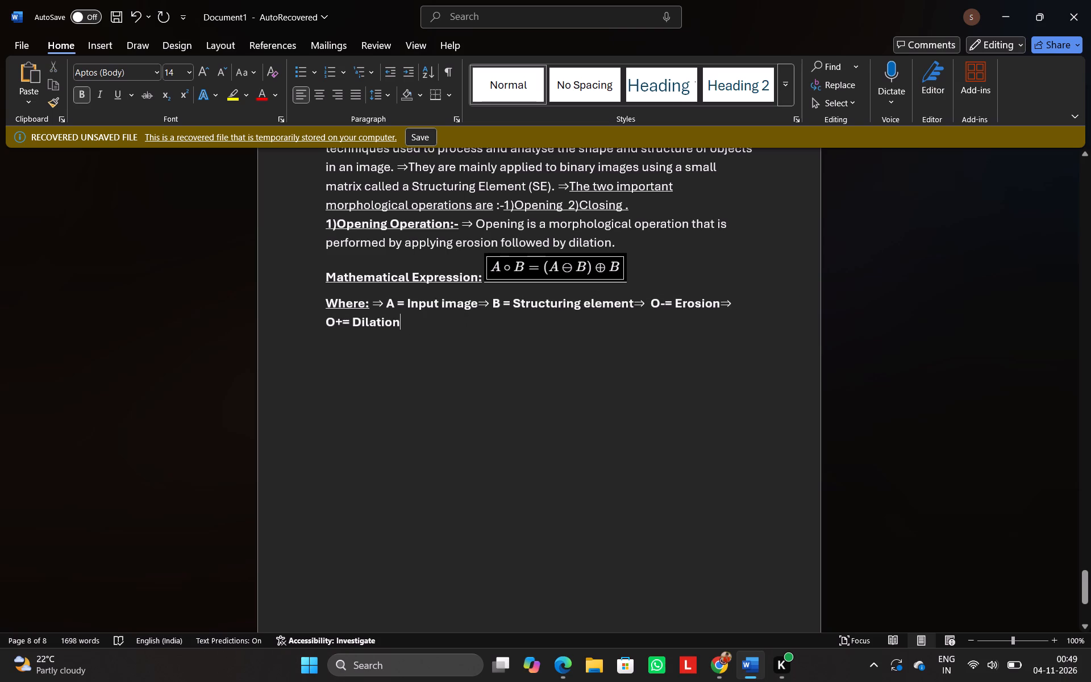
key("period")
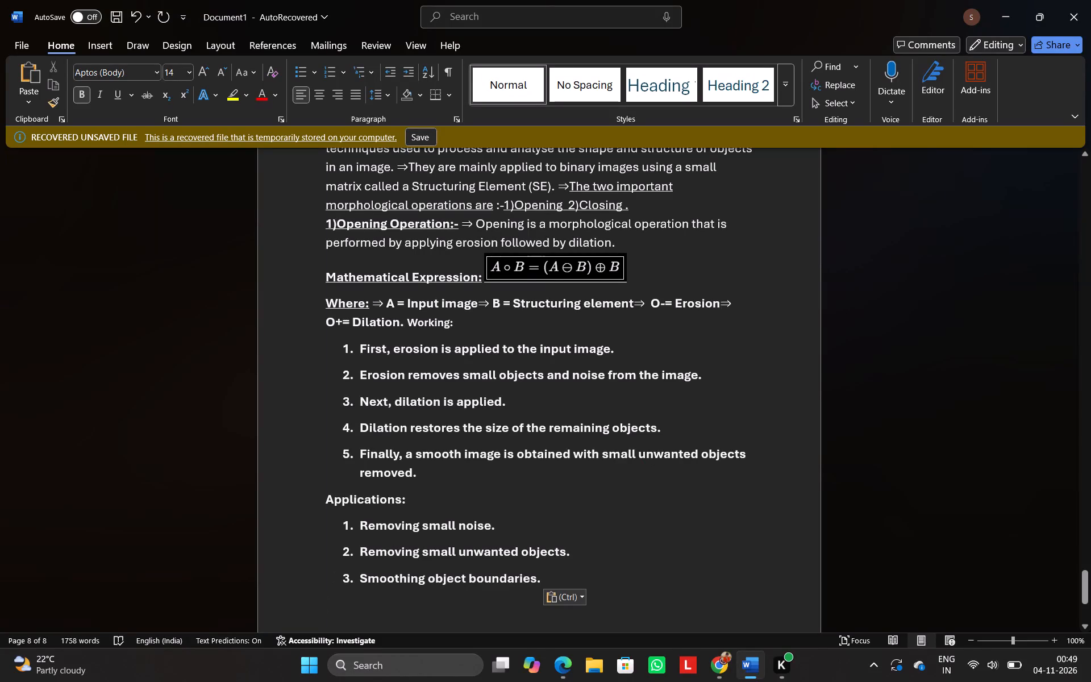
Replace the paragraph break before "Where:" with a line break so it sits directly beneath the Mathematical Expression line.
scroll(766, 396, "down", 5)
scroll(766, 396, "up", 2)
scroll(766, 396, "left", 1)
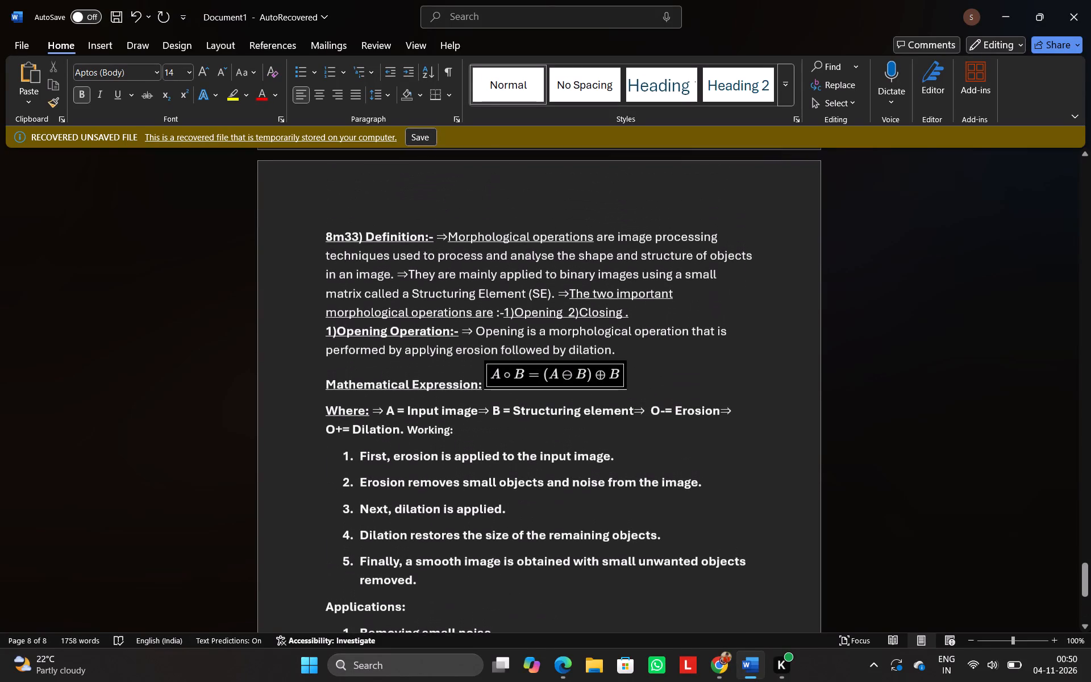
scroll(766, 396, "left", 1)
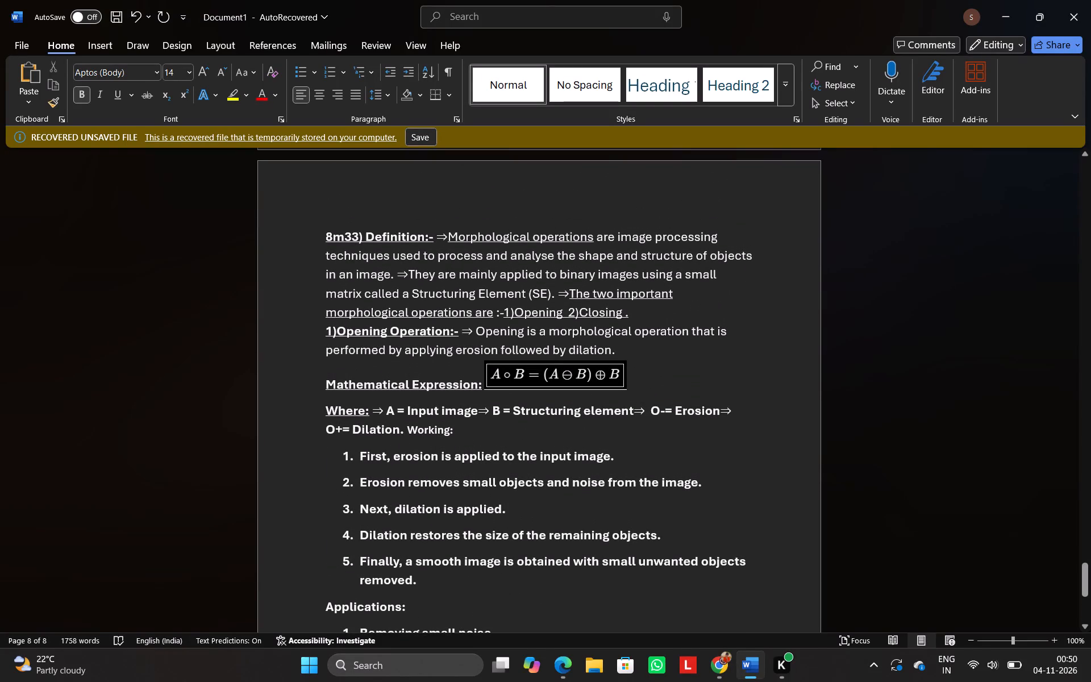
left_click(324, 410)
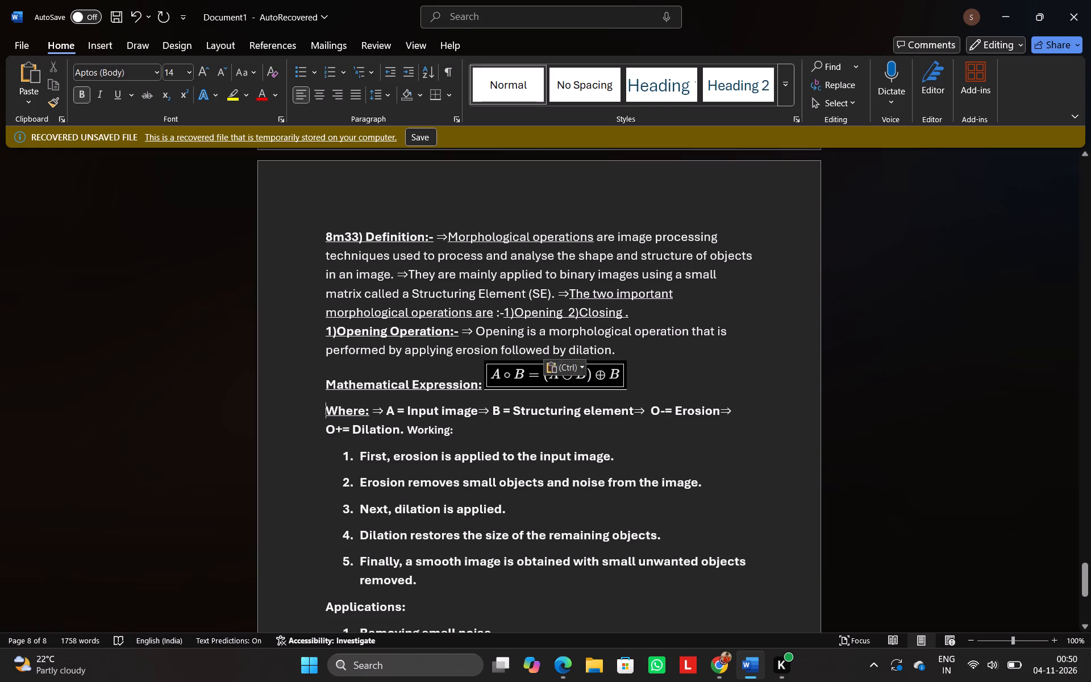
key("BackSpace")
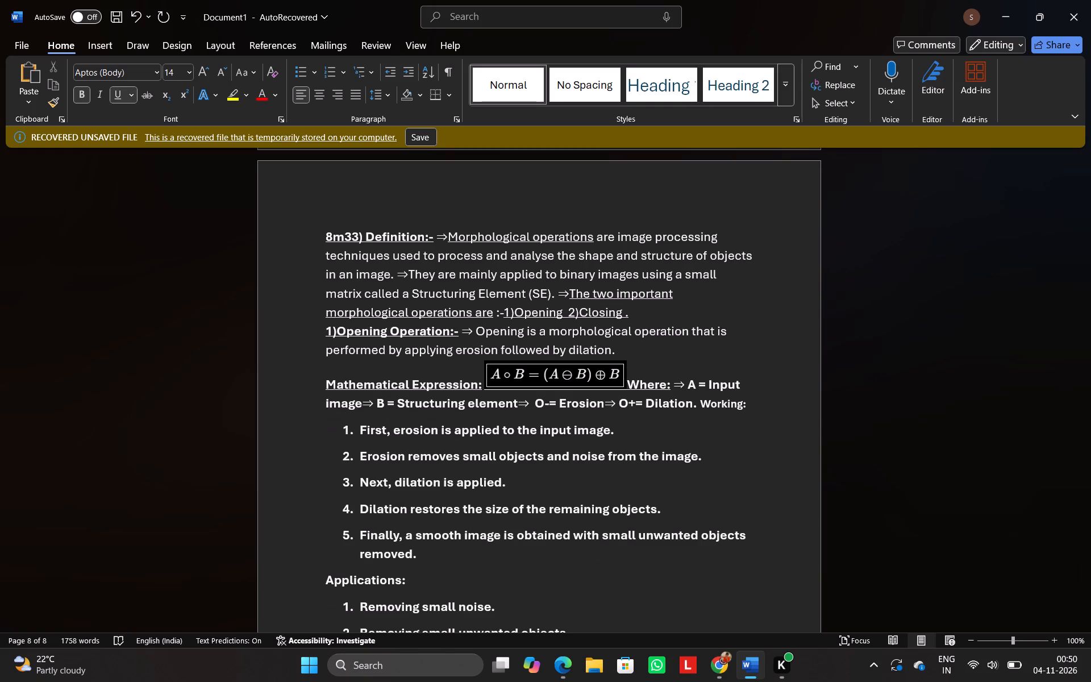
key("shift+Return")
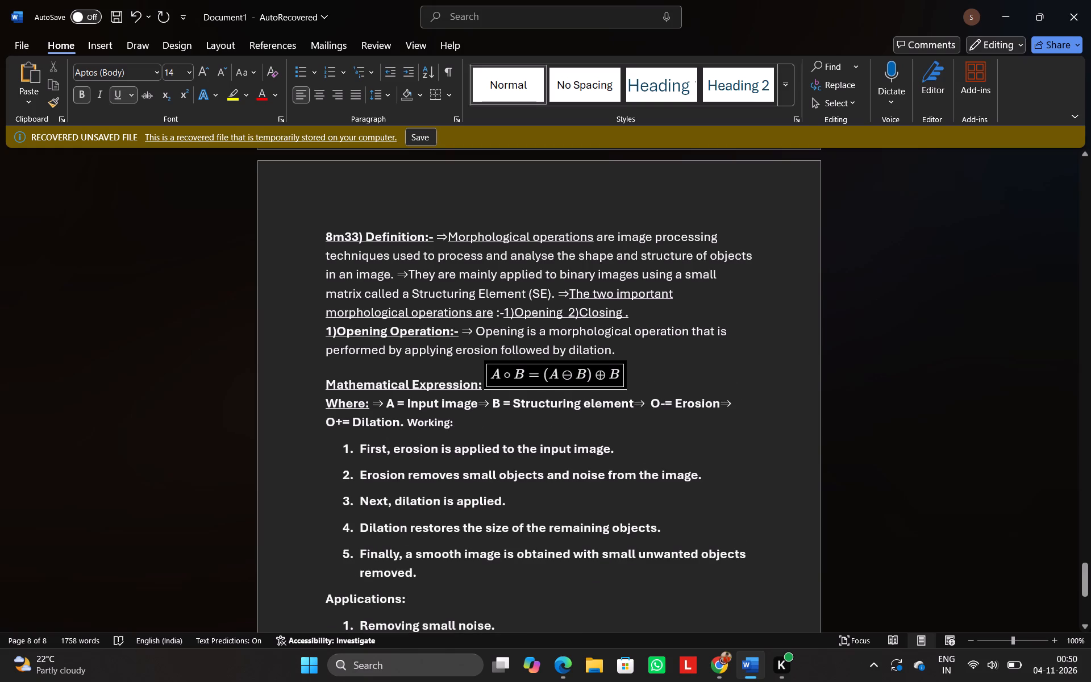
Replace the pasted "Working:" heading with "Working:-" on its own line directly beneath "O+= Dilation.".
left_click(405, 422)
key("shift+Return")
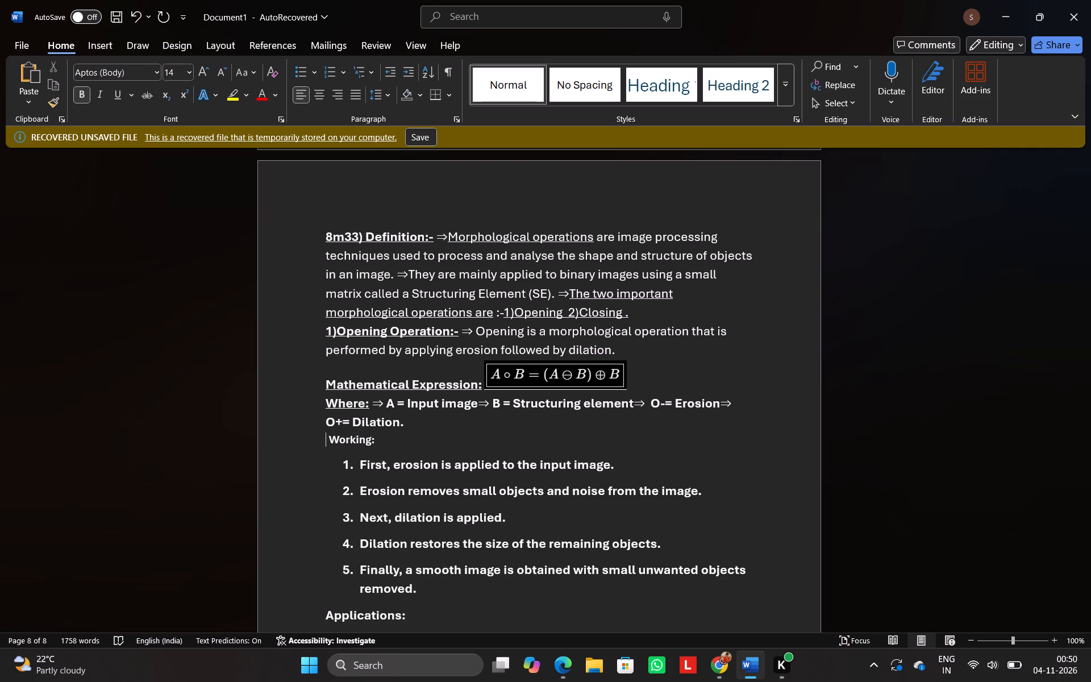
key("Right")
key("Right")
key("Right")
key("Right")
key("Right")
key("Right")
key("Right")
key("Right")
key("Right")
key("BackSpace")
key("BackSpace")
key("BackSpace")
key("BackSpace")
key("BackSpace")
key("BackSpace")
key("BackSpace")
key("BackSpace")
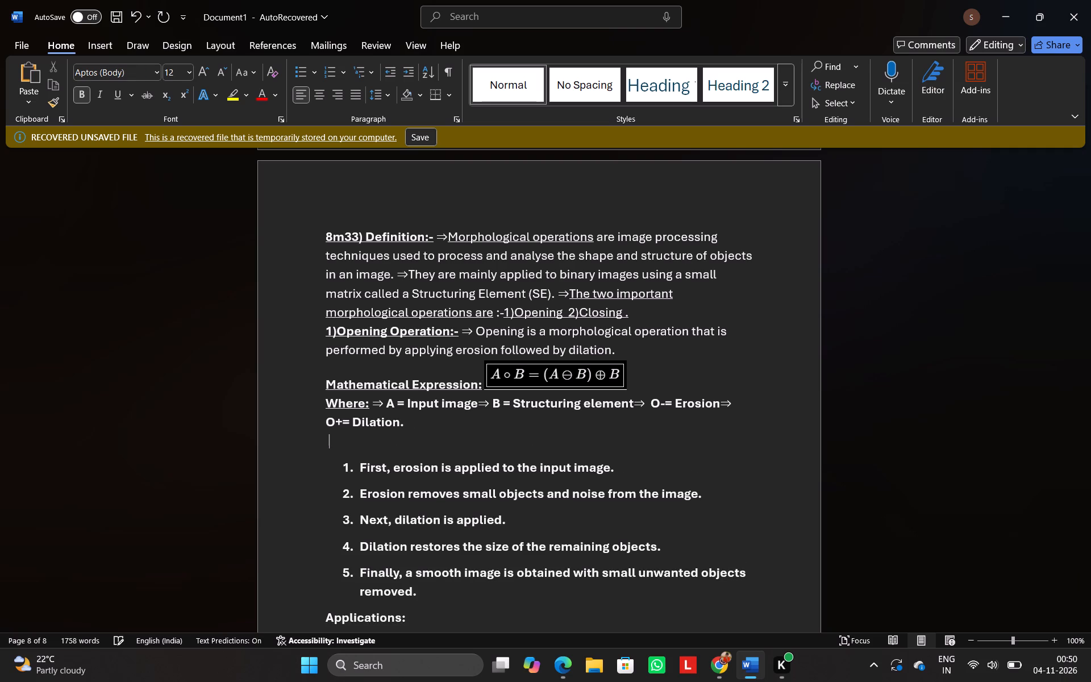
key("BackSpace")
key("BackSpace")
key("shift+Return")
type("work")
key("BackSpace")
key("BackSpace")
key("BackSpace")
key("BackSpace")
key("shift+w")
type("orking")
type(":-")
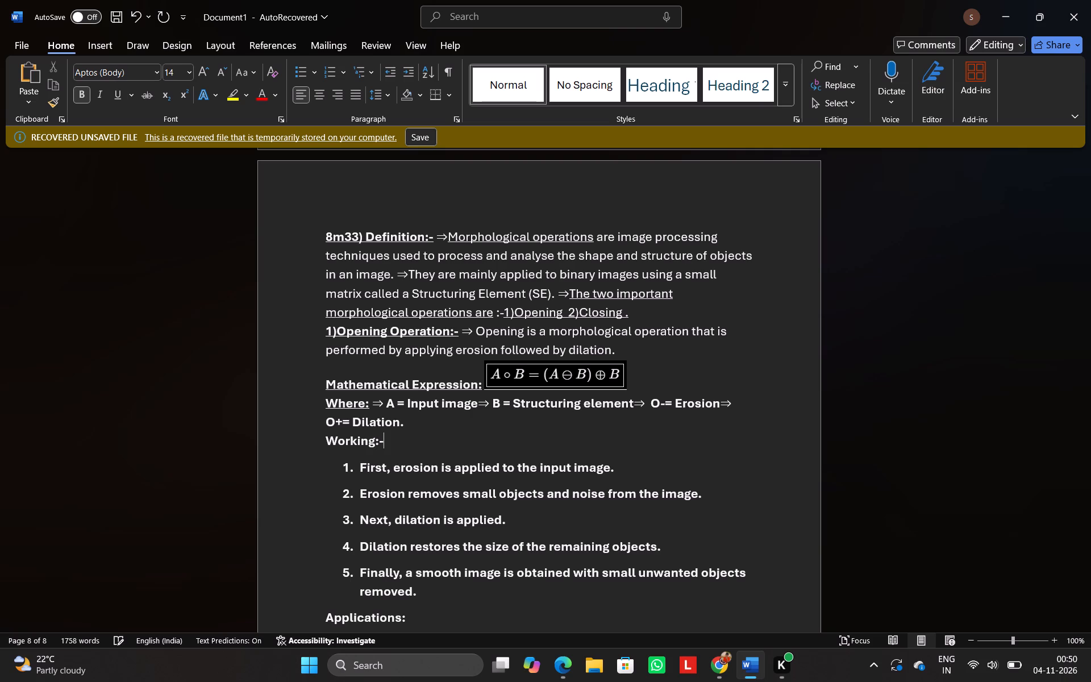
Remove the numbering from "First, erosion is applied to the input image." and join it onto the "Working:-" line.
key("Down")
key("Left")
key("Left")
key("Left")
key("Left")
key("BackSpace")
key("BackSpace")
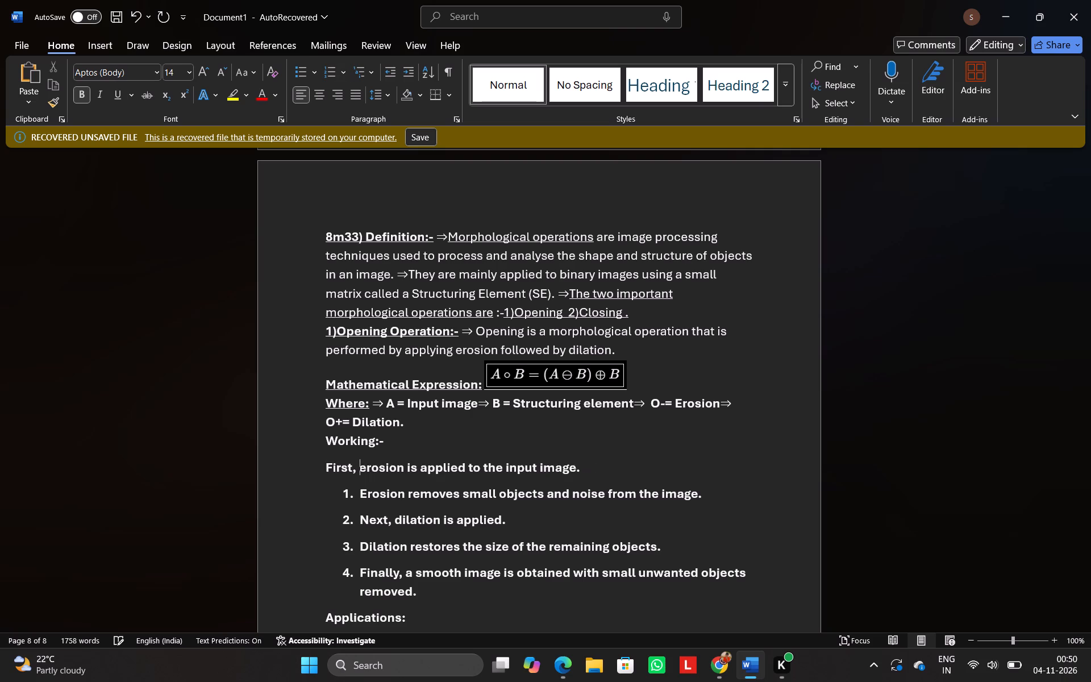
key("BackSpace")
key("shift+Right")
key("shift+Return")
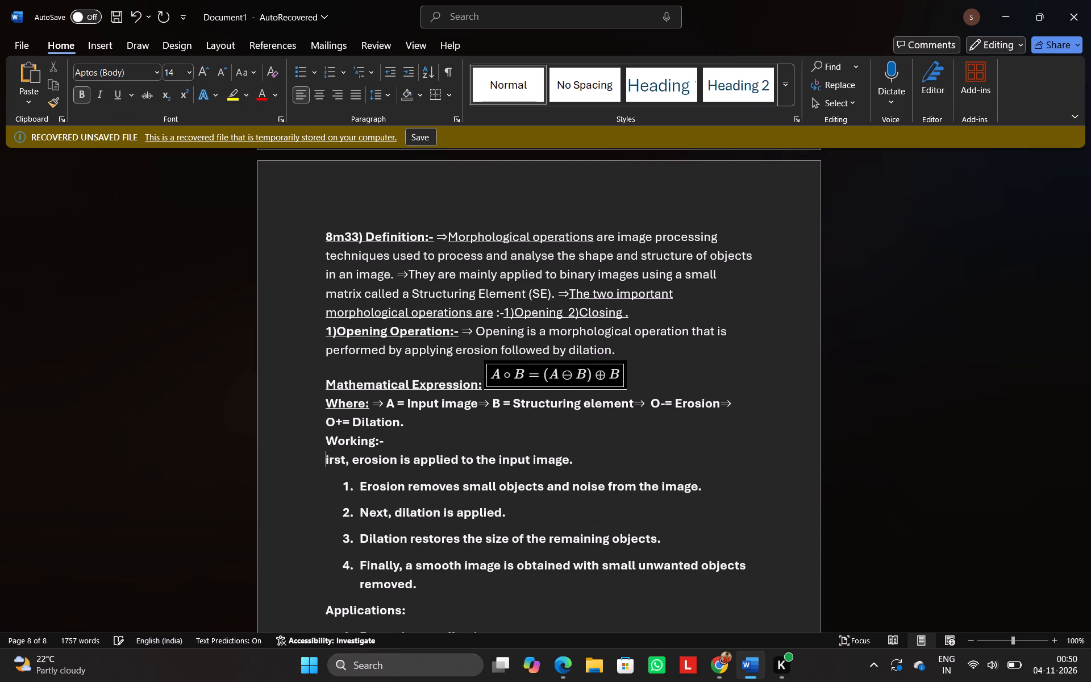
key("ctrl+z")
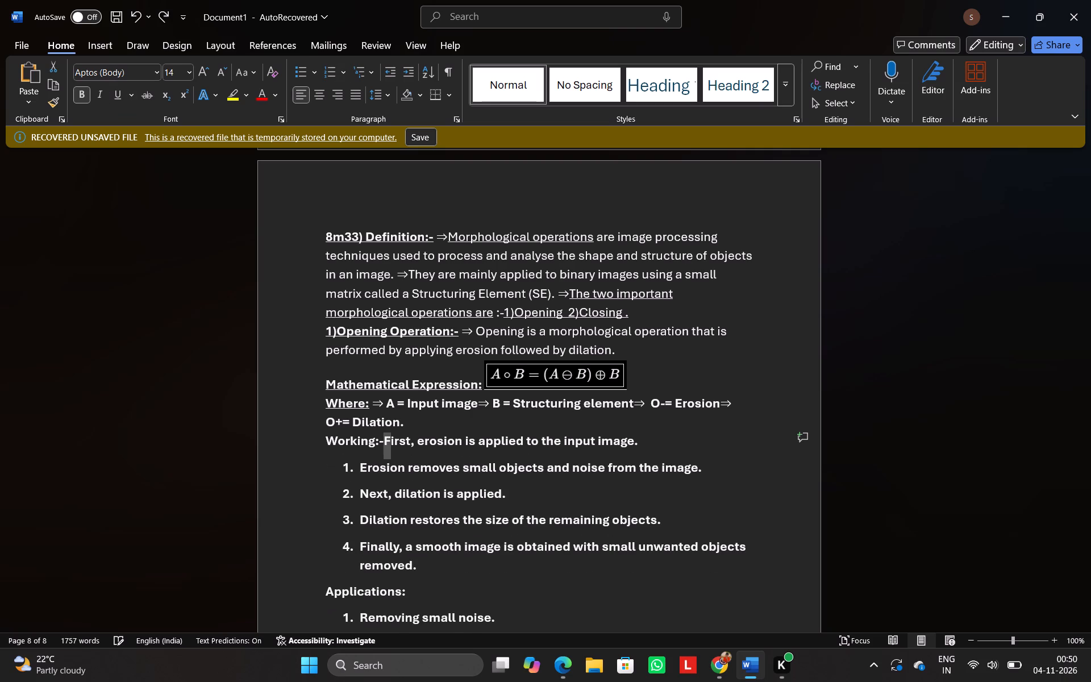
Number the first working point by inserting "1)" between "Working:-" and "First, erosion is applied to the input image.", keeping both on one line.
left_click(405, 422)
key("Down")
key("Left")
key("Left")
key("Left")
key("Left")
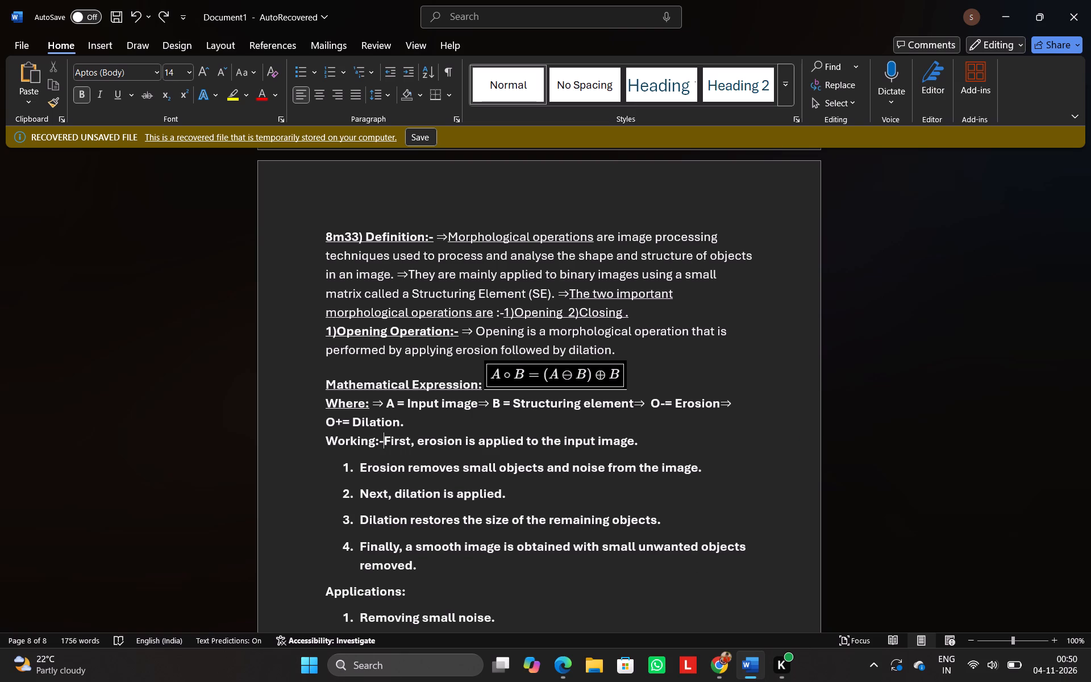
key("shift+Return")
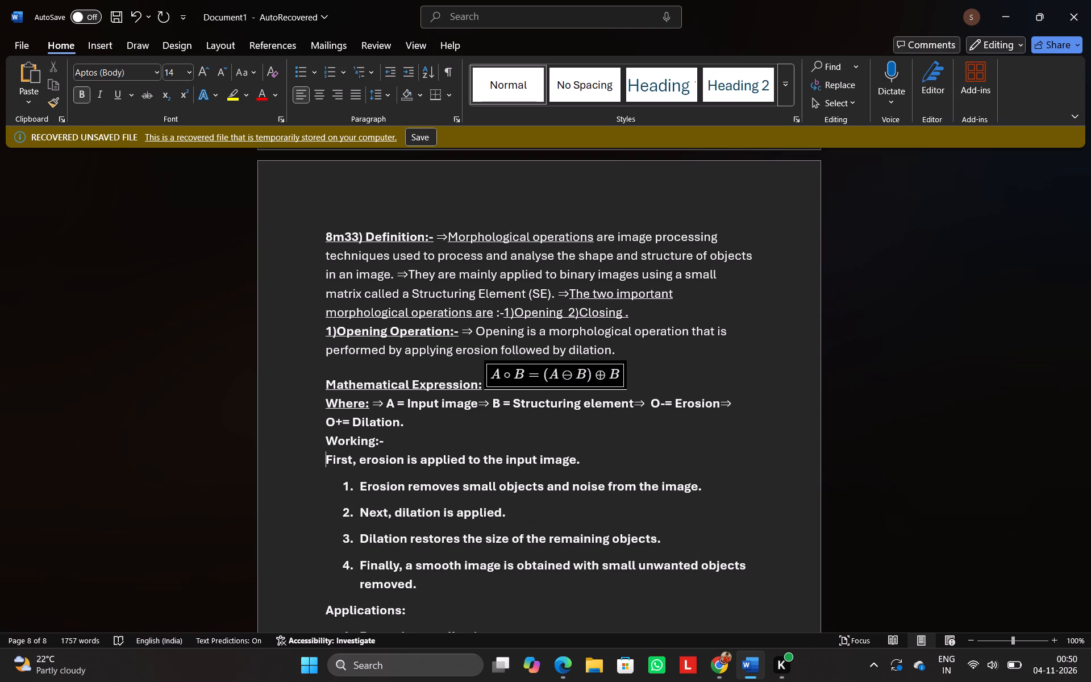
key("1")
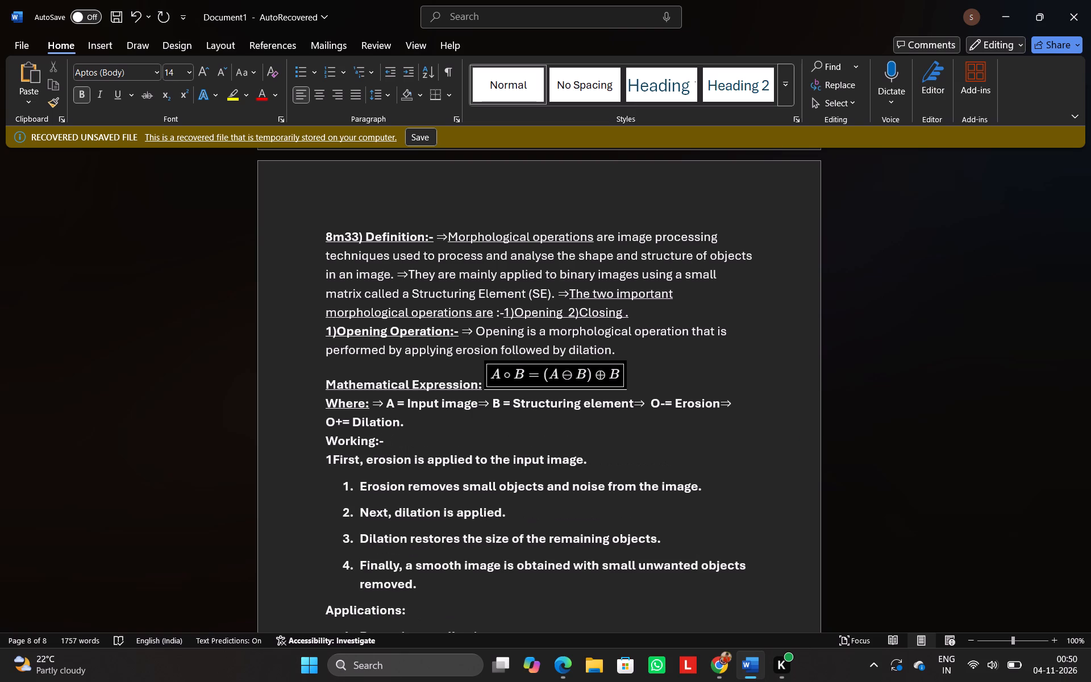
key("0")
key("BackSpace")
key("shift+parenright")
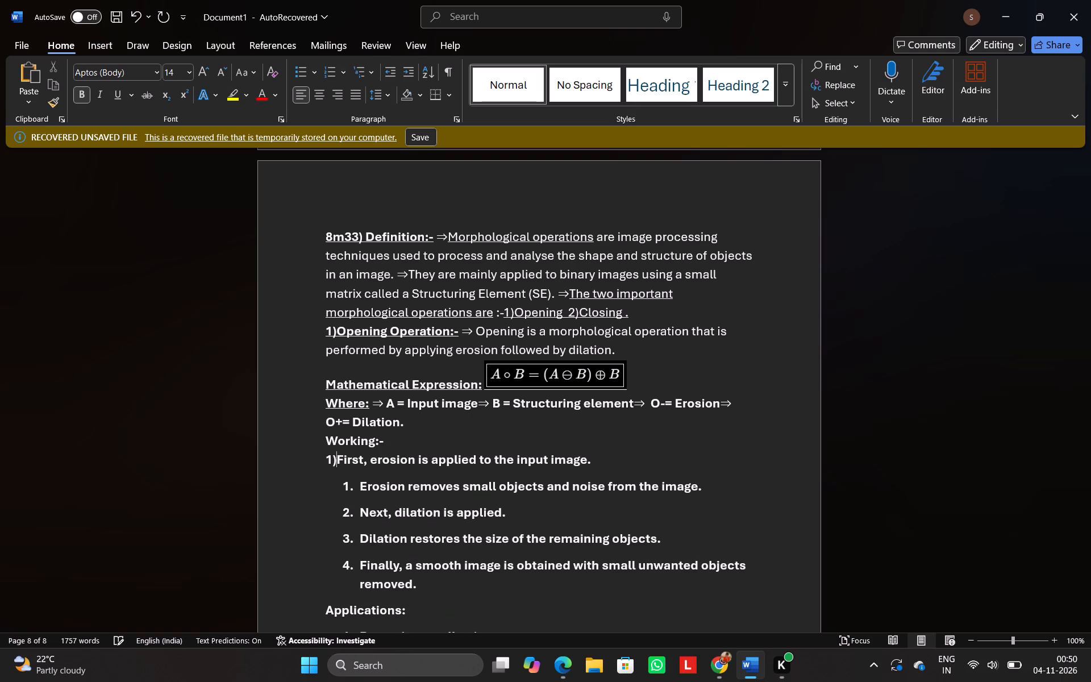
key("Left")
key("Left")
key("BackSpace")
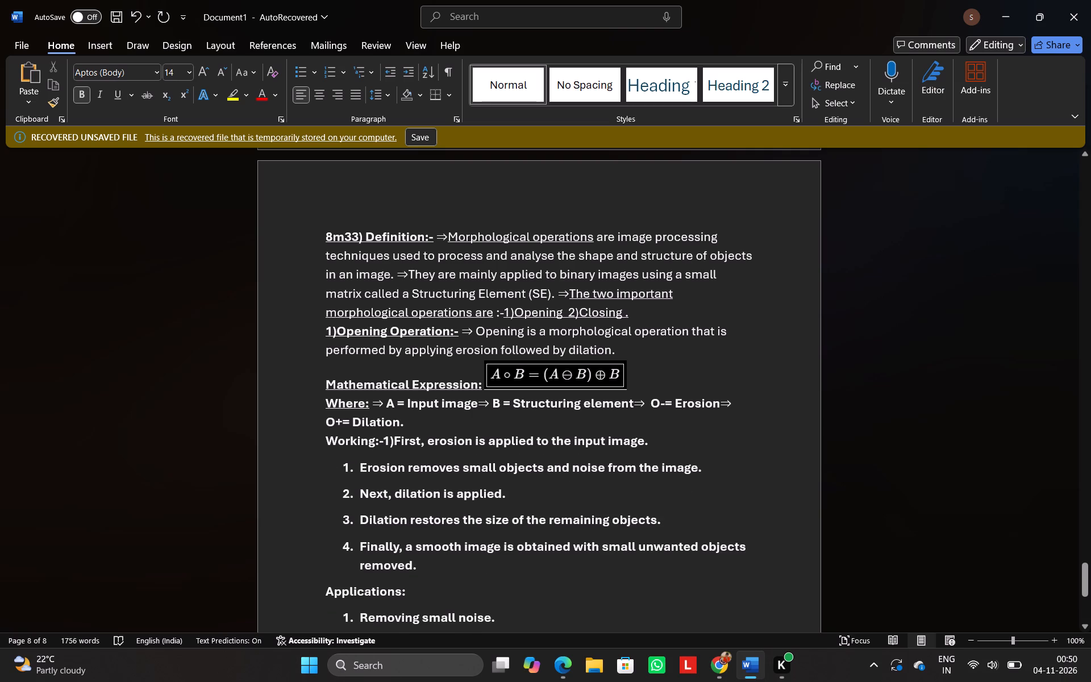
Remove the bold formatting from "First, erosion is applied to the input image." on the Working line.
left_click_drag(389, 439, 643, 442)
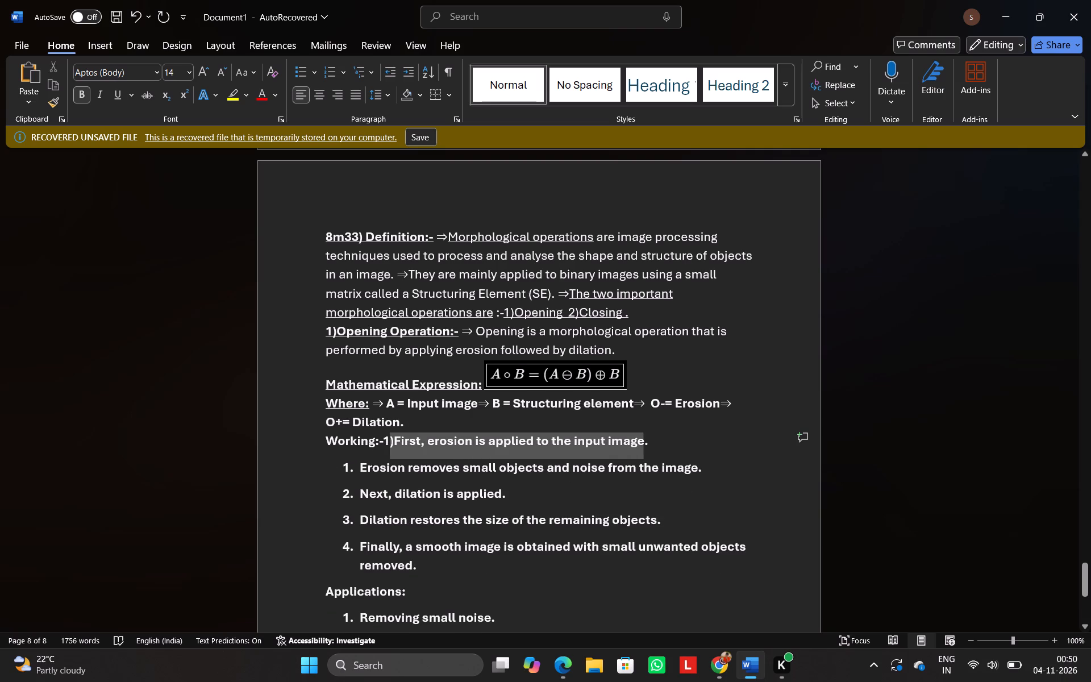
left_click_drag(643, 442, 647, 442)
left_click(658, 419)
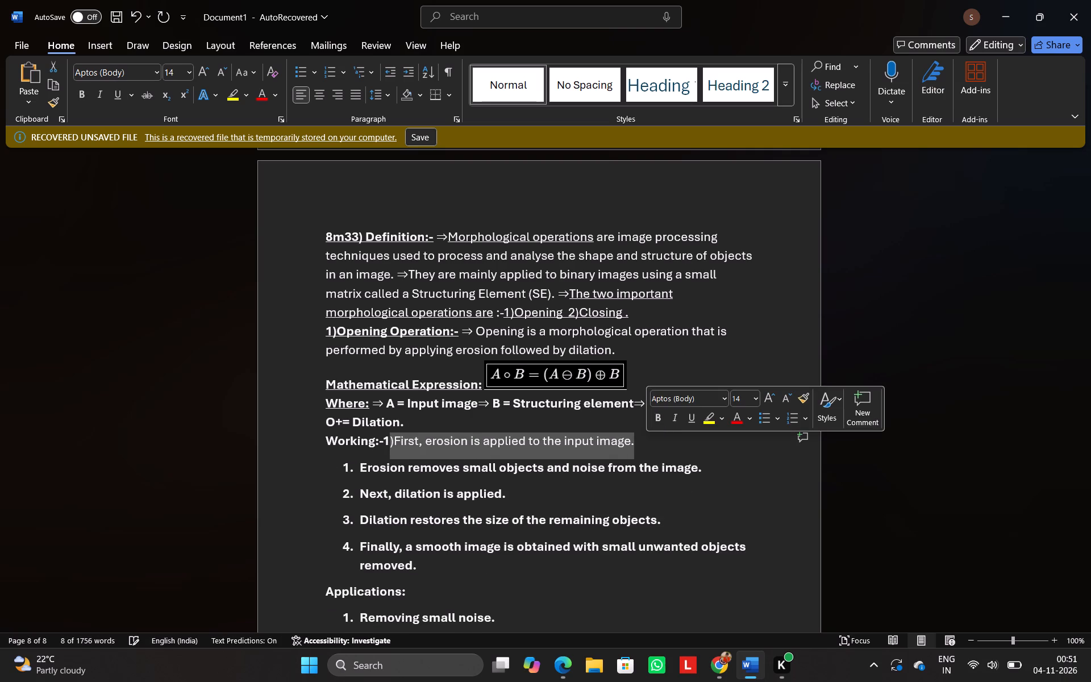
Underline the "Working:-" heading.
left_click_drag(380, 438, 349, 439)
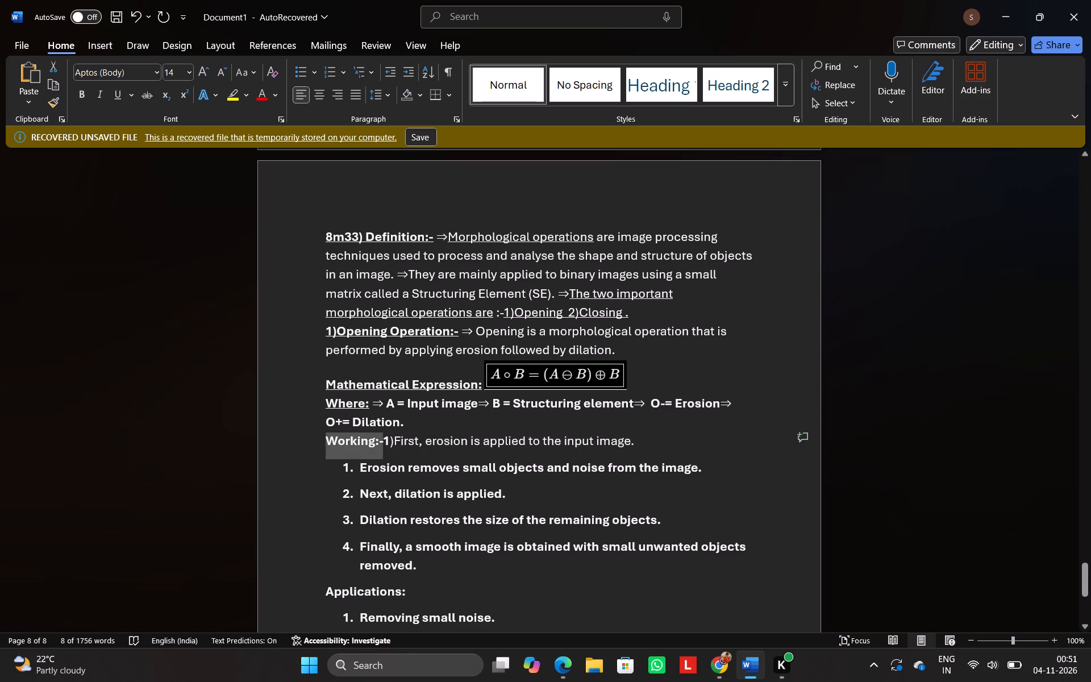
left_click_drag(349, 439, 336, 439)
left_click(376, 412)
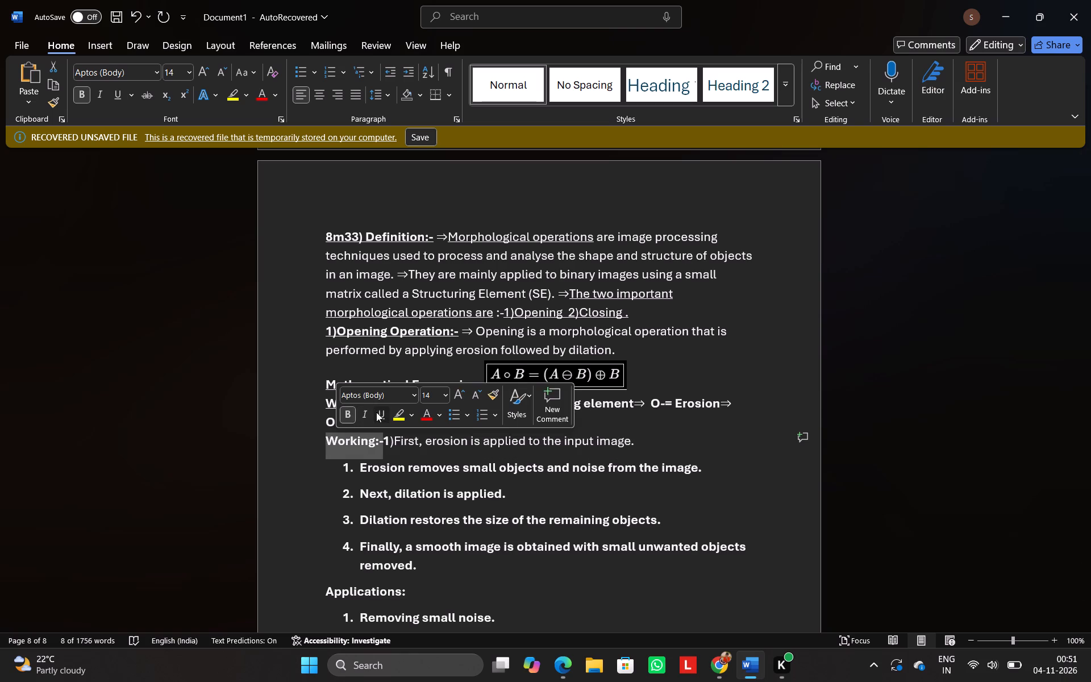
Remove the bold formatting from the four numbered working points, from "Erosion removes small objects" through "small unwanted objects removed.".
left_click(332, 460)
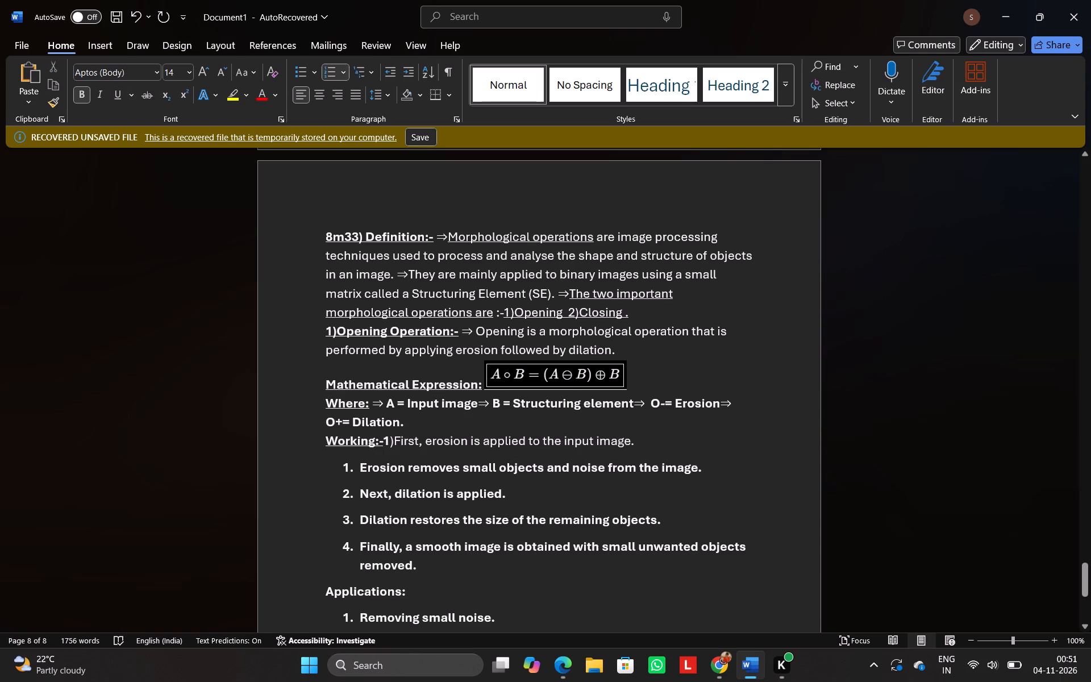
left_click_drag(347, 461, 320, 569)
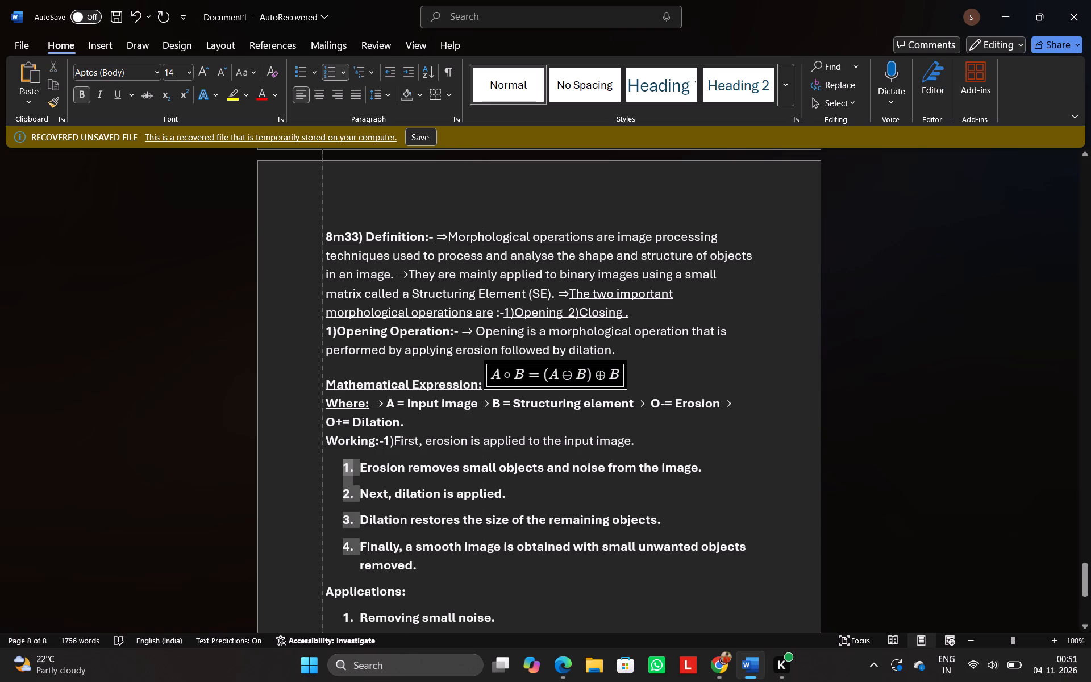
left_click_drag(320, 569, 322, 573)
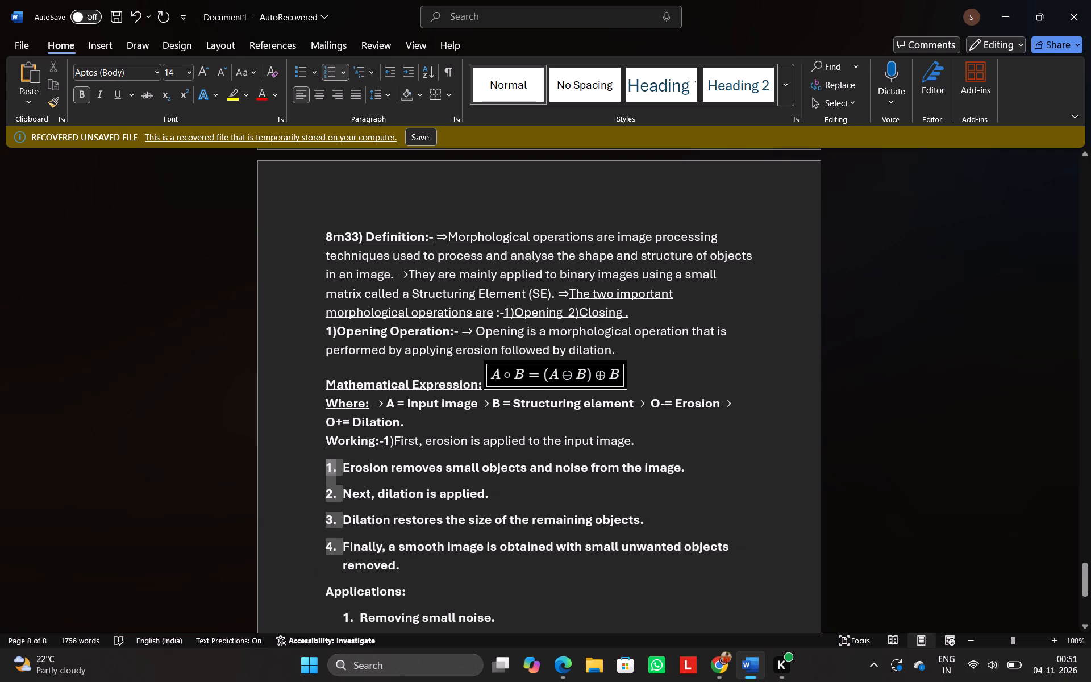
left_click_drag(327, 455, 539, 570)
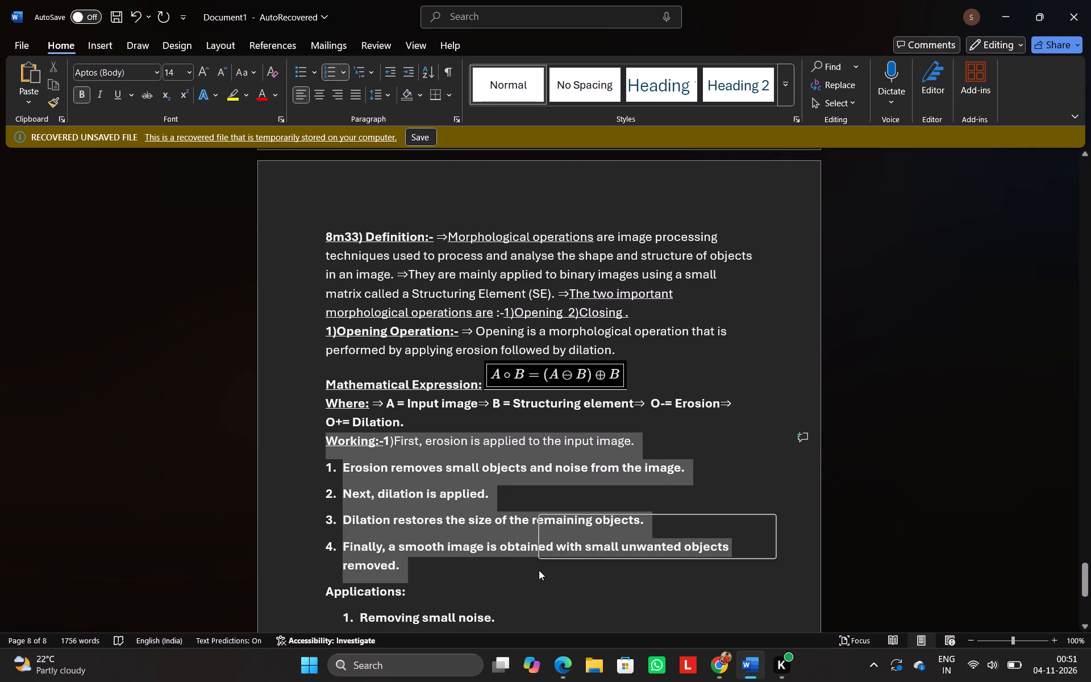
left_click(539, 570)
left_click_drag(319, 460, 417, 513)
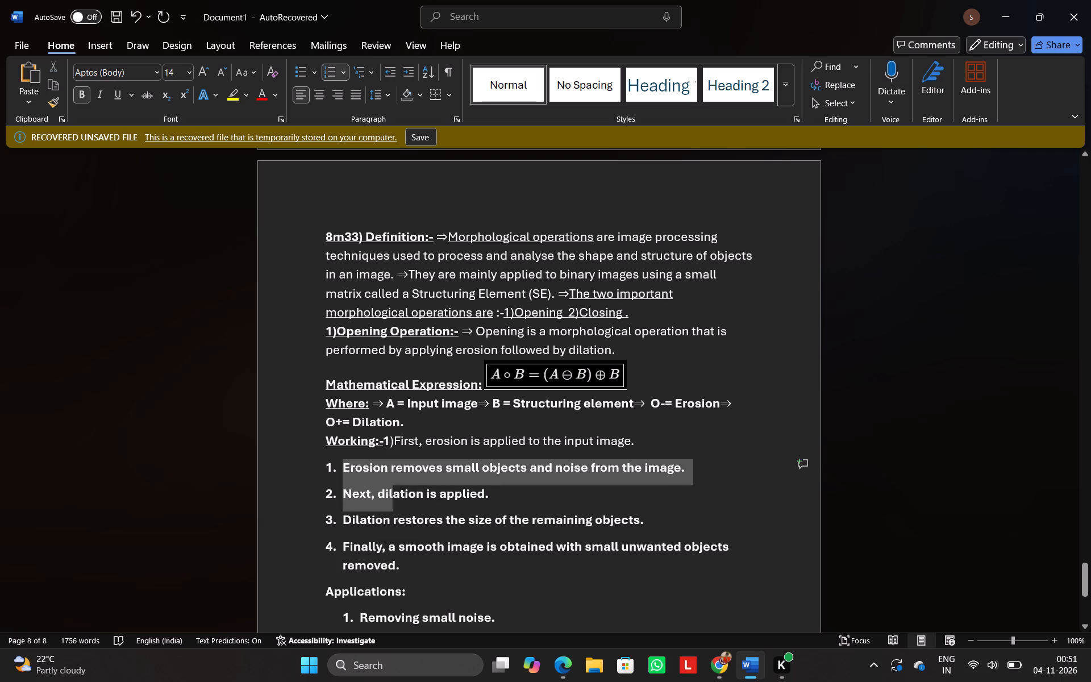
left_click_drag(417, 513, 530, 569)
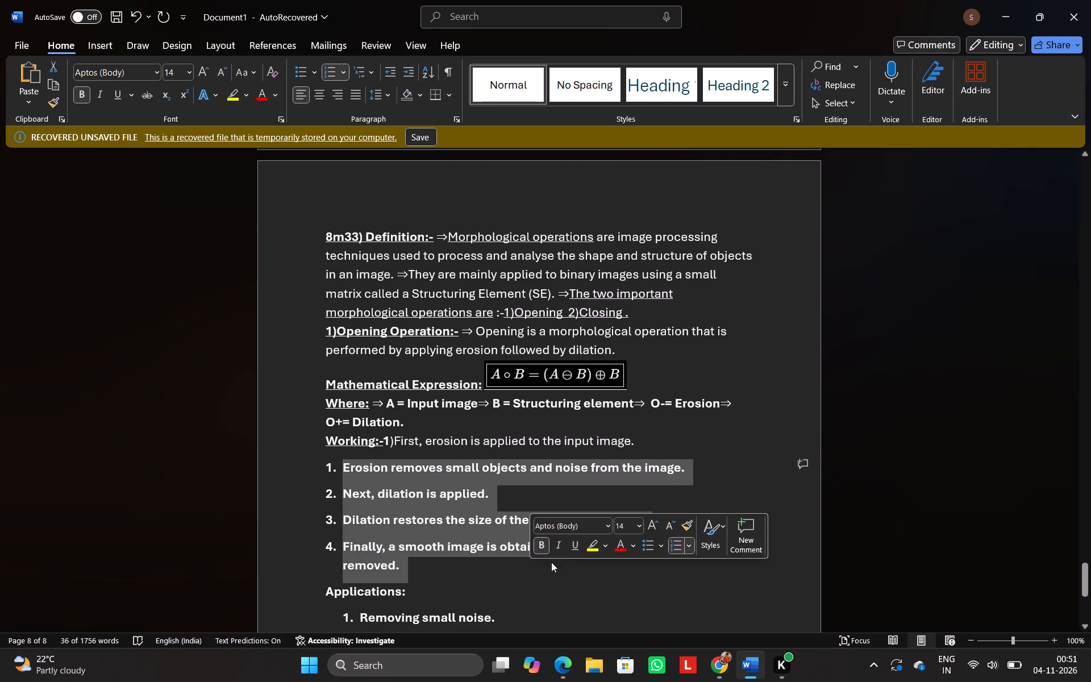
left_click(543, 547)
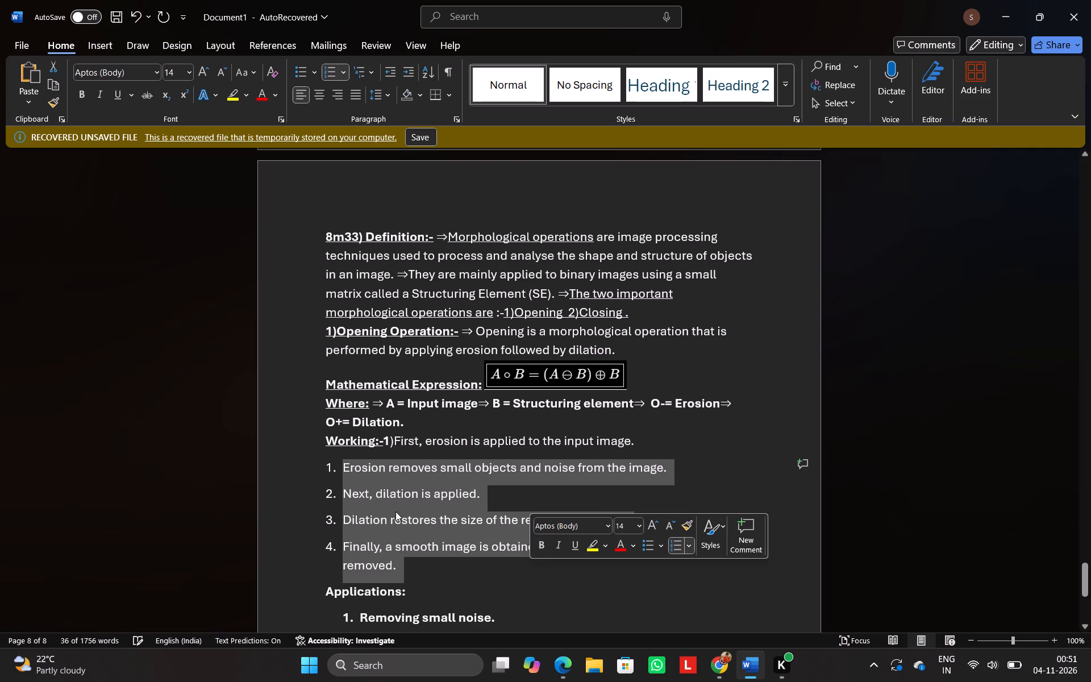
Replace the automatic numbering of "Erosion removes small objects and noise from the image." with "2)", placed by a line break directly beneath point 1.
left_click(344, 473)
key("BackSpace")
key("BackSpace")
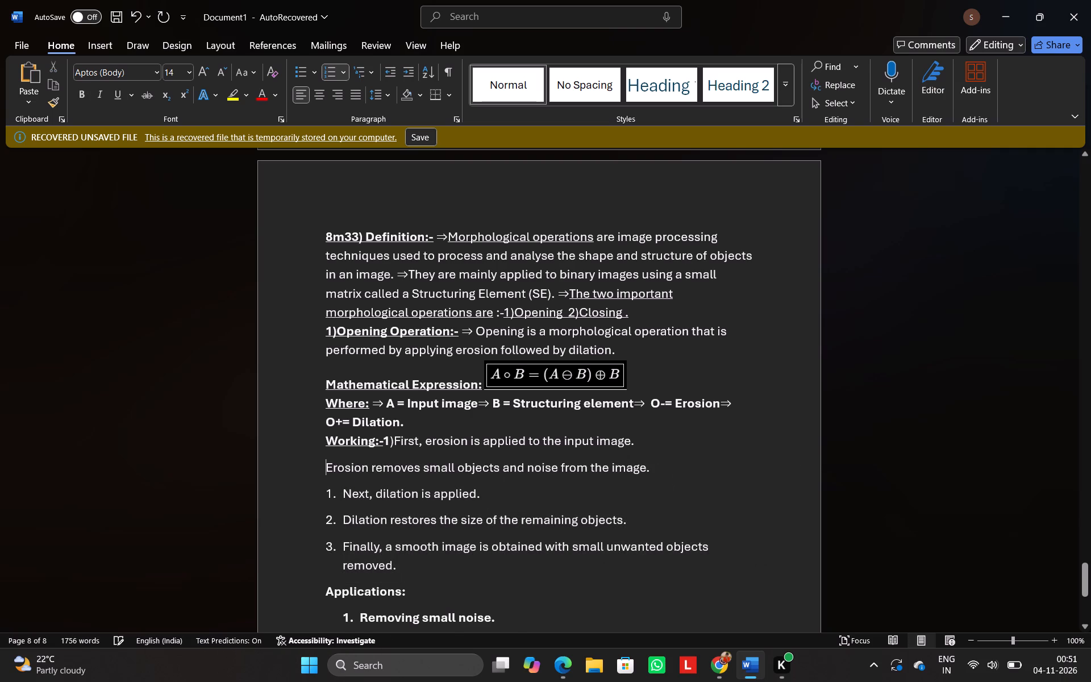
key("BackSpace")
key("shift+Return")
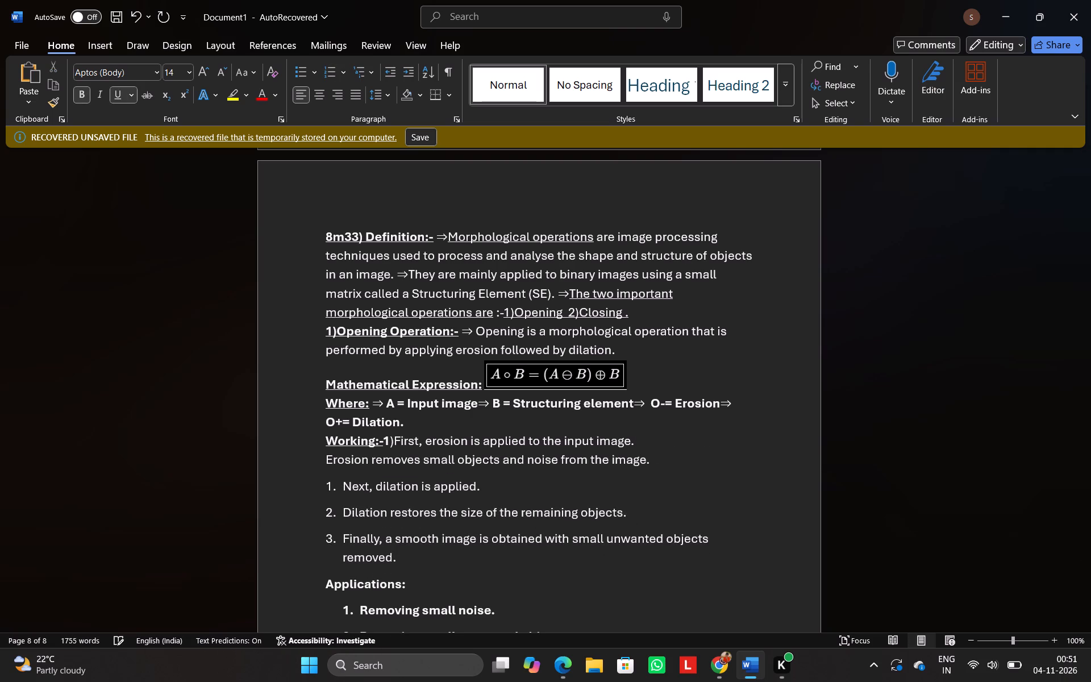
key("2")
key("shift+parenright")
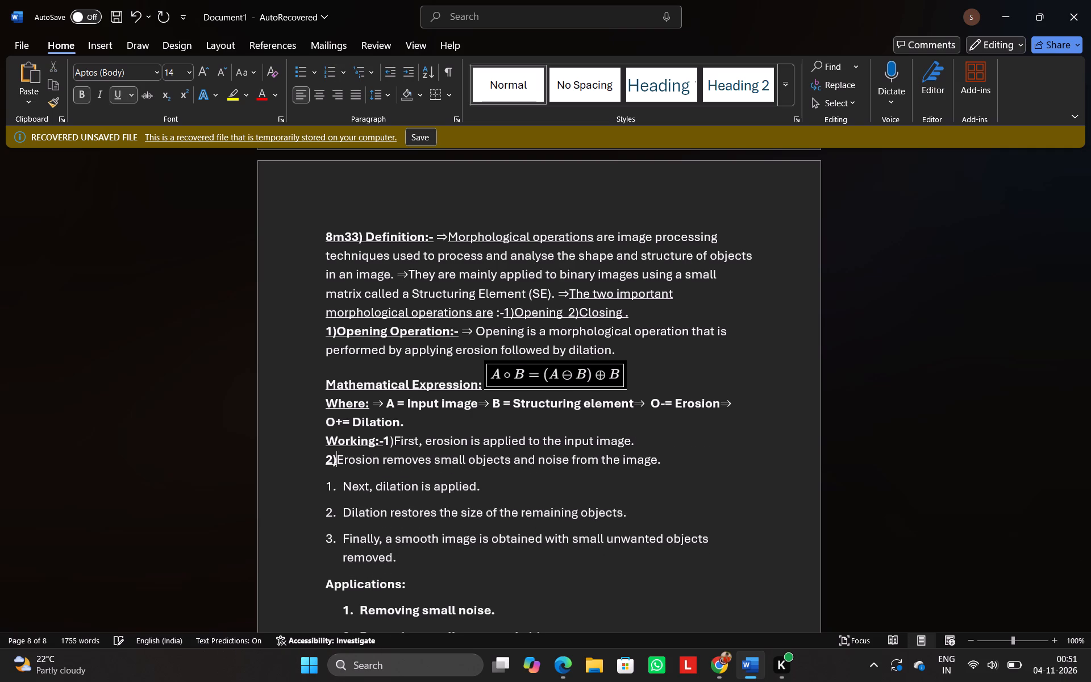
Replace the automatic numbering of "Next, dilation is applied." with "3)", placed by a line break directly beneath point 2.
key("Down")
key("BackSpace")
key("BackSpace")
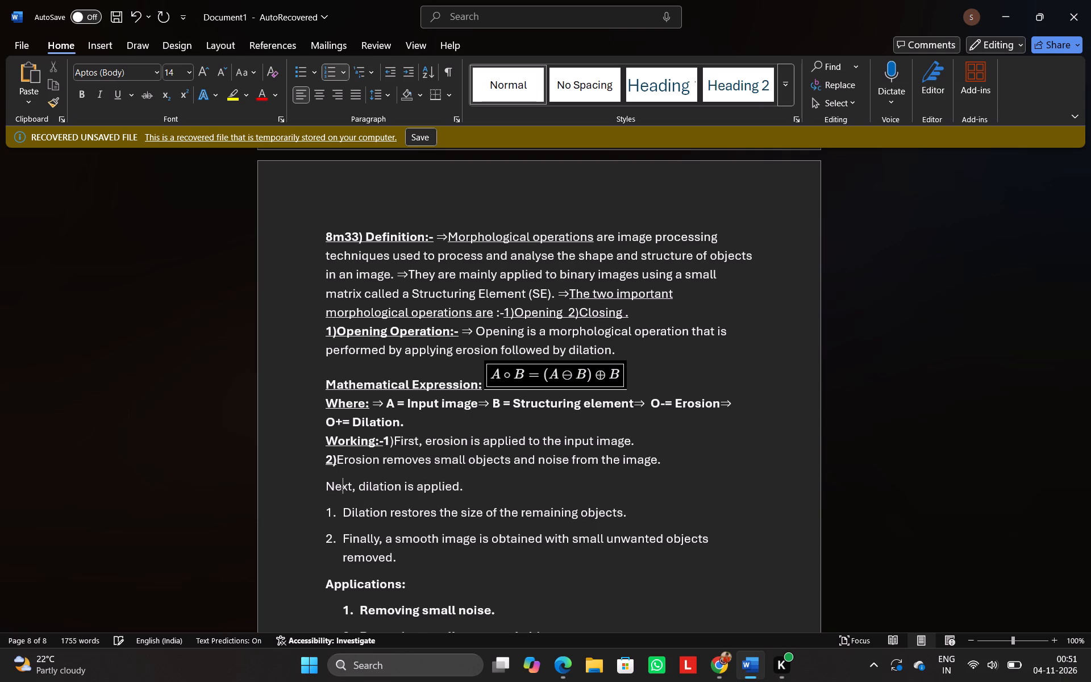
key("BackSpace")
key("shift+Return")
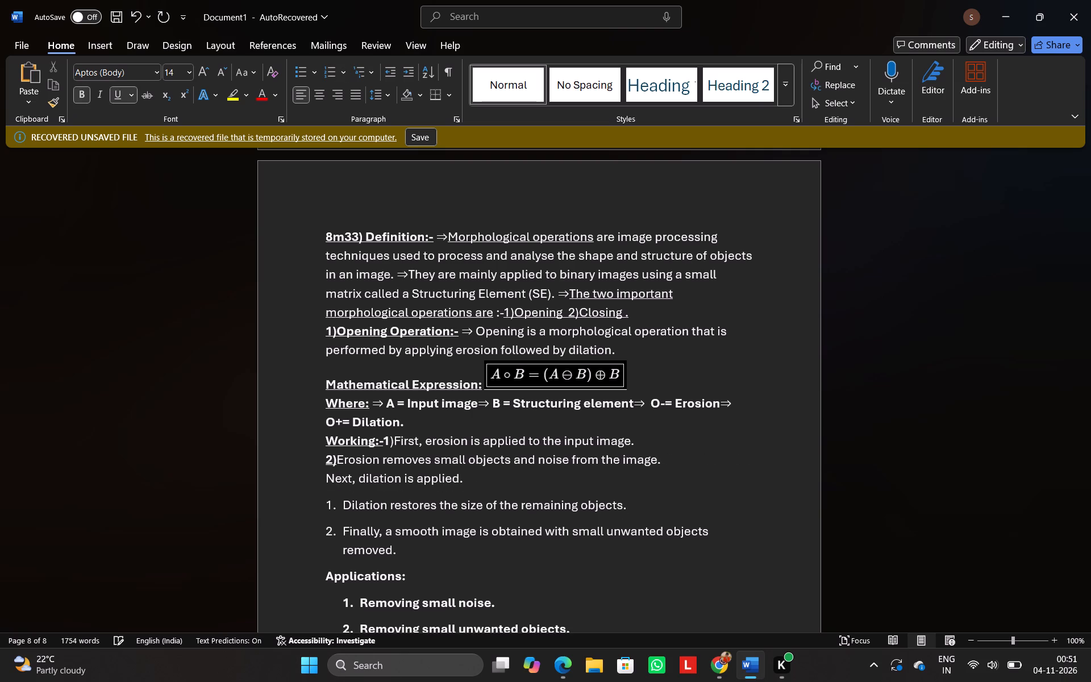
type("3)")
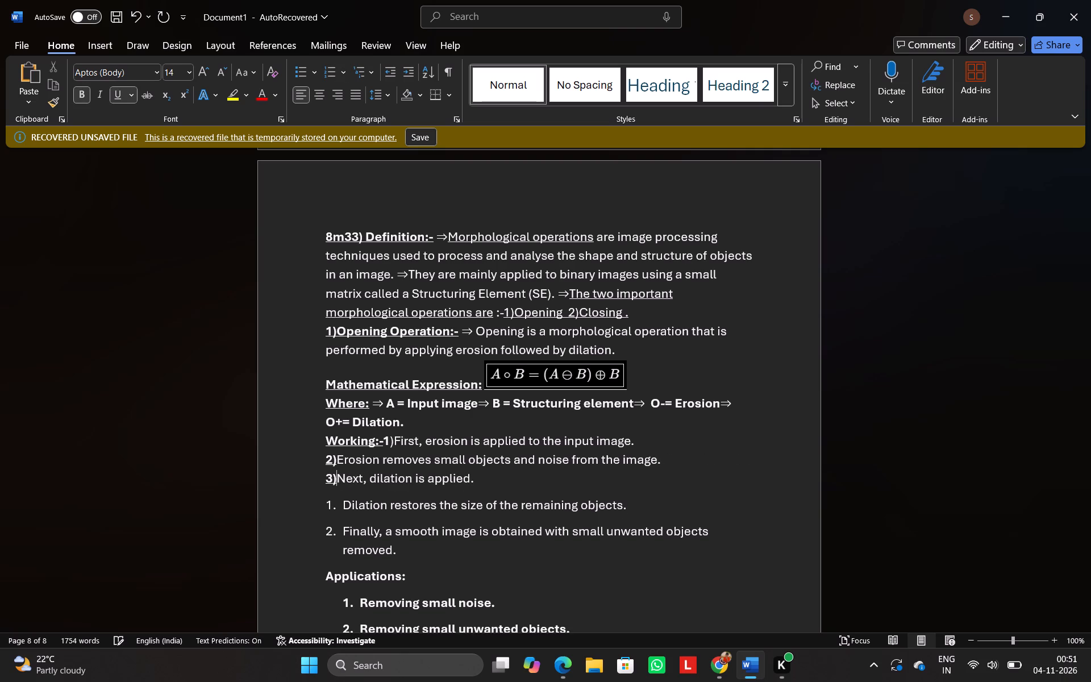
Join "Dilation restores the size of the remaining objects." directly after point 3, replacing its list number with "4)".
key("Down")
key("BackSpace")
key("BackSpace")
key("BackSpace")
key("BackSpace")
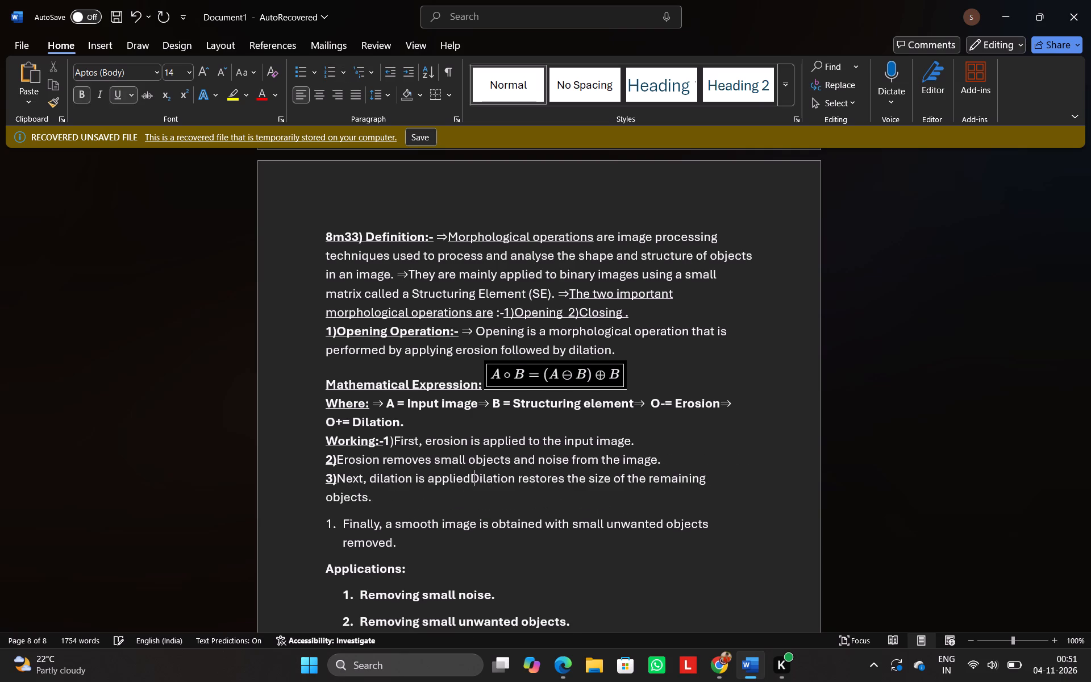
key("ctrl+z")
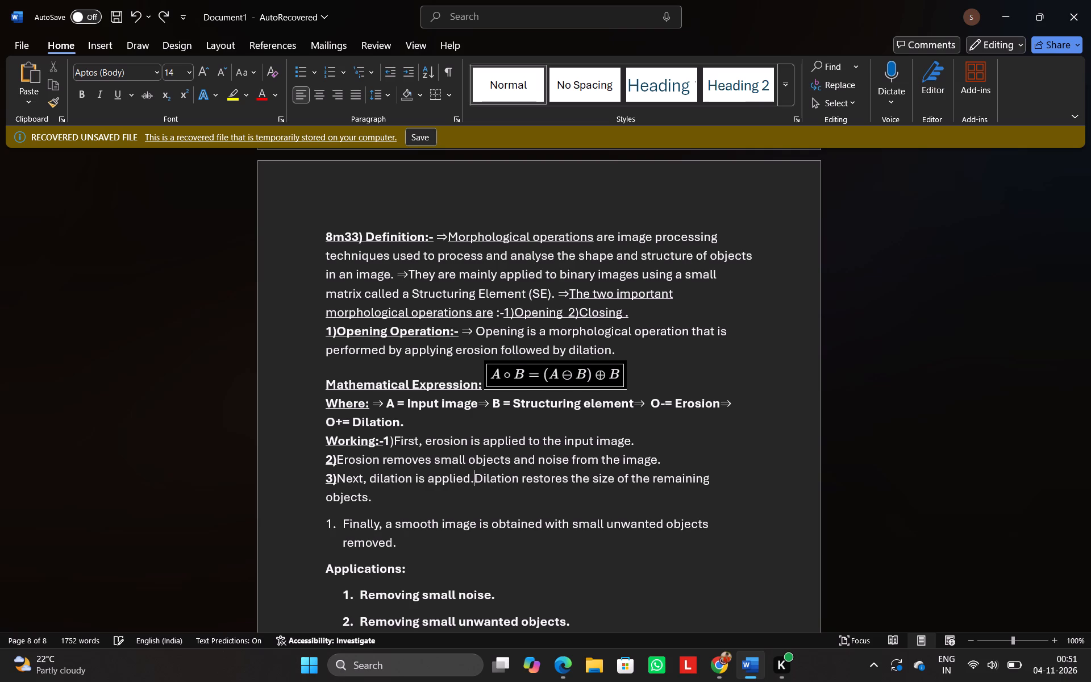
type("4)")
Join "Finally, a smooth image is obtained with small unwanted objects removed." directly after point 4, replacing its list number with "5)".
left_click(343, 526)
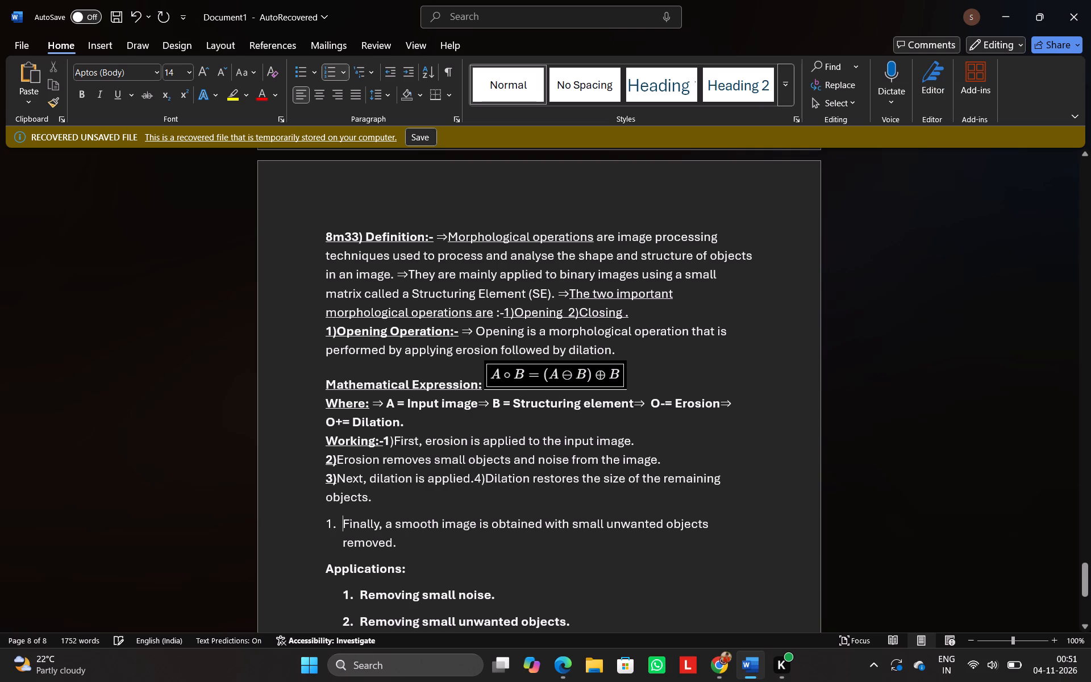
key("BackSpace")
key("BackSpace")
key("BackSpace")
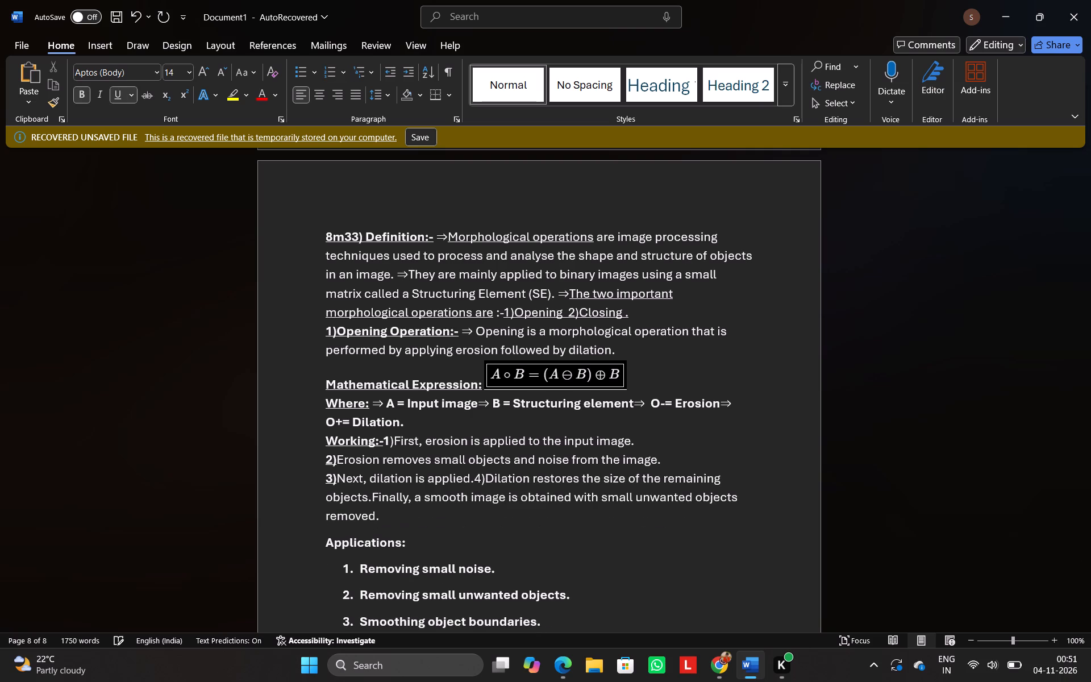
key("5")
key("shift+parenright")
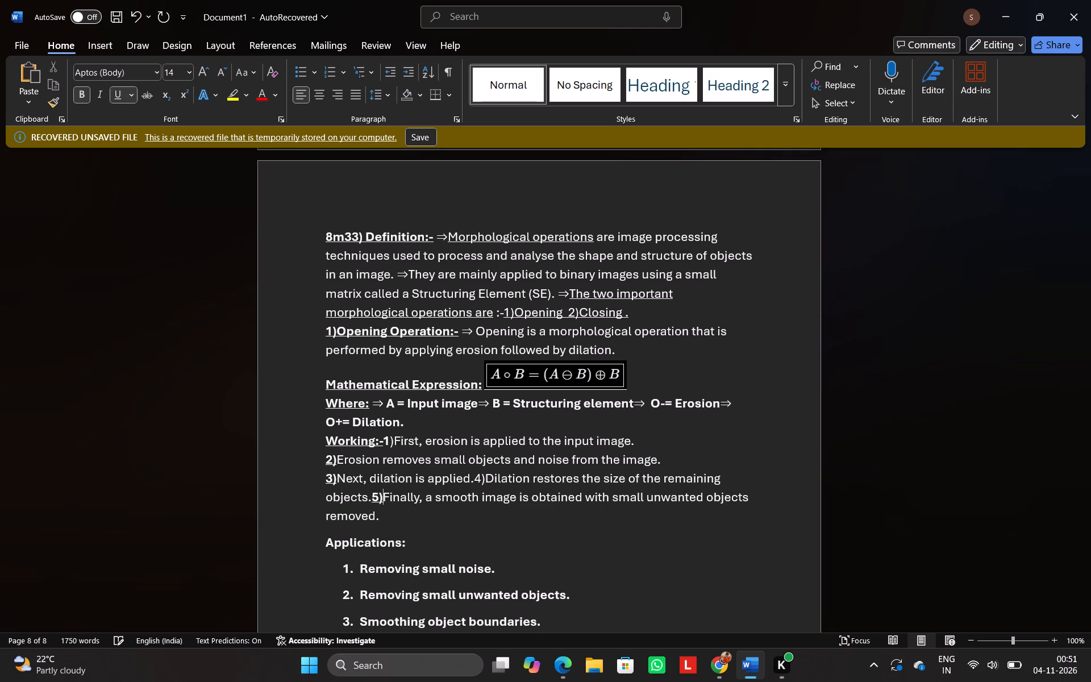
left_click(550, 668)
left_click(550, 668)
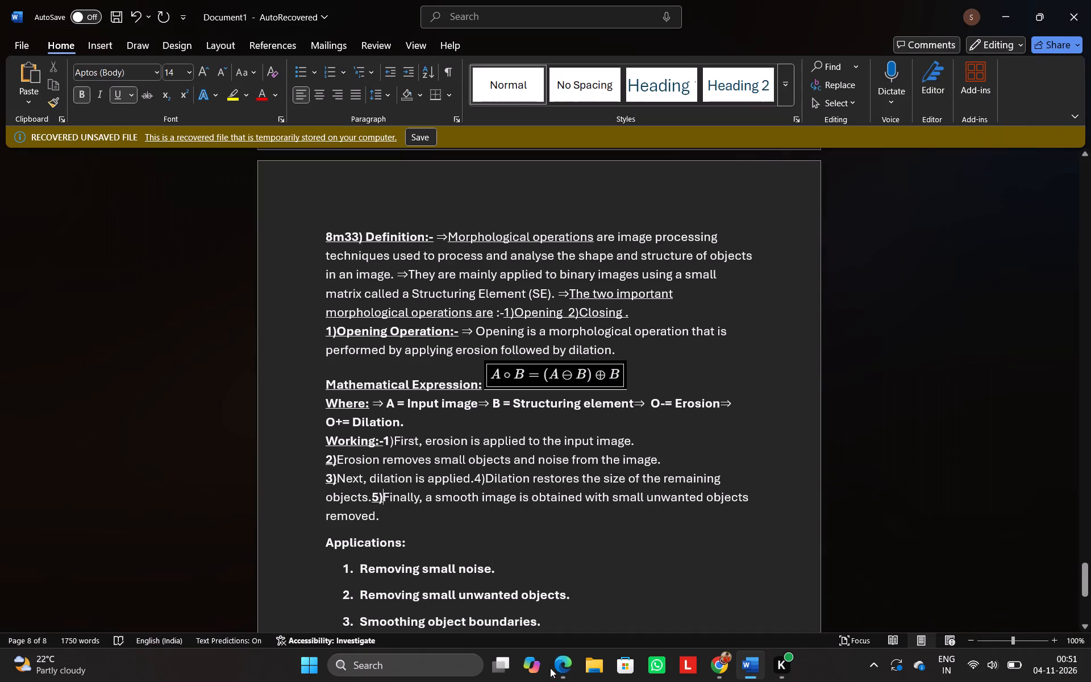
Join the "Applications:" heading onto the end of working point 5, directly after "removed.".
scroll(501, 538, "down", 2)
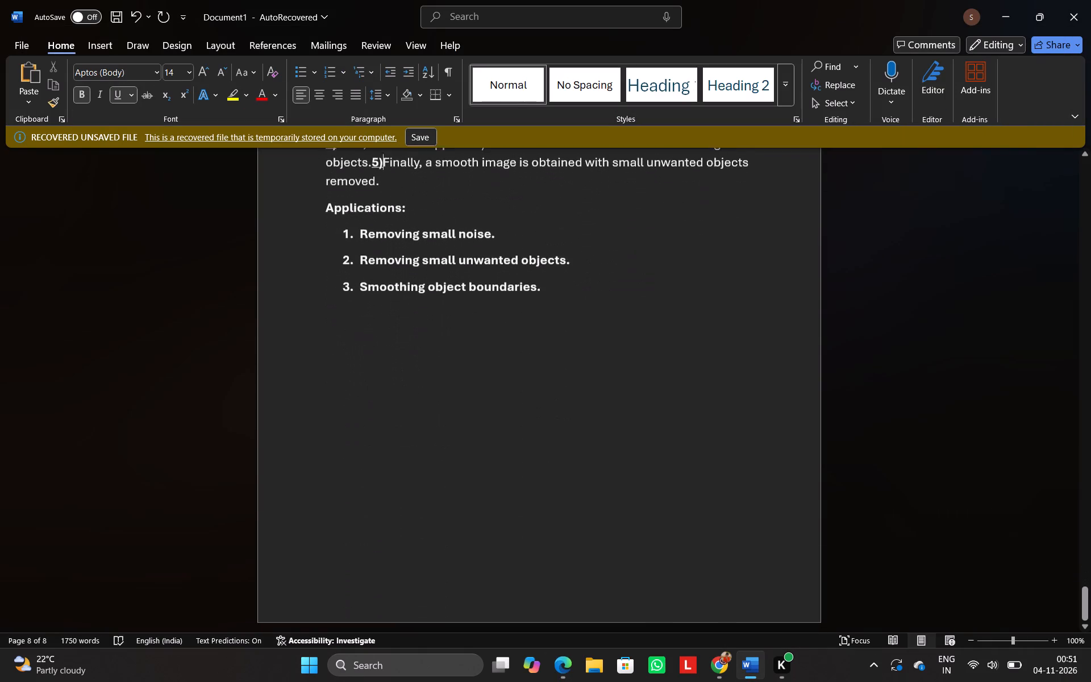
scroll(501, 538, "down", 2)
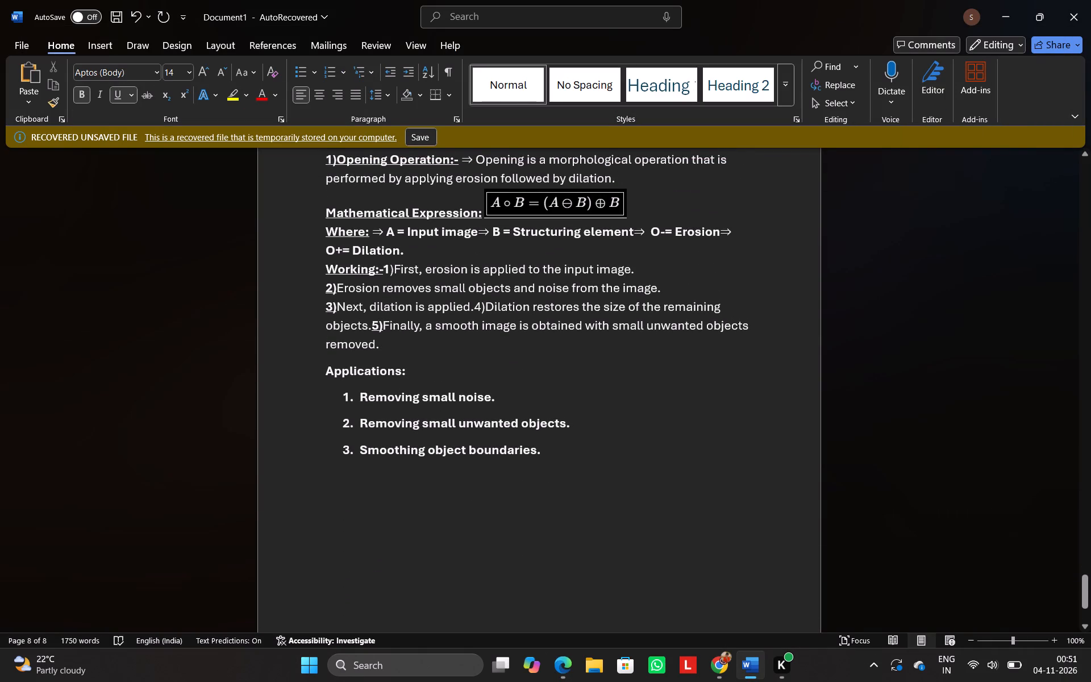
left_click(324, 375)
key("BackSpace")
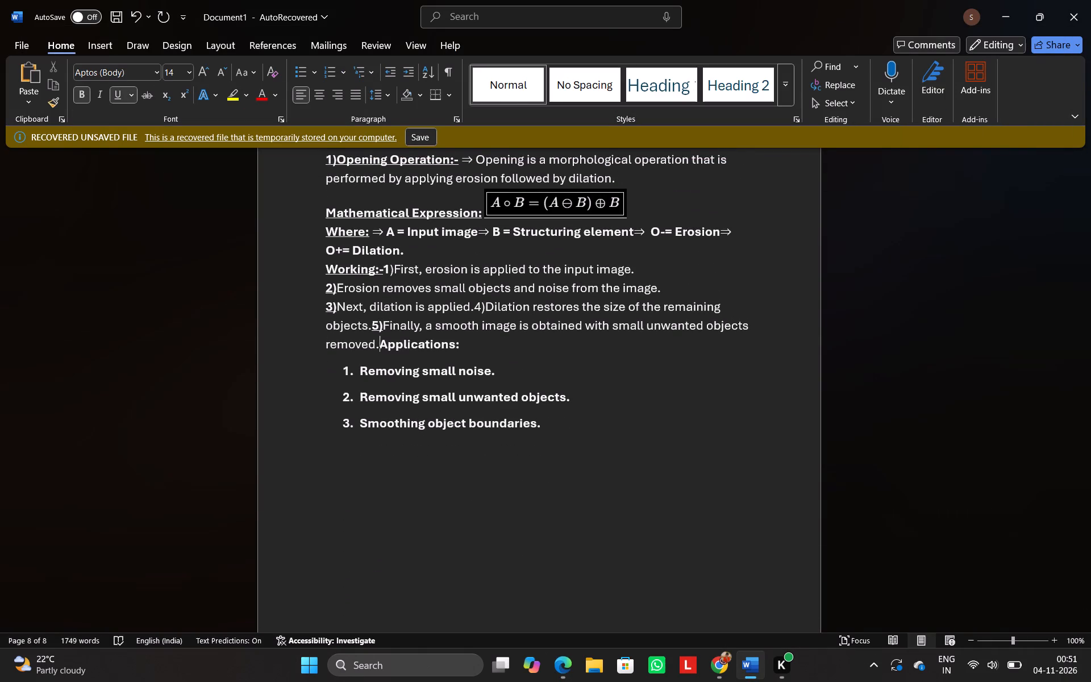
Underline the "Applications:" heading of the opening operation.
left_click_drag(380, 351, 424, 356)
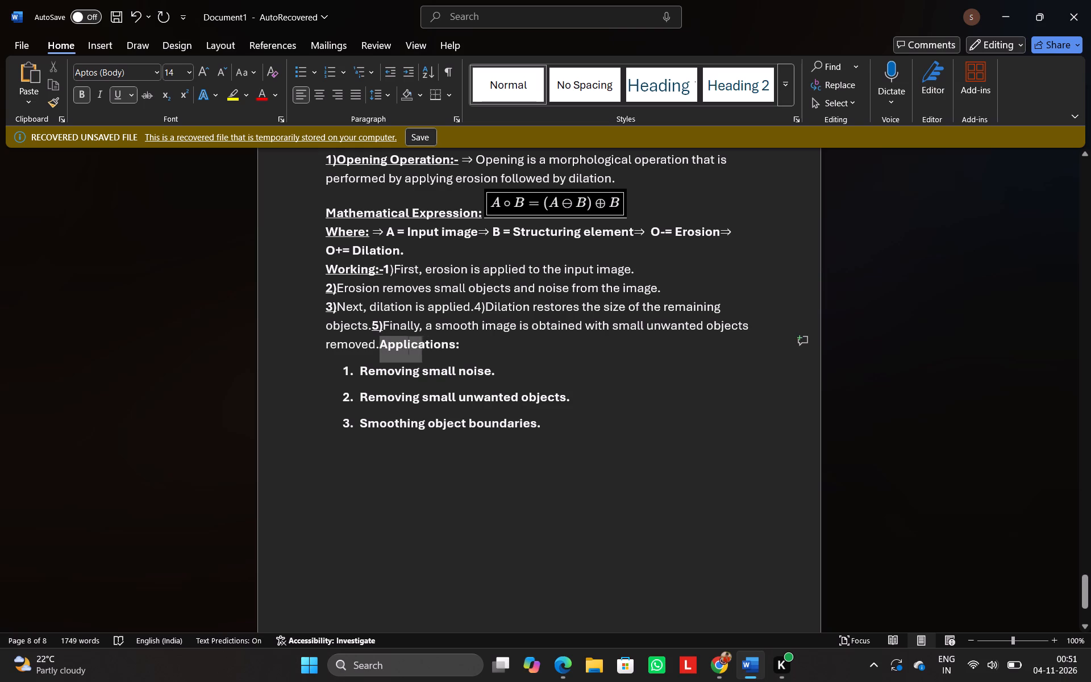
left_click_drag(424, 356, 462, 355)
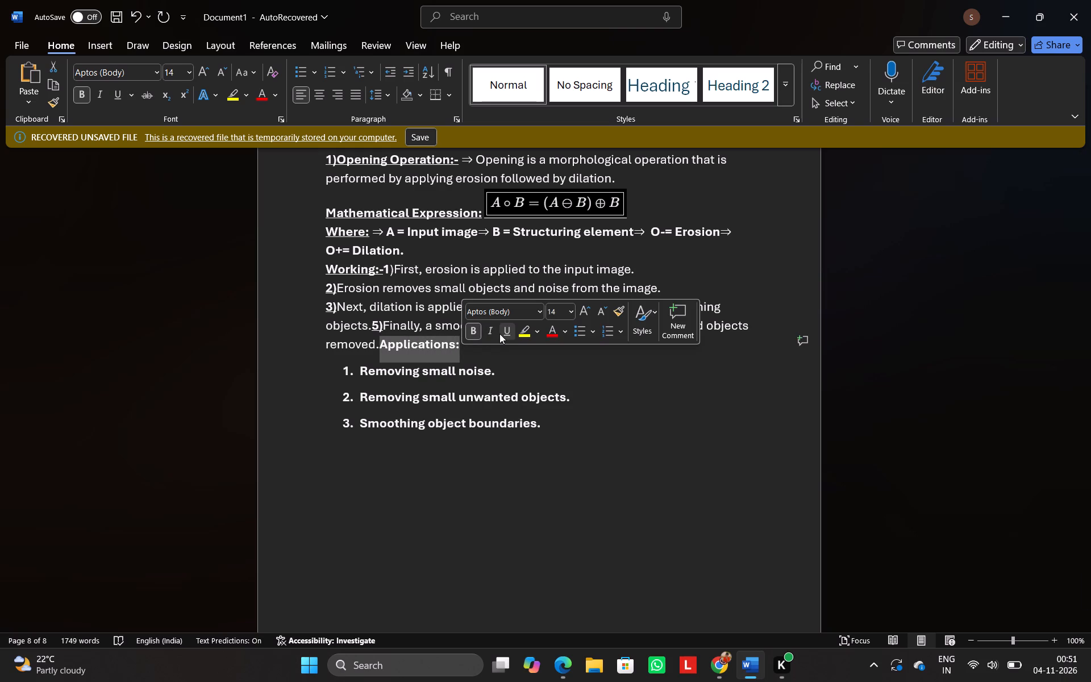
left_click(499, 334)
Remove the bold formatting from the three listed applications of the opening operation.
left_click(355, 371)
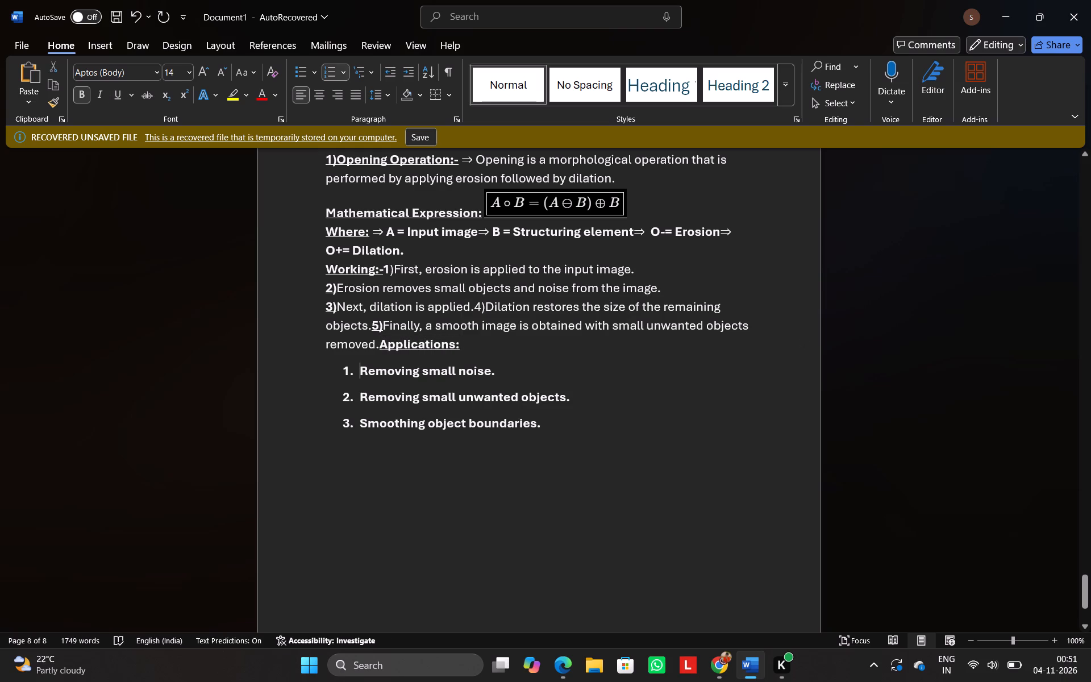
left_click_drag(356, 367, 417, 425)
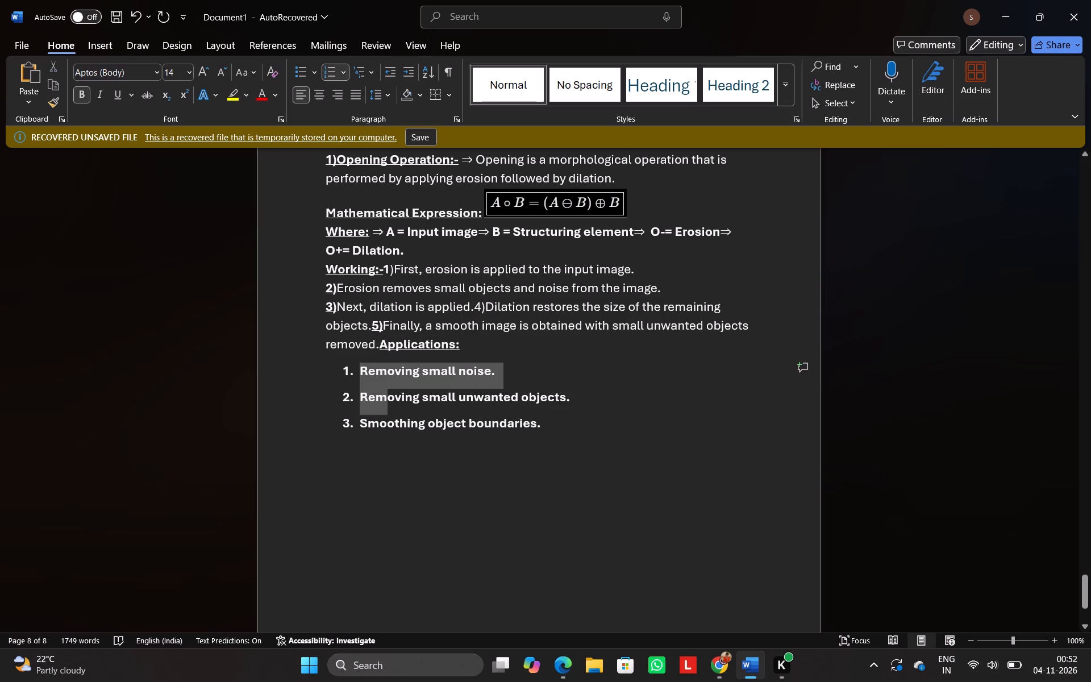
left_click_drag(417, 425, 511, 449)
left_click(524, 426)
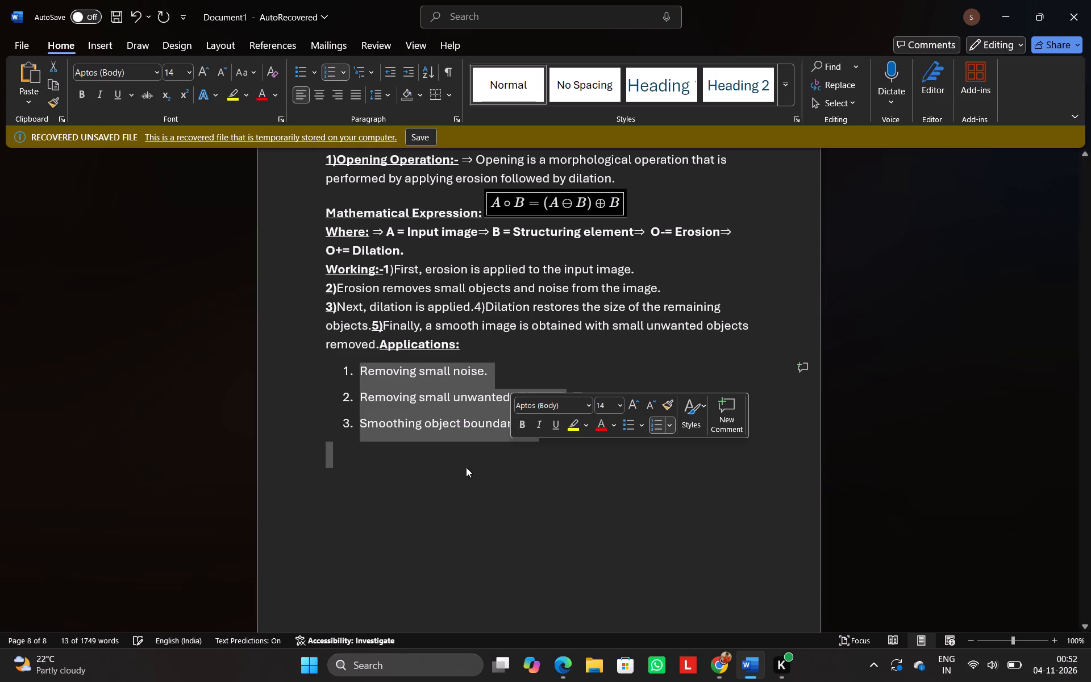
left_click(440, 486)
Join "Removing small noise." directly after the "Applications:" heading, replacing its list number with "1)".
left_click(356, 375)
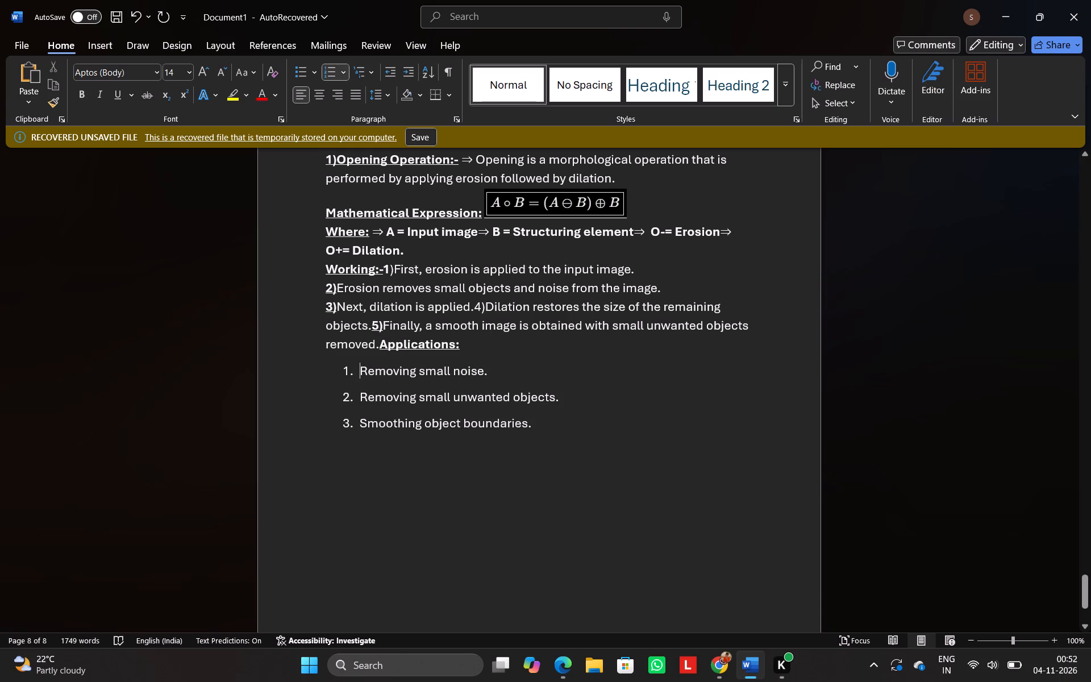
key("BackSpace")
key("BackSpace")
key("BackSpace")
key("1")
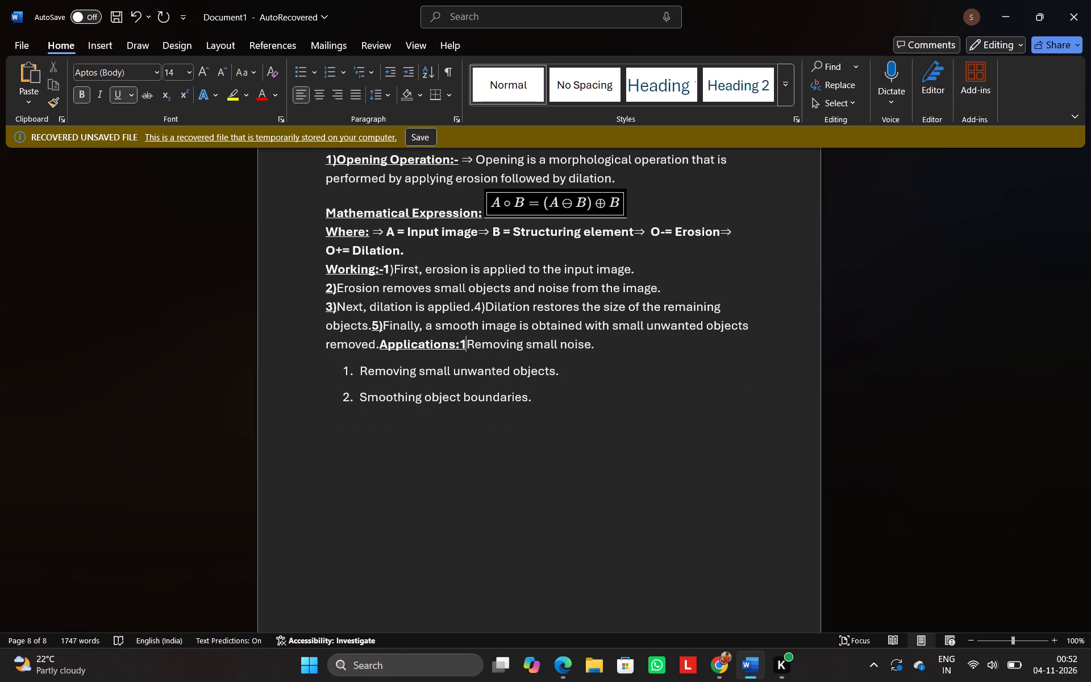
key("shift+parenright")
Join "Removing small unwanted objects." directly after application 1, replacing its list number with "2)".
key("Down")
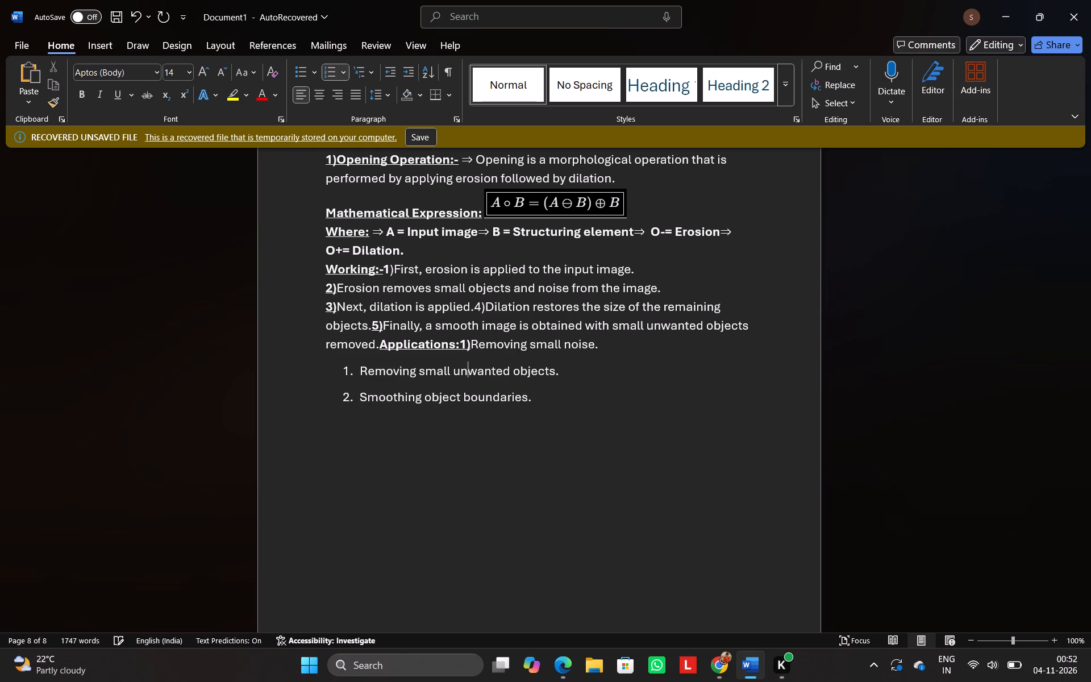
key("Left")
key("Left")
key("Left")
key("Left")
key("Left")
key("Left")
key("Left")
key("Left")
key("Left")
key("Left")
key("Left")
key("Left")
key("Left")
key("Left")
key("Left")
key("Left")
key("Left")
key("BackSpace")
key("BackSpace")
key("BackSpace")
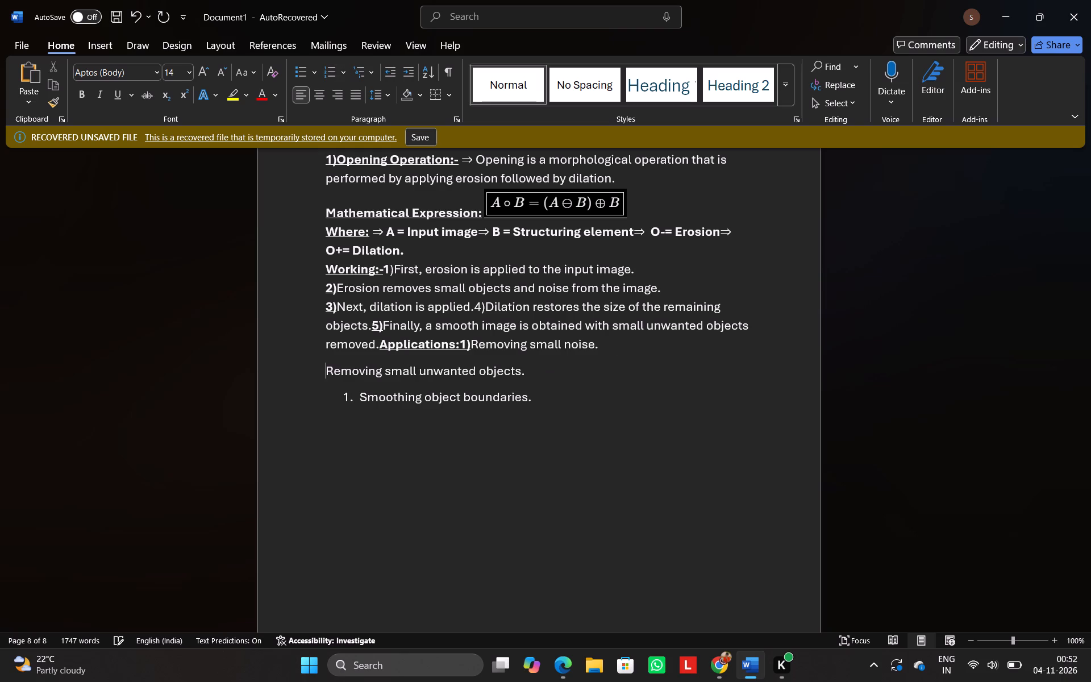
type("2)")
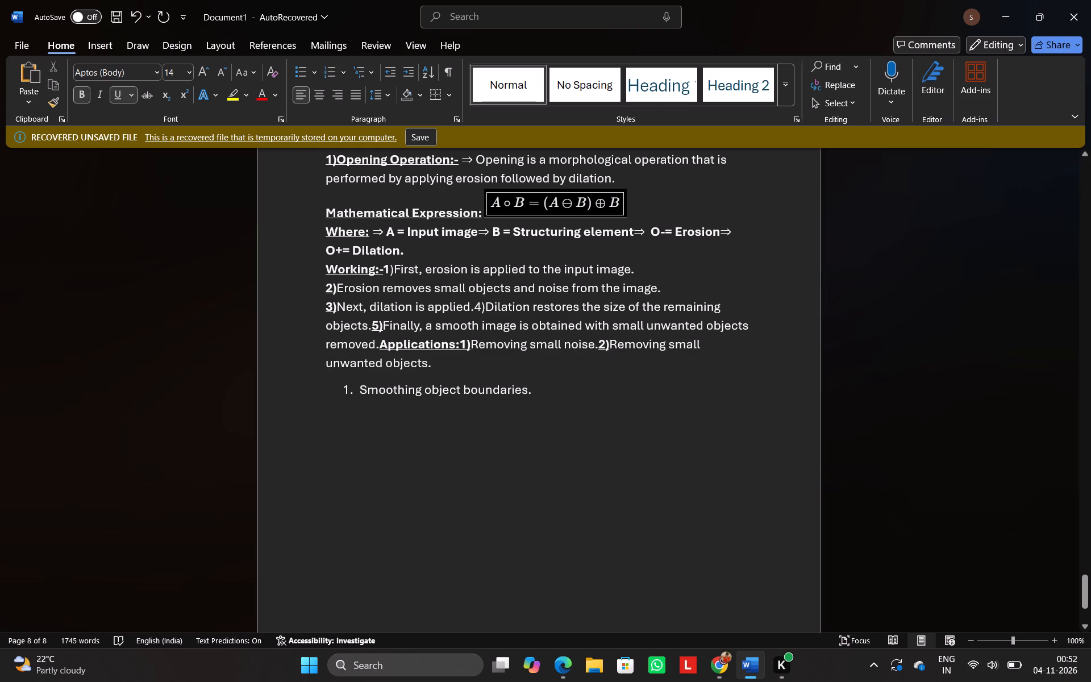
Join "Smoothing object boundaries." directly after application 2, replacing its list number with "3)".
left_click(360, 390)
key("BackSpace")
key("BackSpace")
key("BackSpace")
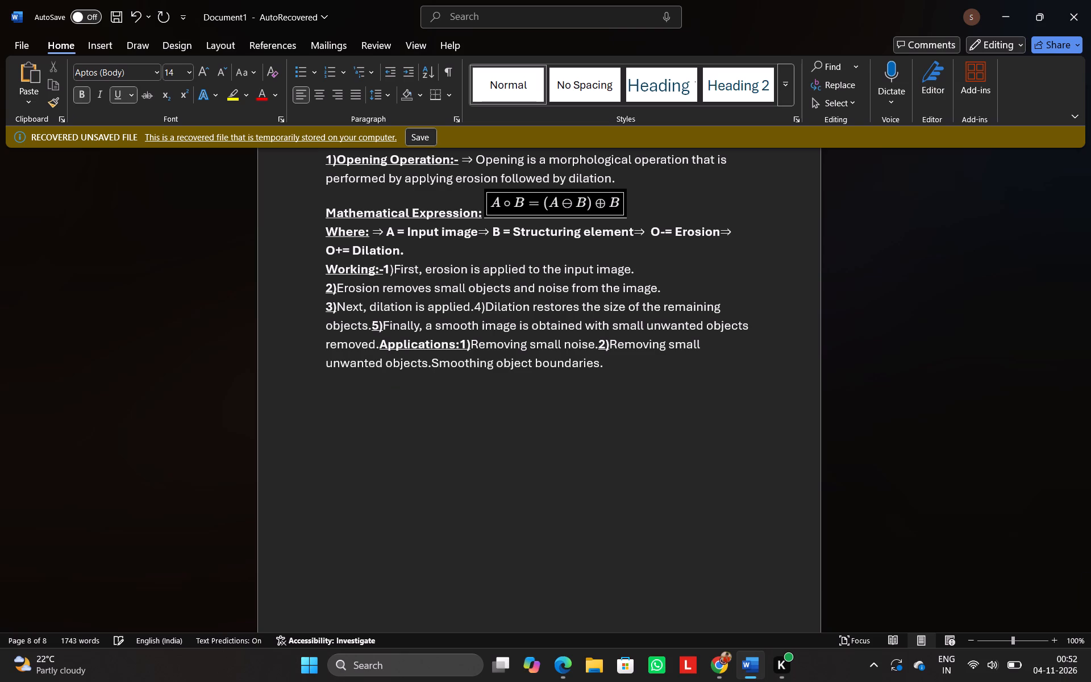
type("3)")
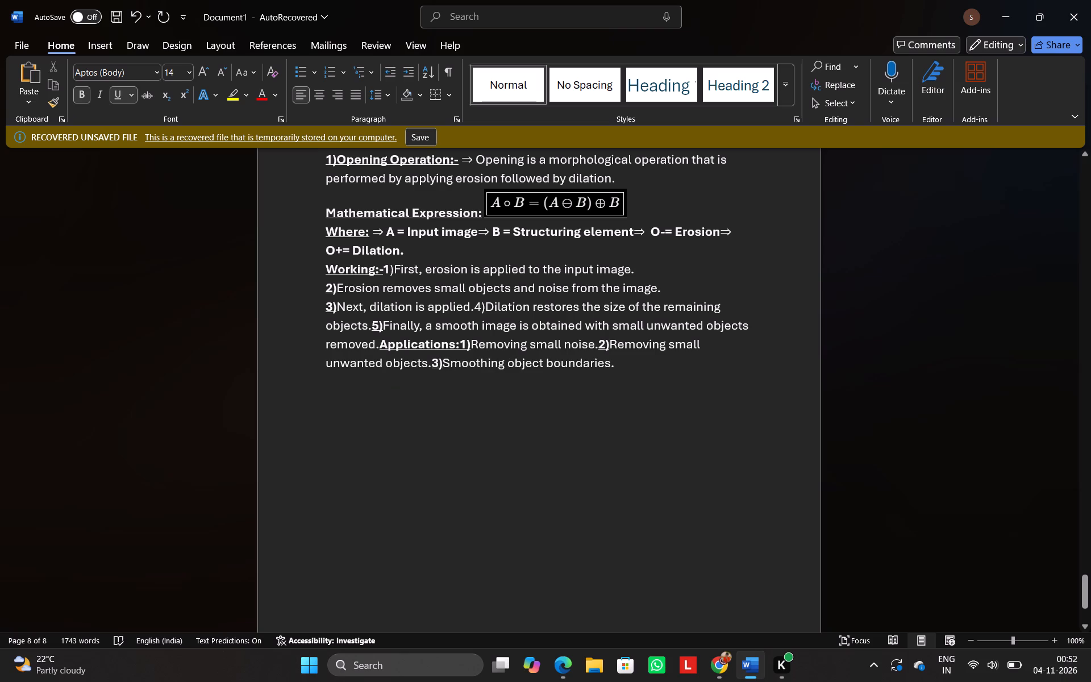
Insert a line break after "Smoothing object boundaries." at the end of the opening operation's applications.
left_click(566, 380)
scroll(566, 380, "up", 1)
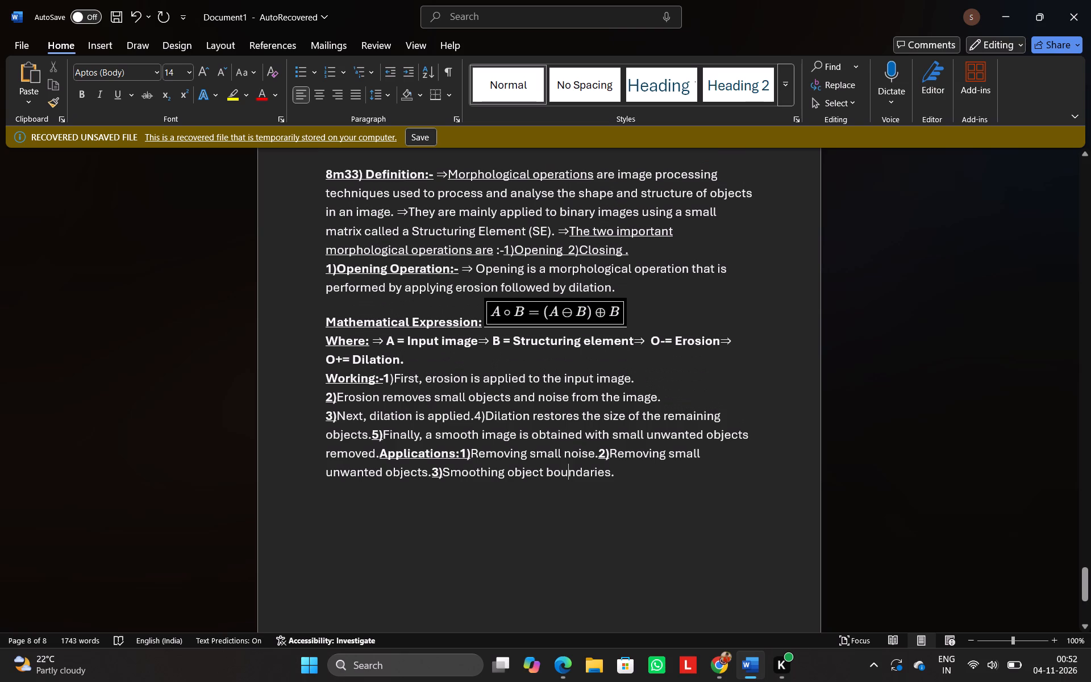
scroll(566, 380, "up", 1)
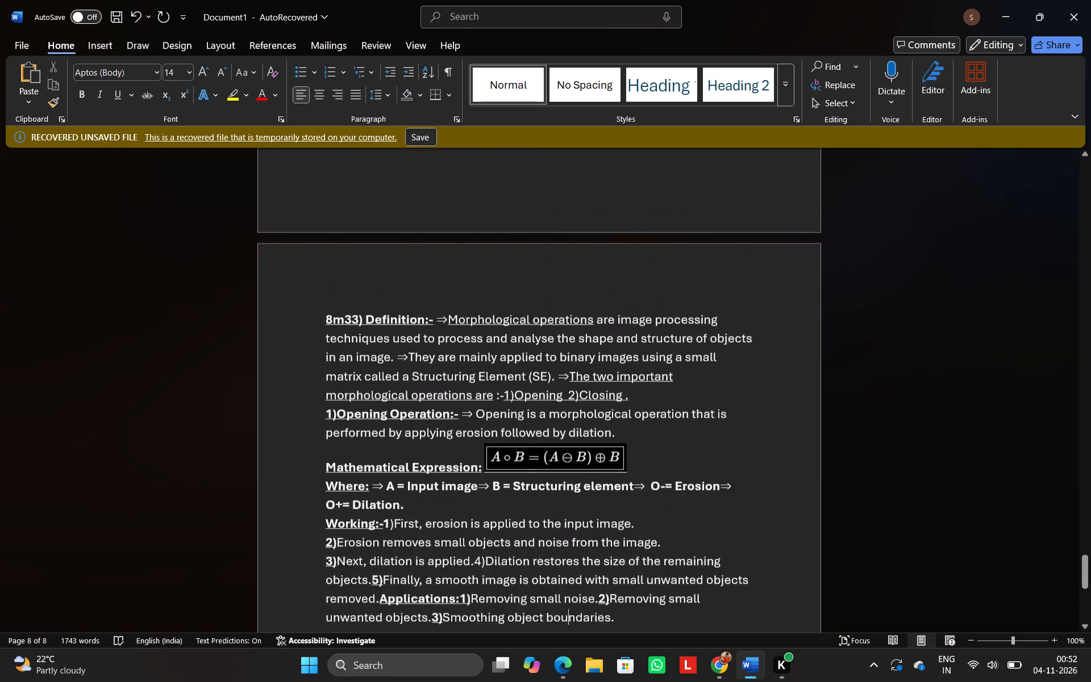
scroll(566, 380, "up", 8)
scroll(566, 380, "down", 2)
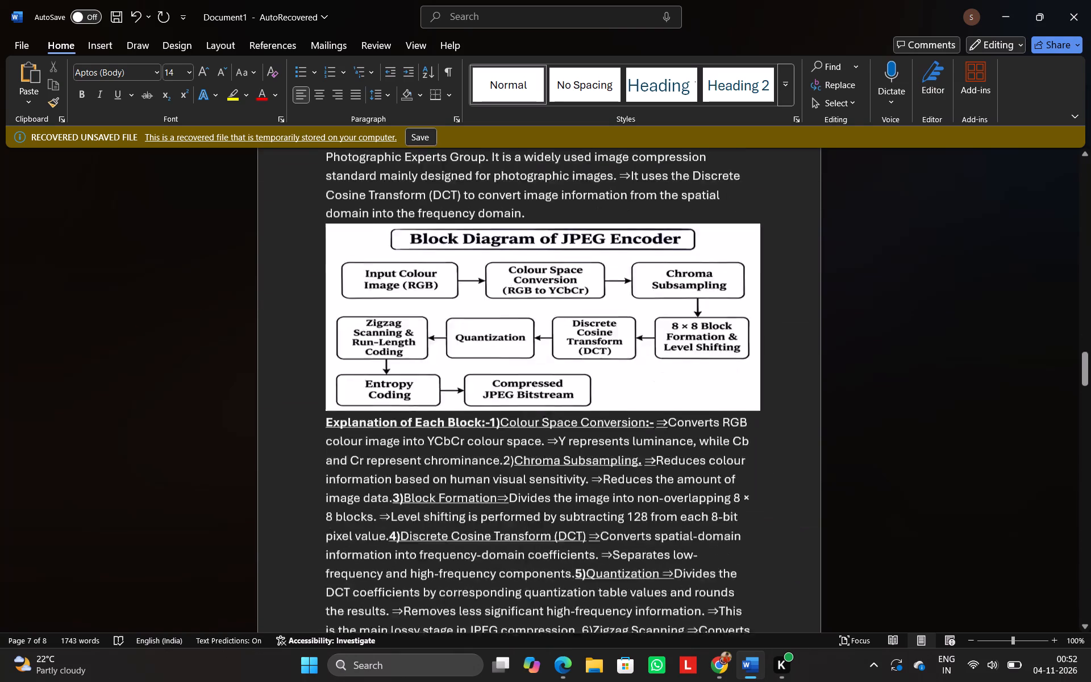
scroll(566, 380, "down", 15)
scroll(566, 380, "up", 1)
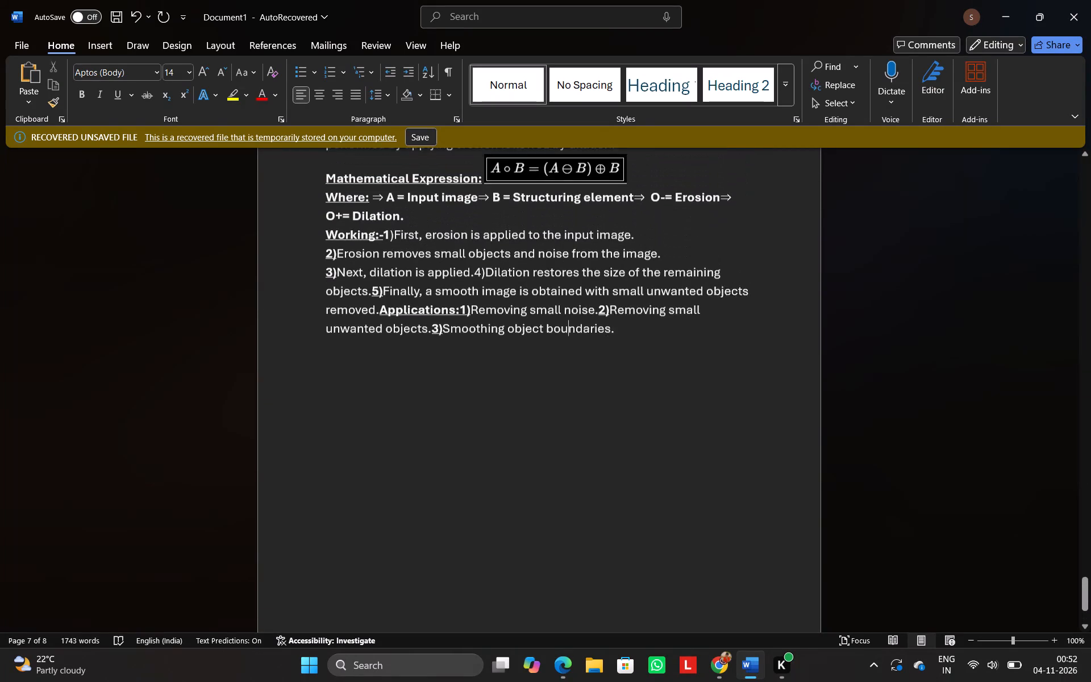
left_click(629, 334)
key("shift+Return")
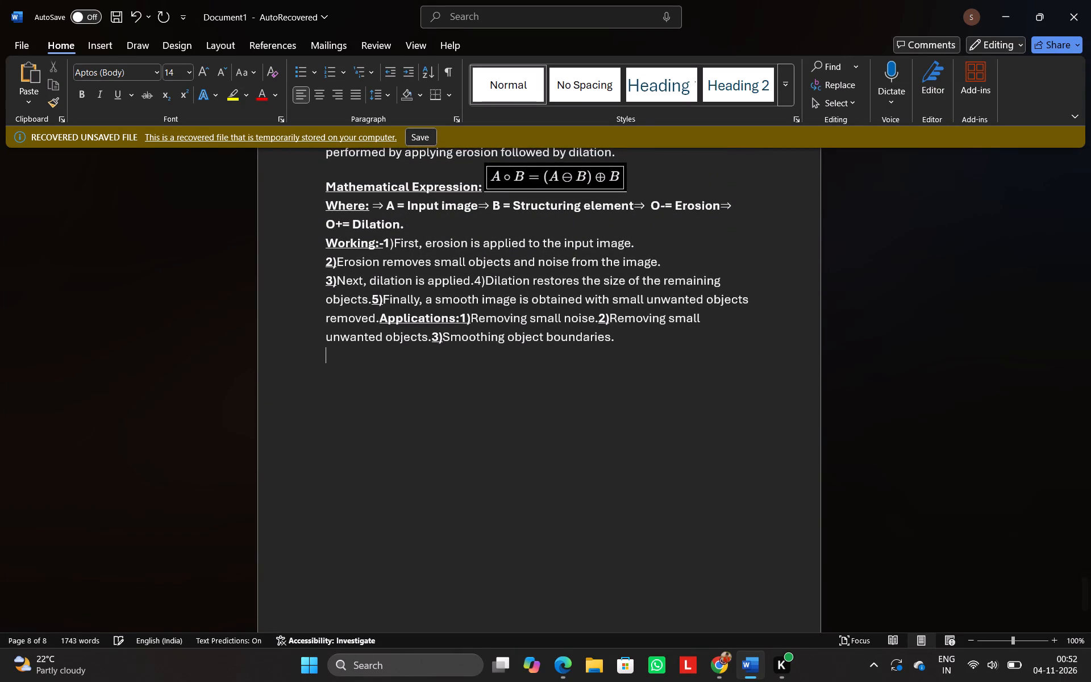
scroll(639, 342, "up", 2)
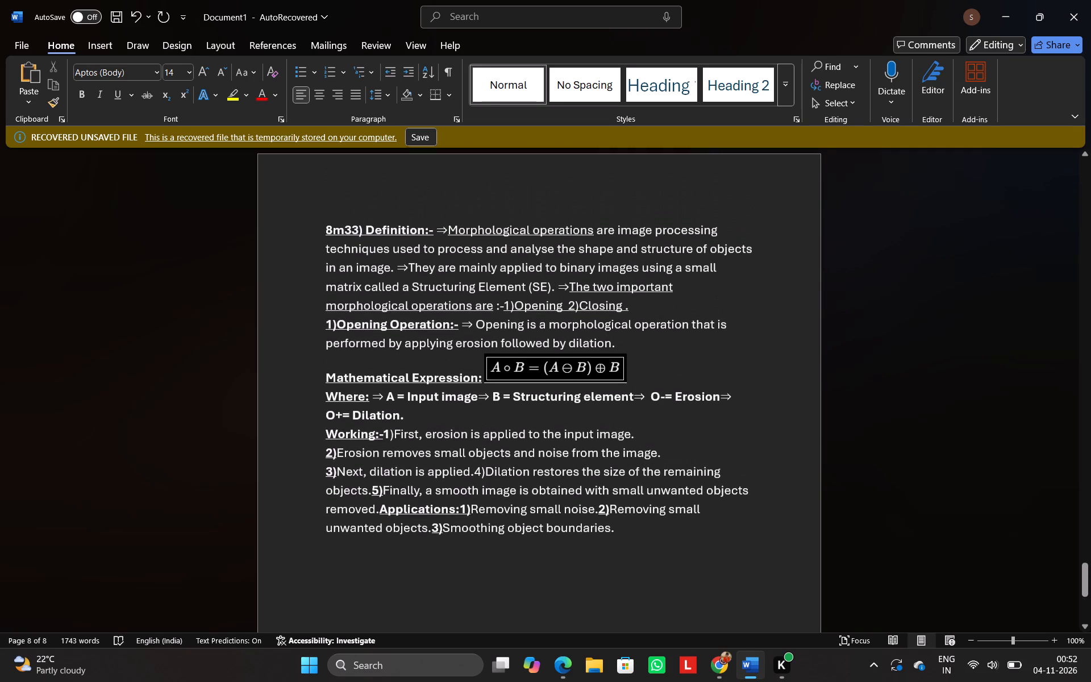
scroll(653, 493, "down", 1)
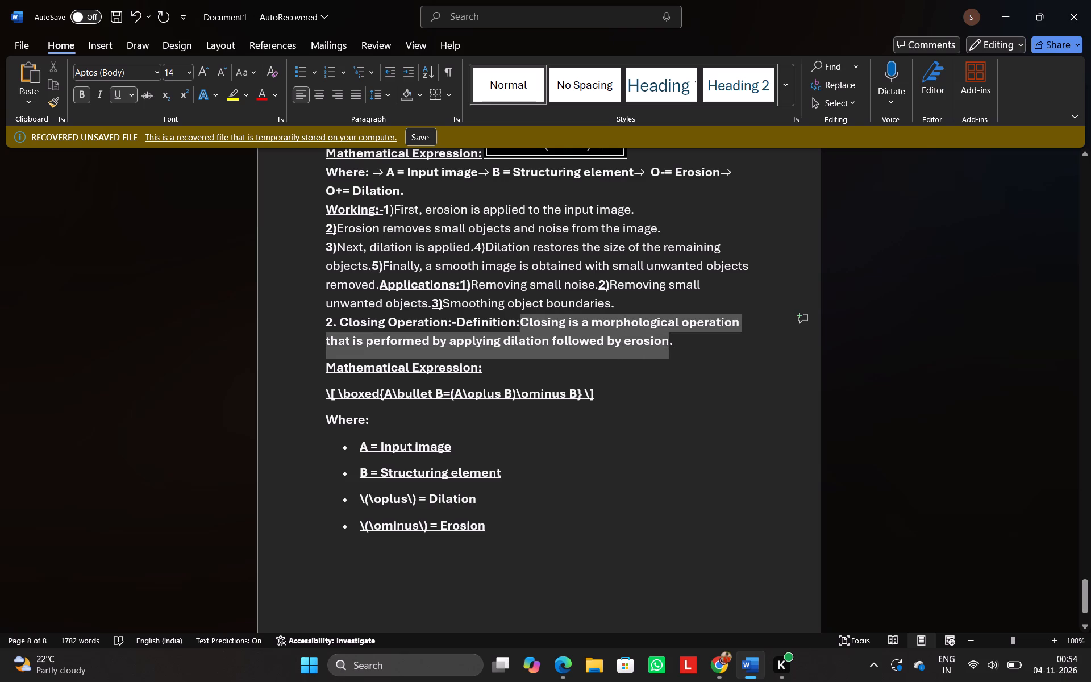
left_click_drag(647, 346, 674, 343)
left_click(684, 324)
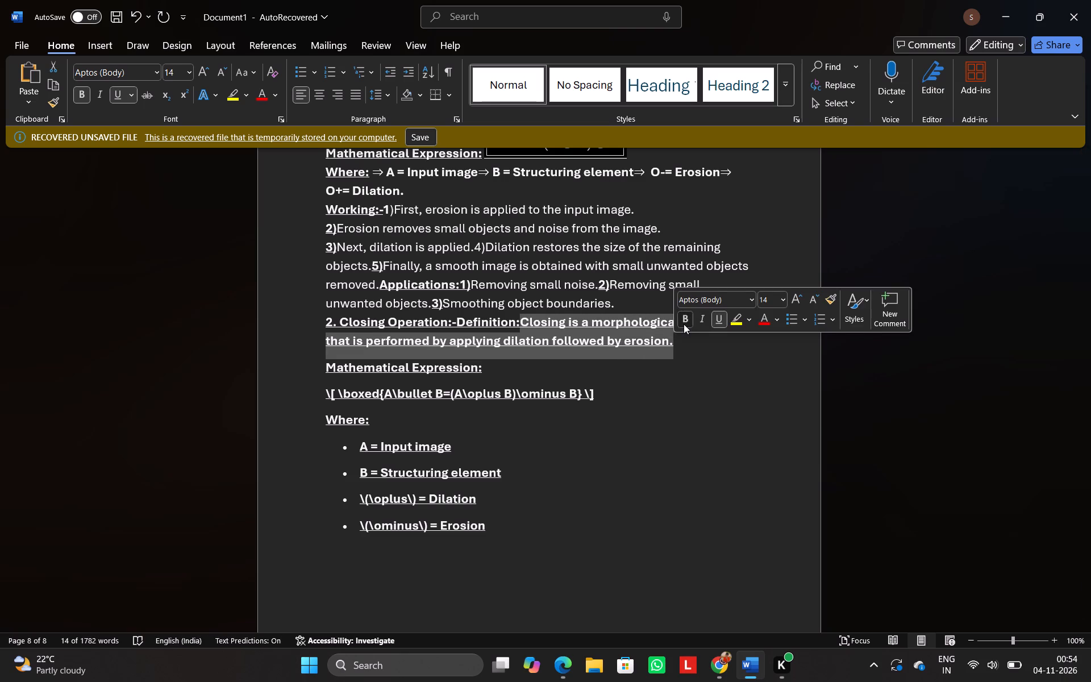
left_click_drag(719, 329, 719, 319)
left_click(719, 319)
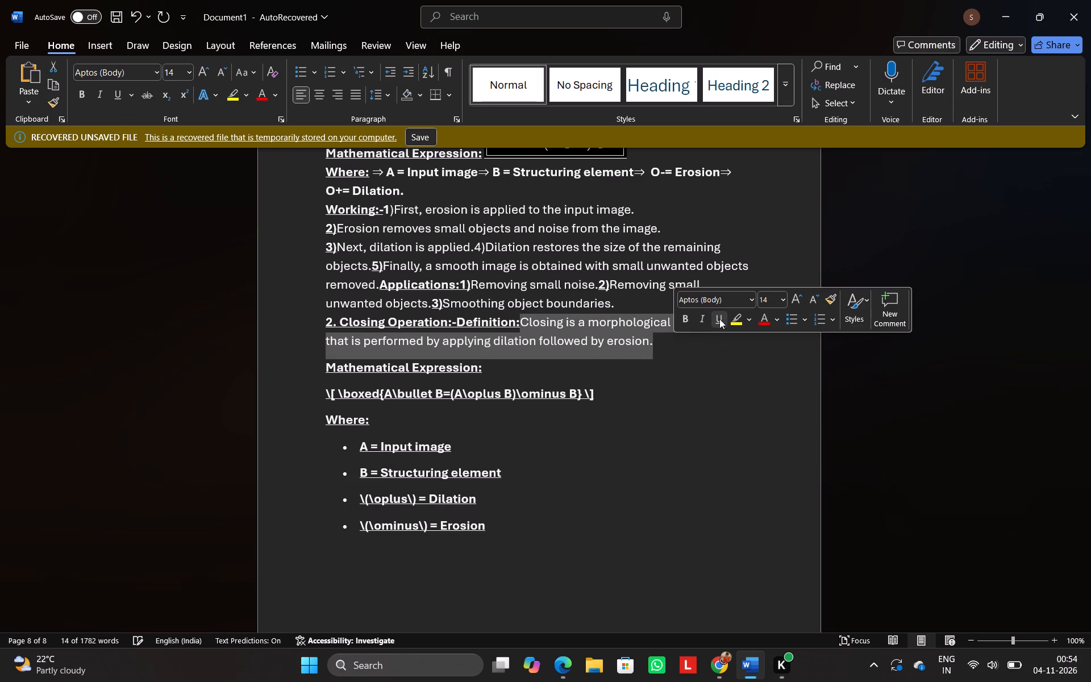
left_click(684, 396)
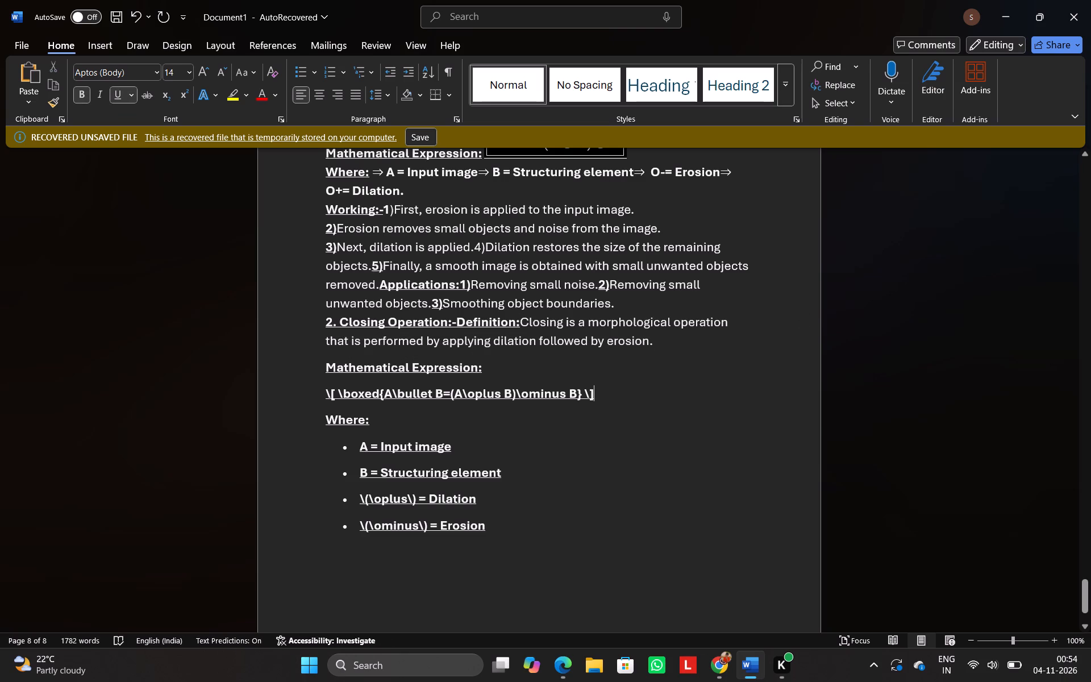
Copy the "⇒" arrow from the opening operation's Where line and insert it before "Closing is a morphological operation".
double_click(480, 172)
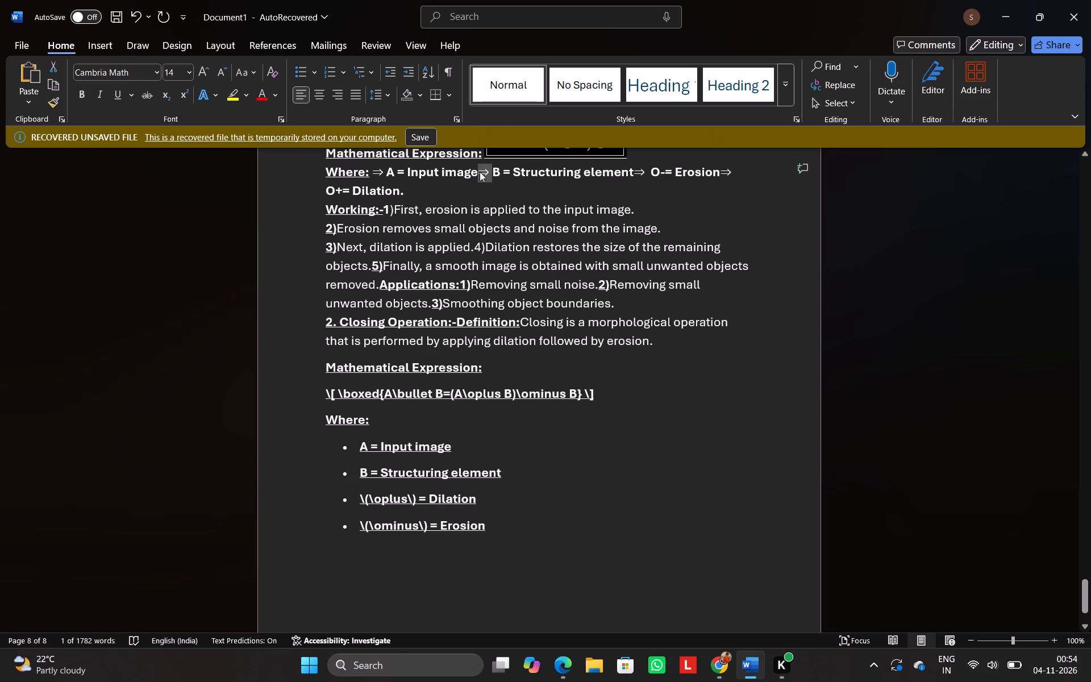
key("ctrl+c")
left_click(524, 323)
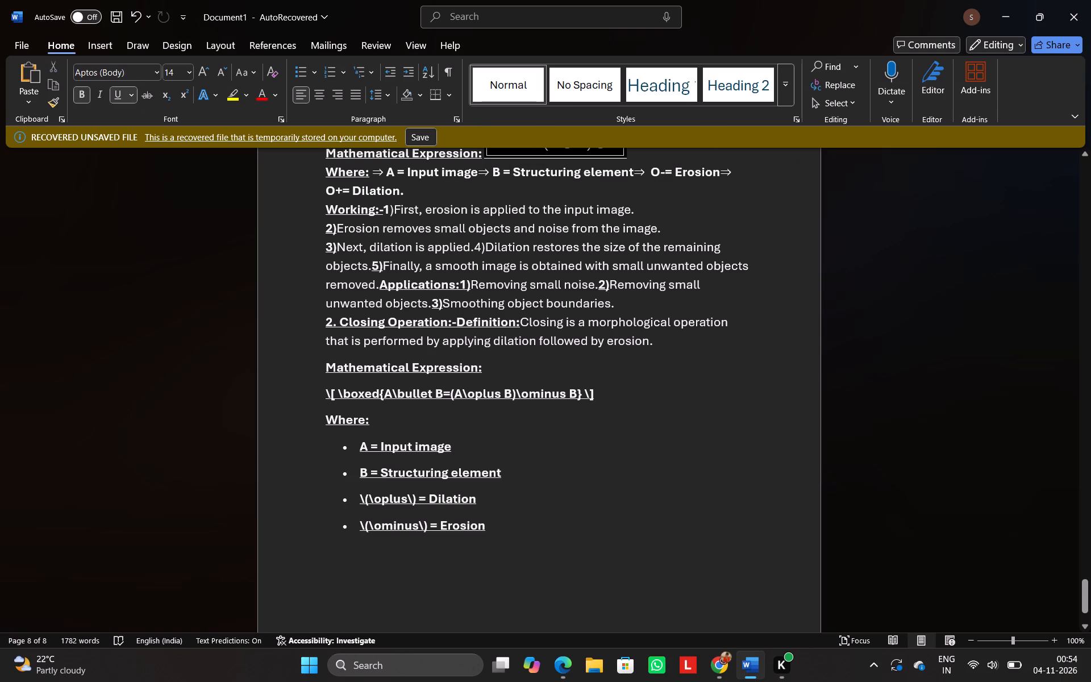
key("ctrl+v")
Replace the paragraph break before the closing operation's "Mathematical Expression:" heading with a line break.
left_click(570, 376)
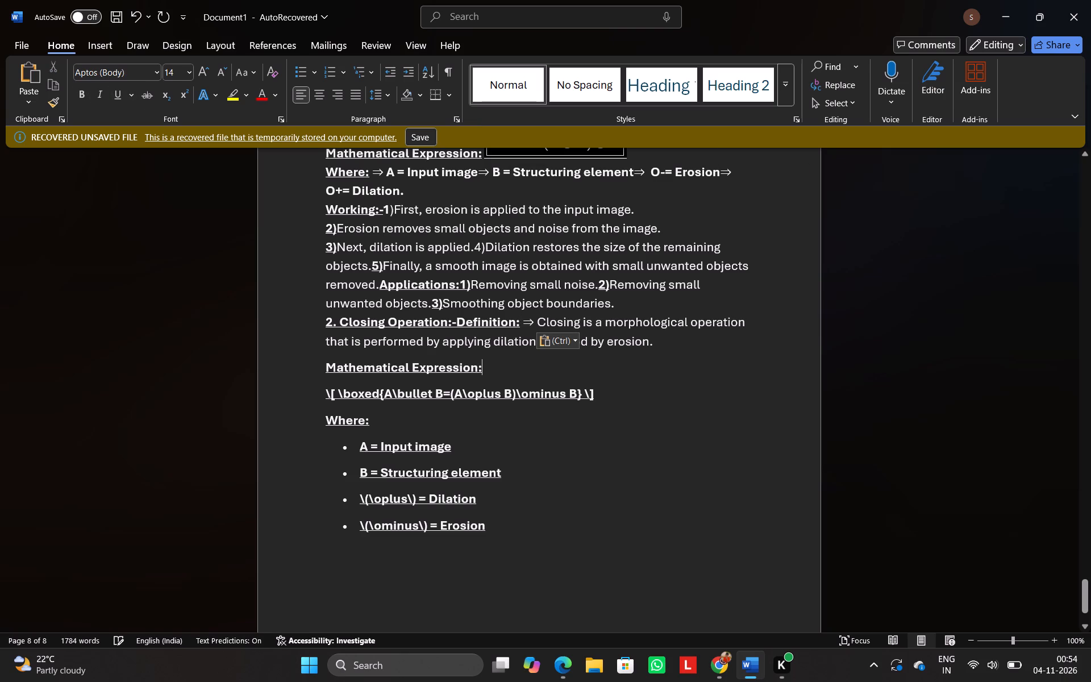
left_click(330, 371)
key("BackSpace")
key("shift+Return")
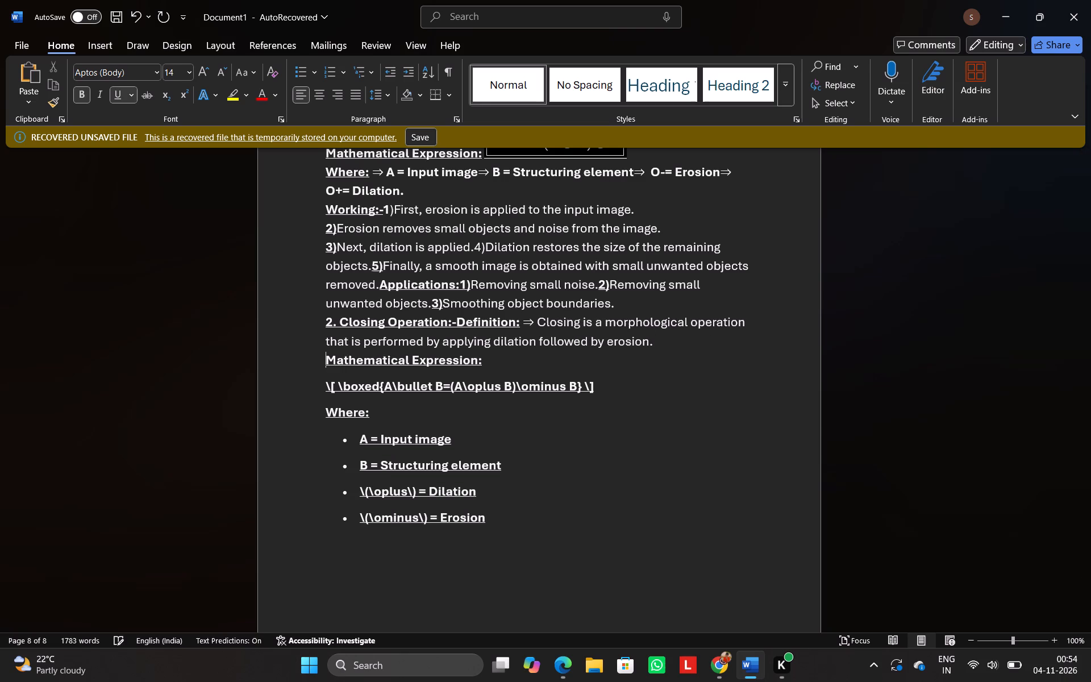
Delete the raw formula code line under the closing operation's "Mathematical Expression:" heading.
left_click_drag(323, 389, 539, 392)
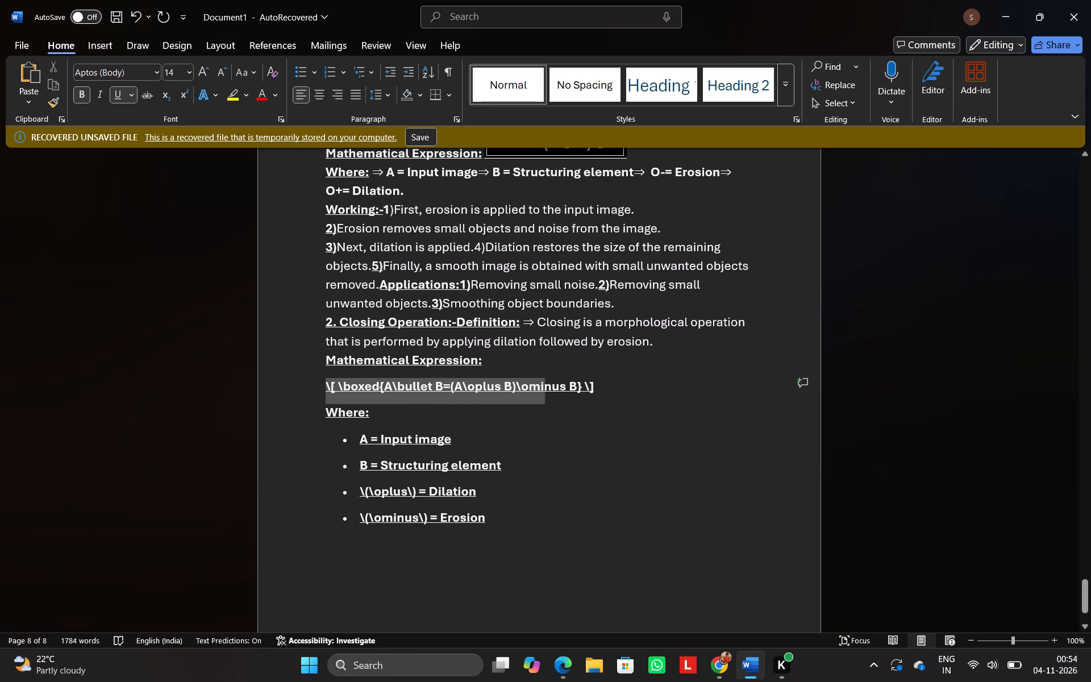
left_click_drag(539, 392, 594, 389)
key("BackSpace")
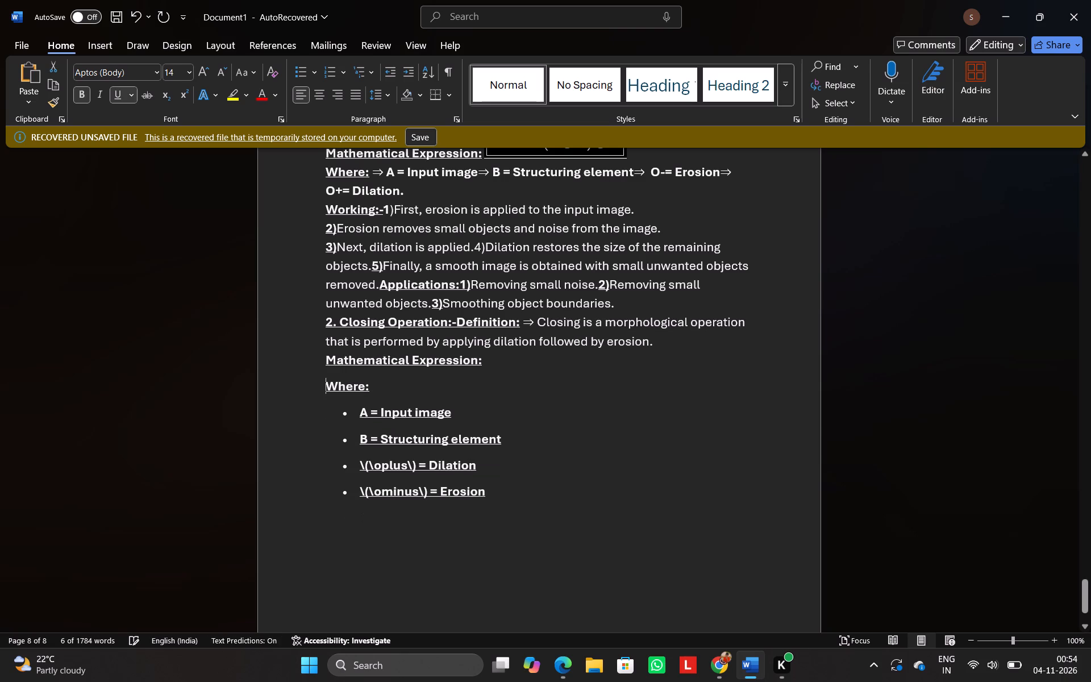
Strip "\(\" from before "ominus" and join that Erosion bullet to the end of the Dilation bullet with a "⇒" arrow.
left_click(377, 493)
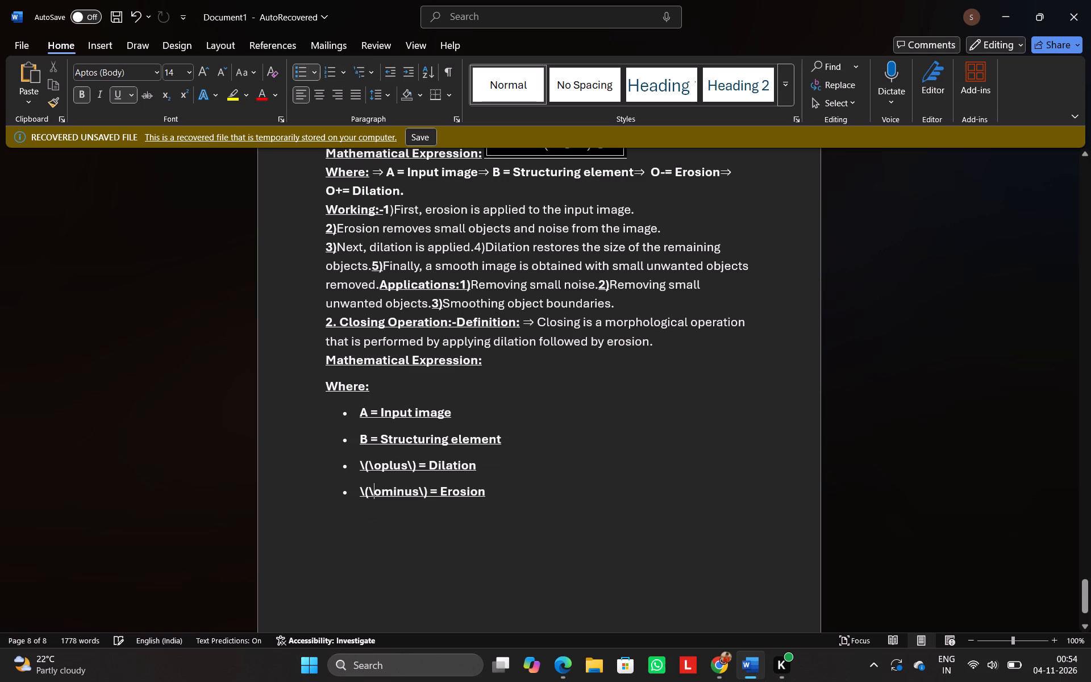
key("BackSpace")
key("BackSpace")
key("BackSpace")
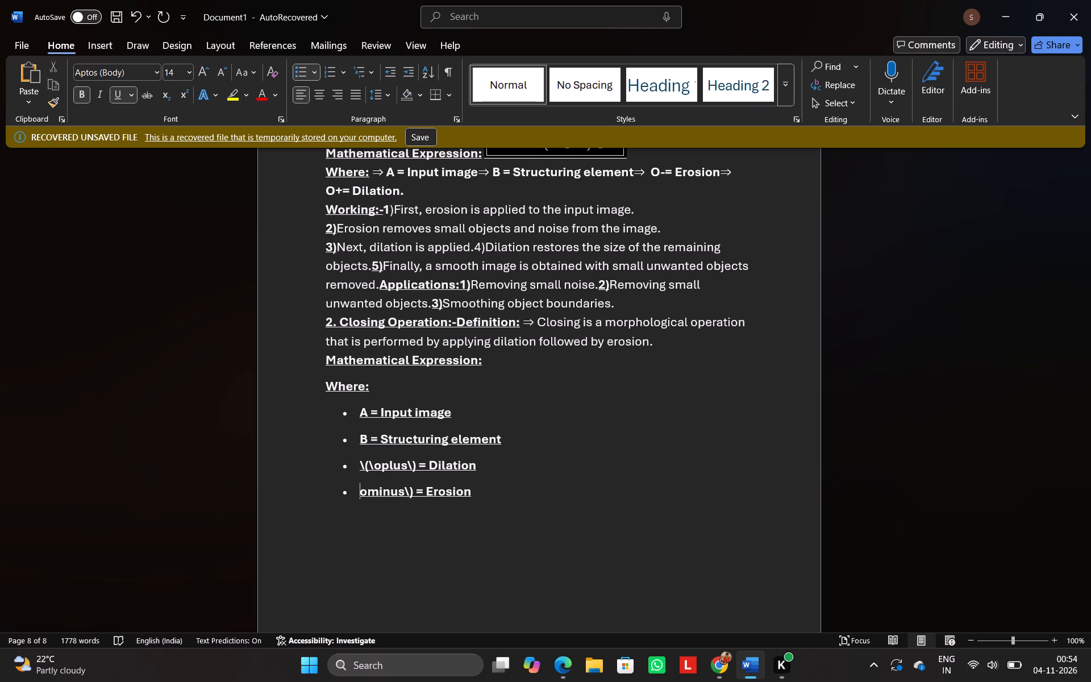
key("BackSpace")
key("BackSpace")
key("BackSpace")
key("BackSpace")
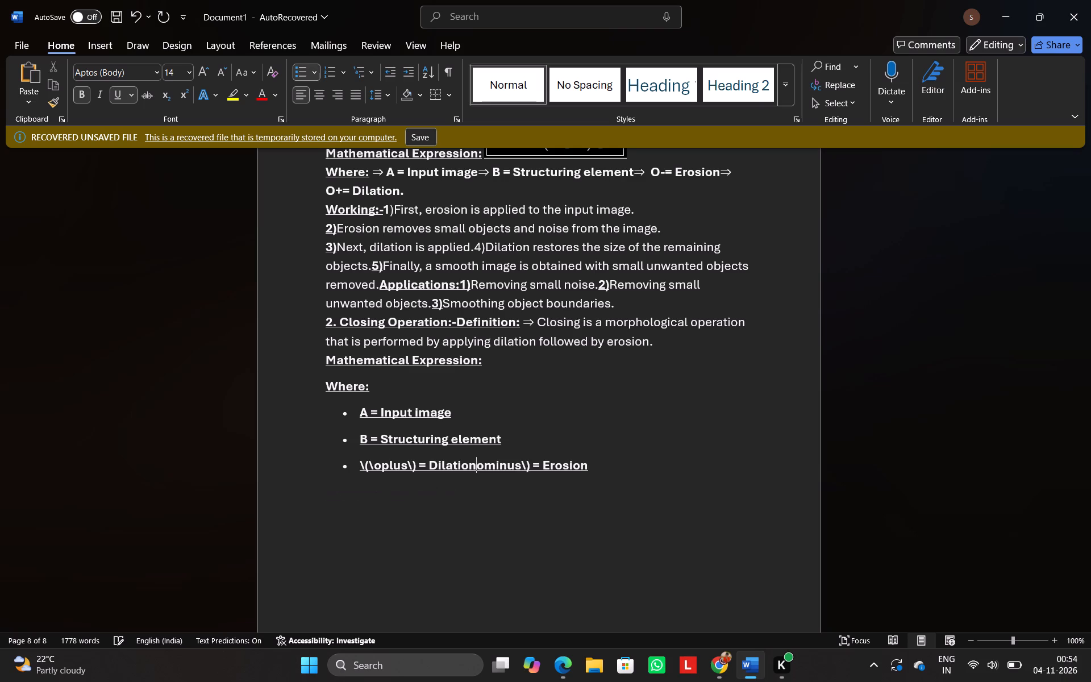
key("ctrl+v")
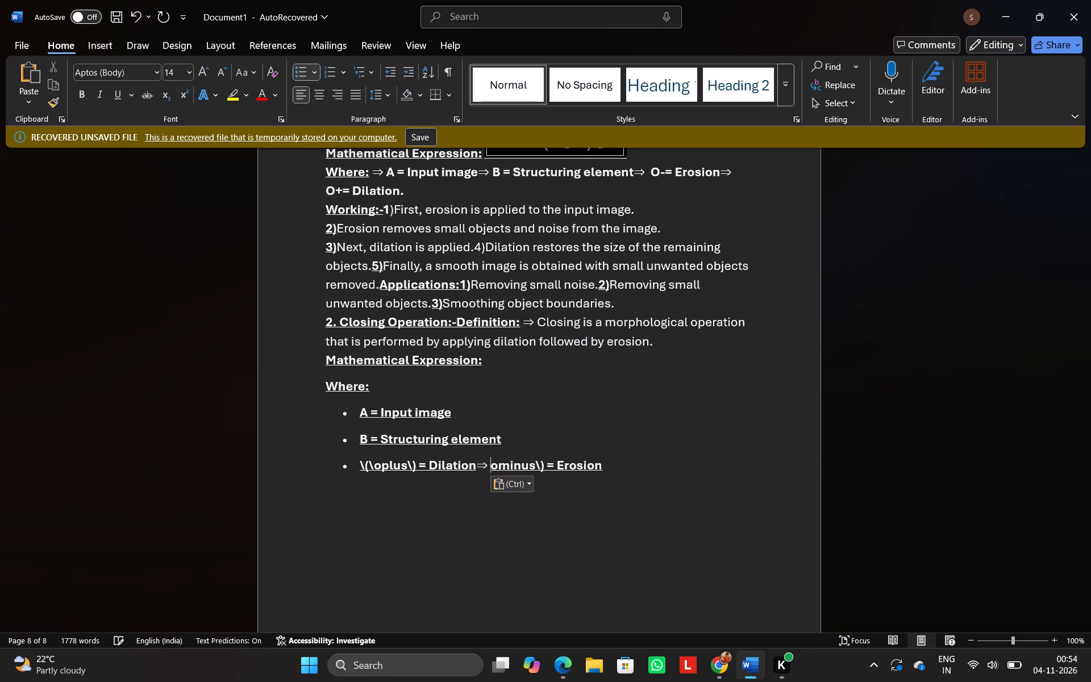
Remove the "\)" after "ominus" so the item reads "ominus = Erosion".
key("Left")
key("Left")
key("Left")
key("Left")
key("Left")
key("Left")
key("Left")
key("Left")
key("Left")
key("Left")
key("Left")
key("Left")
key("Left")
key("Left")
key("Left")
key("Left")
key("Left")
key("Left")
key("Left")
key("Right")
key("Right")
key("Right")
key("Right")
key("Right")
key("Right")
key("Right")
key("Right")
key("Right")
key("Right")
key("Right")
key("Right")
key("Right")
key("Right")
key("Right")
key("Right")
key("Right")
key("Right")
key("Right")
key("Right")
key("Right")
key("Right")
key("Right")
key("Right")
key("Right")
key("Right")
key("Right")
key("BackSpace")
key("BackSpace")
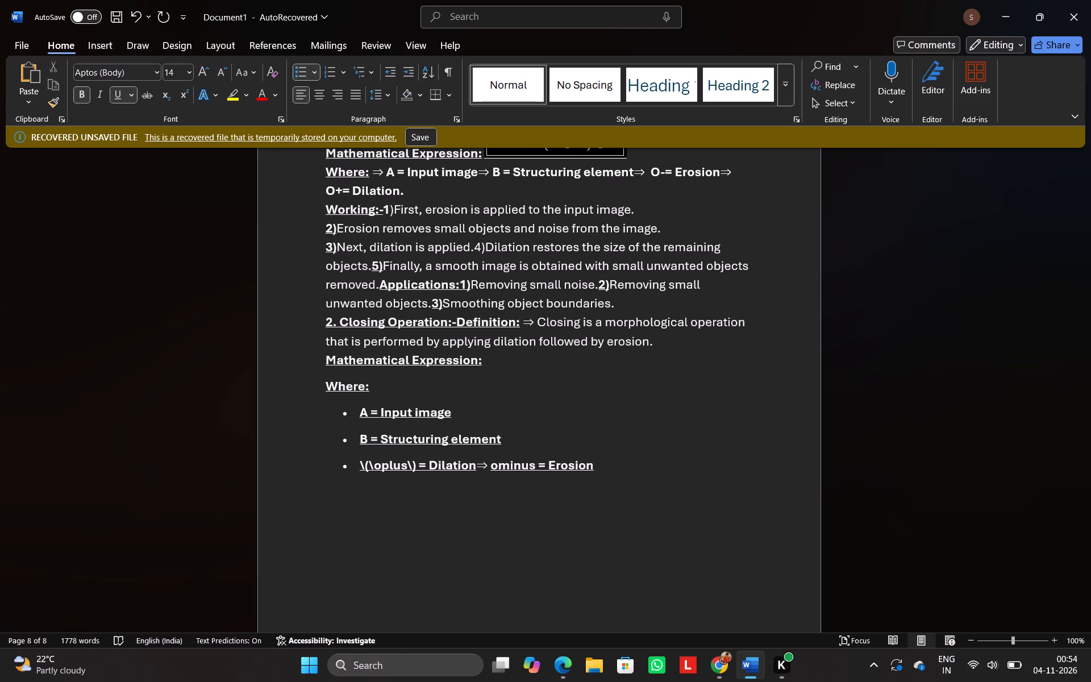
Remove the "\(\" and "\)" code around "oplus" so the item reads "oplus = Dilation".
key("Left")
key("Left")
key("Left")
key("Left")
key("Left")
key("Left")
key("Left")
key("Left")
key("Left")
key("Left")
key("Left")
key("Left")
key("Left")
key("Left")
key("Left")
key("Left")
key("Left")
key("Left")
key("Left")
key("BackSpace")
key("BackSpace")
key("Left")
key("Left")
key("Left")
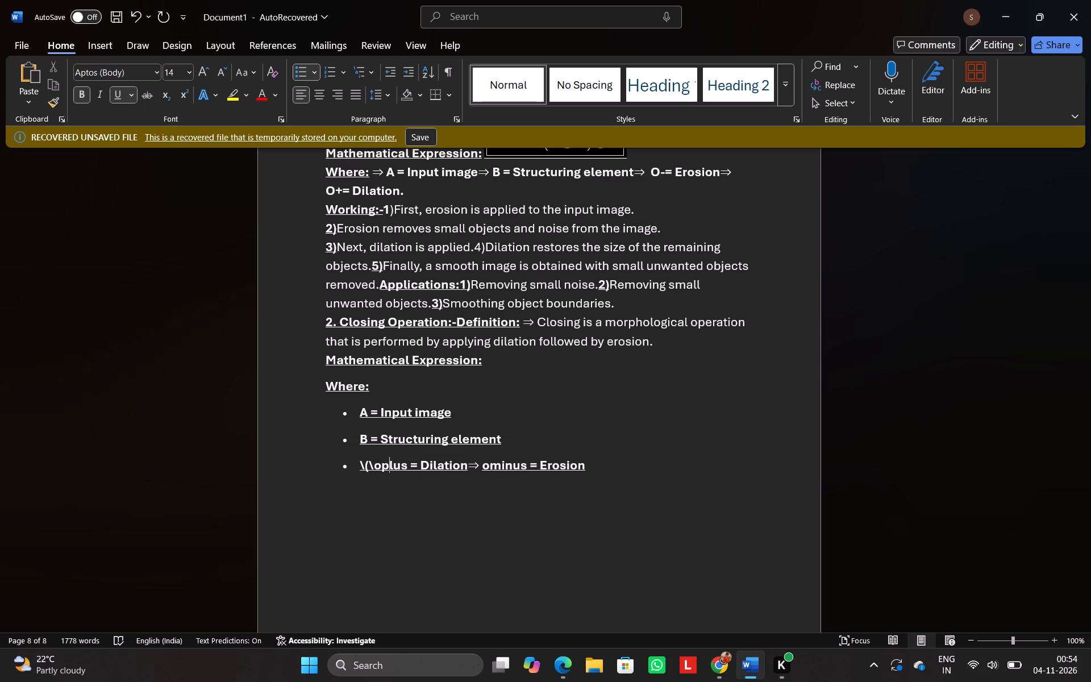
key("Left")
key("Left")
key("BackSpace")
key("BackSpace")
key("BackSpace")
Join the "oplus = Dilation" item to the end of the "B = Structuring element" bullet with a "⇒" arrow.
key("BackSpace")
key("BackSpace")
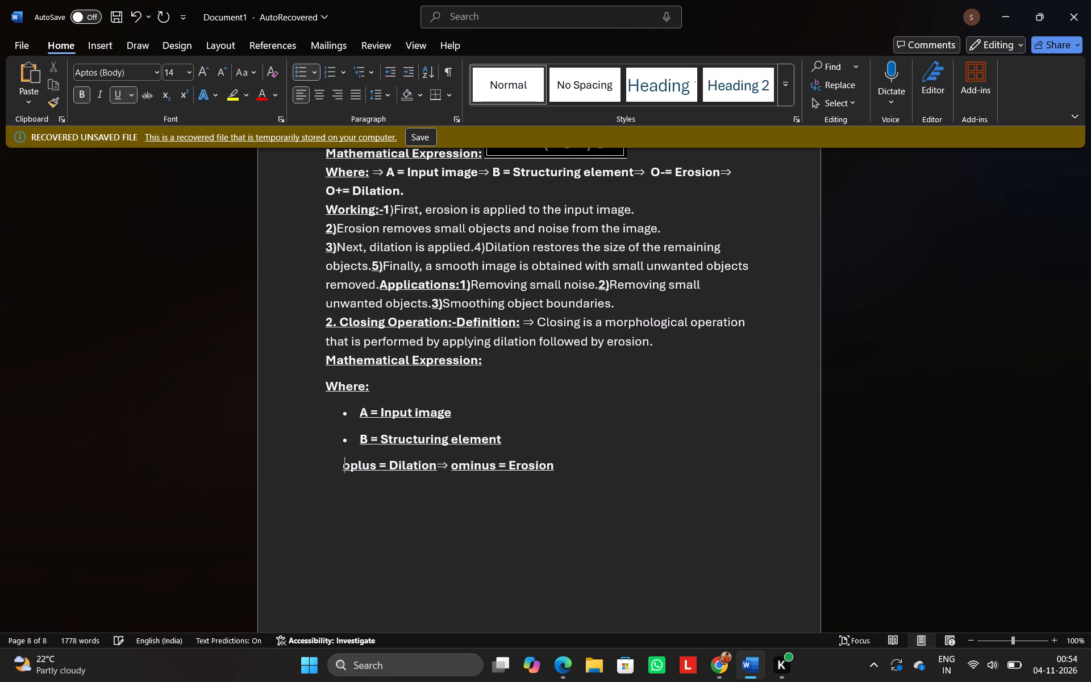
key("BackSpace")
key("BackSpace")
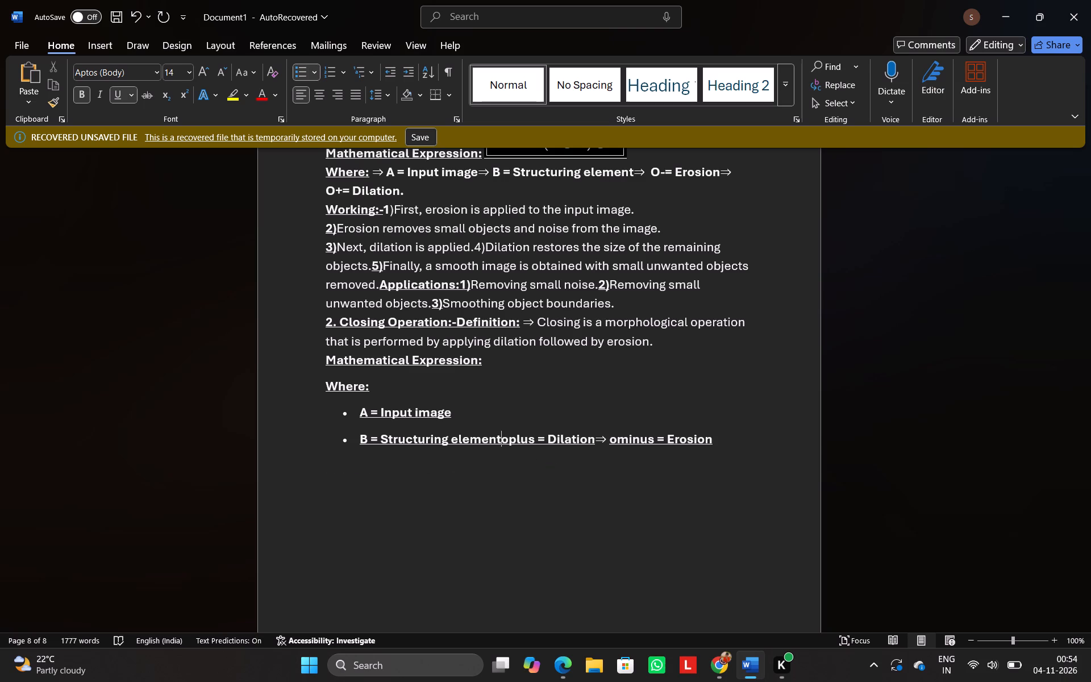
key("ctrl+v")
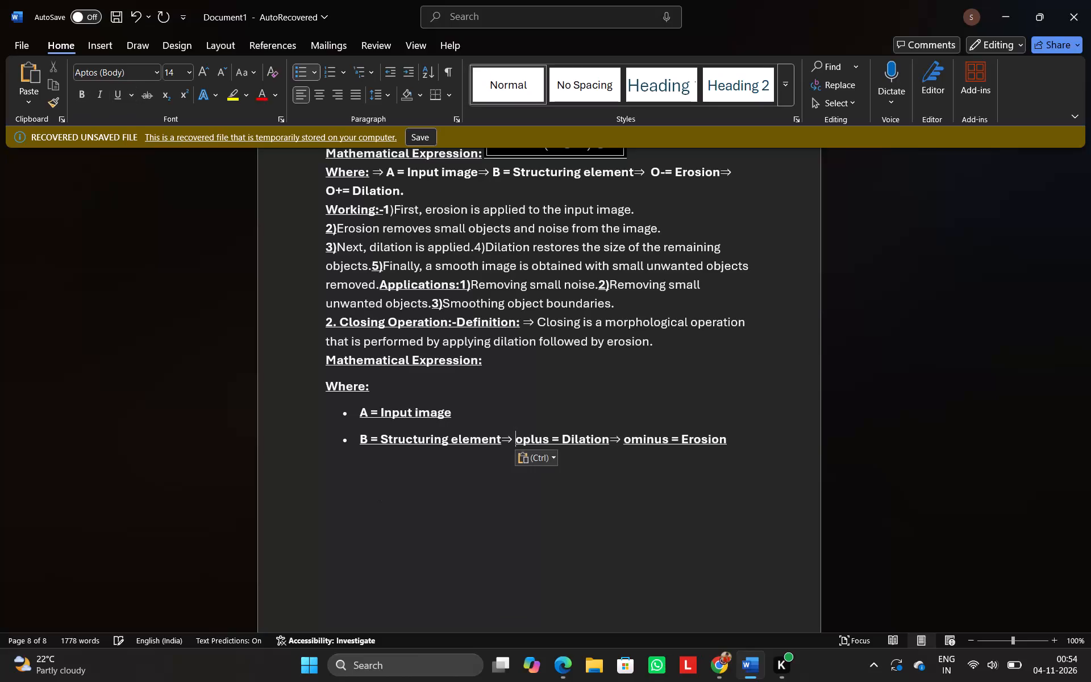
Join the "B = Structuring element" bullet to the end of the "A = Input image" bullet with a "⇒" arrow.
key("Left")
key("Left")
key("Left")
key("Left")
key("Left")
key("Left")
key("Left")
key("Left")
key("Left")
key("Left")
key("Left")
key("Left")
key("Left")
key("Left")
key("Left")
key("Left")
key("Left")
key("Left")
key("Left")
key("Left")
key("Left")
key("Left")
key("Left")
key("Left")
key("Left")
key("BackSpace")
key("BackSpace")
key("BackSpace")
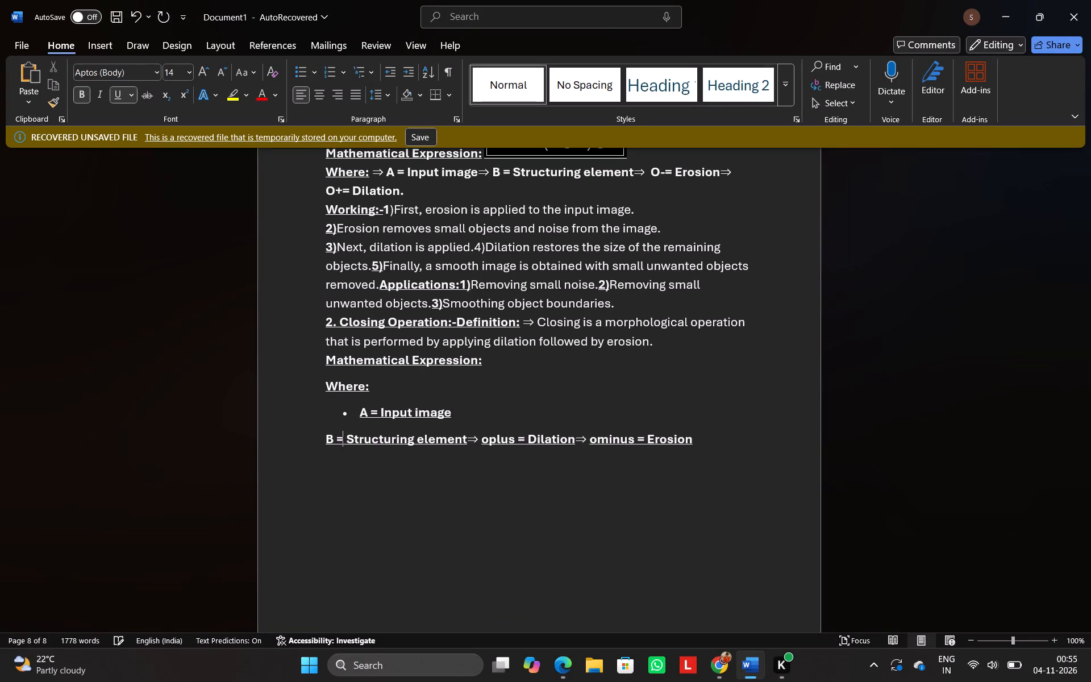
key("BackSpace")
key("ctrl+v")
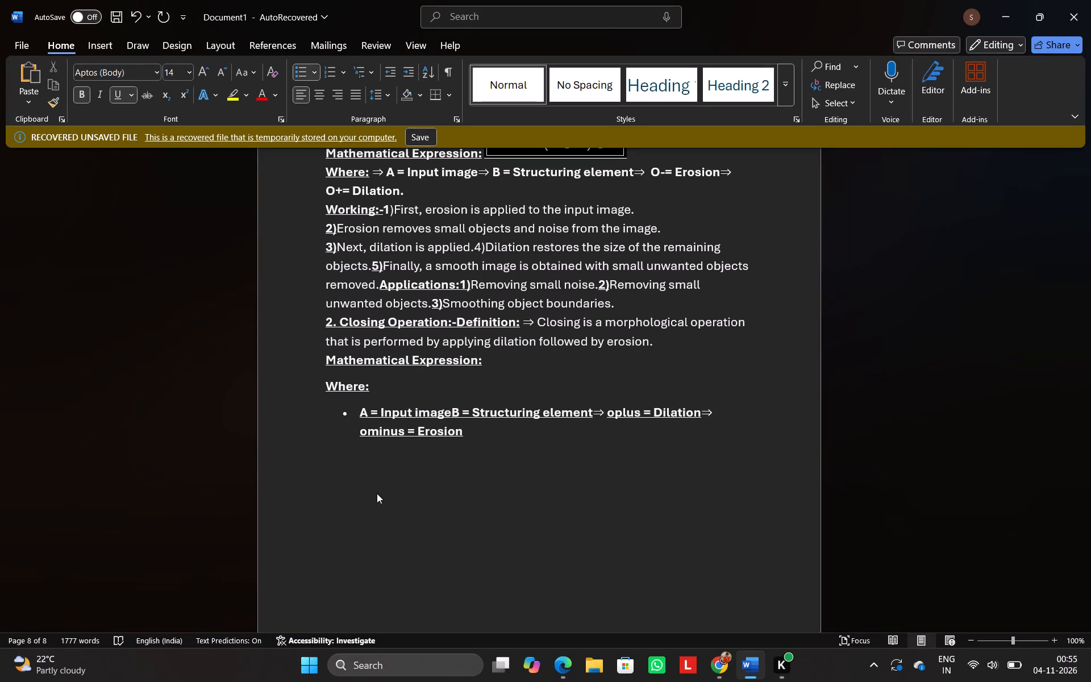
Run the "A = Input image" bullet on after the closing operation's "Where:" heading, separated by "-" and two spaces.
key("Left")
key("Left")
key("Left")
key("Left")
key("Left")
key("Left")
key("Left")
key("Left")
key("Left")
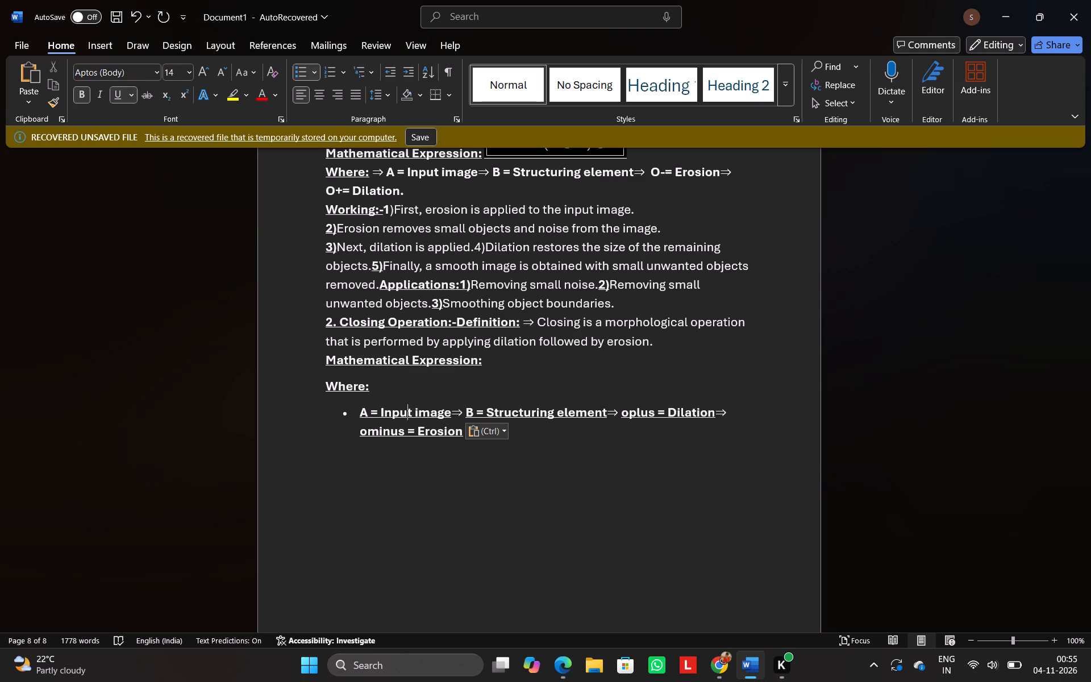
key("Left")
key("Left")
key("Left")
key("Left")
key("Left")
key("Left")
key("Left")
key("Left")
key("BackSpace")
key("BackSpace")
key("BackSpace")
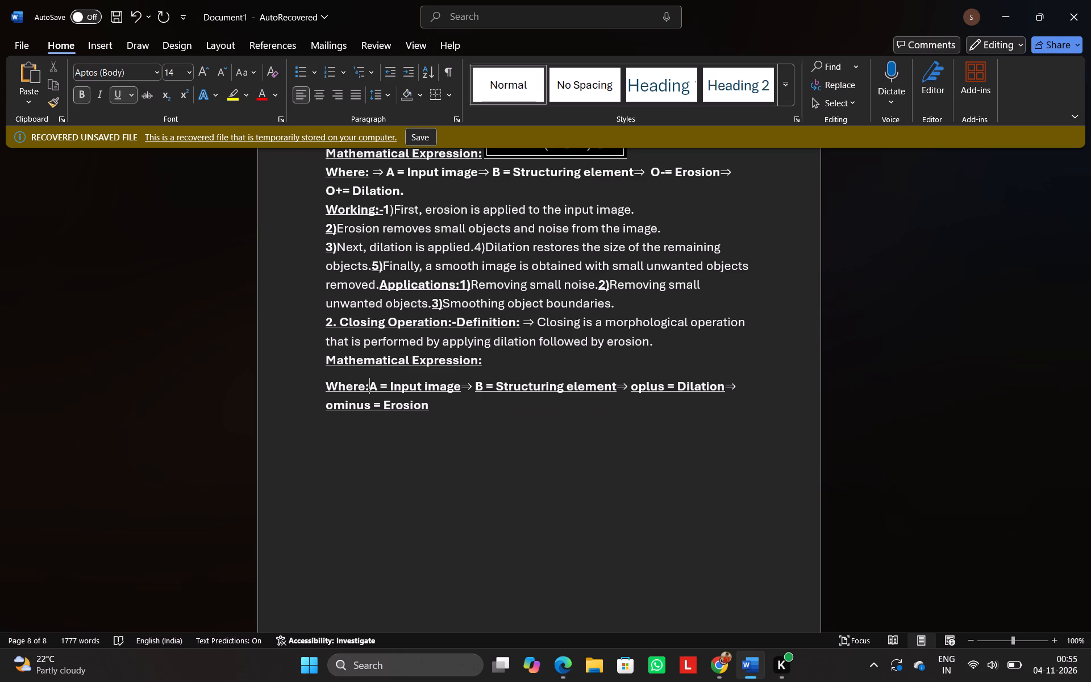
key("minus")
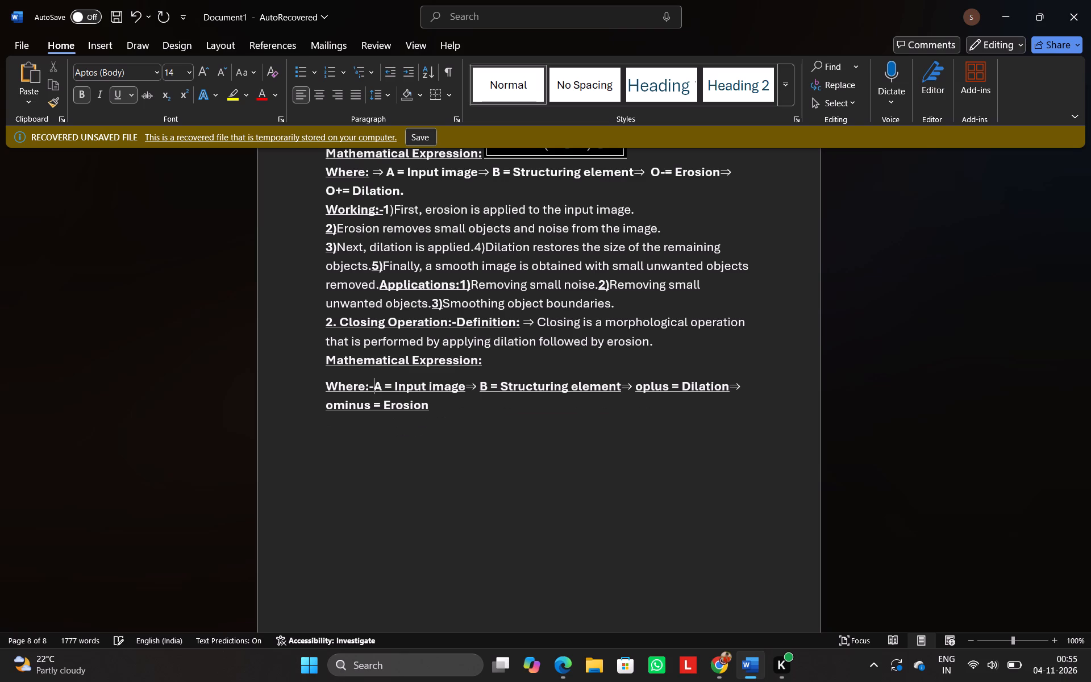
key("space")
key("space")
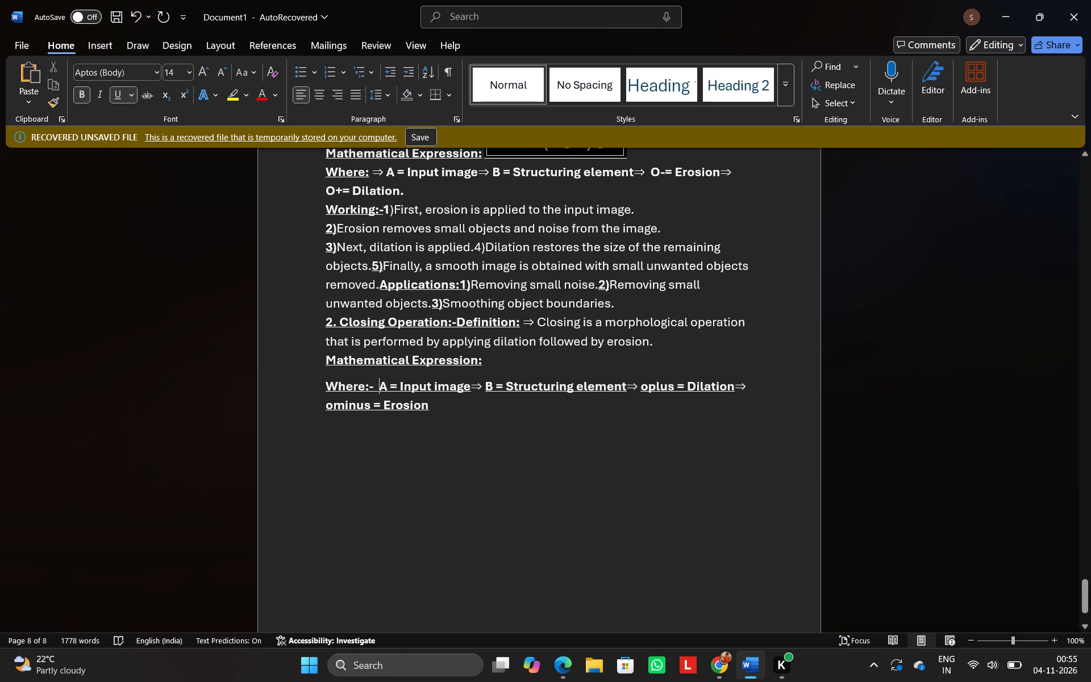
Remove the underline from everything after "Where" in the closing operation's definitions, through "ominus = Erosion".
left_click_drag(375, 392, 432, 420)
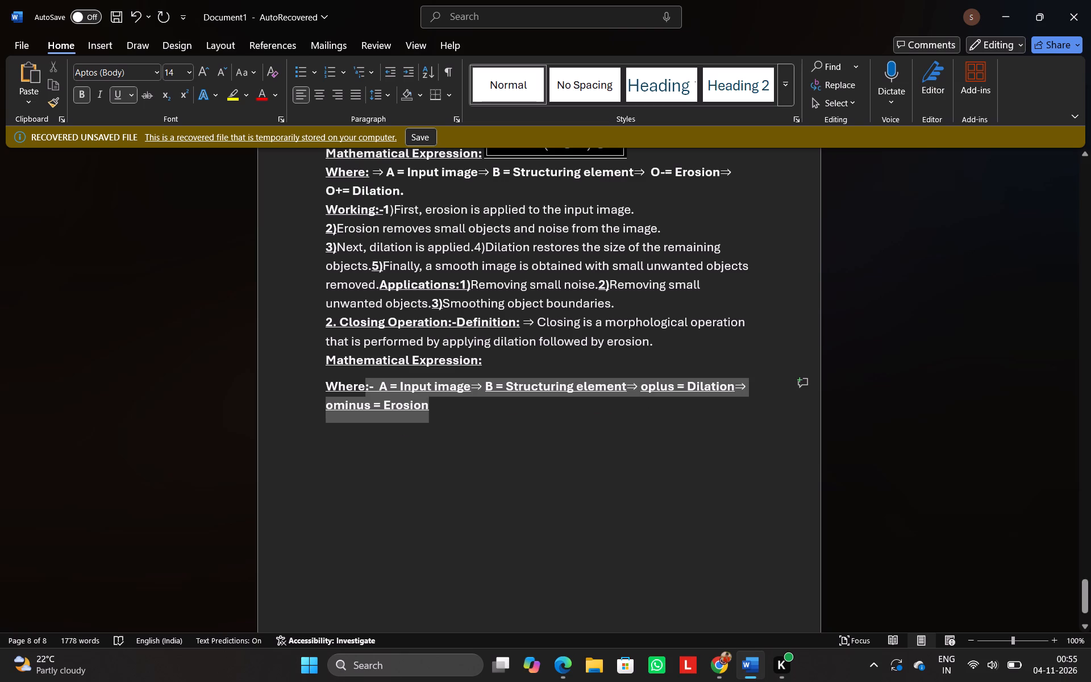
left_click_drag(432, 420, 433, 422)
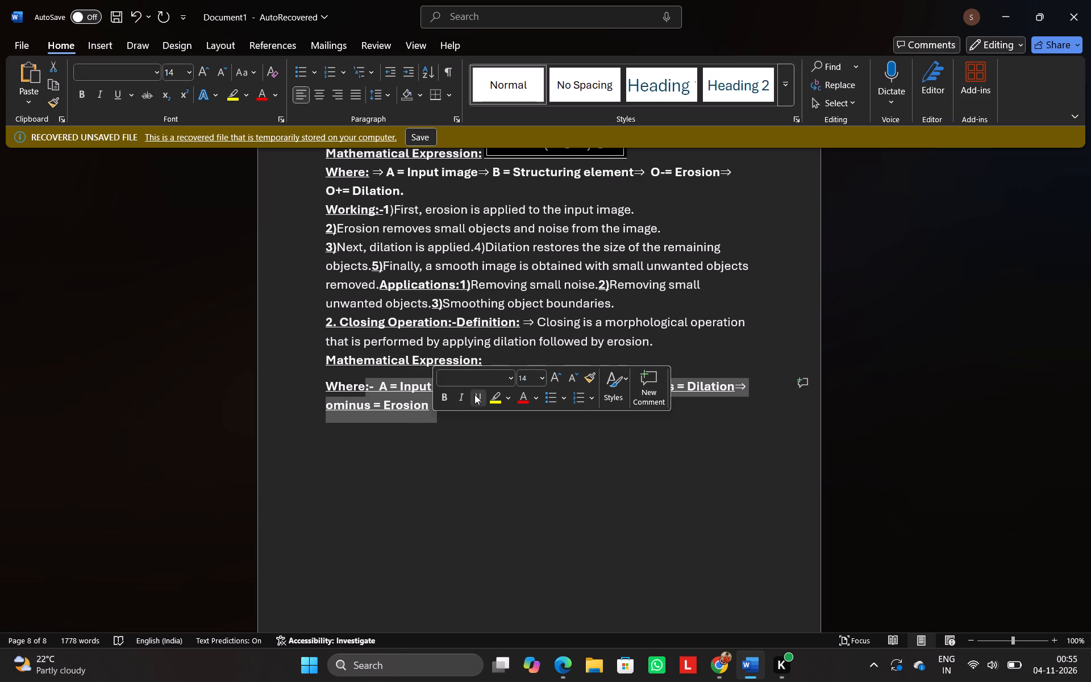
left_click(474, 394)
left_click(468, 447)
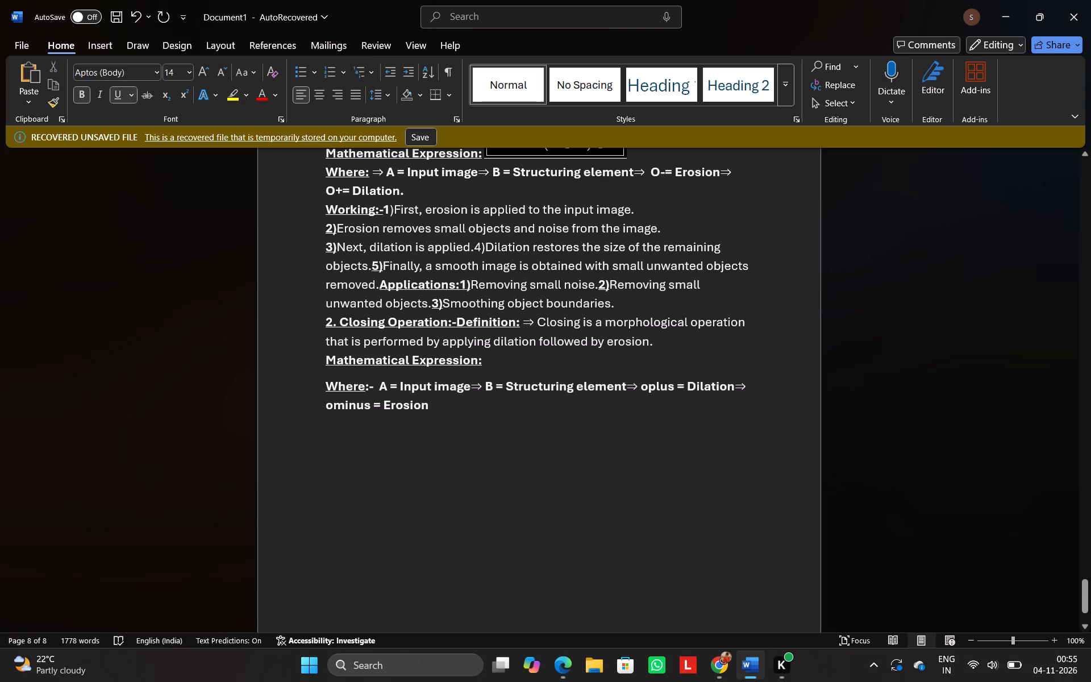
left_click(501, 369)
left_click(722, 663)
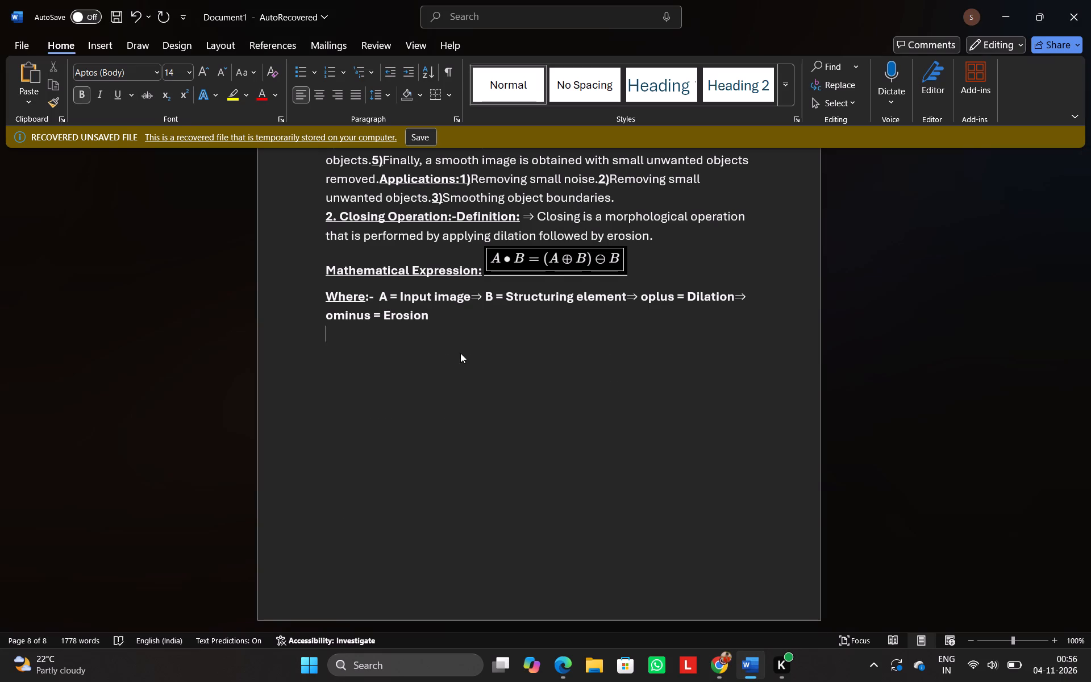
Format the closing operation's "Working:" heading as bold, underlined, 14 pt text.
scroll(460, 353, "up", 2)
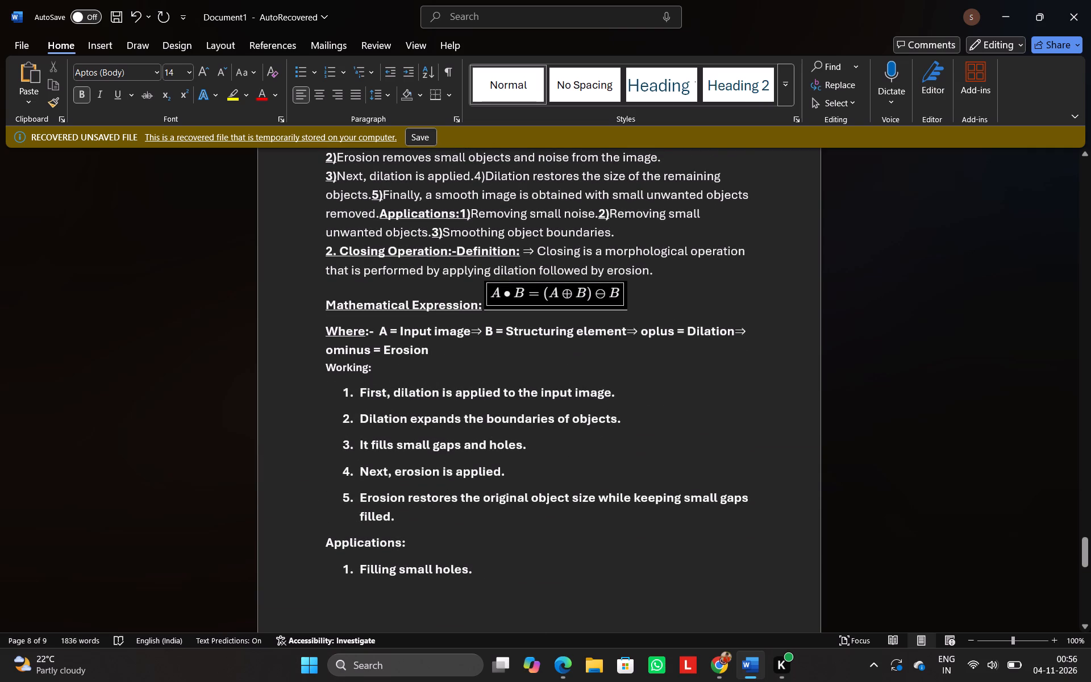
left_click_drag(324, 366, 367, 372)
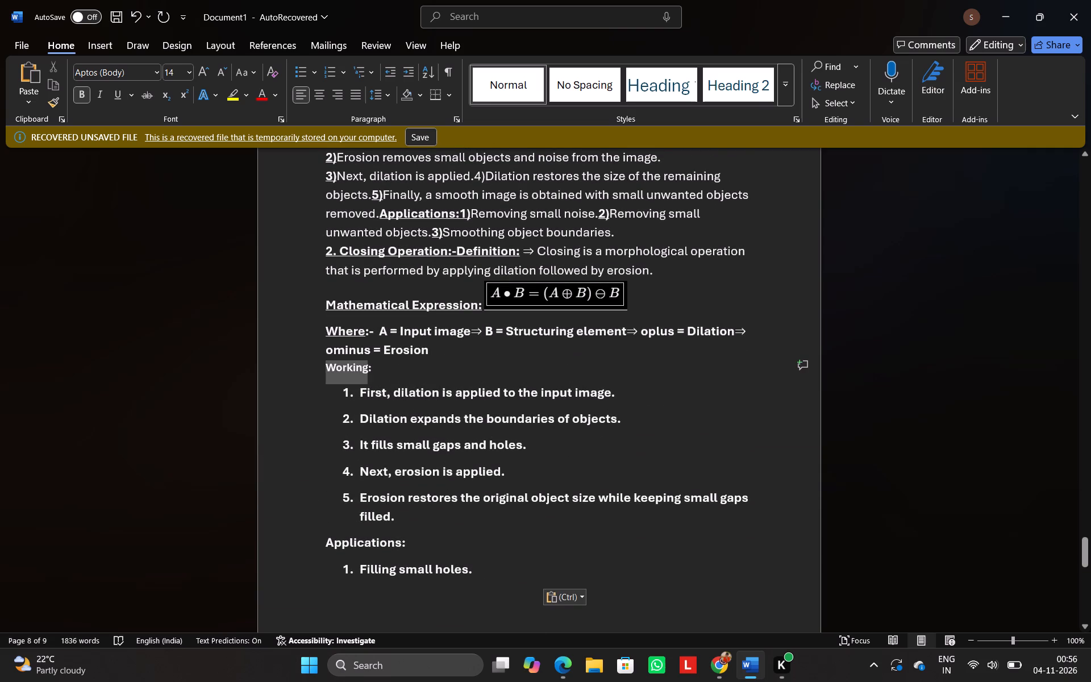
left_click_drag(367, 372, 370, 370)
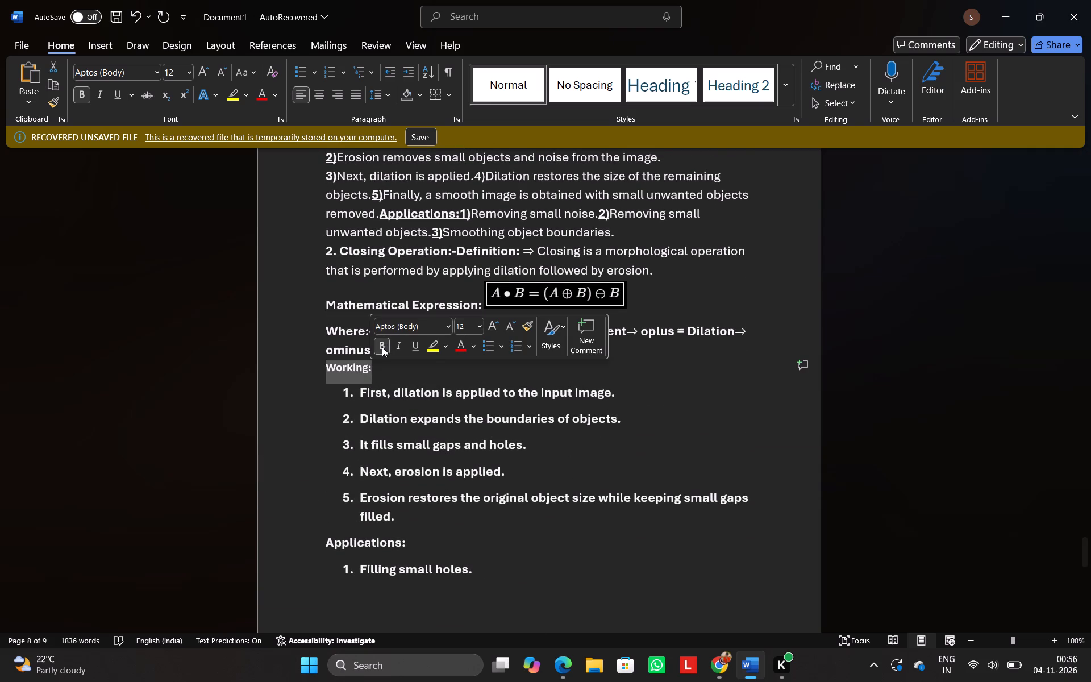
left_click(408, 347)
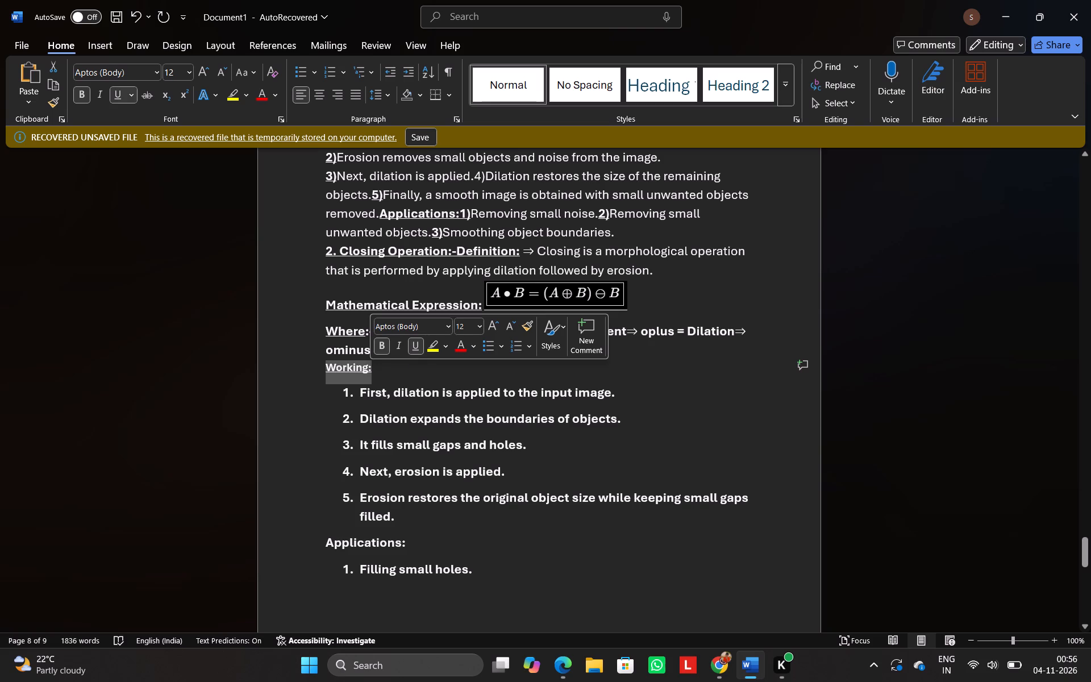
left_click(377, 348)
double_click(377, 348)
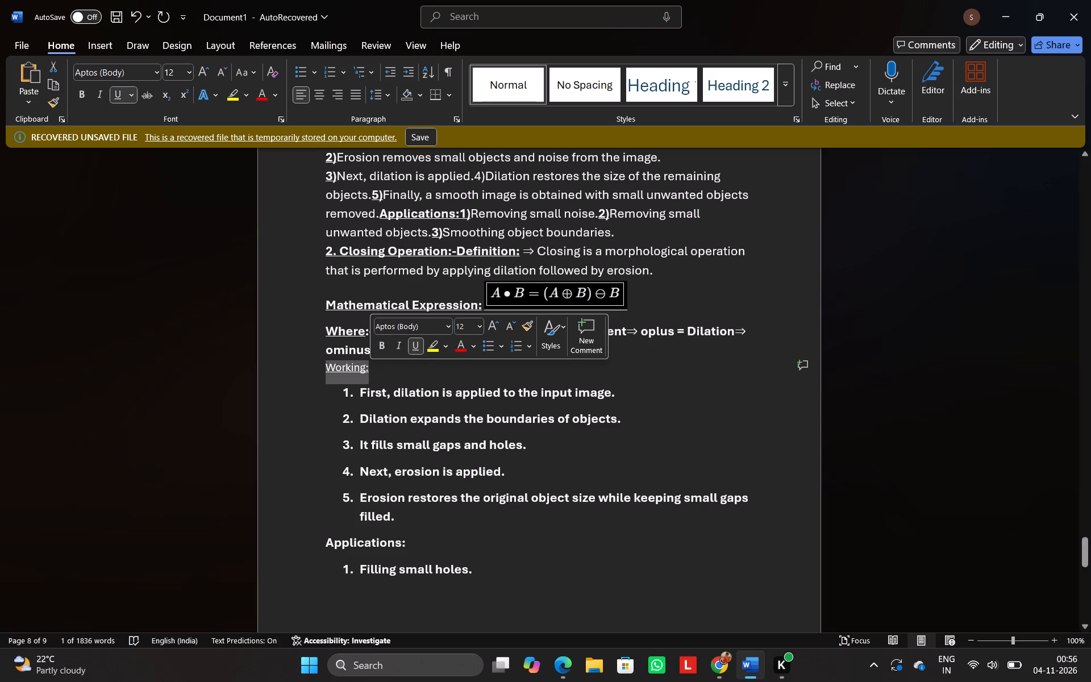
left_click(177, 76)
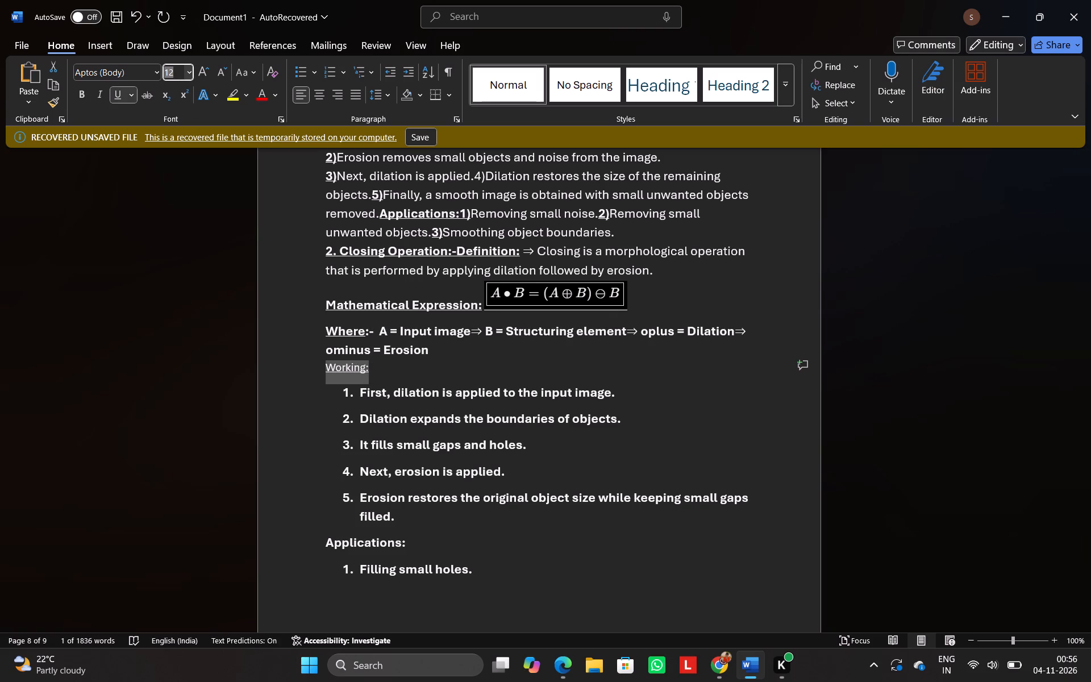
key("BackSpace")
type("14")
left_click(417, 372)
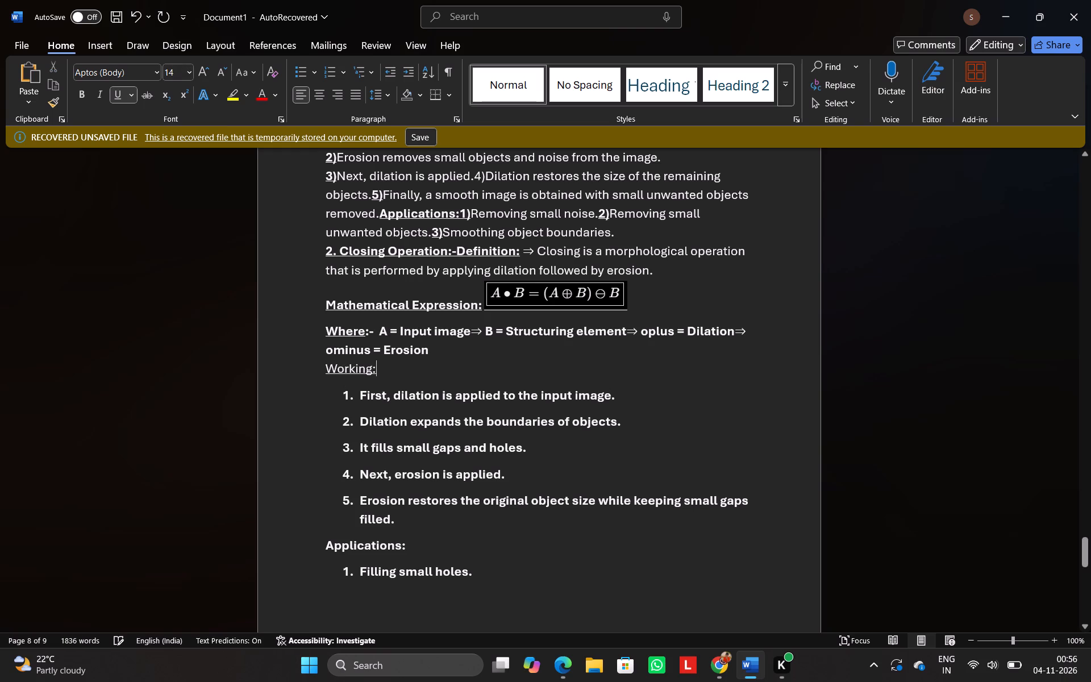
left_click_drag(381, 367, 335, 367)
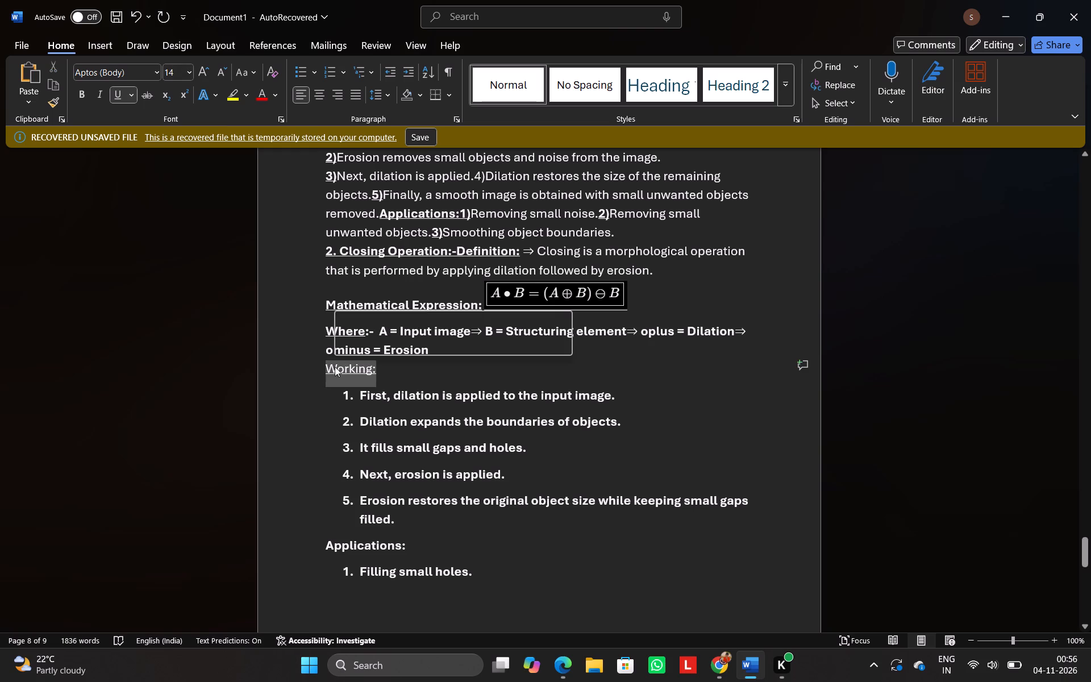
left_click(342, 340)
left_click(404, 375)
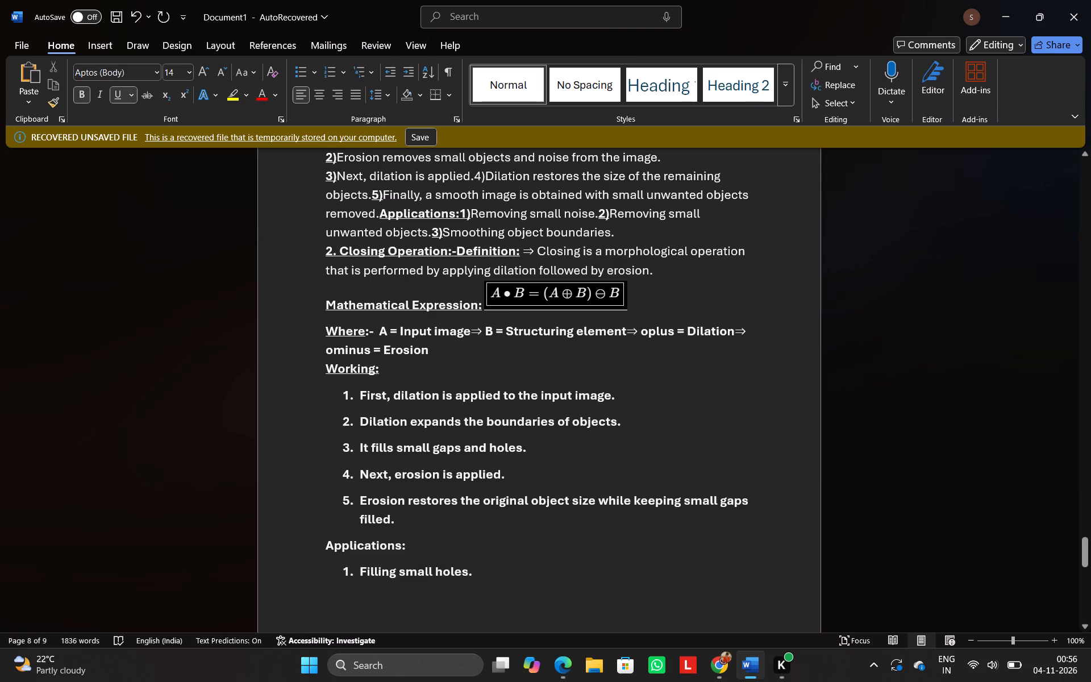
Turn the first Working item, "First, dilation is applied to the input image.", into an unindented line directly under the heading, starting with "1)".
scroll(404, 375, "down", 1)
left_click(359, 333)
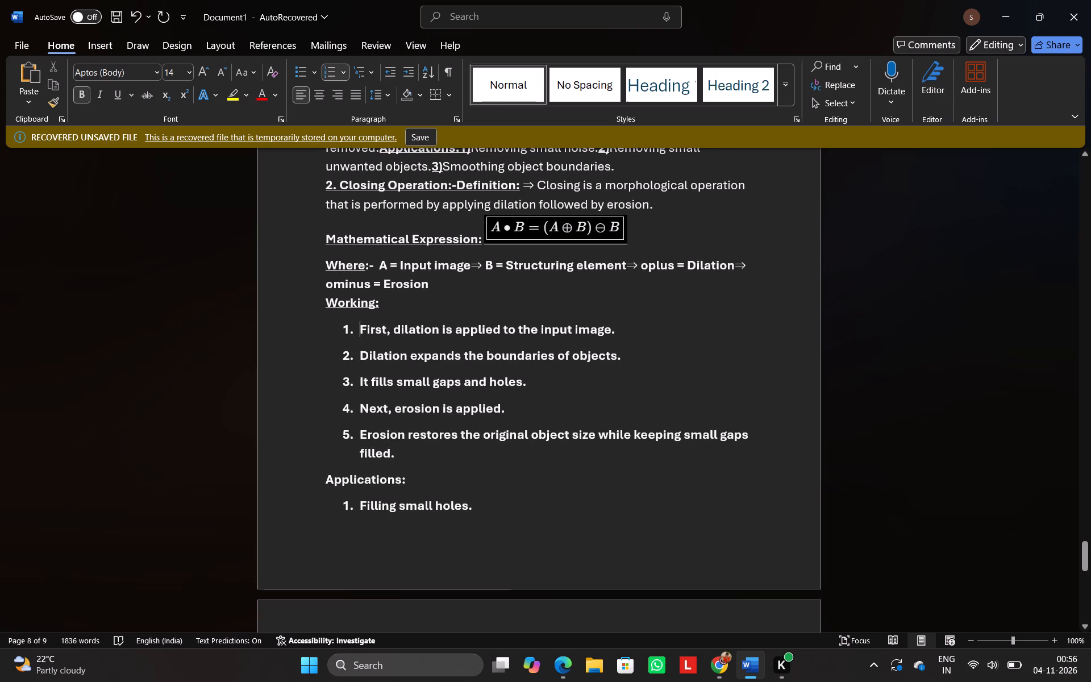
key("BackSpace")
key("BackSpace")
key("BackSpace")
key("shift+Return")
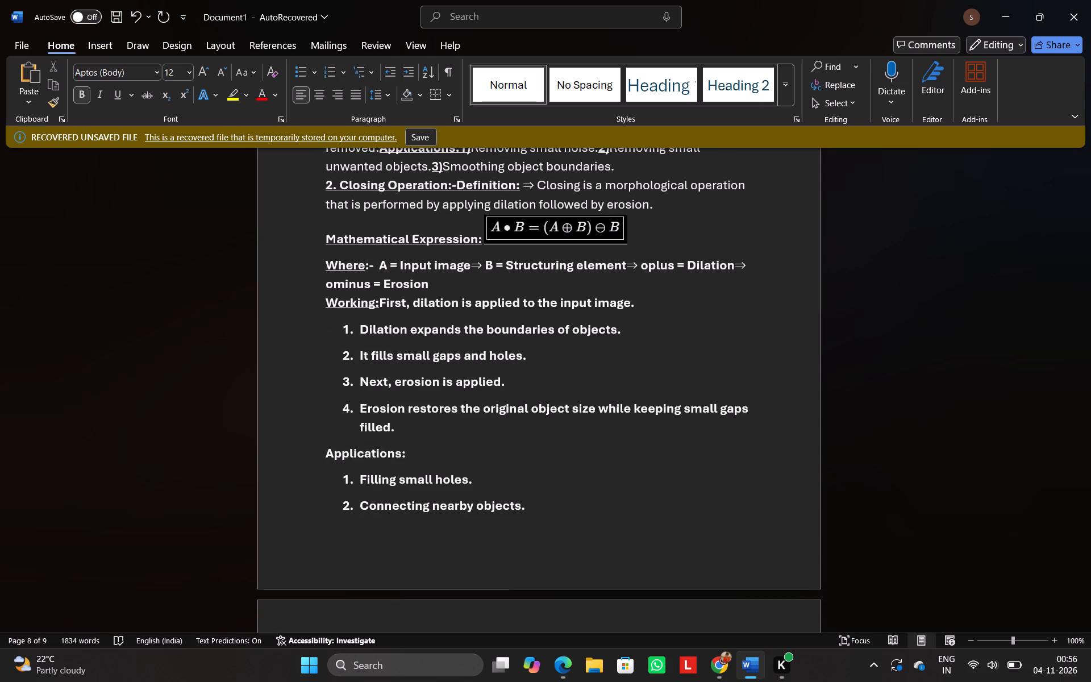
key("1")
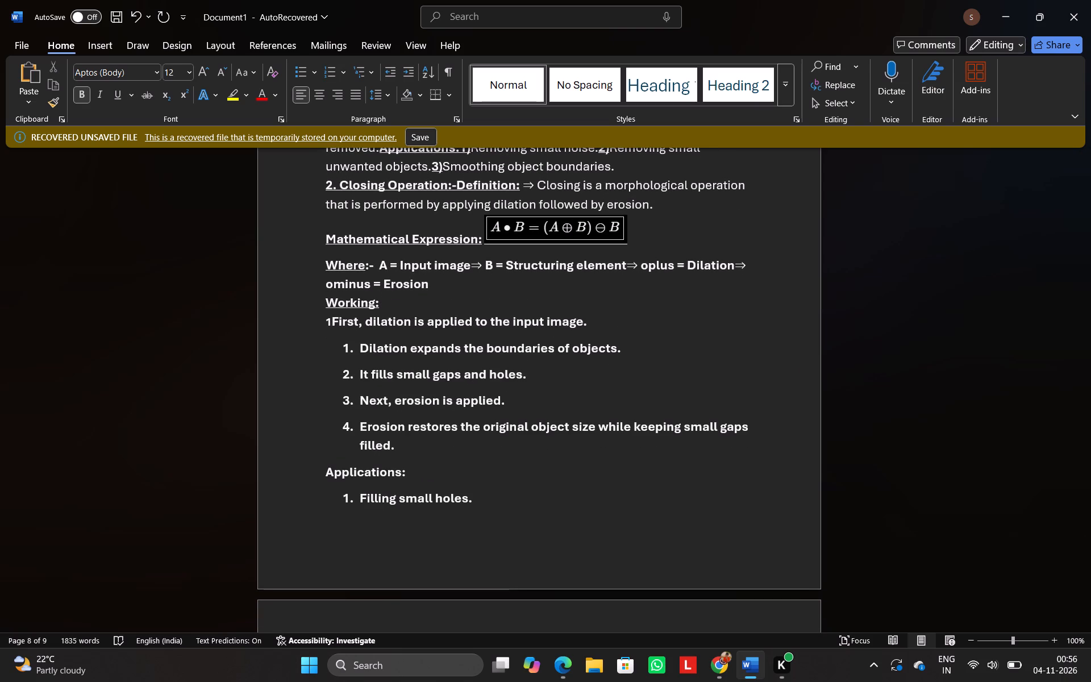
key("shift+parenright")
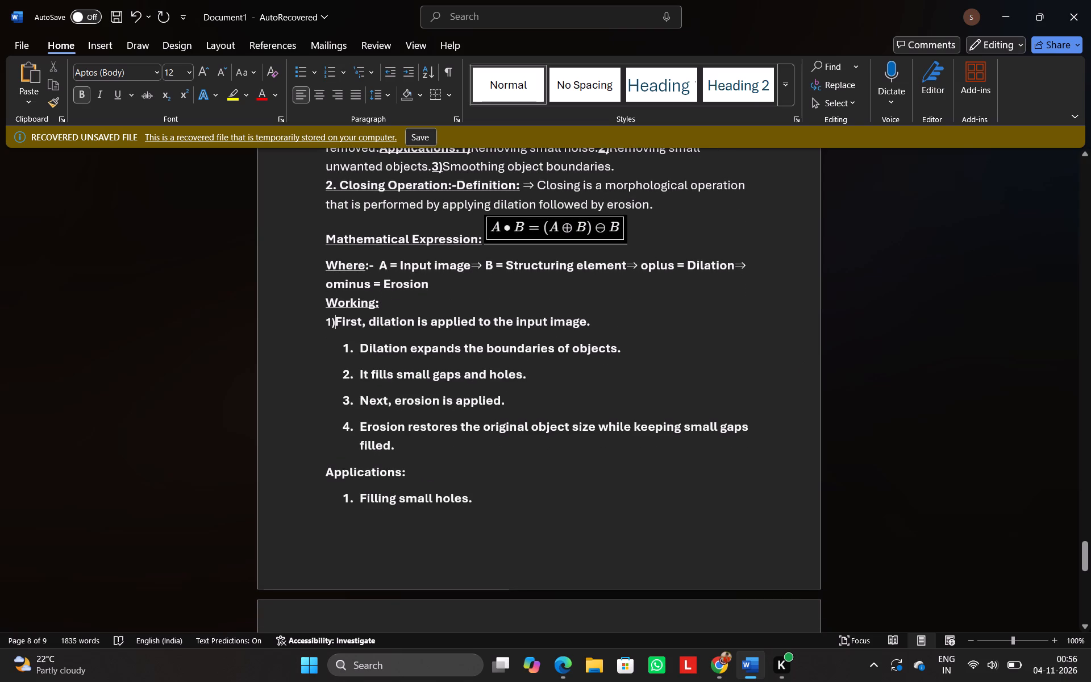
Remove the bold formatting from the closing operation's five Working items.
left_click_drag(323, 317, 441, 445)
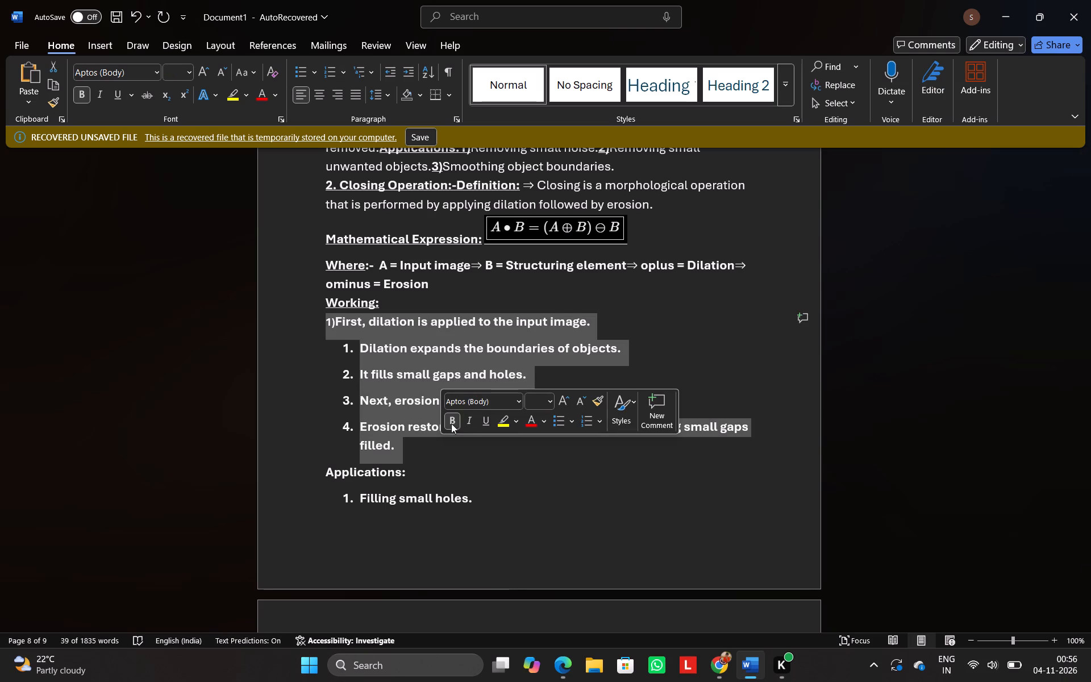
left_click(450, 423)
left_click(455, 461)
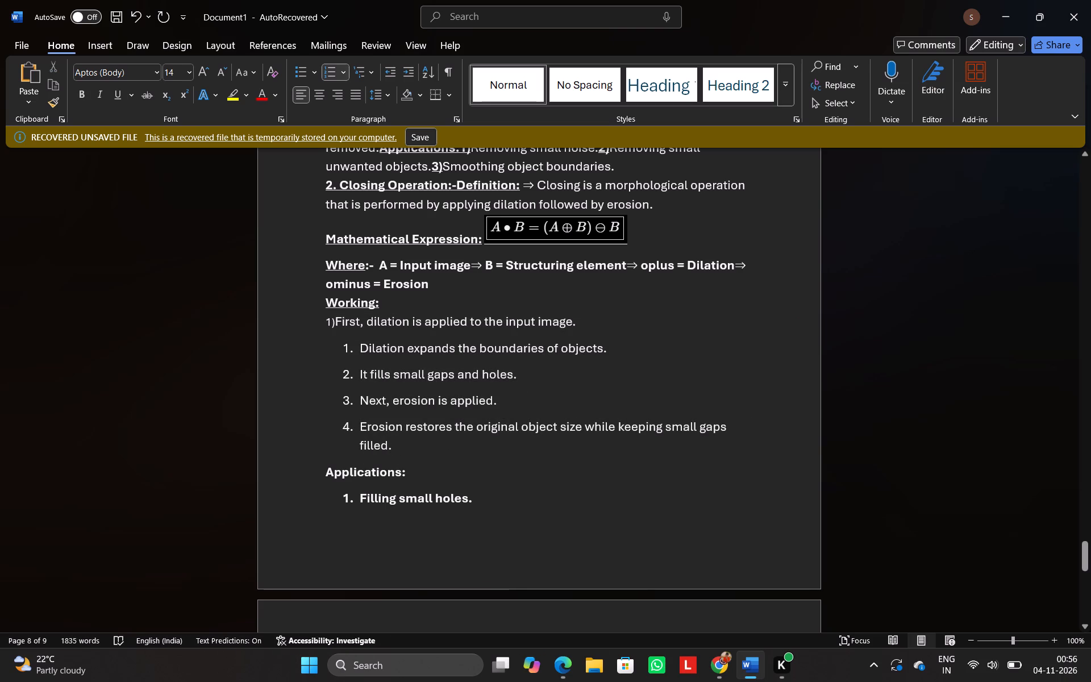
Turn "Dilation expands the boundaries of objects." into an unindented line directly below the first Working item, starting with "2)".
left_click(359, 350)
key("BackSpace")
key("BackSpace")
key("BackSpace")
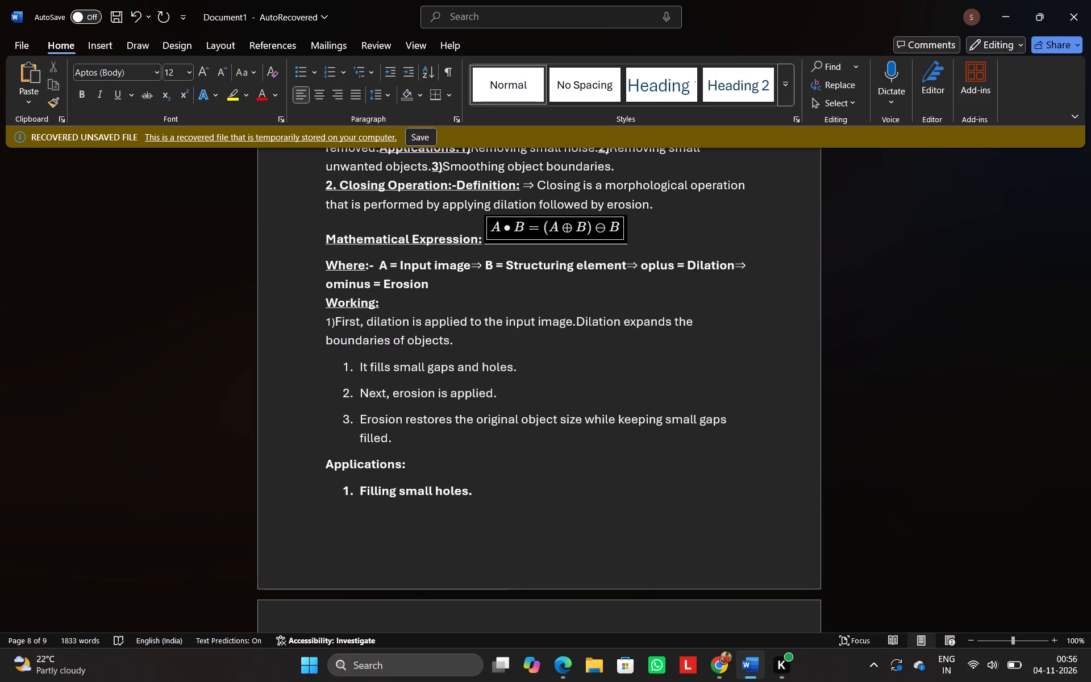
key("shift+Return")
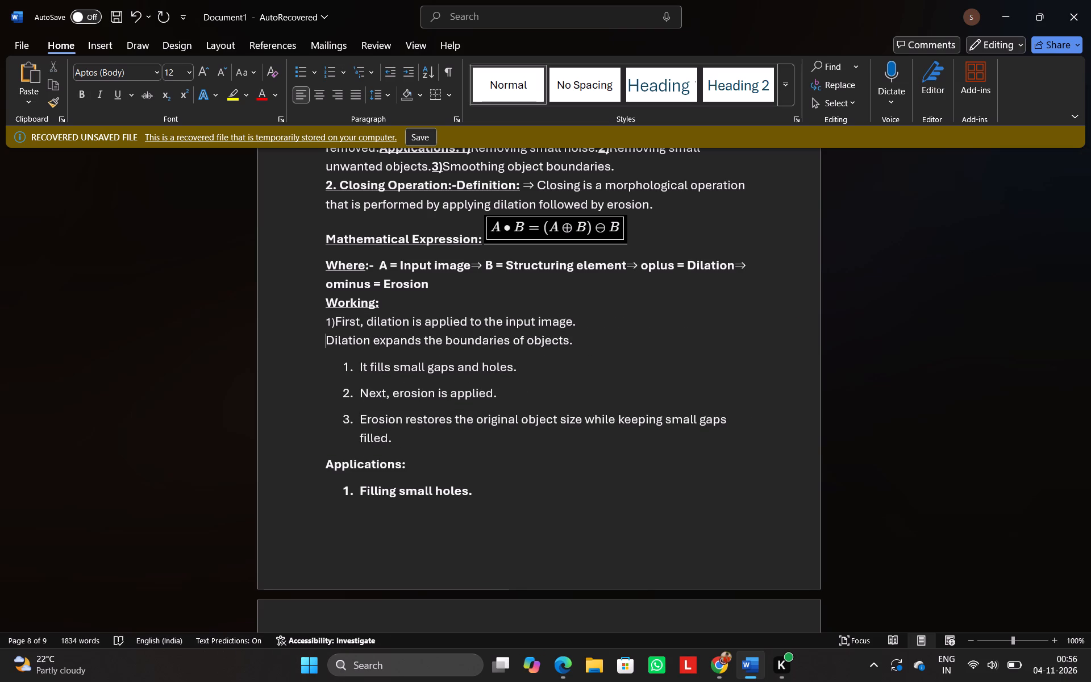
key("2")
key("shift+parenright")
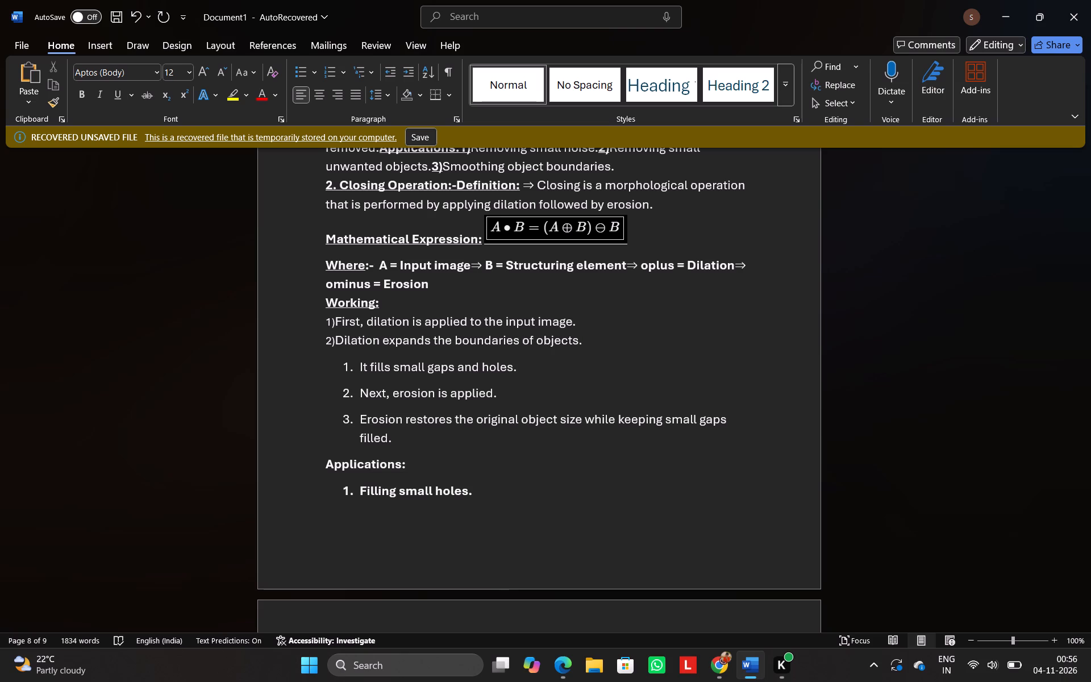
Turn "It fills small gaps and holes." into an unindented line directly below Working item 2, starting with "3)".
key("Down")
key("BackSpace")
key("BackSpace")
key("BackSpace")
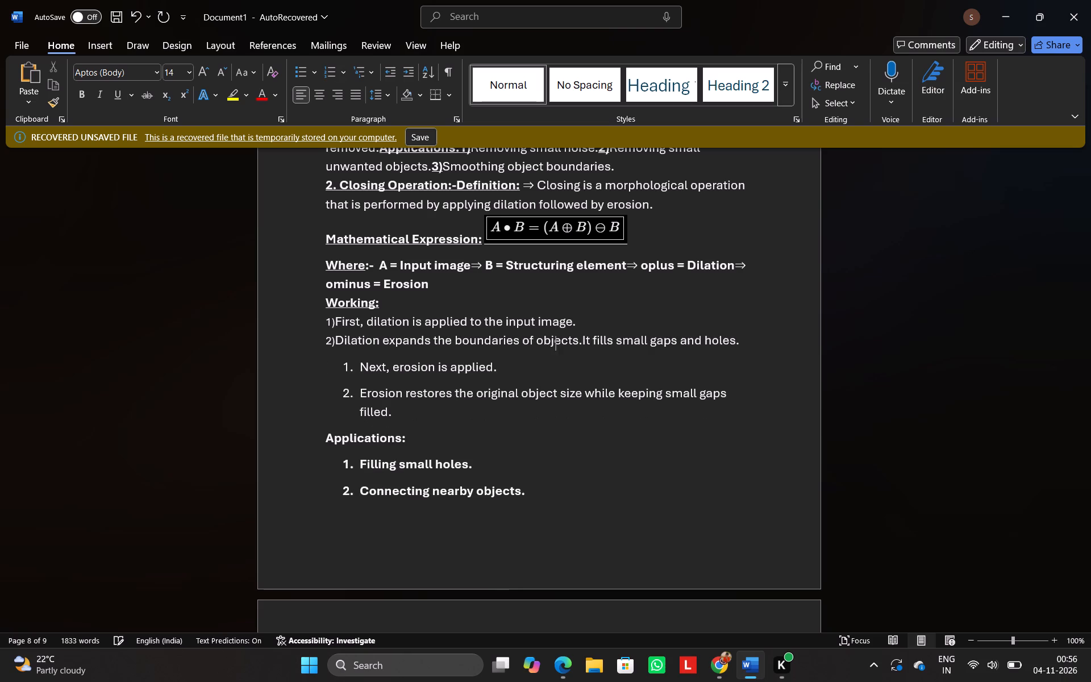
key("shift+Return")
type("3)")
Turn "Next, erosion is applied." into an unindented line directly below Working item 3, starting with "4)".
key("Down")
key("BackSpace")
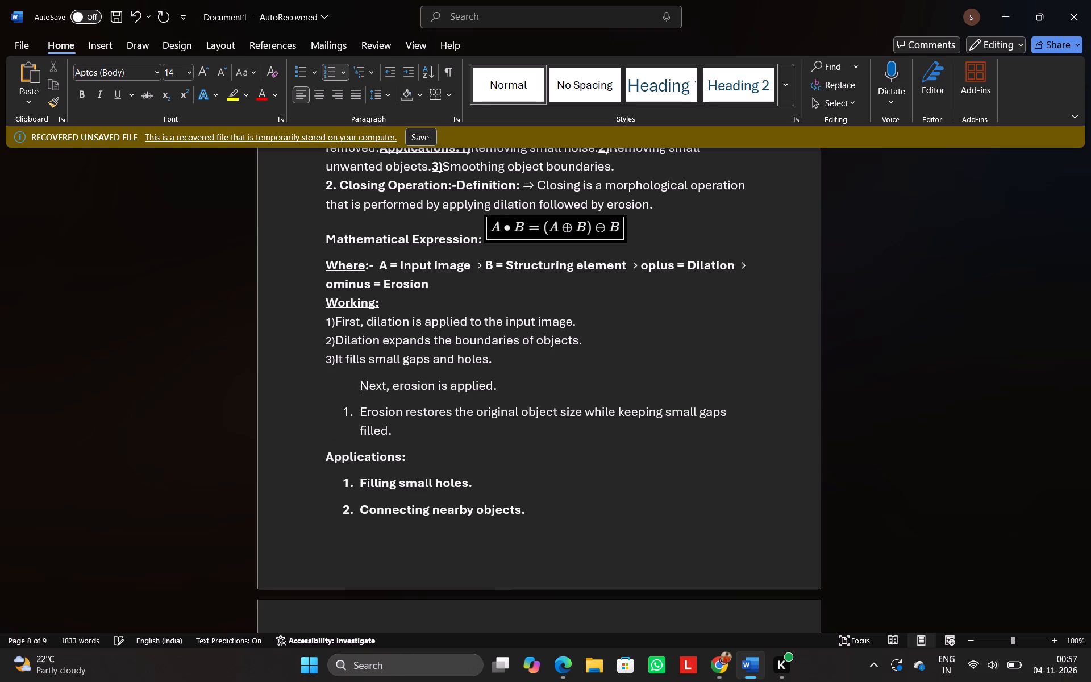
key("BackSpace")
key("BackSpace")
key("shift+Return")
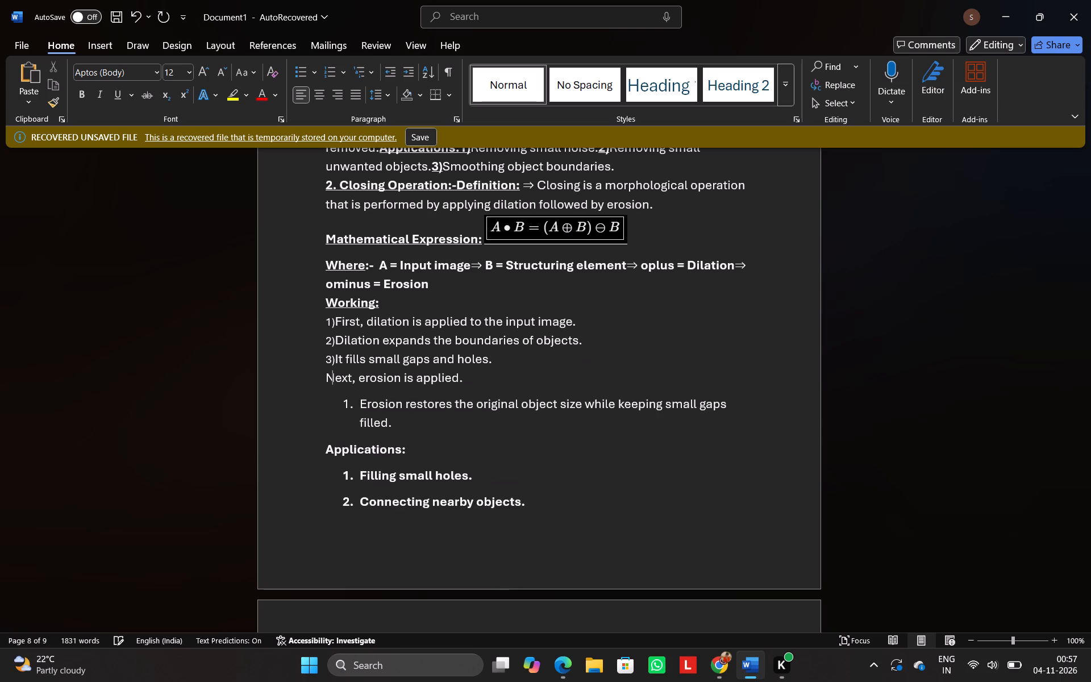
key("4")
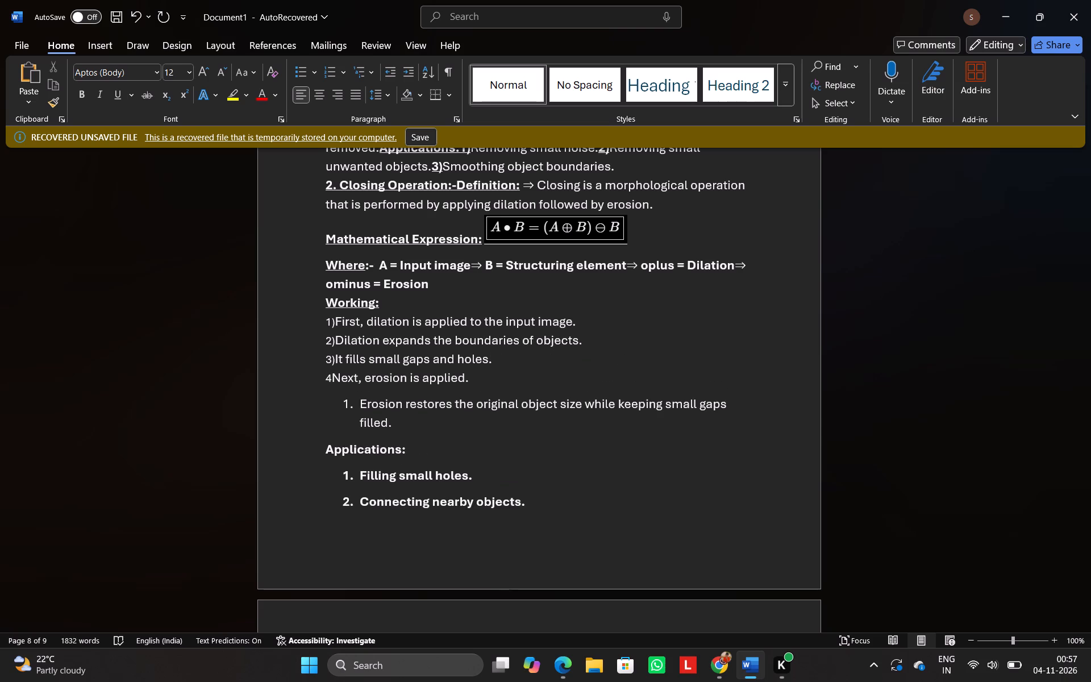
key("0")
key("BackSpace")
key("Return")
key("0")
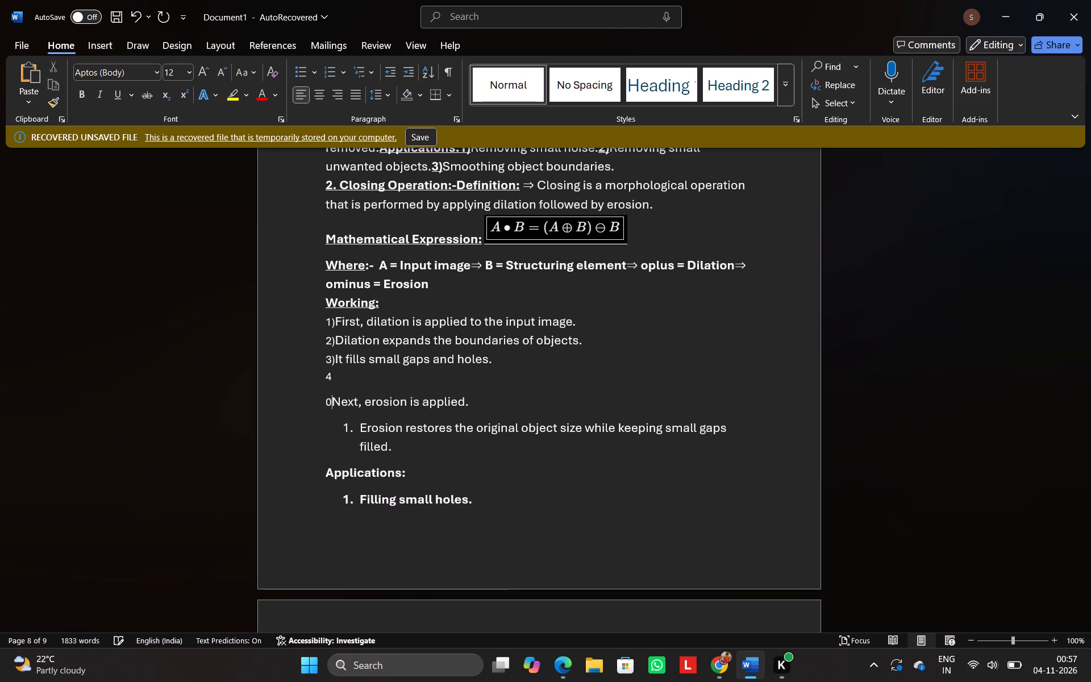
key("BackSpace")
key("BackSpace")
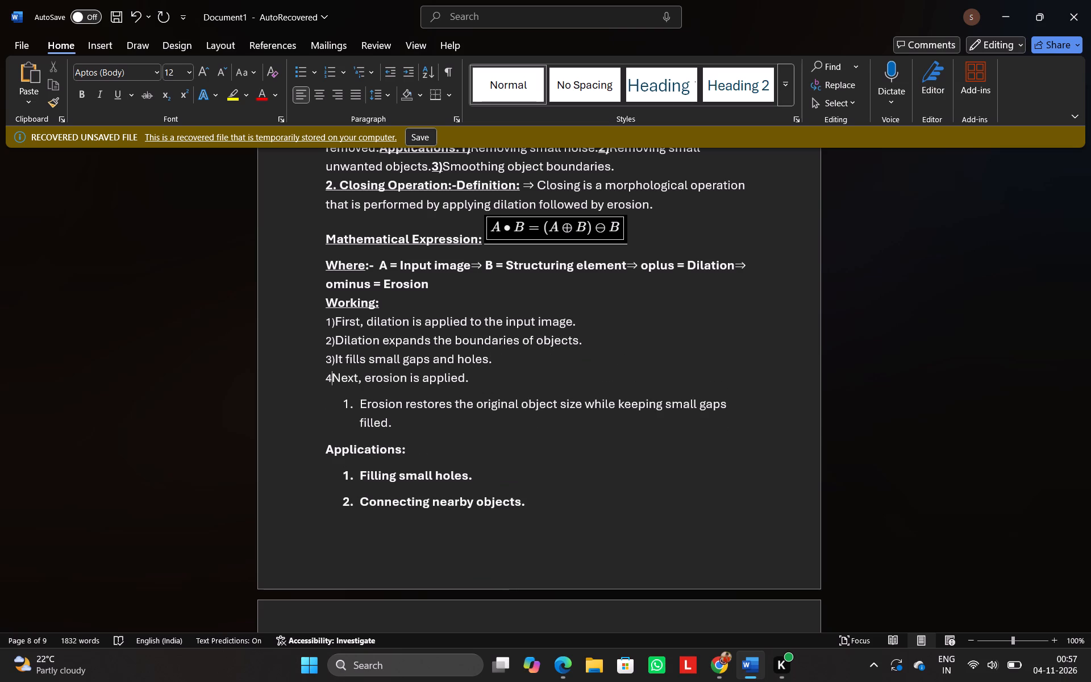
key("shift+parenright")
Turn the last Working item, about erosion restoring the original object size, into an unindented line directly below item 4, starting with "5)".
key("Down")
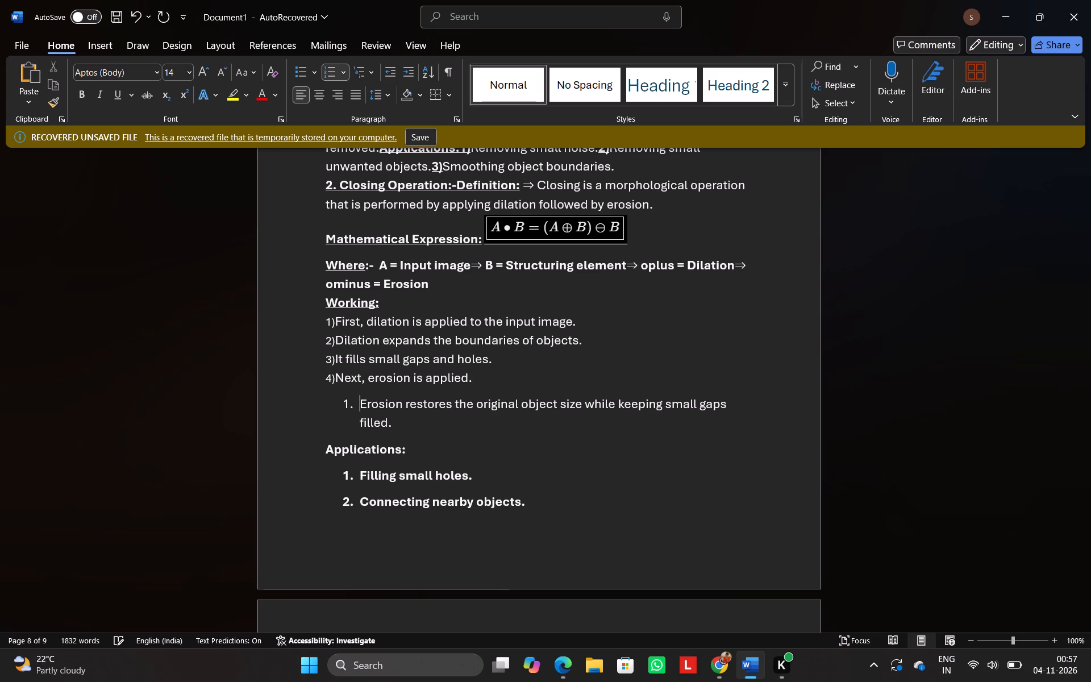
key("BackSpace")
key("BackSpace")
key("BackSpace")
key("shift+Return")
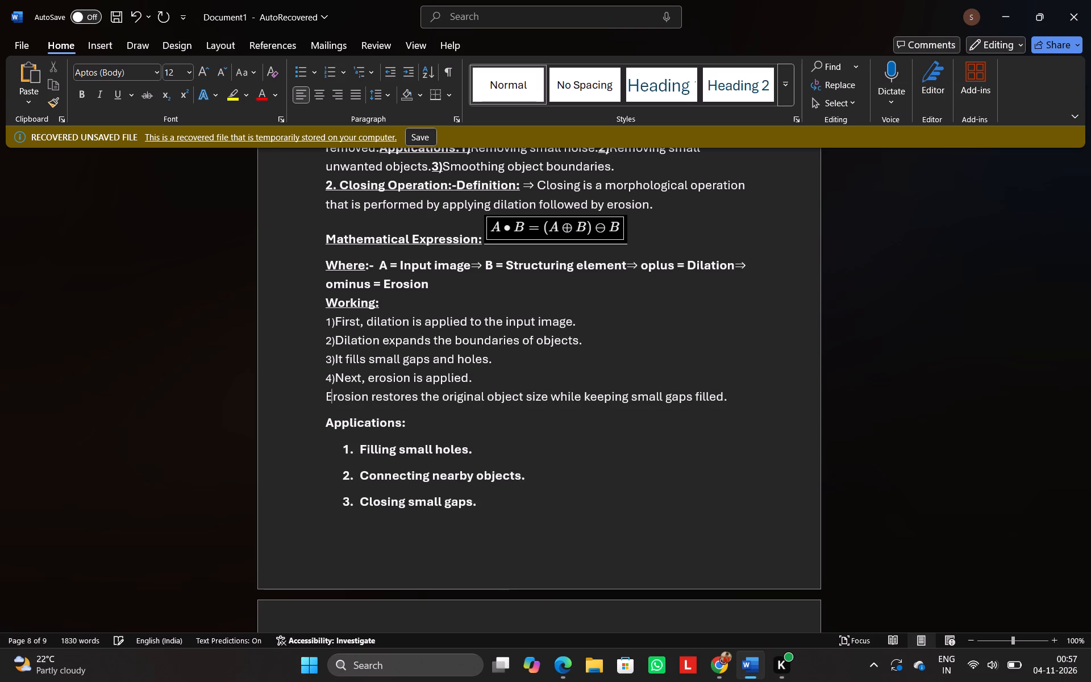
key("5")
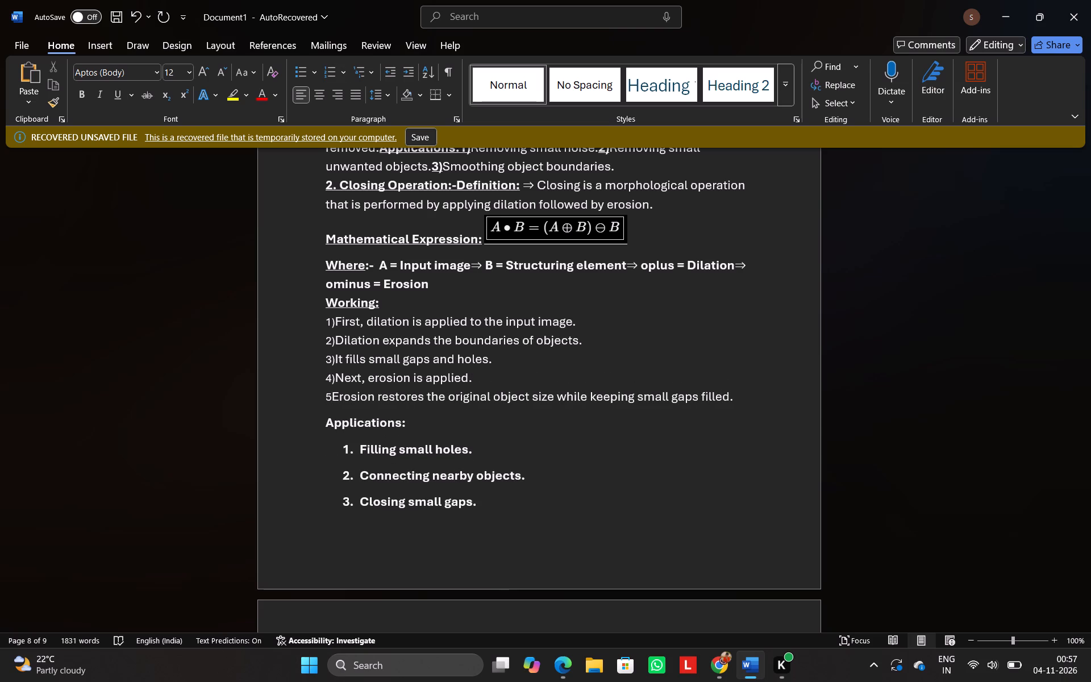
key("shift+parenright")
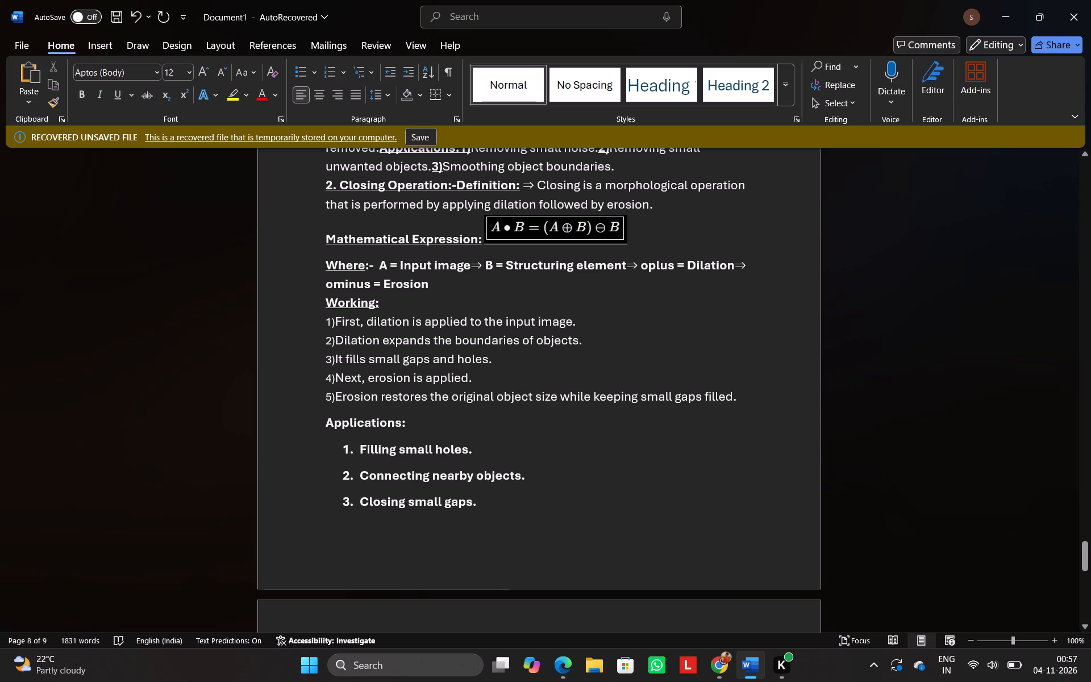
Underline the closing operation's "Applications:" heading and place it directly below Working item 5 without a paragraph gap.
left_click(468, 434)
scroll(442, 423, "up", 3)
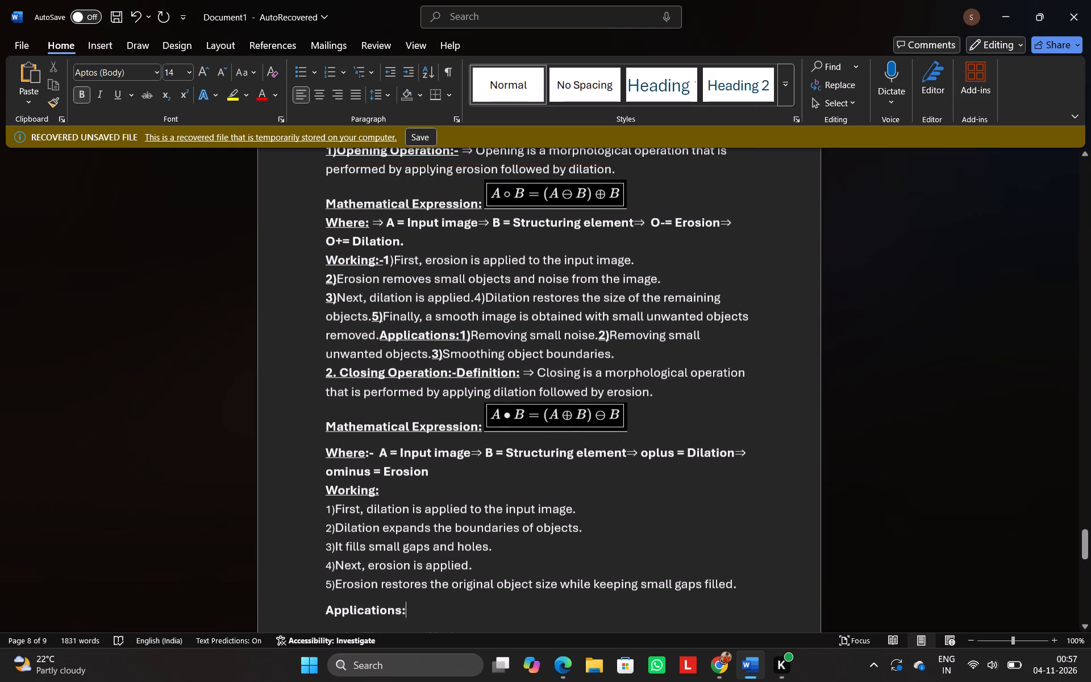
scroll(442, 423, "up", 2)
scroll(442, 423, "down", 2)
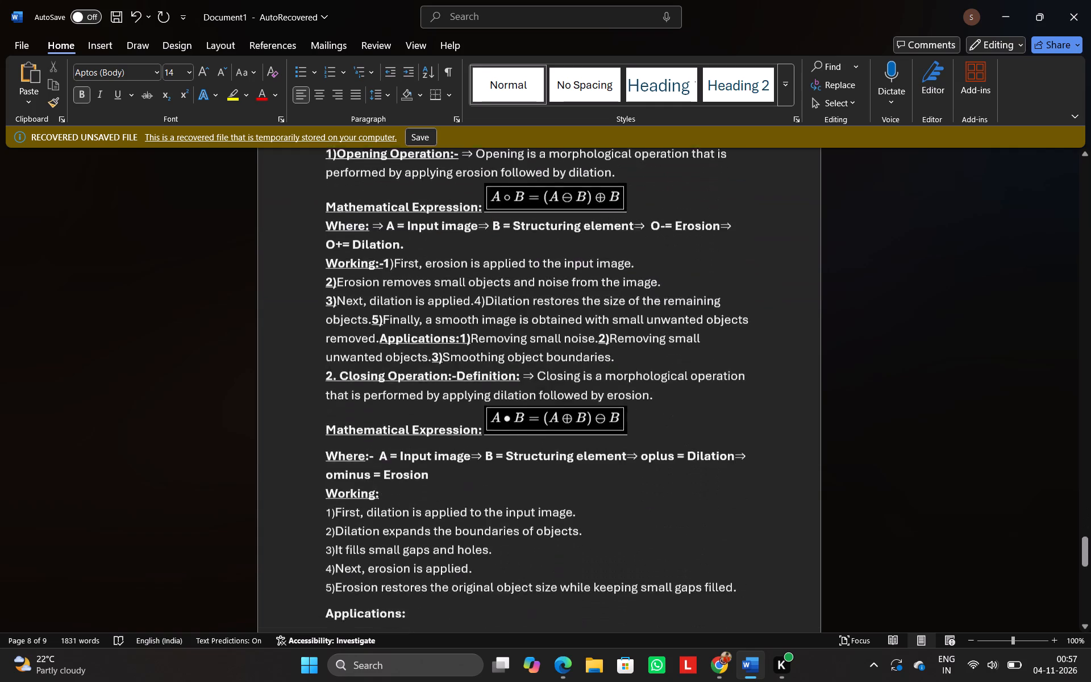
scroll(442, 423, "down", 2)
scroll(442, 423, "up", 1)
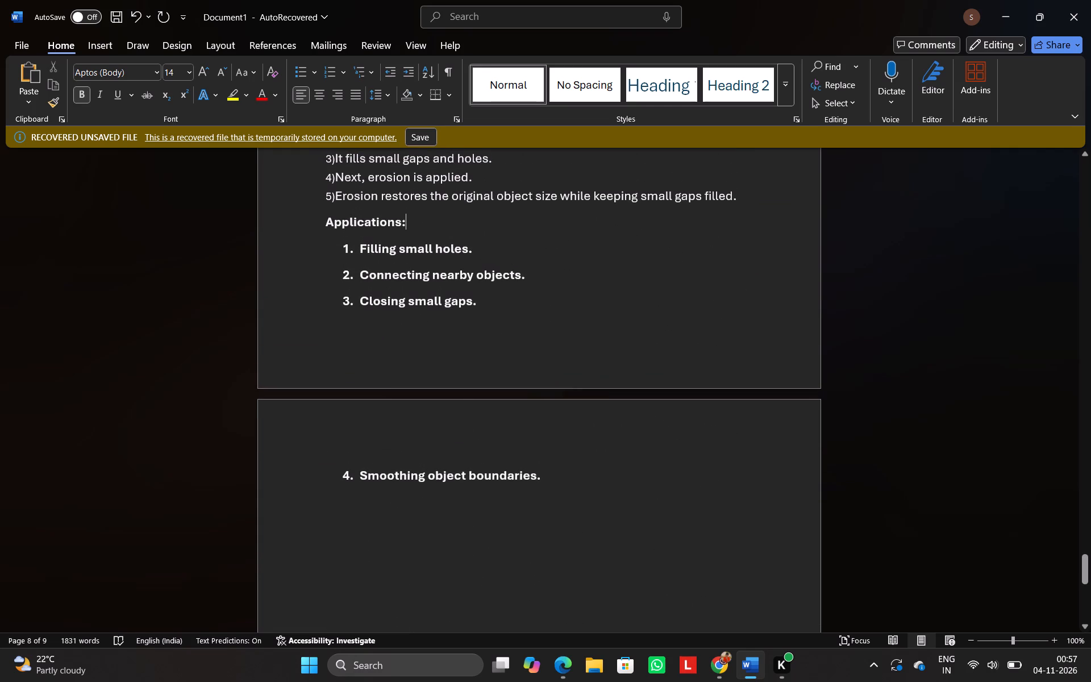
left_click_drag(410, 226, 323, 218)
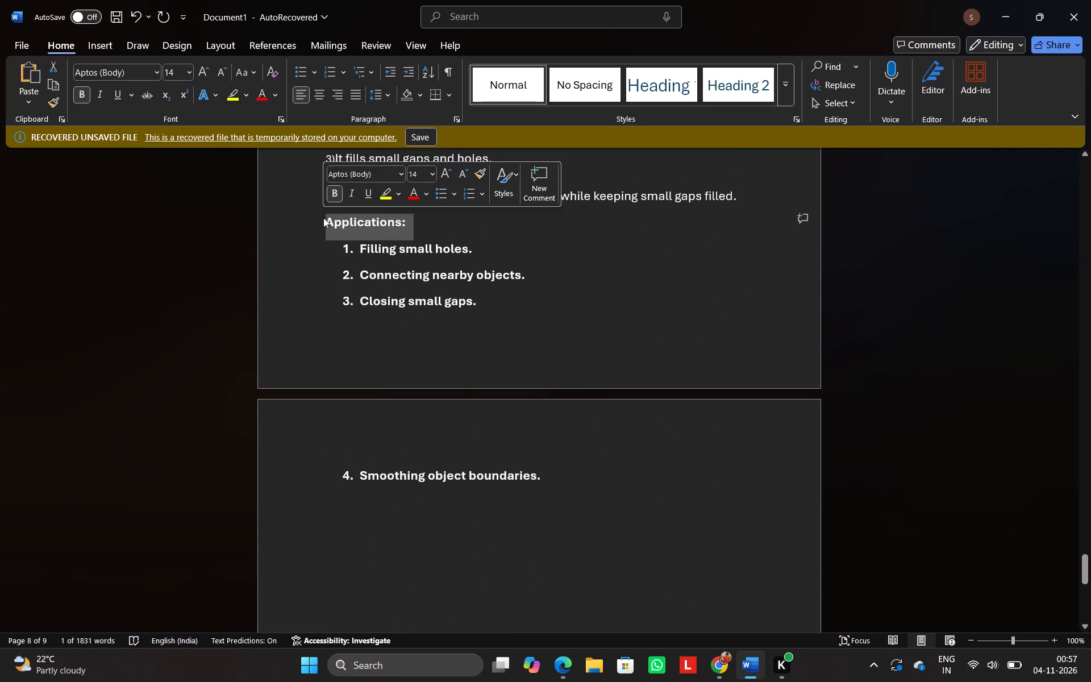
left_click(368, 189)
left_click(330, 218)
key("Left")
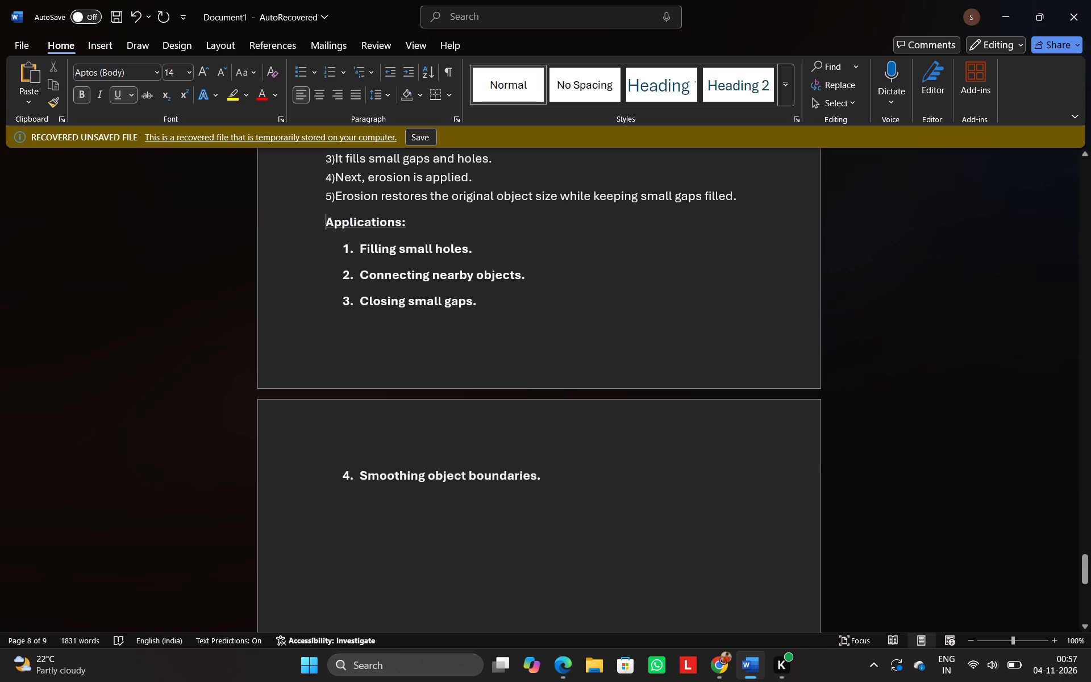
key("BackSpace")
key("shift+Return")
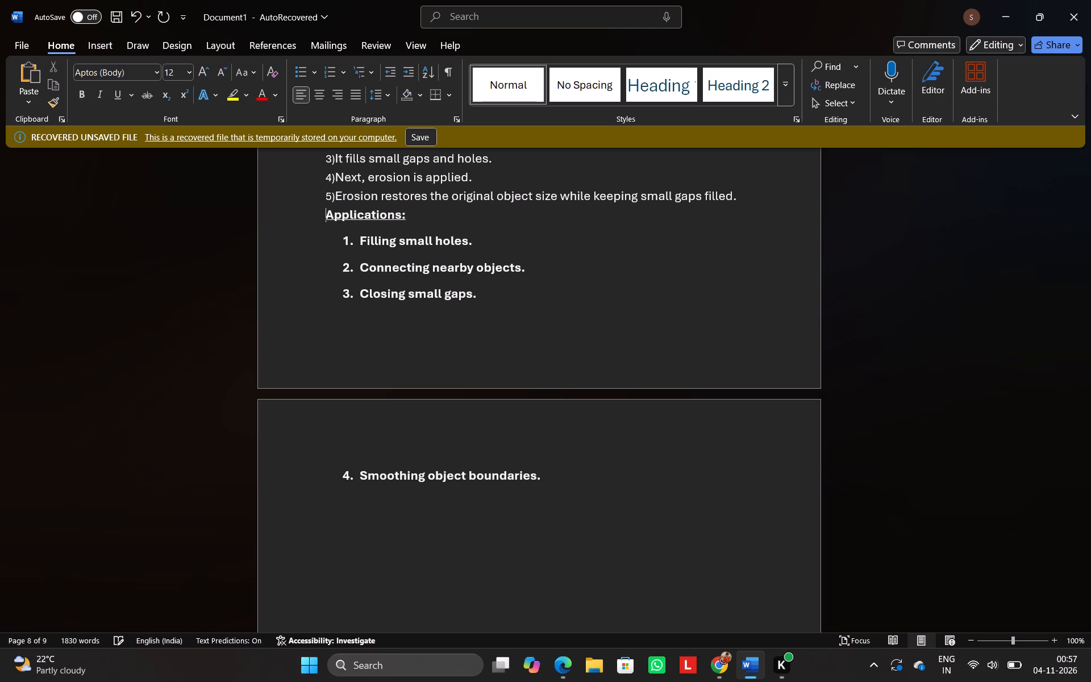
Remove the list numbering from "Filling small holes." and join it to the "Applications:" heading line.
left_click(348, 239)
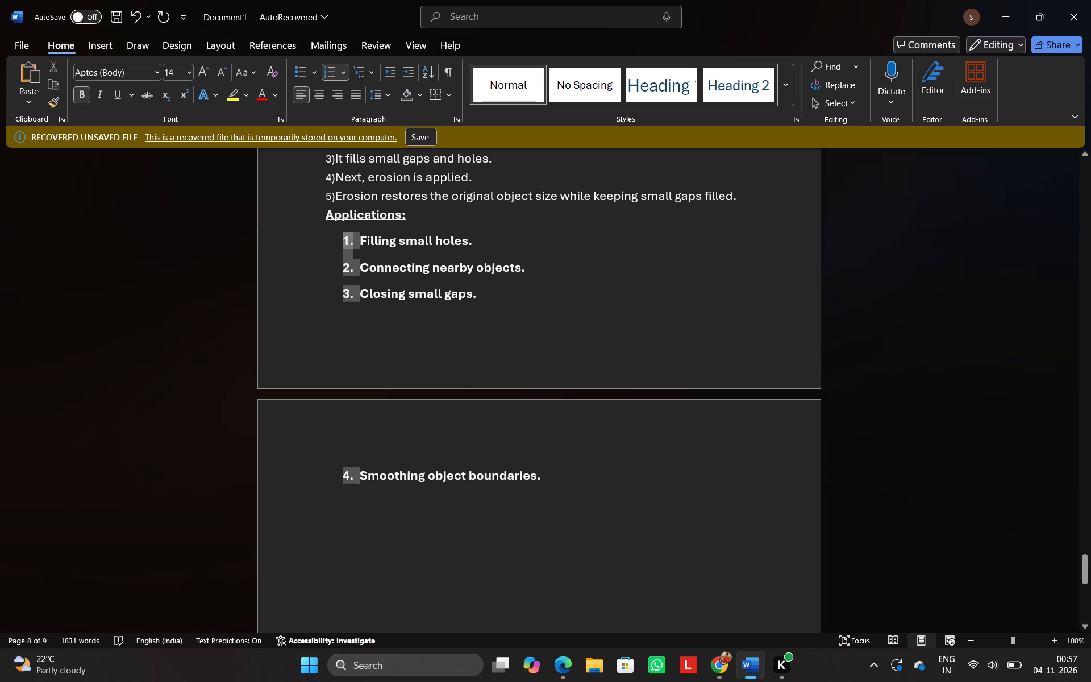
key("Right")
key("BackSpace")
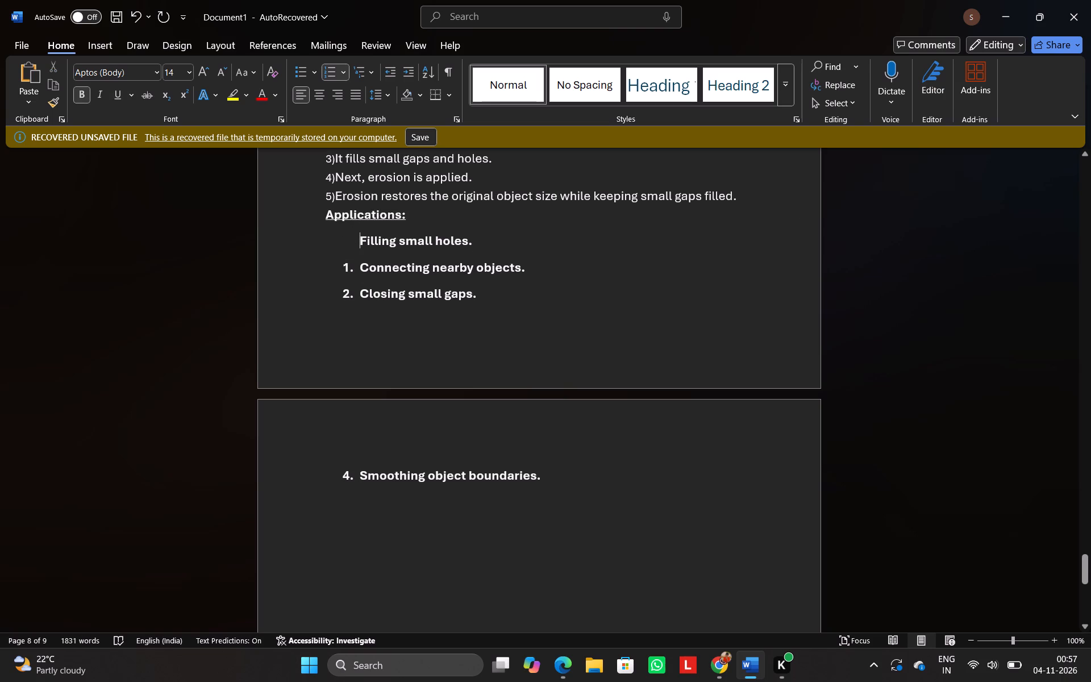
key("BackSpace")
key("BackSpace")
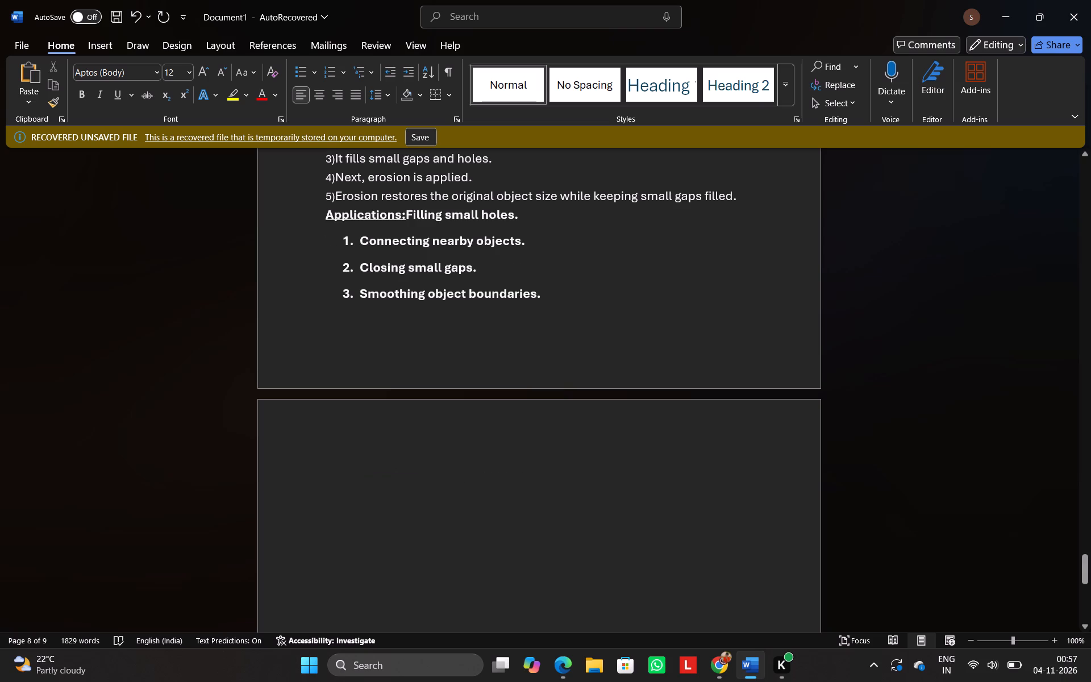
Remove the bold formatting from the closing operation's four Applications items, leaving out the heading.
left_click_drag(405, 216, 481, 500)
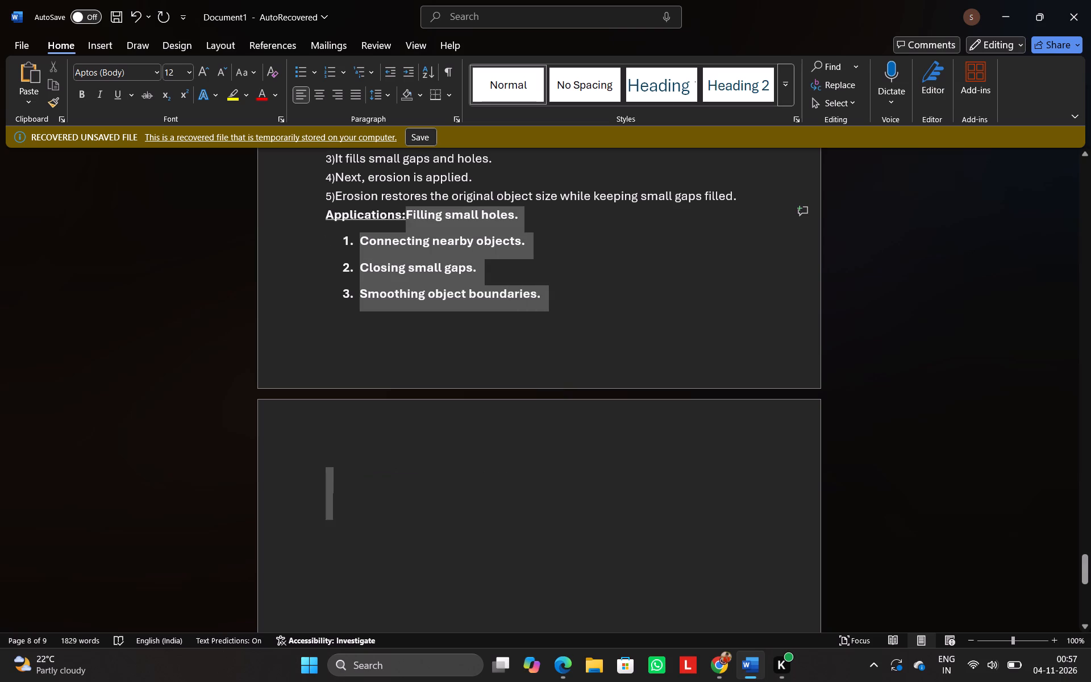
left_click_drag(481, 500, 494, 426)
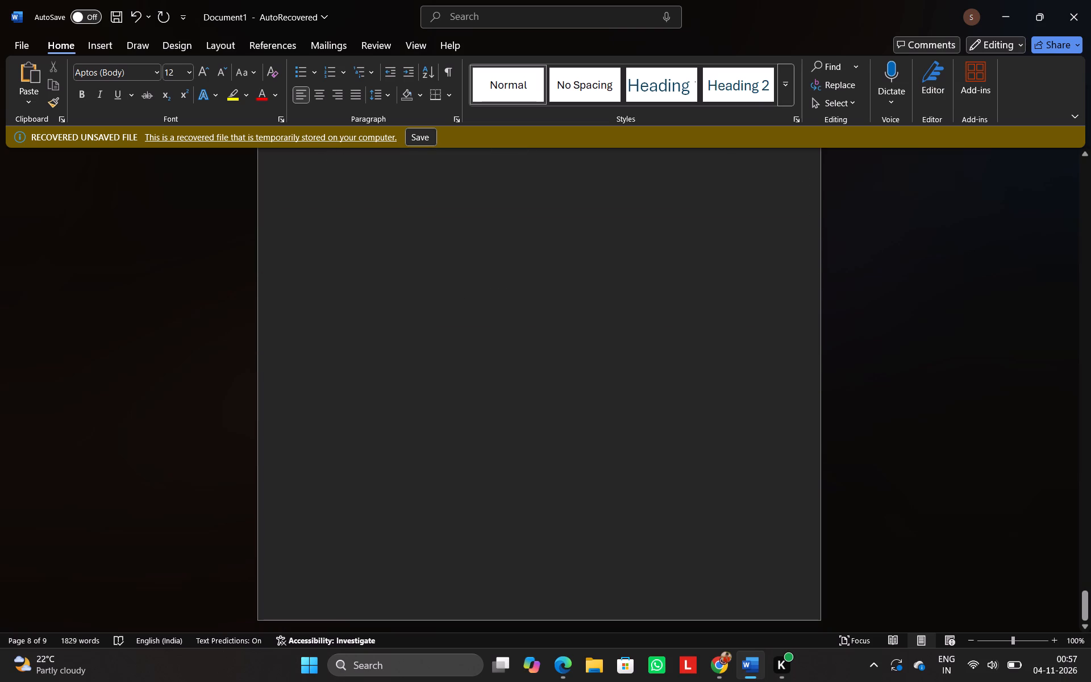
left_click_drag(494, 426, 502, 403)
left_click(512, 379)
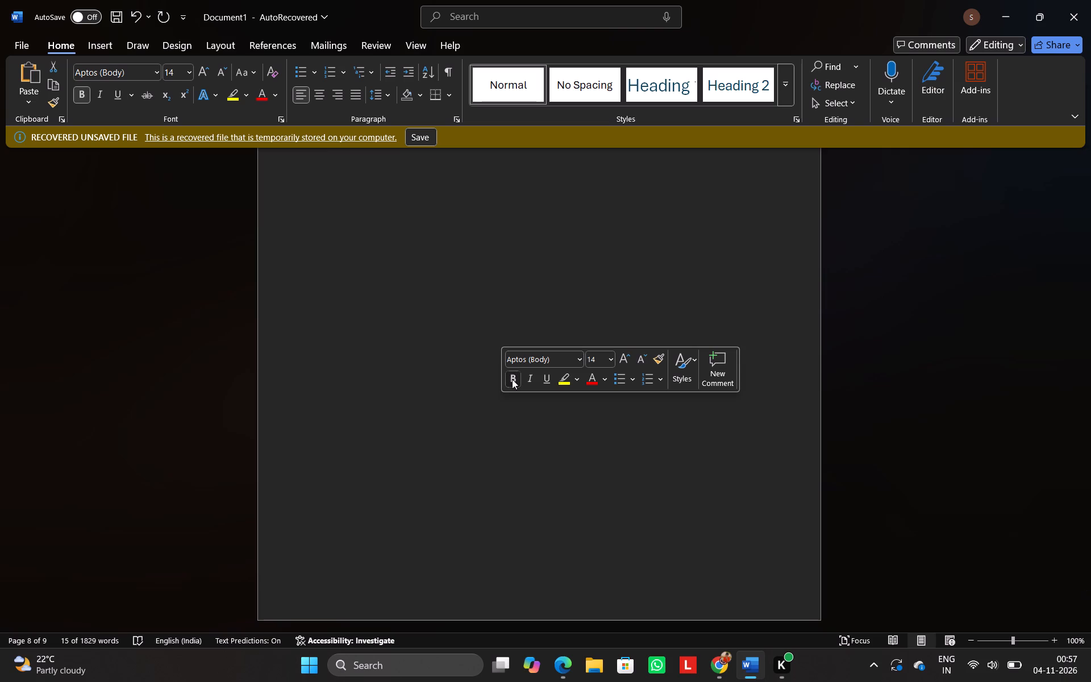
left_click(511, 290)
scroll(511, 302, "up", 3)
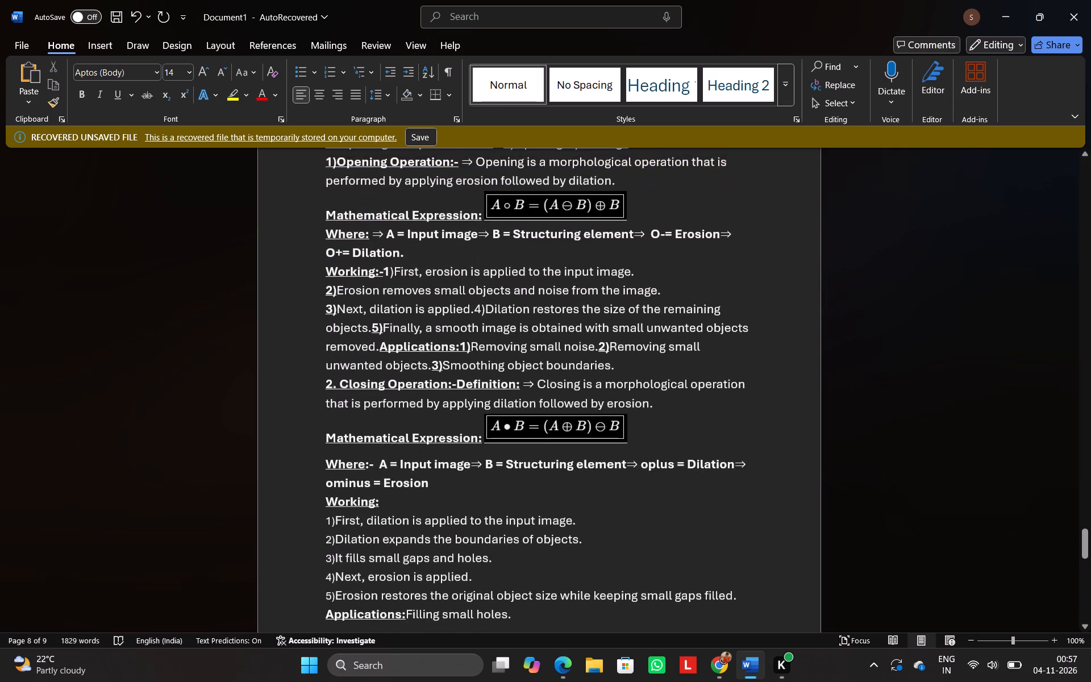
scroll(511, 302, "down", 3)
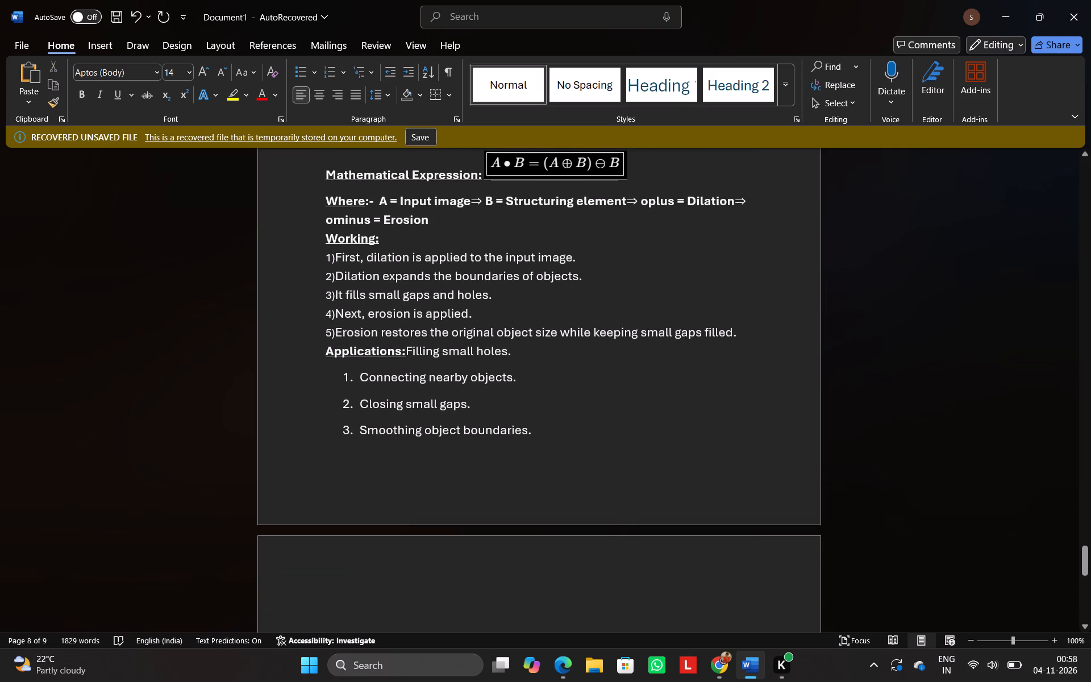
Put "Filling small holes." on its own line below the "Applications:" heading, starting with "1)".
left_click(406, 349)
key("shift+Return")
type("1)")
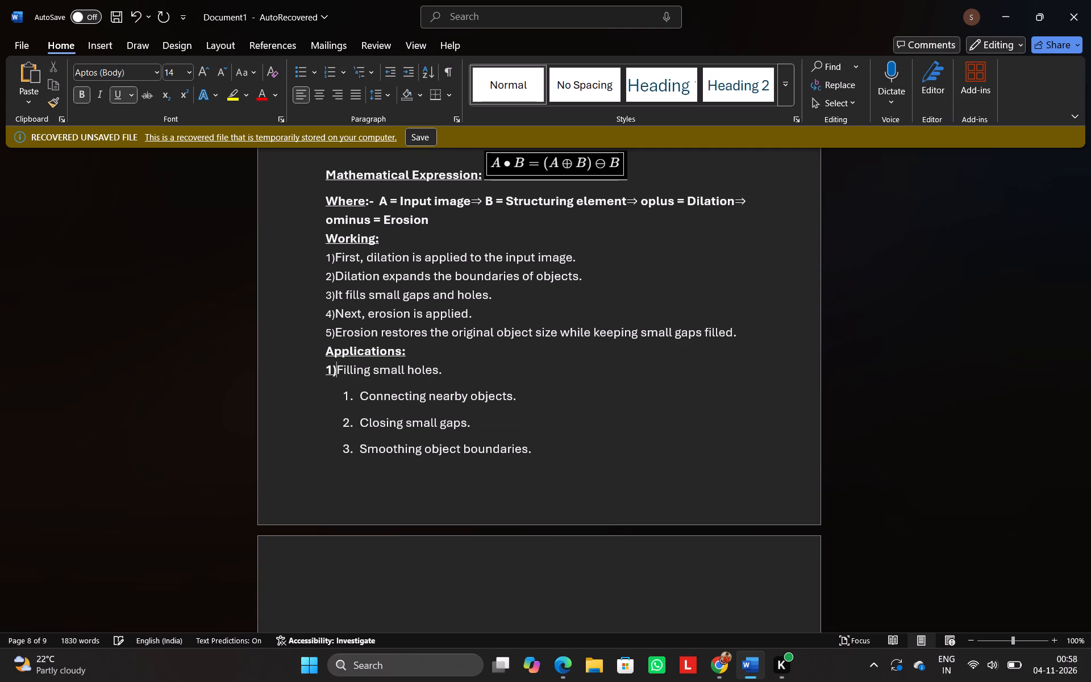
Remove the list numbering from "Connecting nearby objects." and place it directly below "Filling small holes." without a gap, starting with "2)".
key("Down")
key("BackSpace")
key("BackSpace")
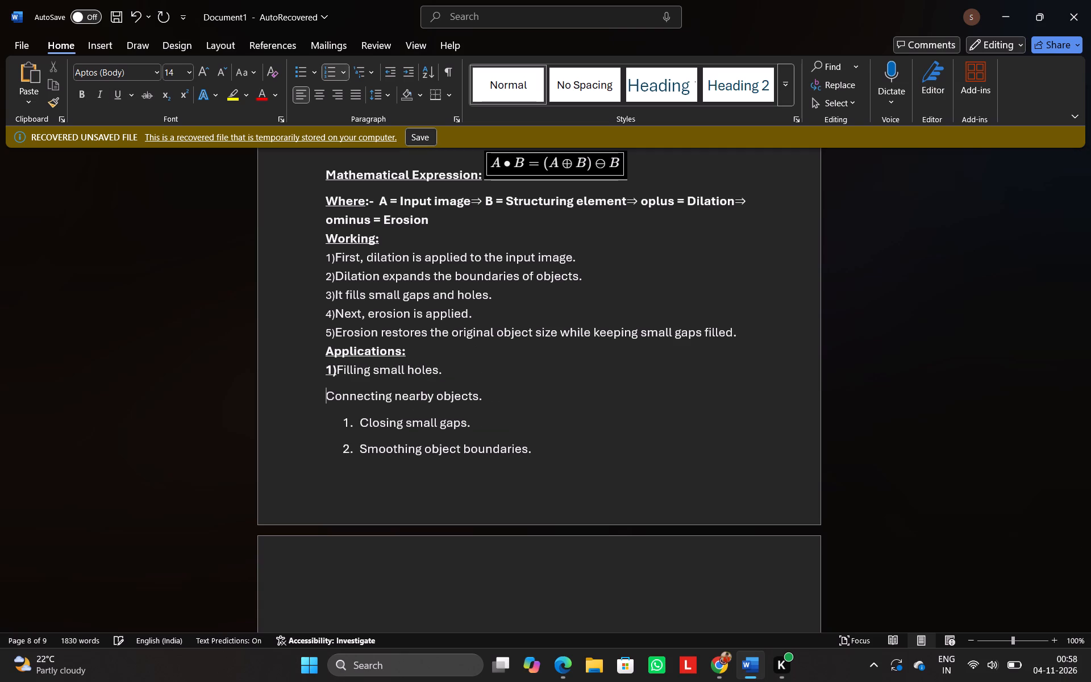
key("BackSpace")
key("shift+Return")
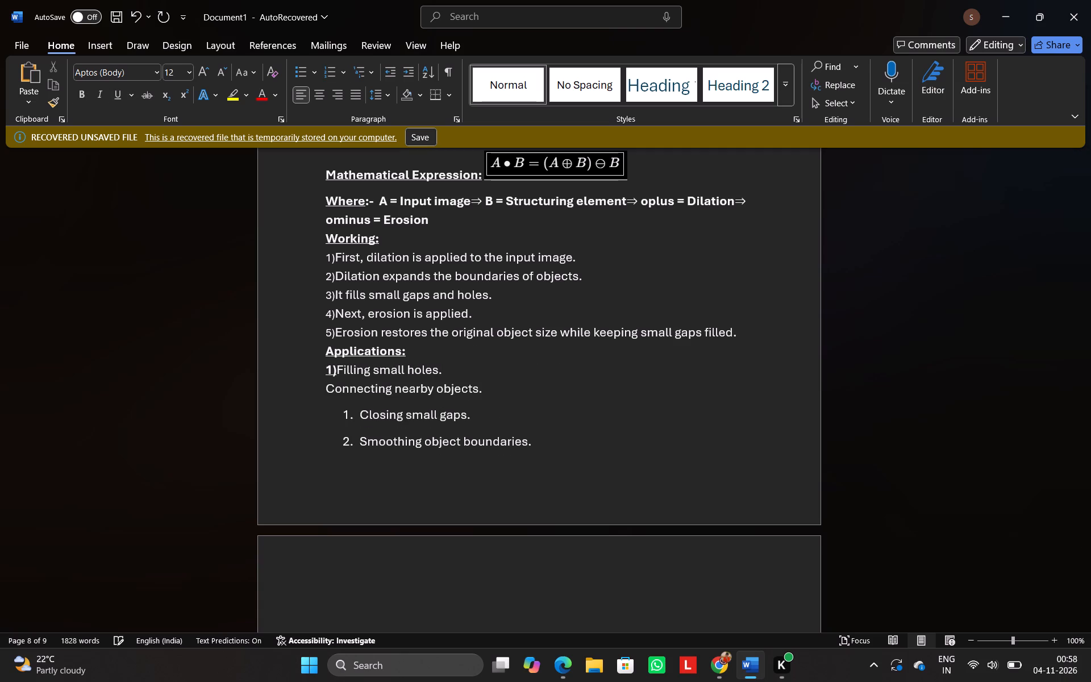
type("2)")
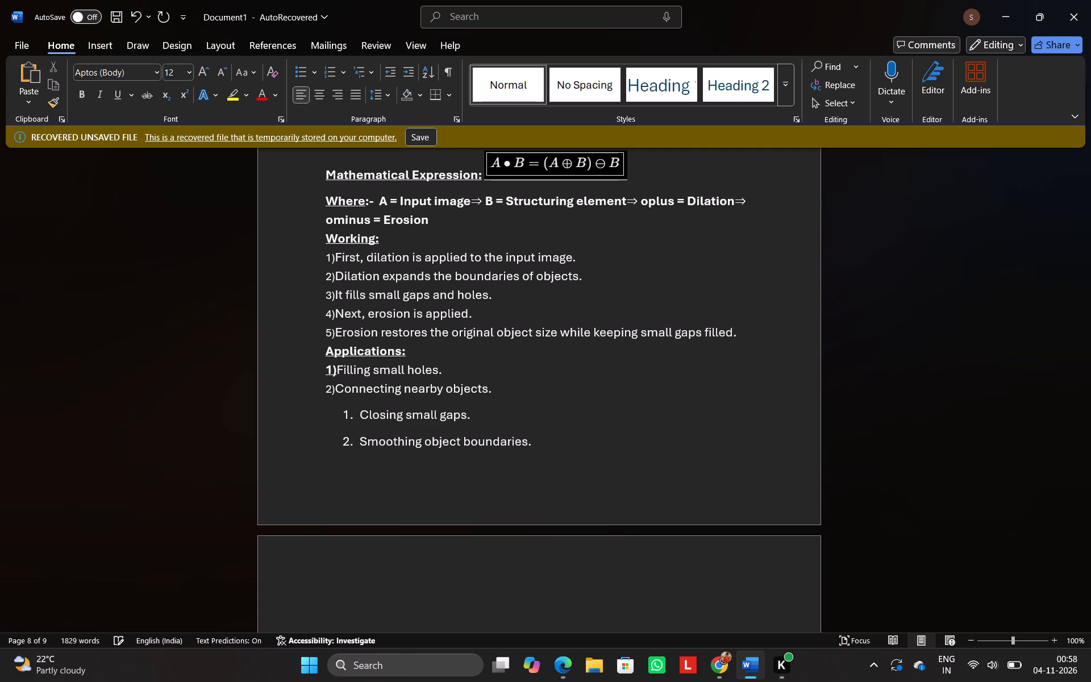
Convert "Closing small gaps." from a list item into a line directly below Applications item 2, starting with "3)".
key("Down")
key("BackSpace")
key("BackSpace")
key("BackSpace")
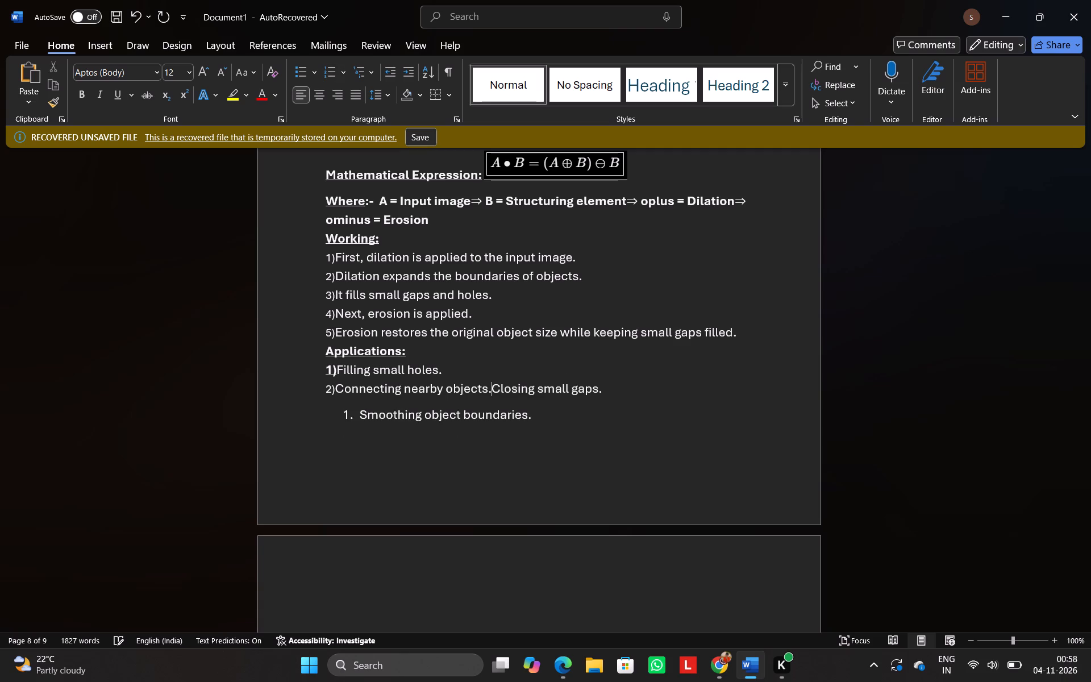
key("shift+Return")
type("3)")
Convert "Smoothing object boundaries." from a list item into a line directly below Applications item 3, starting with "4)".
key("Down")
key("BackSpace")
key("BackSpace")
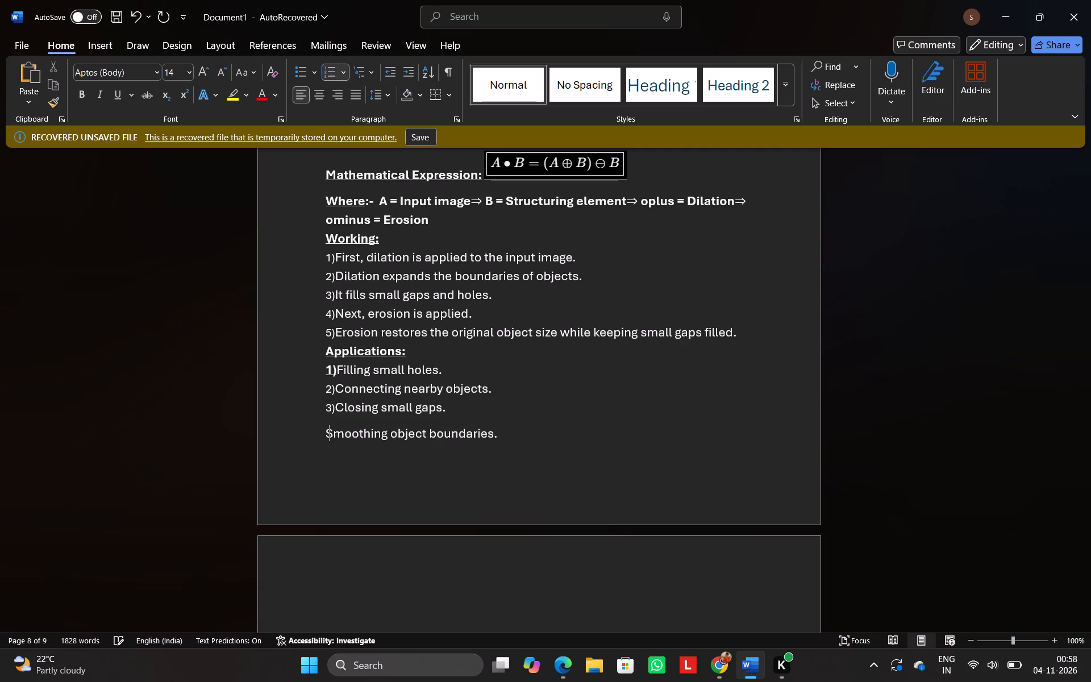
key("BackSpace")
key("shift+Return")
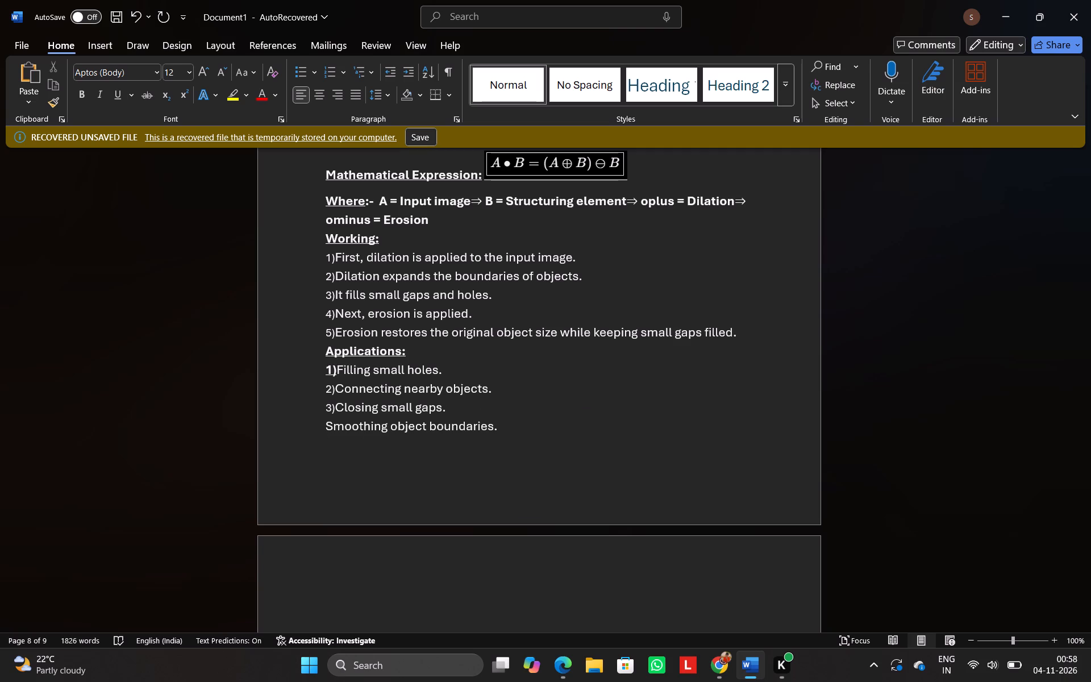
key("4")
key("shift+parenright")
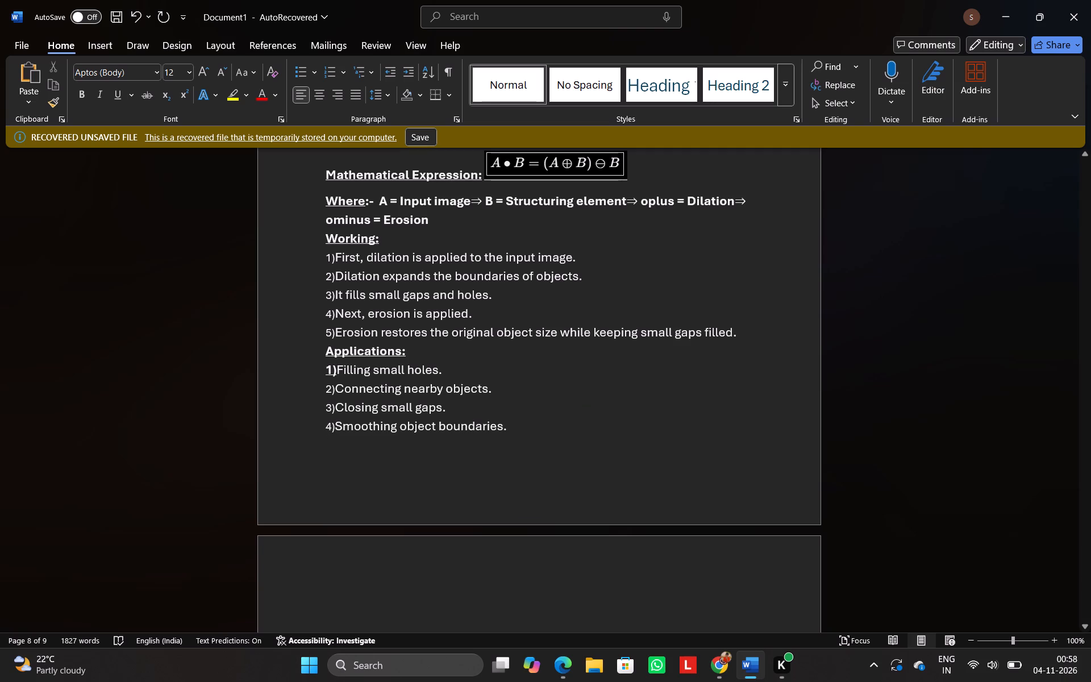
Break the closing operation's "Where" definitions into three lines, splitting after "A = Input image" and before "oplus = Dilation".
scroll(547, 417, "down", 1)
scroll(547, 417, "up", 1)
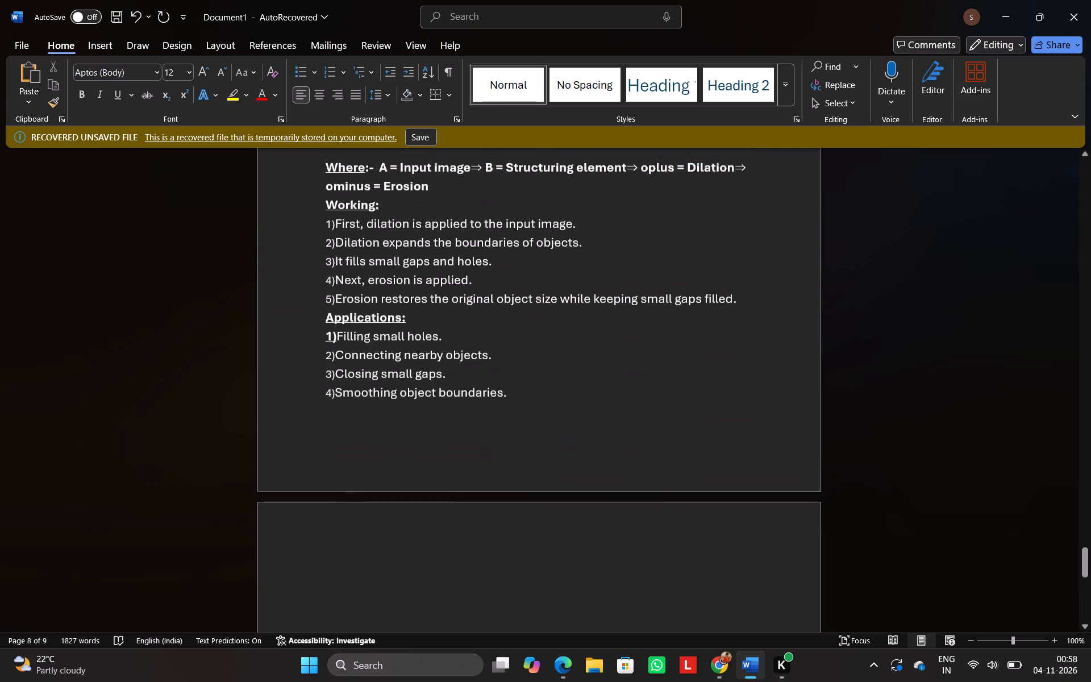
scroll(547, 417, "up", 2)
scroll(547, 417, "down", 1)
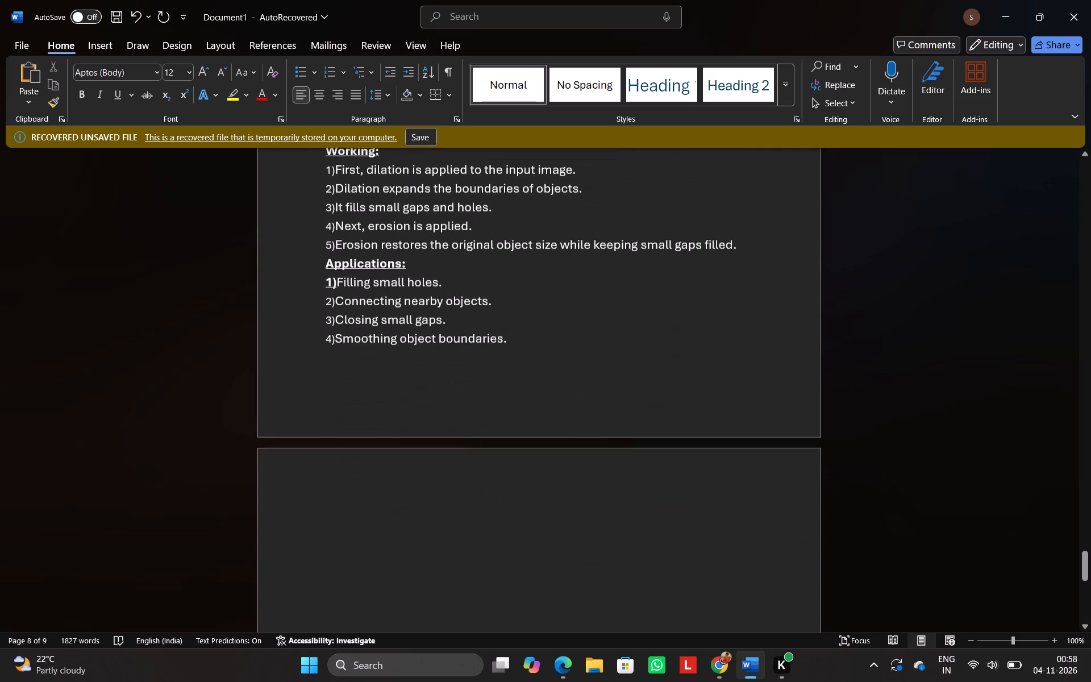
scroll(547, 417, "up", 2)
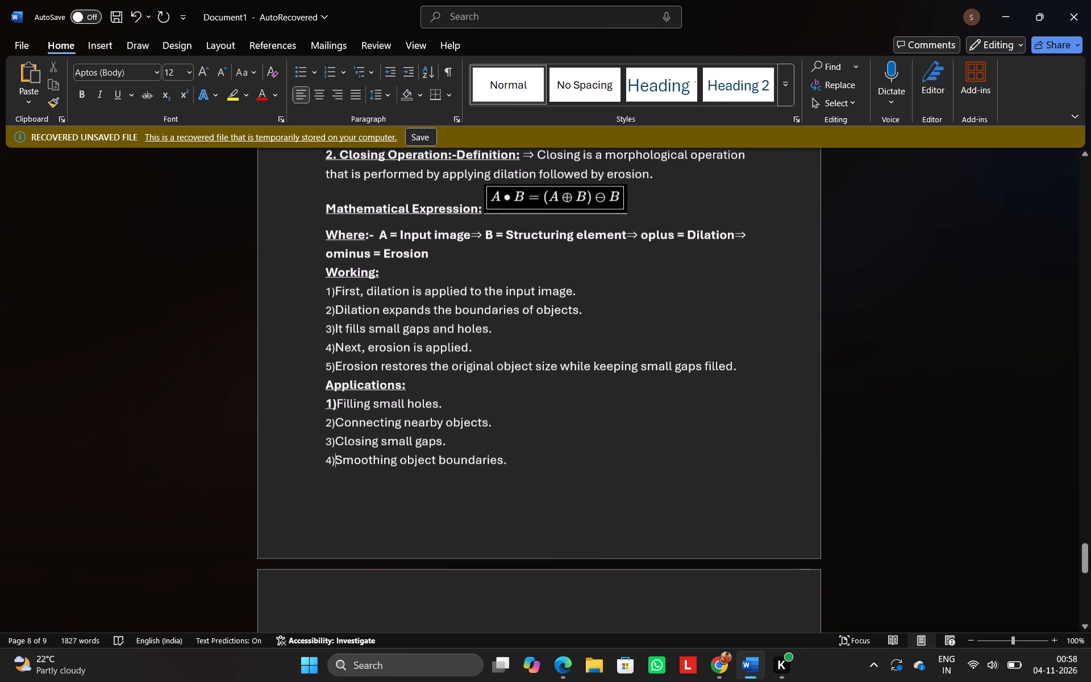
scroll(547, 417, "up", 1)
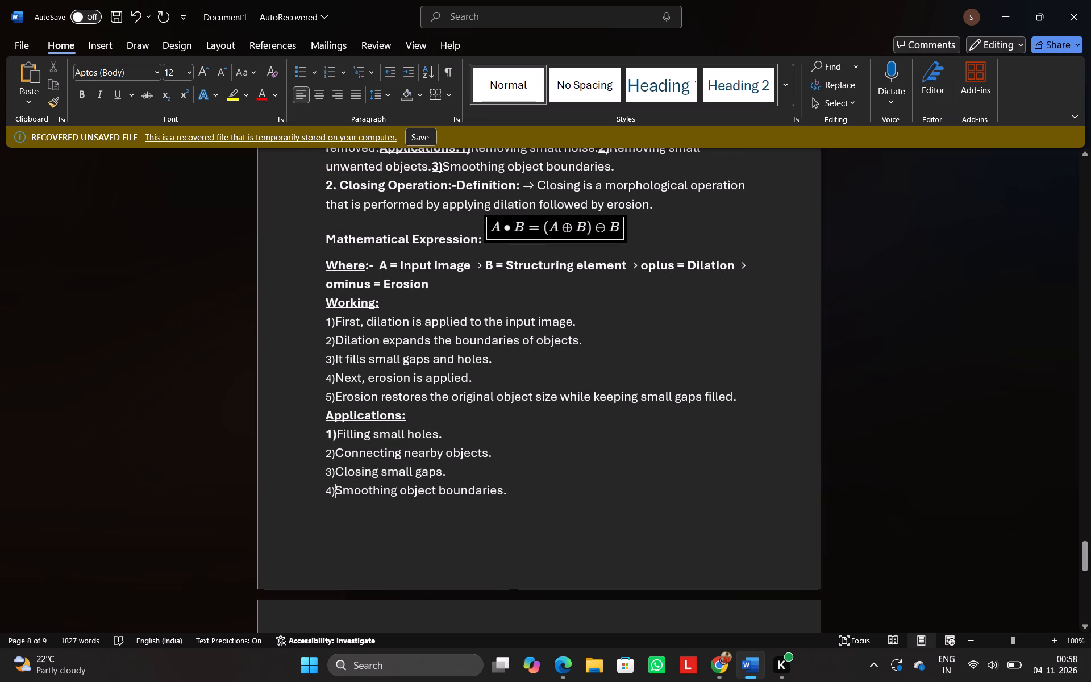
left_click(472, 265)
key("shift+Return")
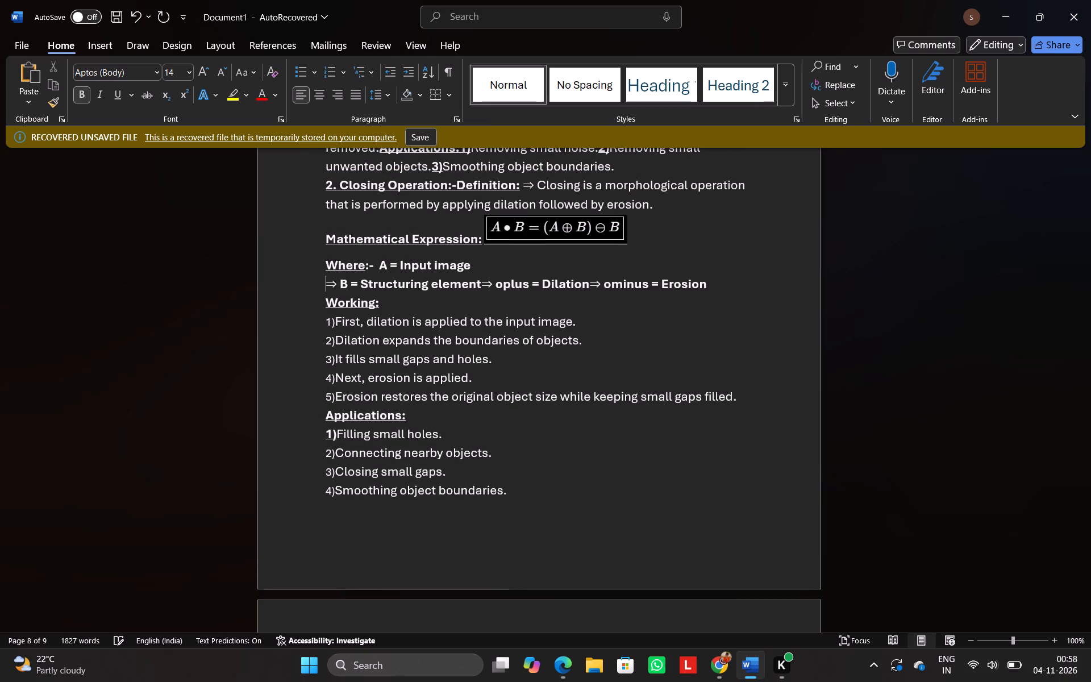
left_click(497, 288)
key("shift+Return")
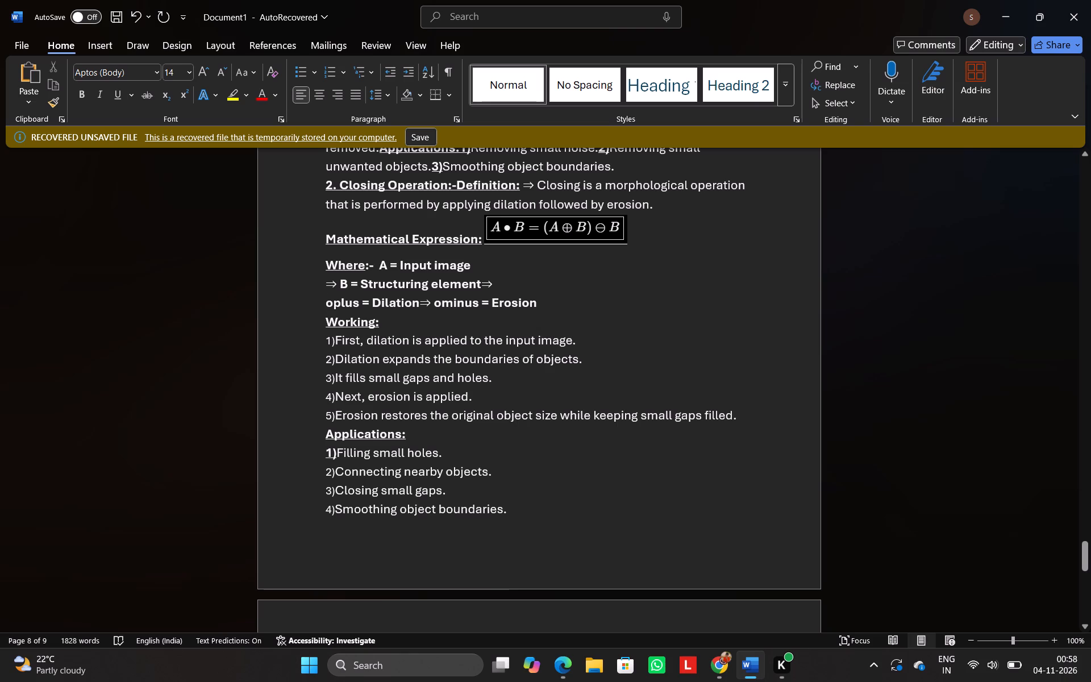
Look over the layout of all document pages, from the question 16 answers to the closing operation in question 33.
scroll(436, 305, "down", 1, "ctrl")
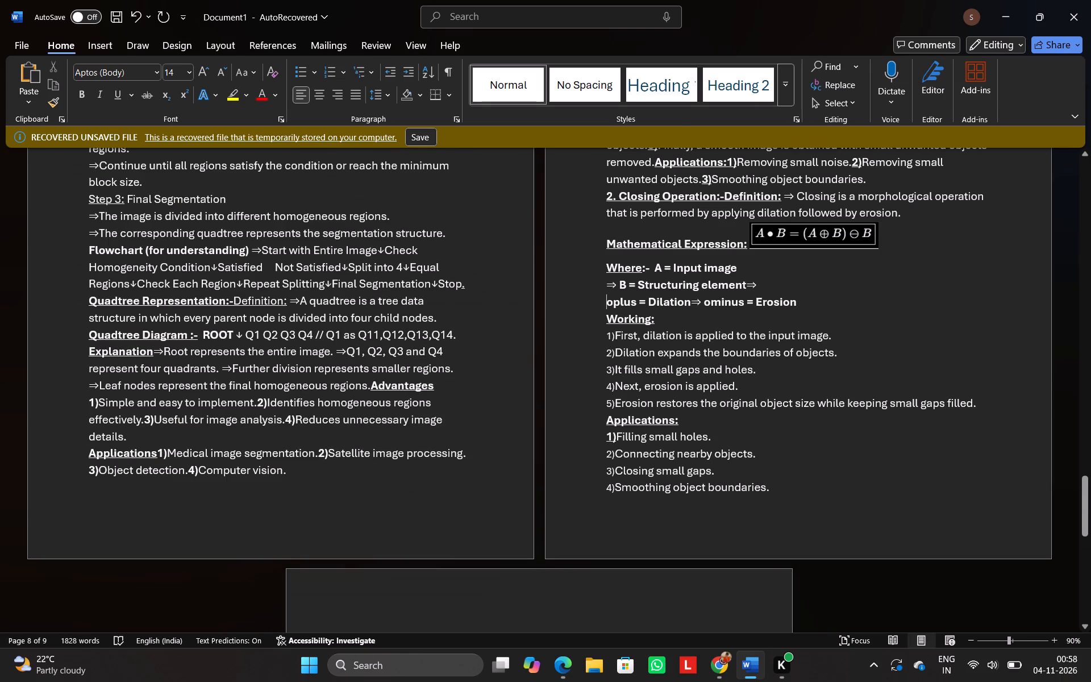
scroll(510, 310, "up", 3, "ctrl")
scroll(510, 310, "down", 3, "ctrl")
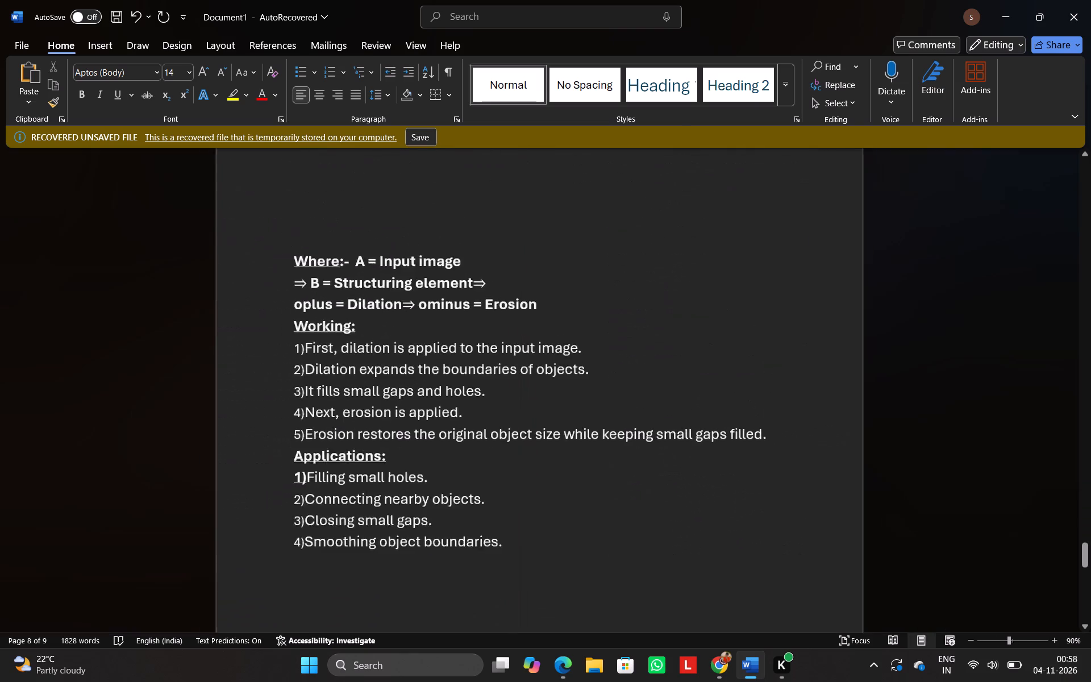
scroll(510, 310, "down", 3, "ctrl")
scroll(510, 310, "up", 4, "ctrl")
scroll(510, 310, "down", 3, "ctrl")
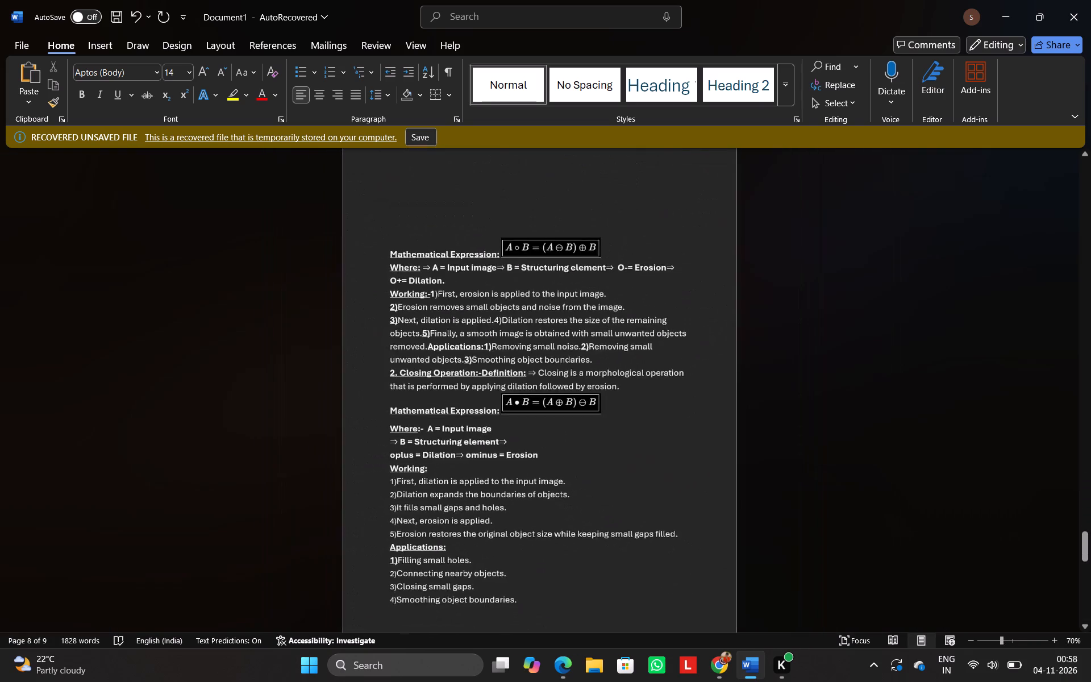
scroll(510, 310, "down", 10, "ctrl")
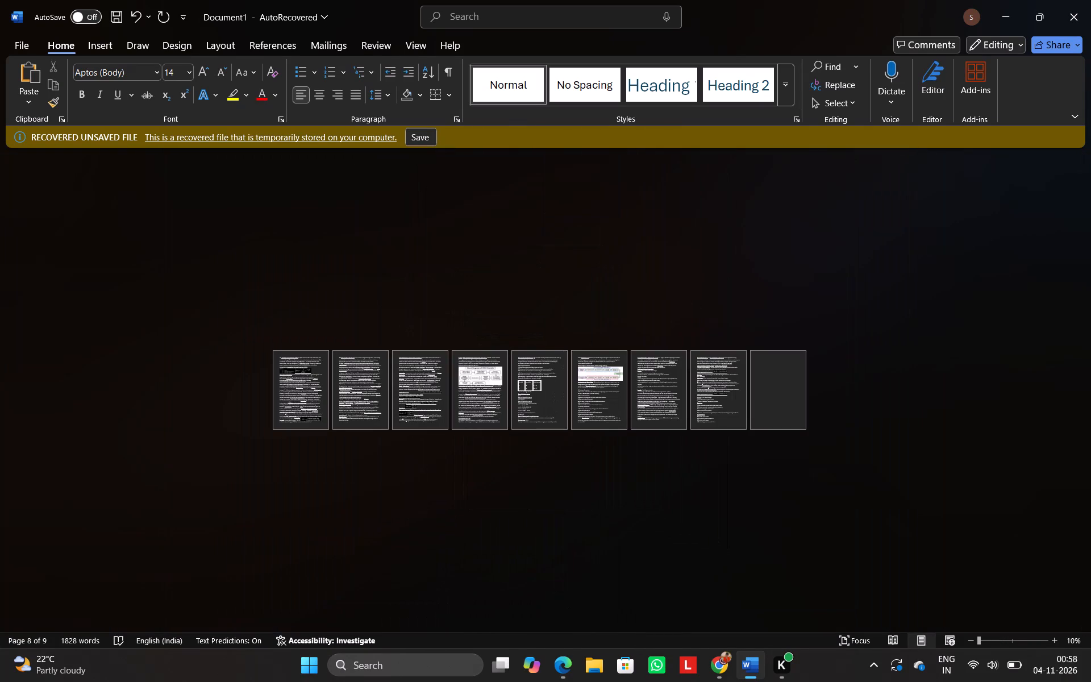
scroll(504, 311, "up", 2, "ctrl")
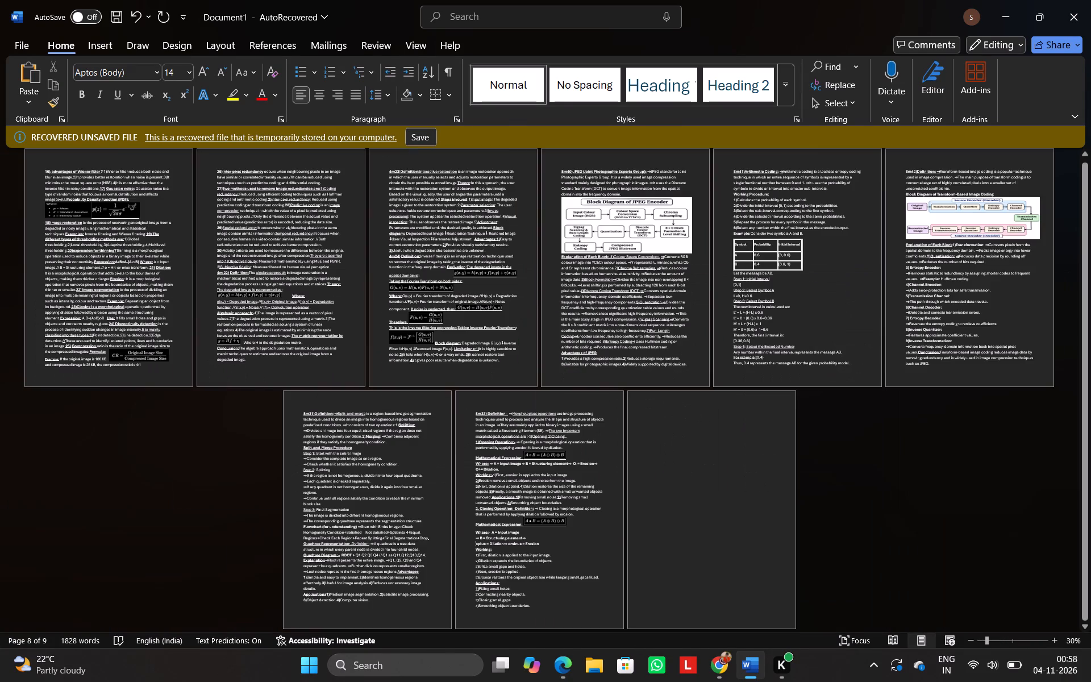
scroll(487, 280, "up", 2)
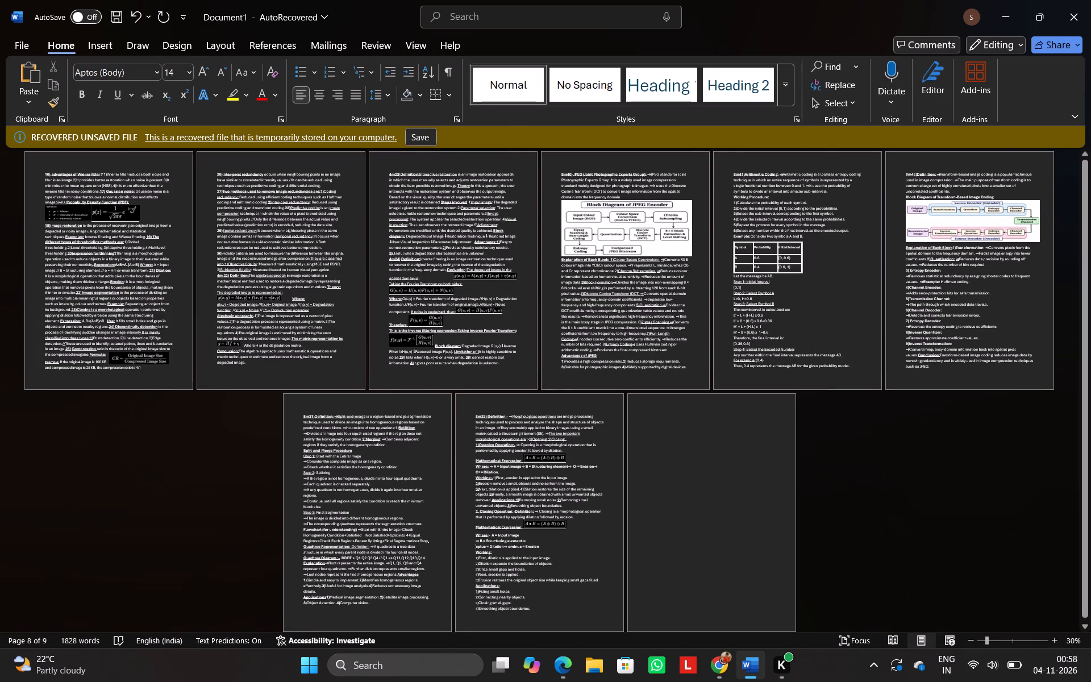
scroll(441, 365, "up", 6, "ctrl")
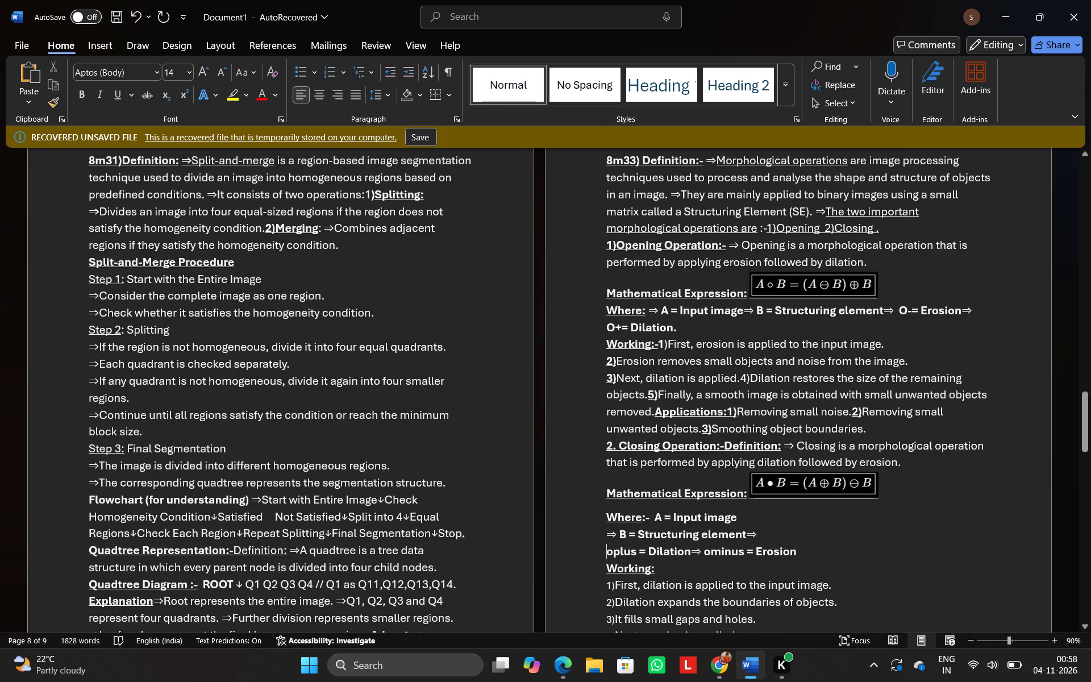
scroll(441, 365, "up", 3, "ctrl")
scroll(441, 365, "up", 3)
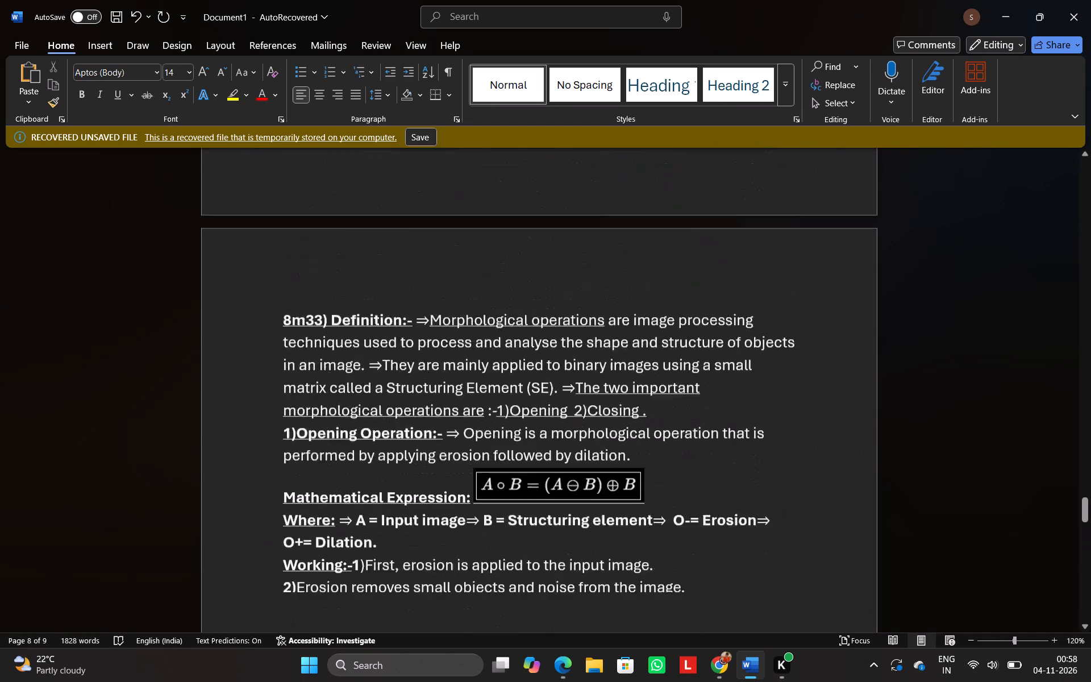
scroll(441, 365, "up", 20)
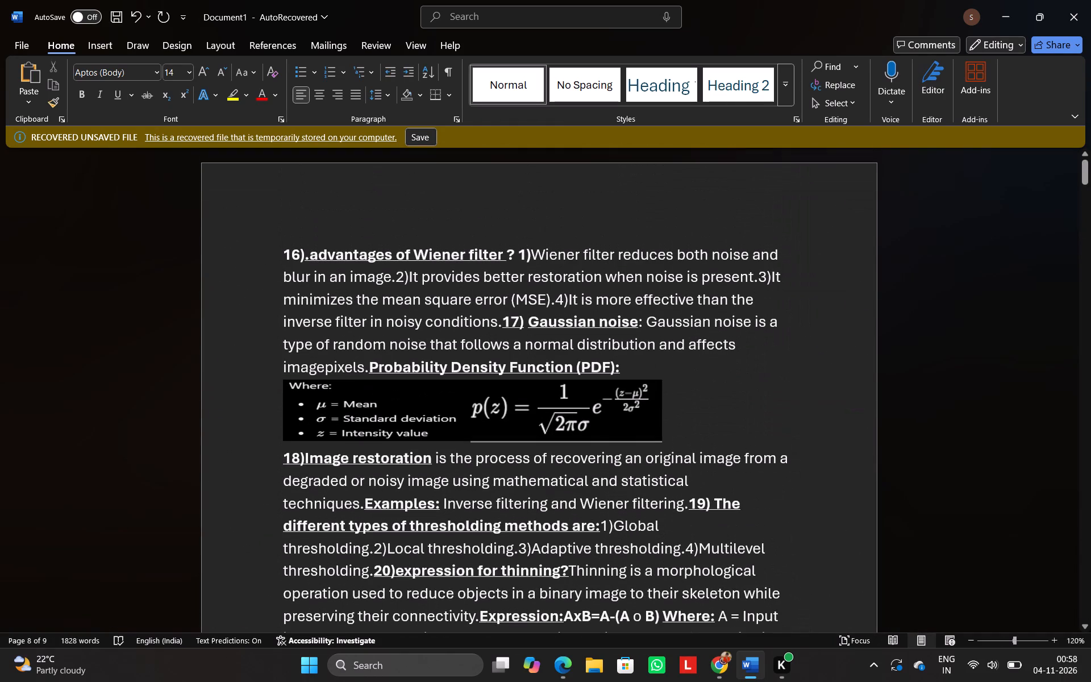
scroll(441, 365, "up", 1)
scroll(514, 336, "down", 16)
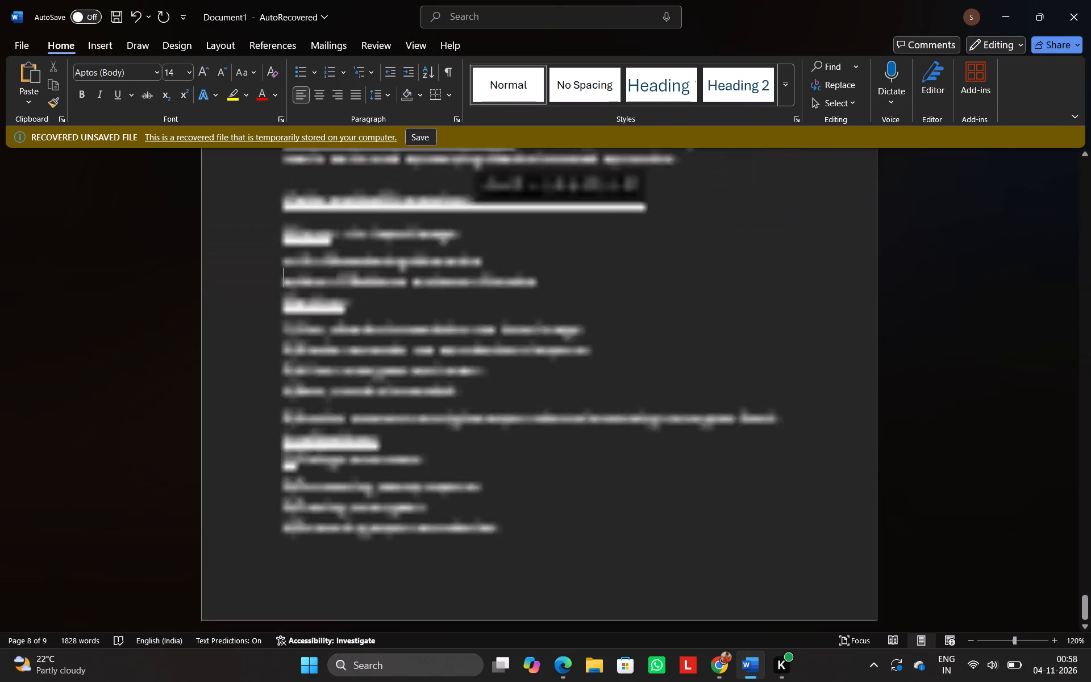
scroll(514, 336, "down", 8)
scroll(514, 336, "up", 1)
scroll(514, 336, "down", 1, "ctrl")
scroll(514, 336, "up", 2)
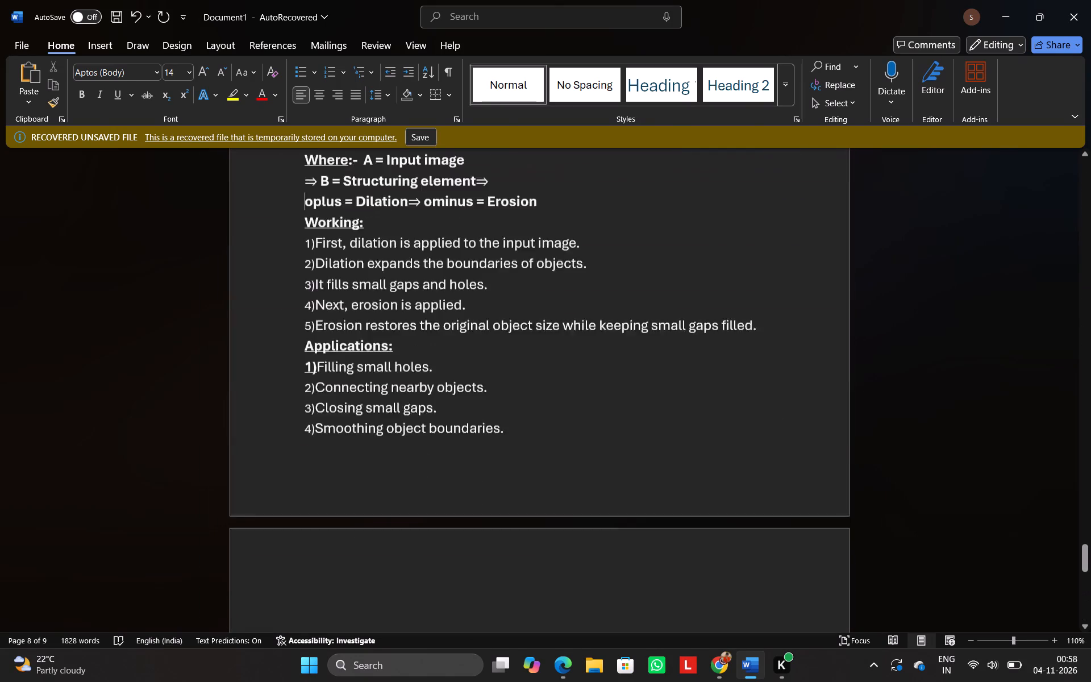
scroll(514, 336, "up", 2)
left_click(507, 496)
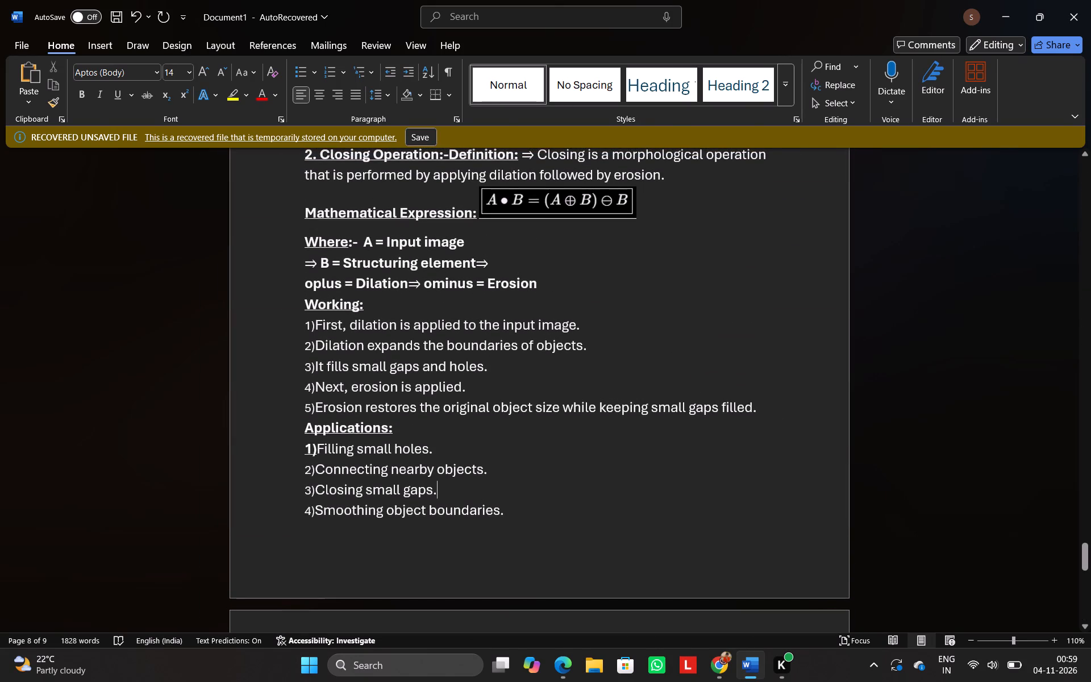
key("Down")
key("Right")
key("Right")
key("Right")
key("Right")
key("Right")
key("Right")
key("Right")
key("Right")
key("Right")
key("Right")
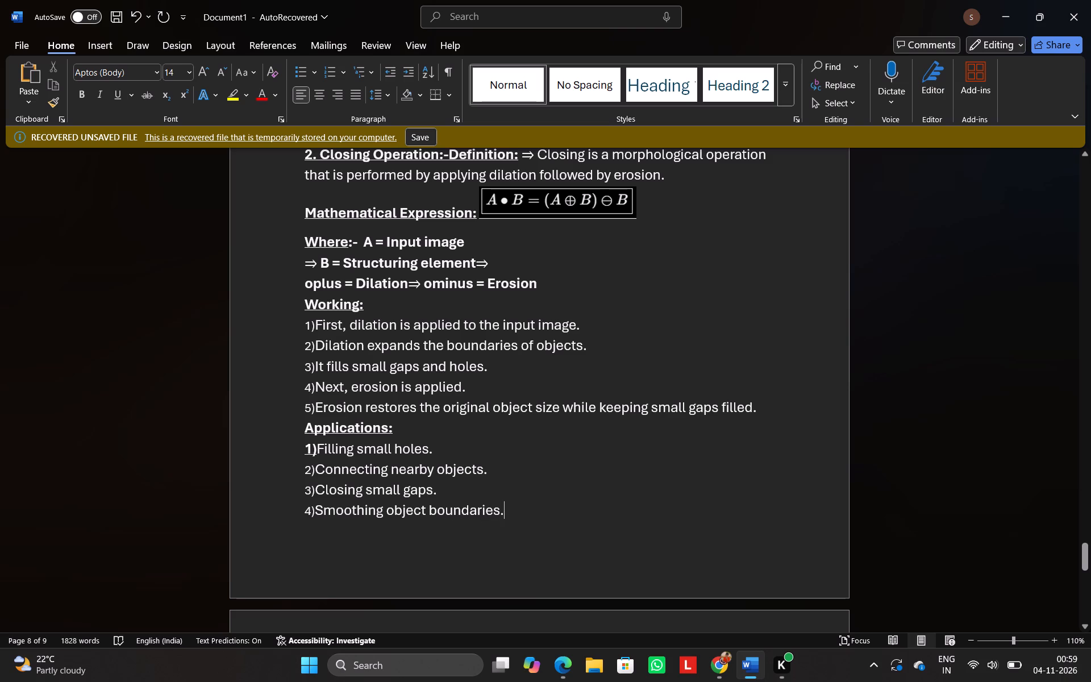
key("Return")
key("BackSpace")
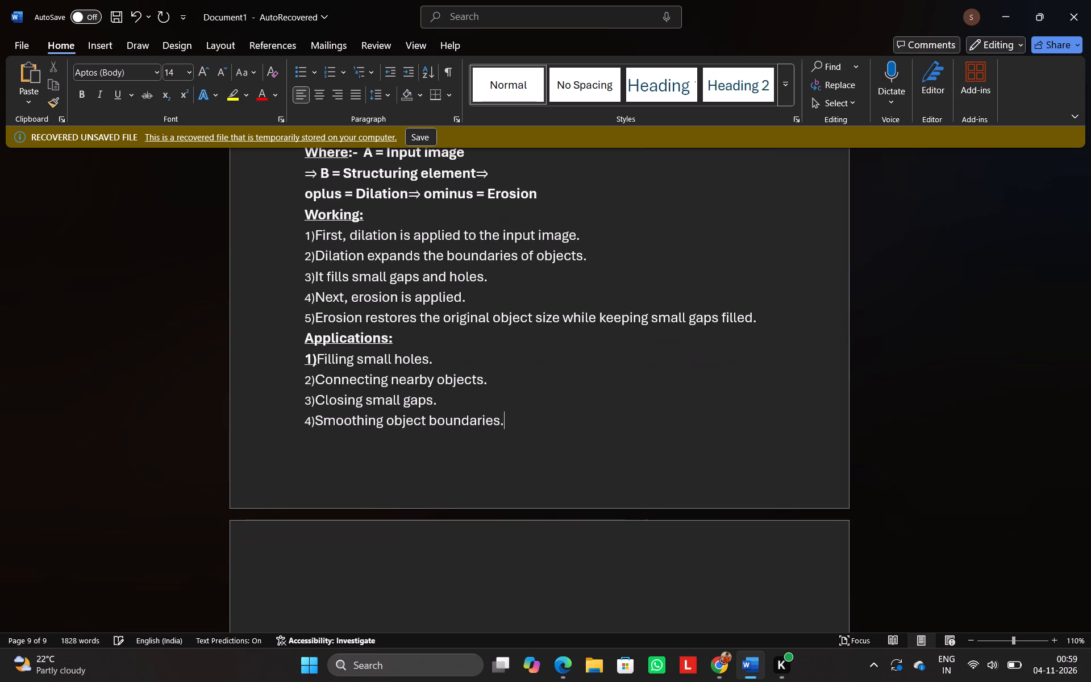
Review the question 31 split-and-merge answer and the question 33 opening and closing operation answer.
scroll(507, 496, "up", 2)
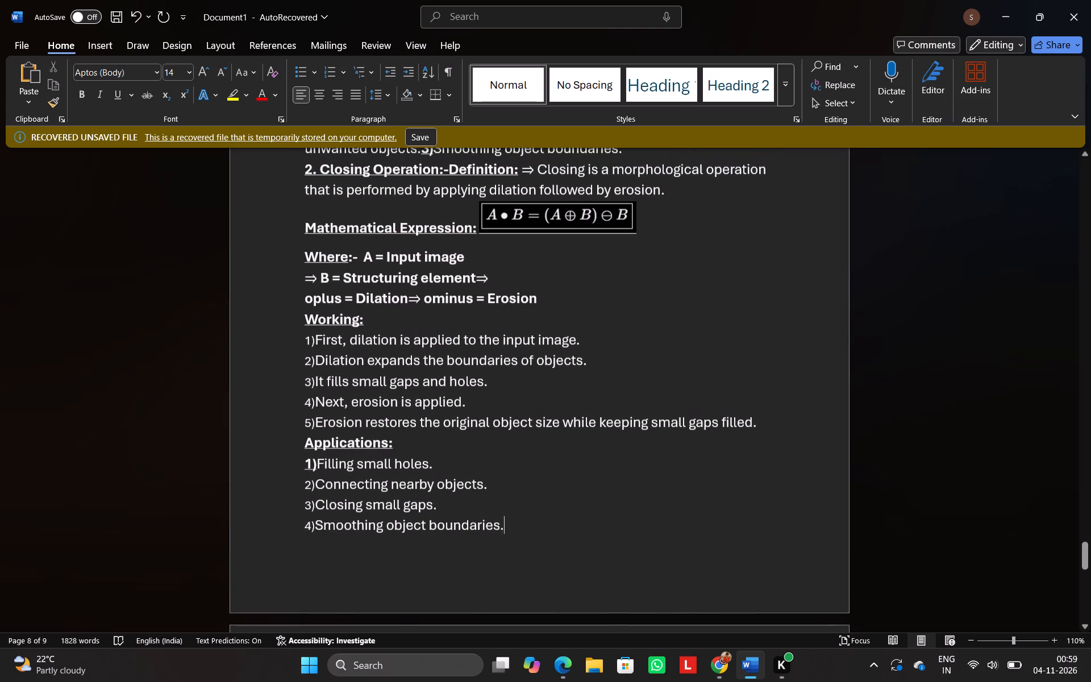
scroll(507, 496, "up", 1)
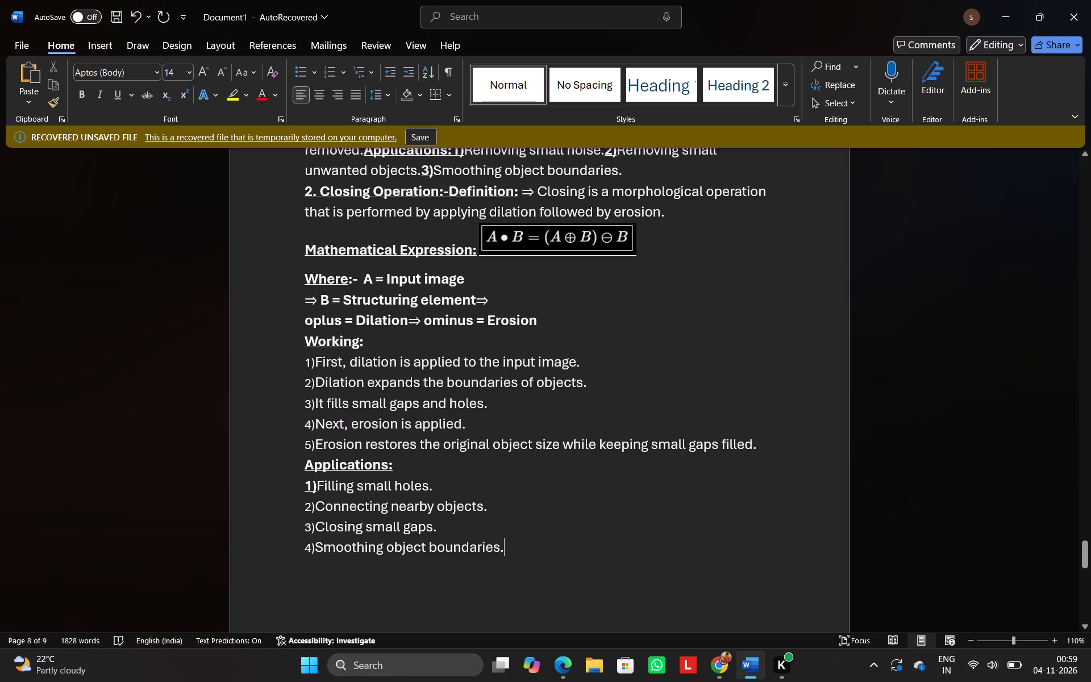
scroll(507, 496, "up", 2)
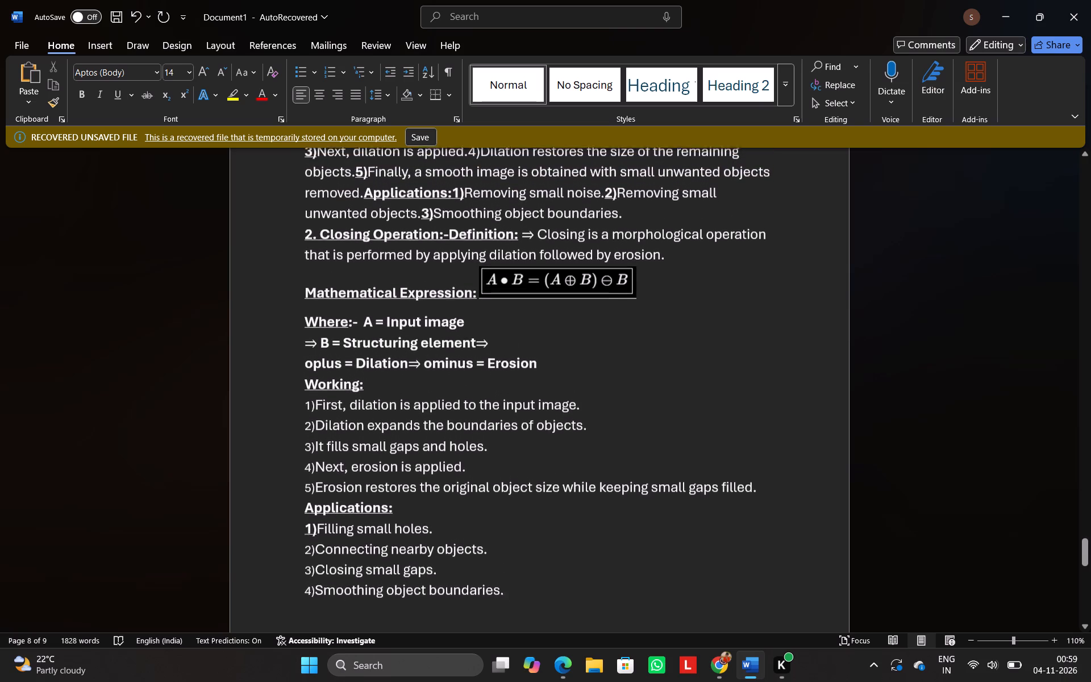
scroll(507, 496, "up", 2)
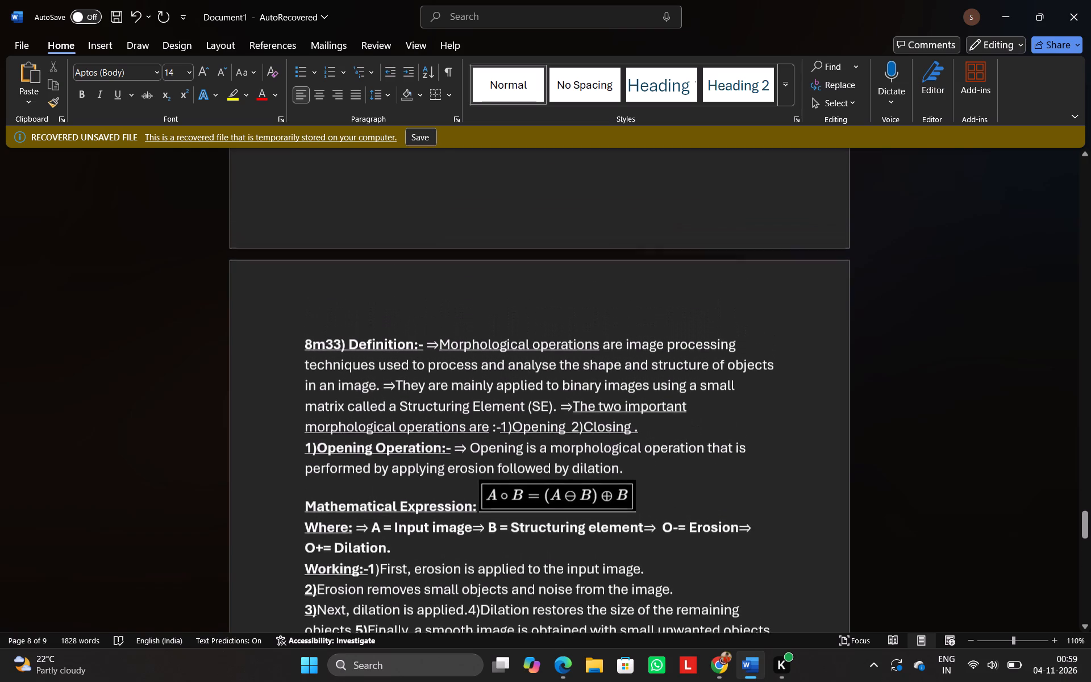
scroll(507, 496, "up", 4)
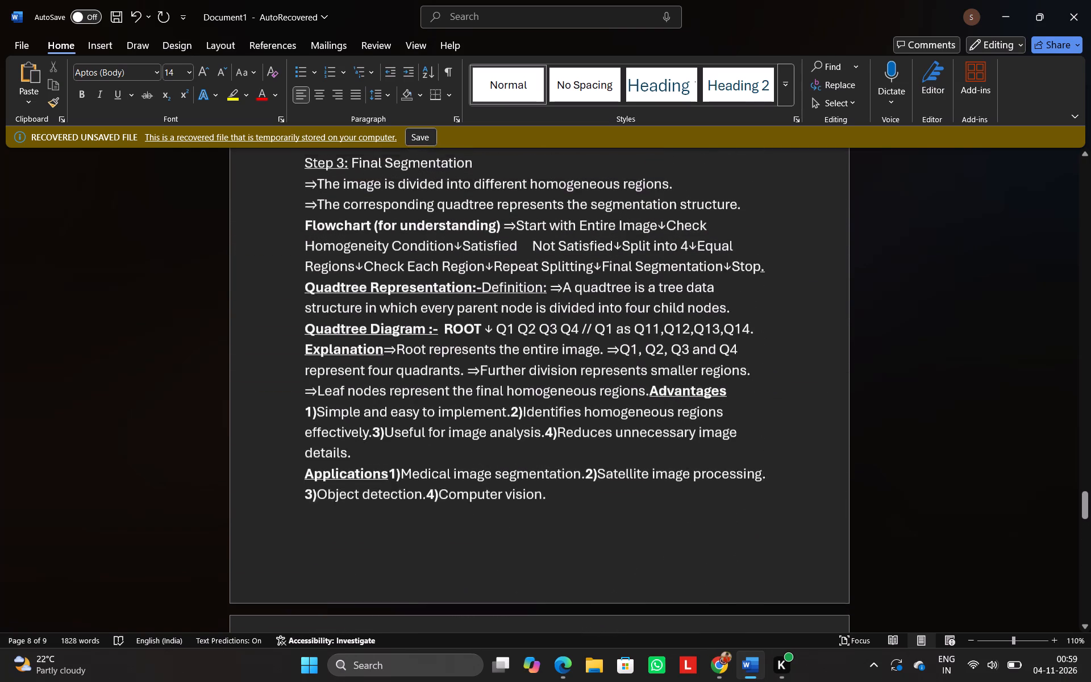
scroll(507, 496, "up", 3)
scroll(507, 496, "down", 1)
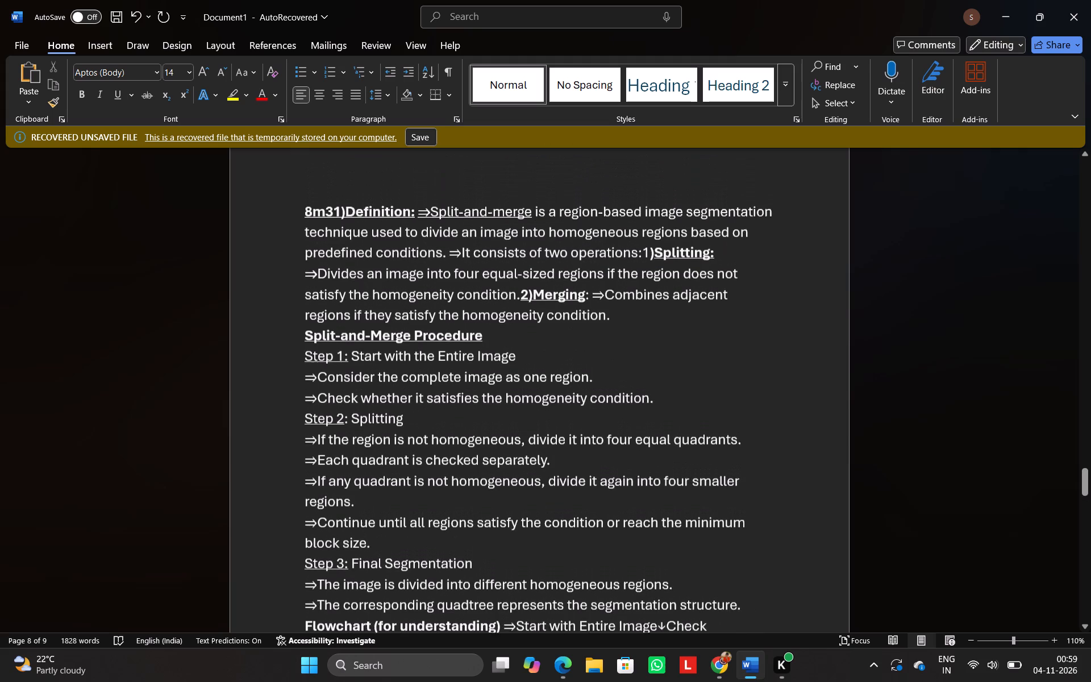
scroll(507, 496, "down", 5)
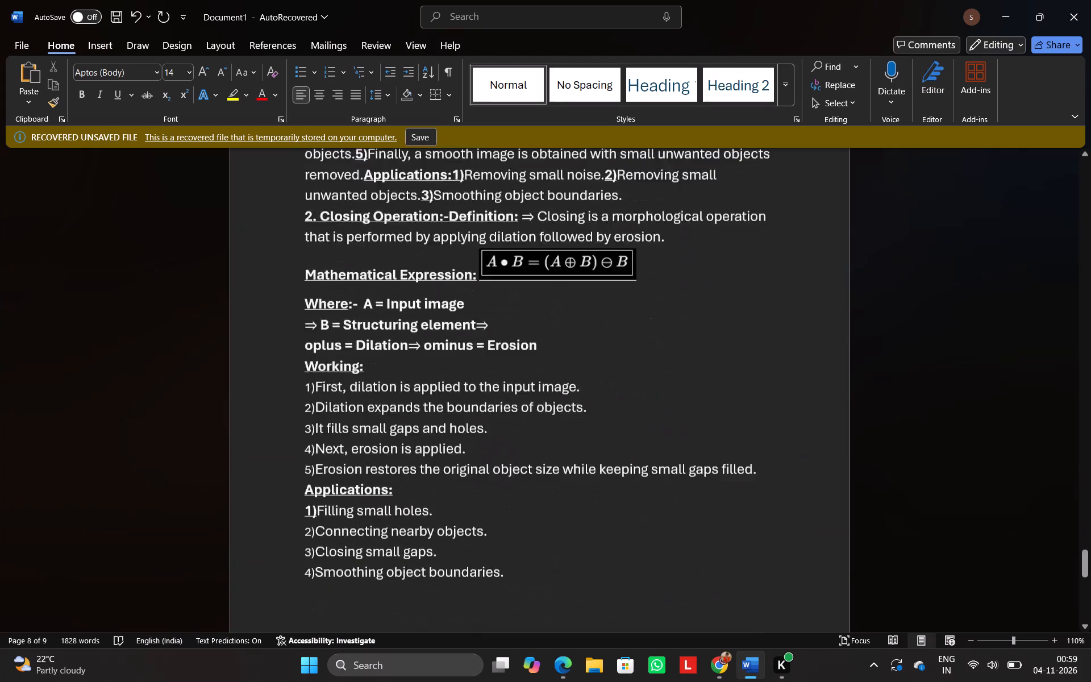
Add the question label "8m32)" in bold and underlined at the start of the blank page after the closing operation.
scroll(507, 496, "down", 1)
key("Return")
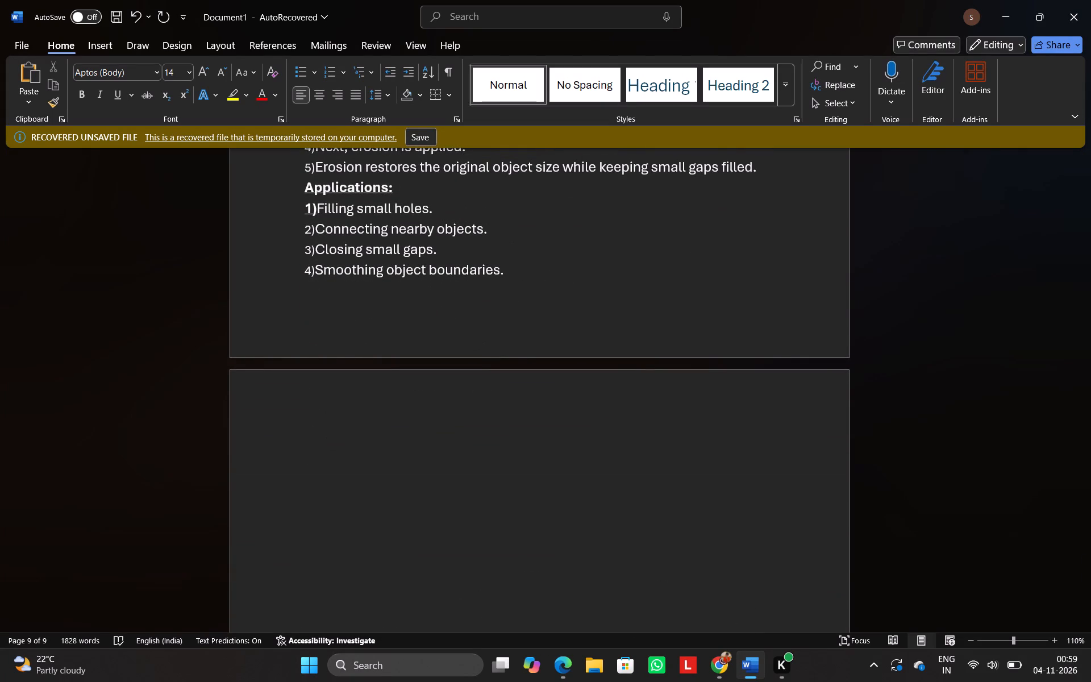
type("8m")
type("32")
key("shift+parenright")
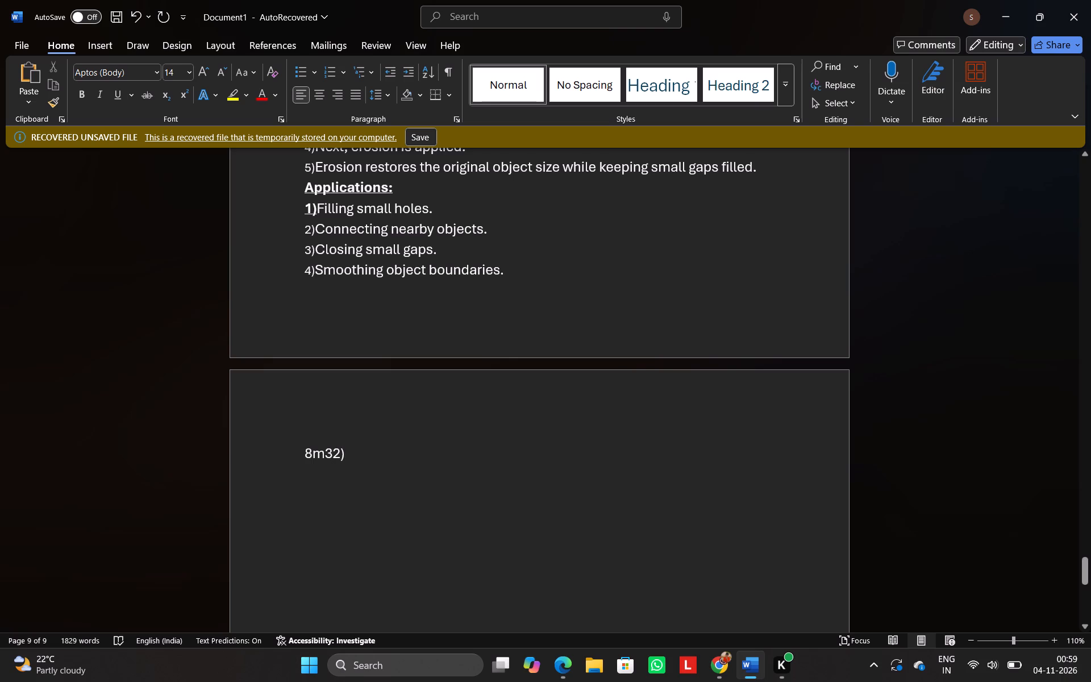
left_click_drag(307, 454, 365, 457)
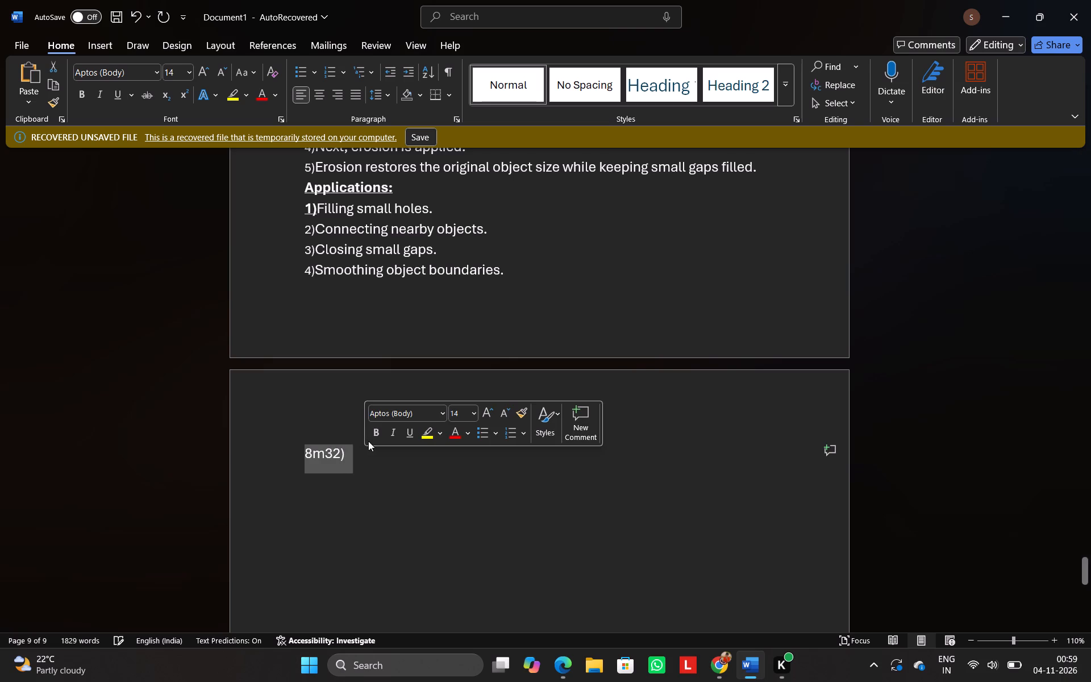
left_click(373, 432)
left_click(405, 432)
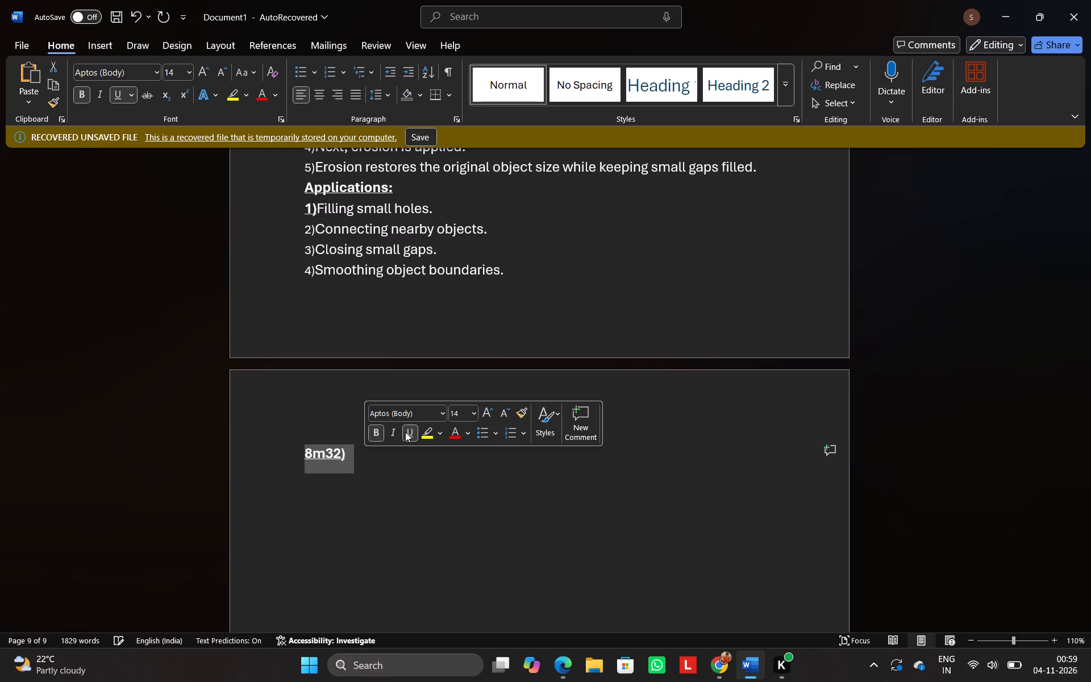
left_click(402, 466)
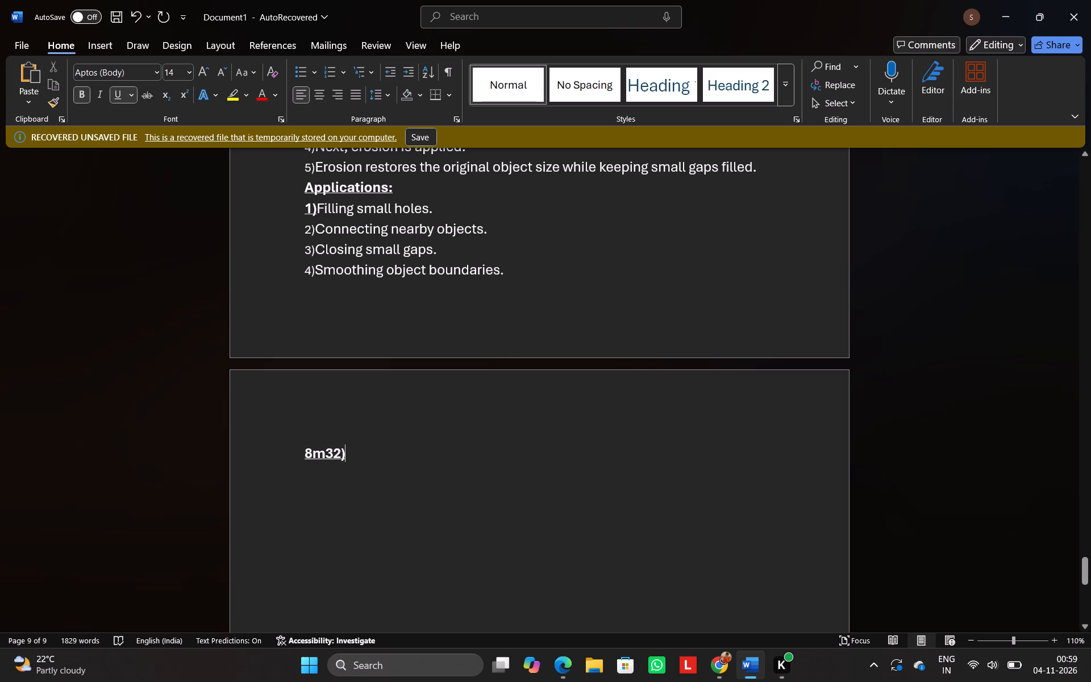
Look back over the preceding answers up to the 8m31 split-and-merge heading and return to the end of the document.
scroll(432, 375, "up", 7)
scroll(432, 375, "down", 3)
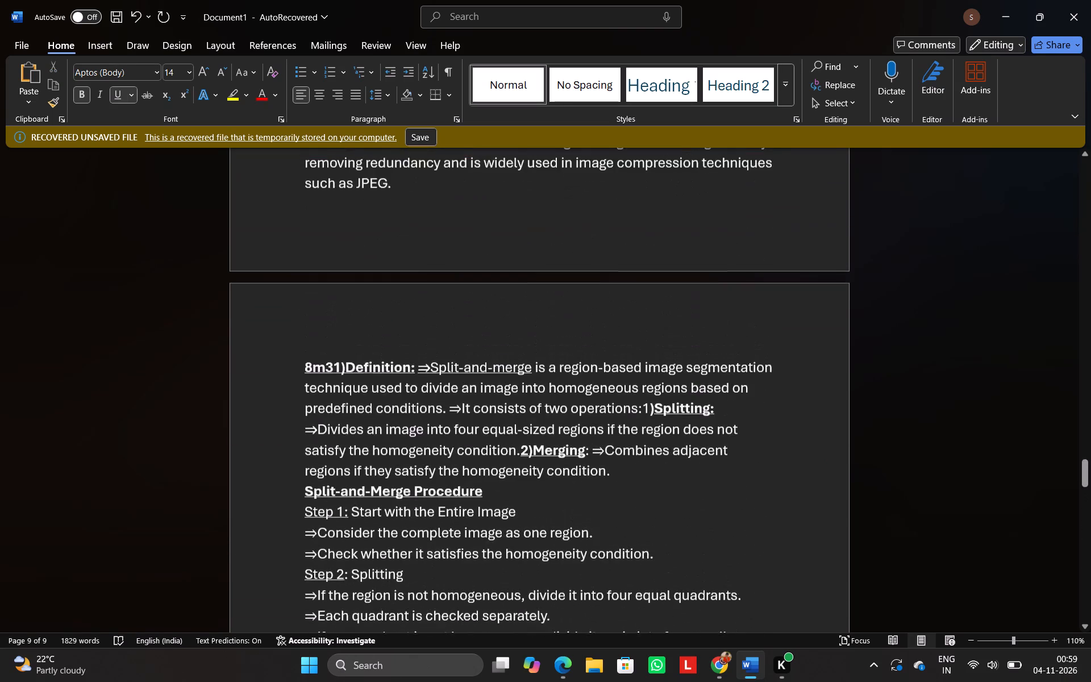
scroll(432, 375, "down", 3)
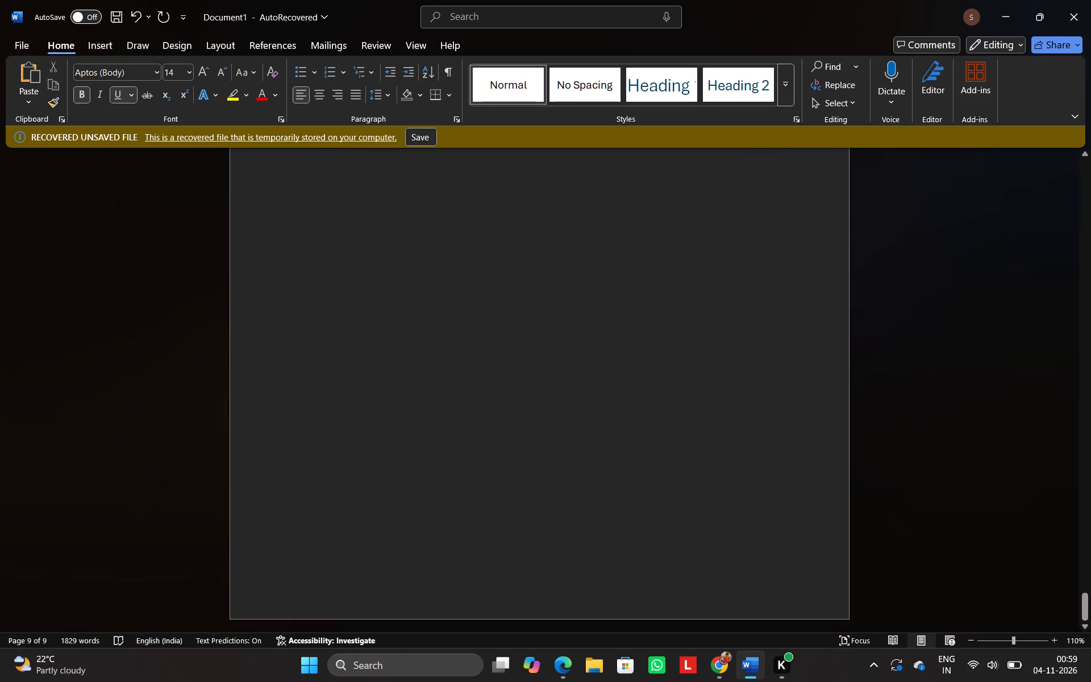
Switch to Edge and examine the last page of the handwritten notes PDF, around the closing operation's working and applications.
left_click(559, 671)
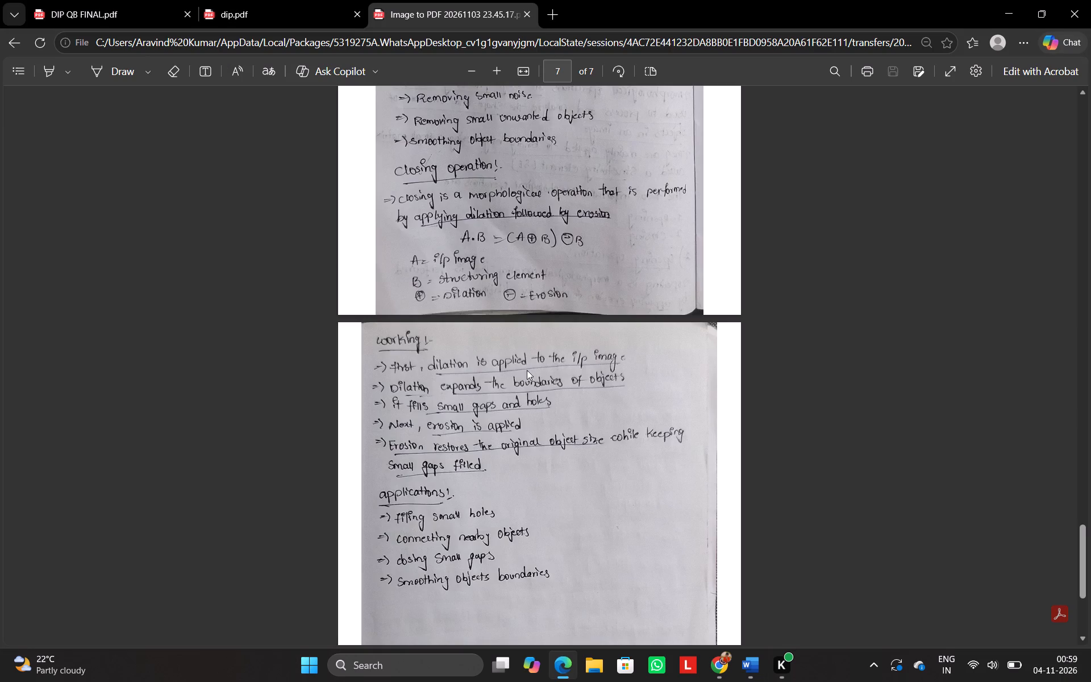
scroll(525, 387, "down", 1)
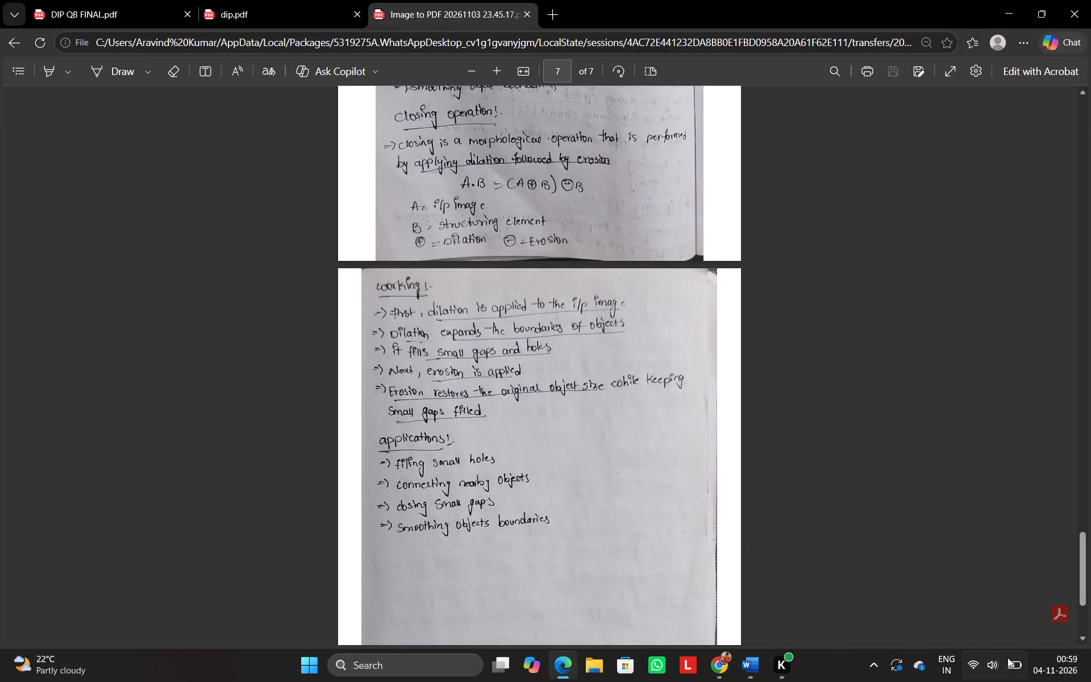
left_click(1007, 658)
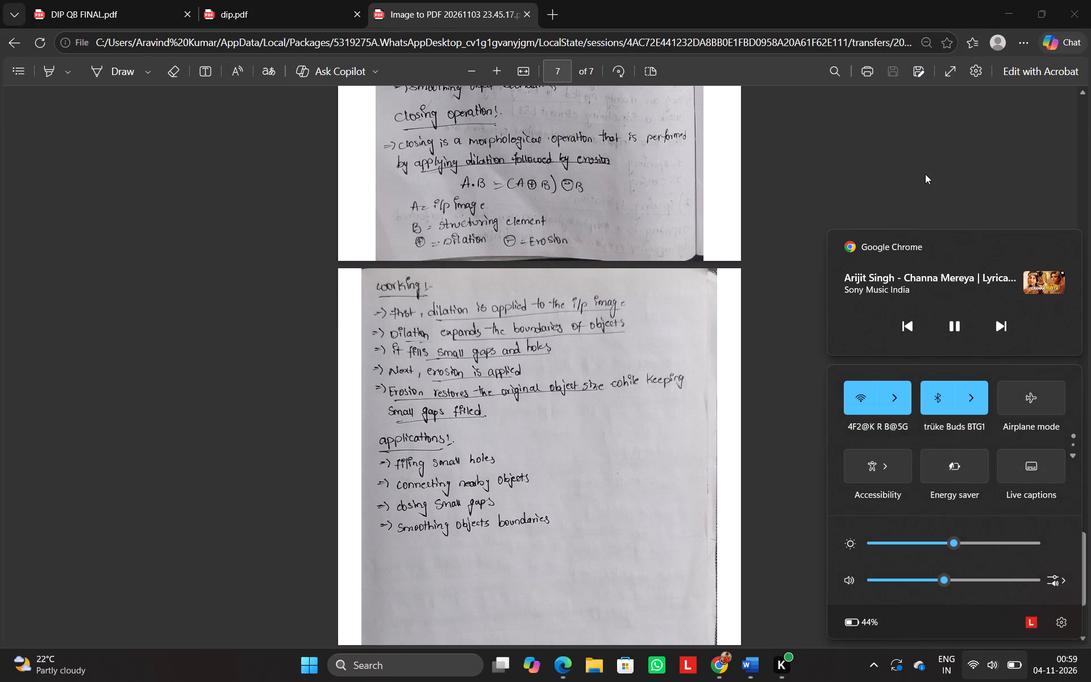
left_click(925, 174)
scroll(645, 330, "down", 1)
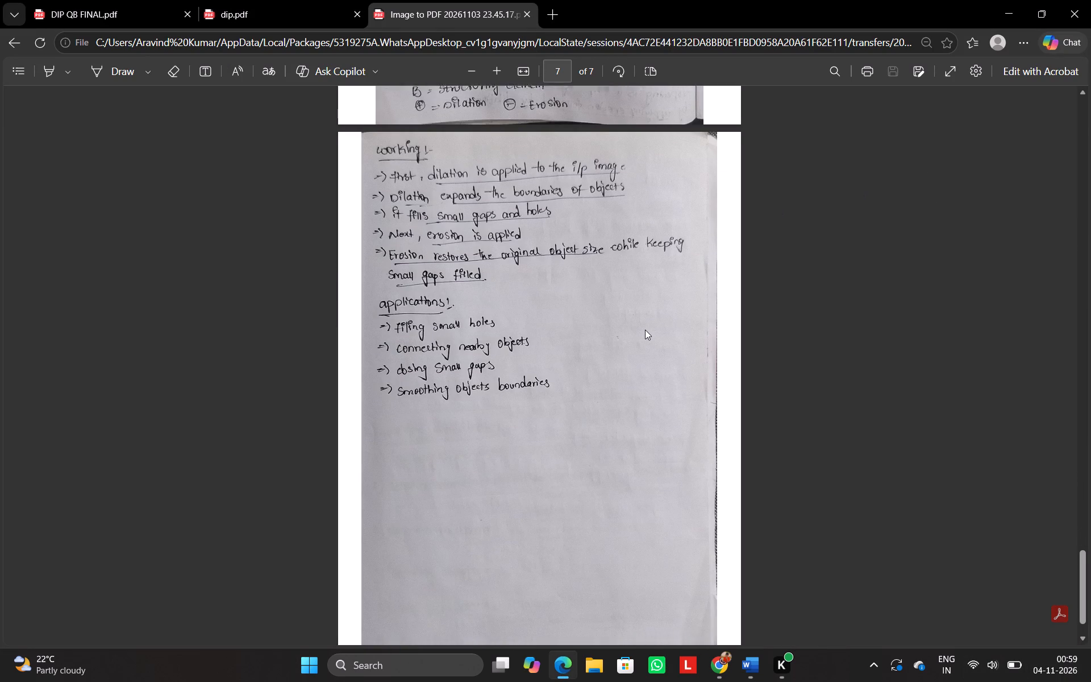
scroll(645, 330, "down", 2)
scroll(645, 330, "up", 2)
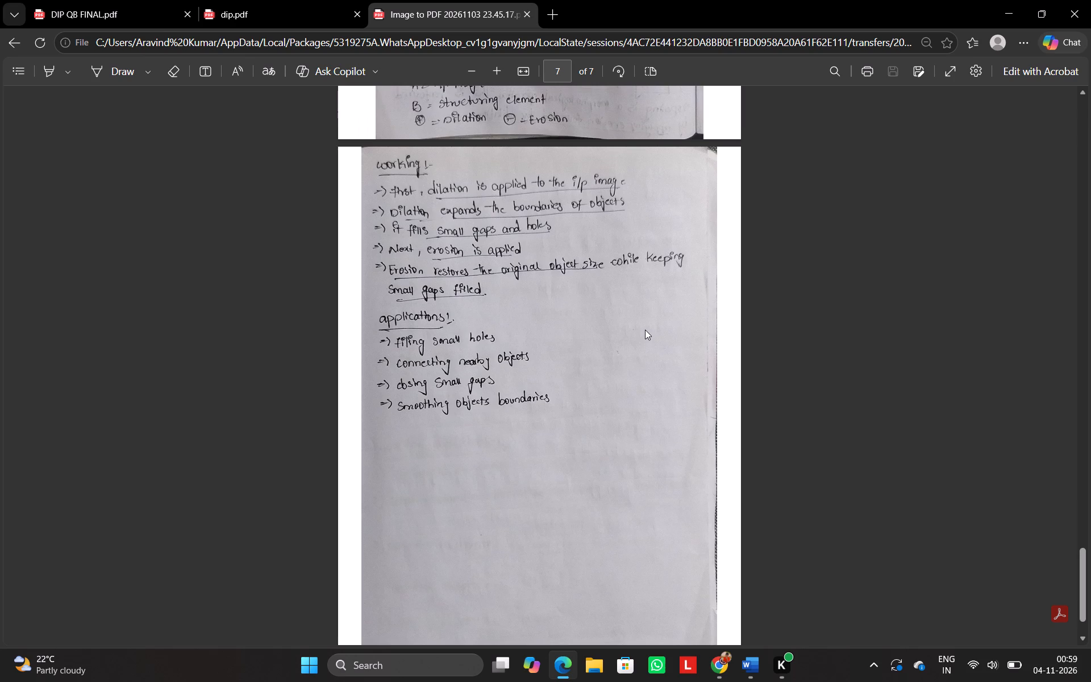